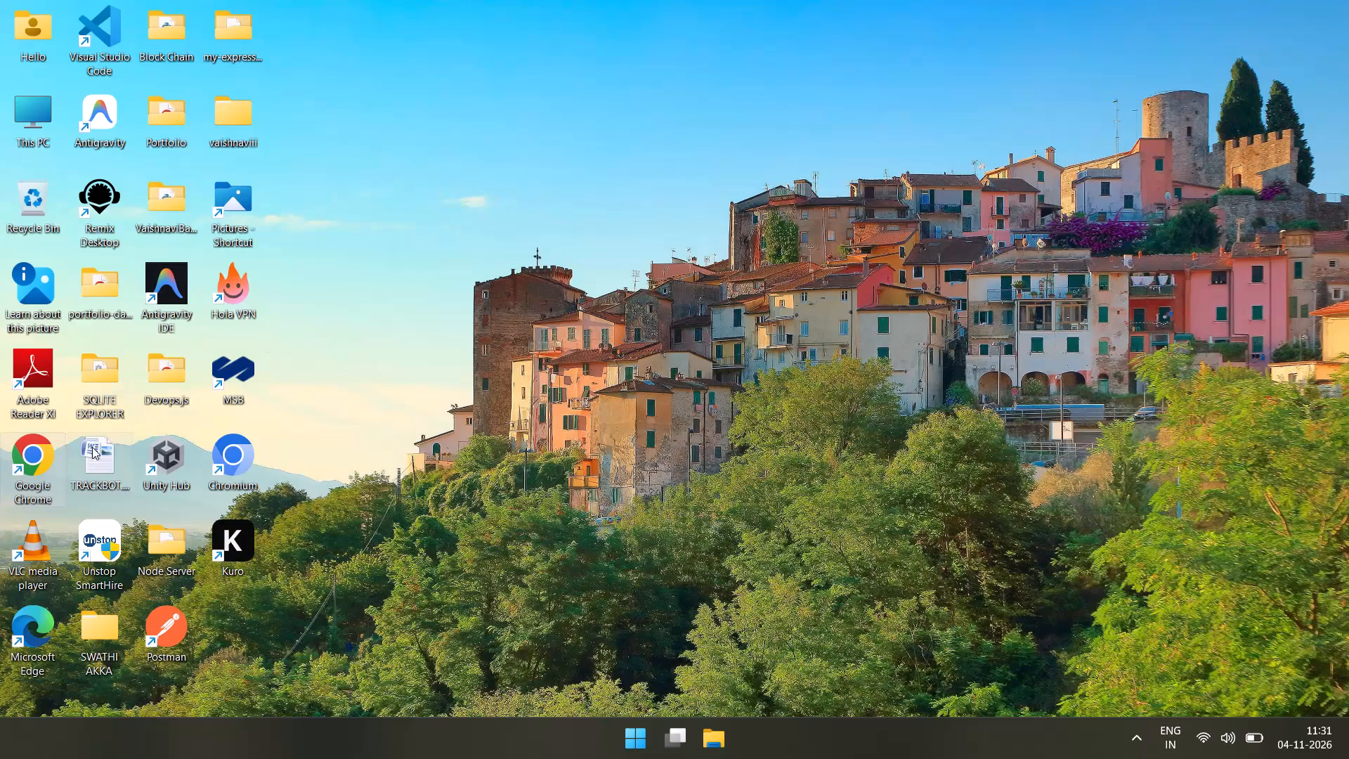
Open Google Chrome with the personal profile that has the orange V avatar.
{"action": "double_click", "coordinate": [46, 452]}
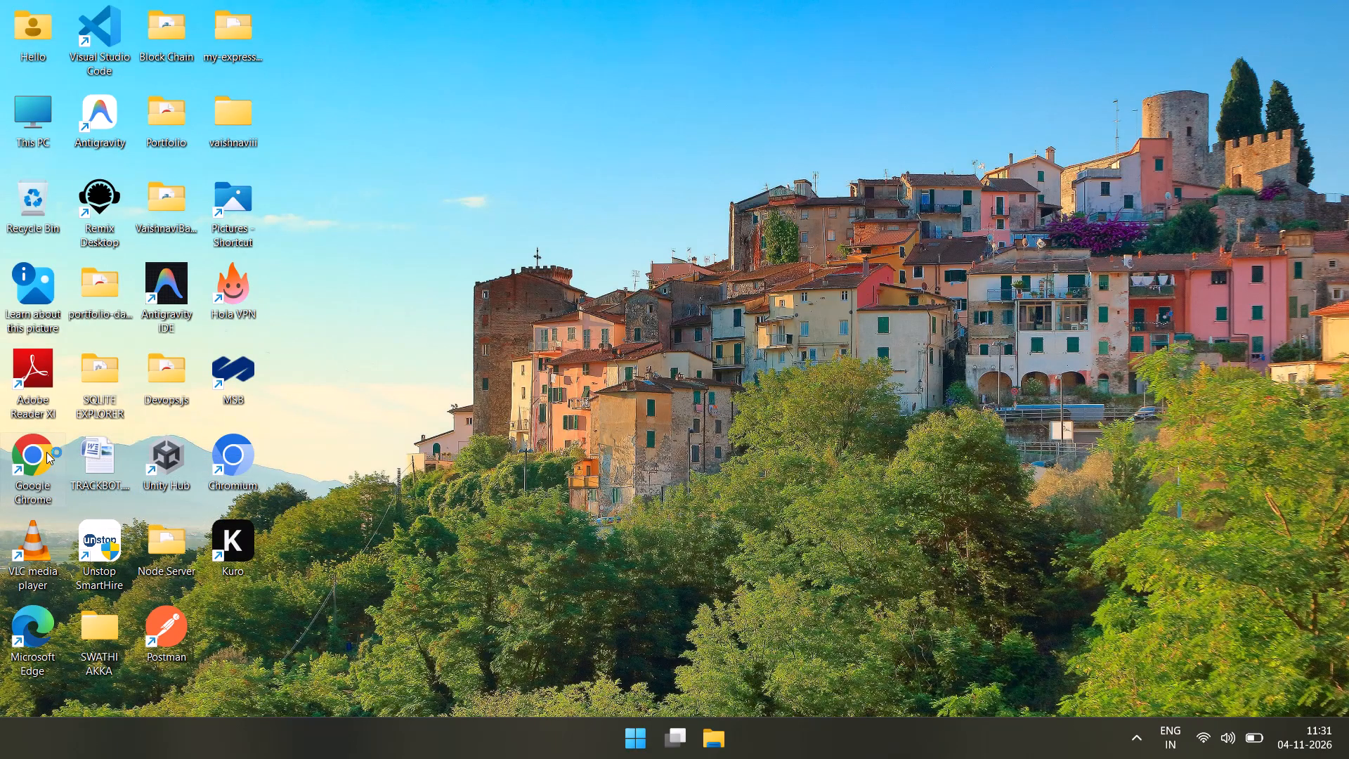
{"action": "scroll", "coordinate": [640, 490], "scroll_direction": "down", "scroll_amount": 5}
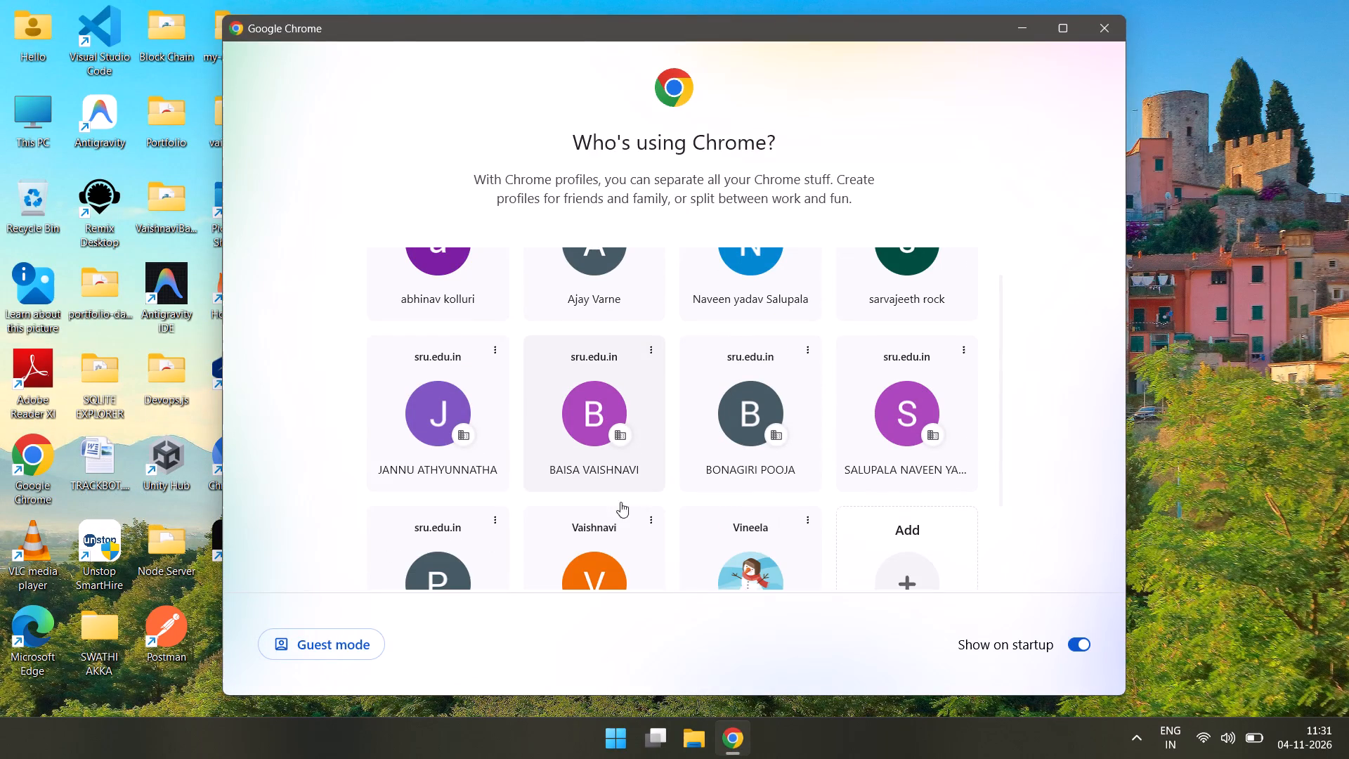
{"action": "double_click", "coordinate": [571, 529]}
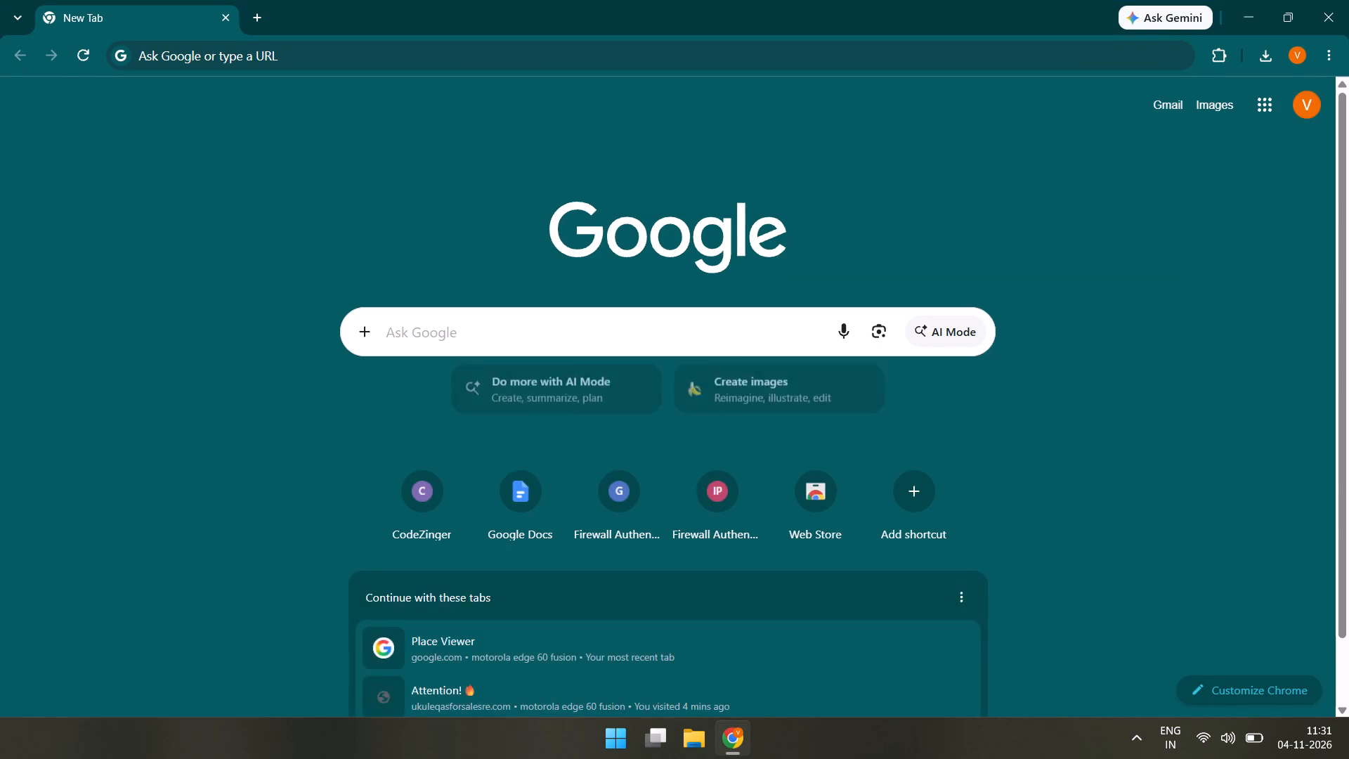
Find the Canva website with a Google search for "canva" and sign in with the matching Google account.
{"action": "left_click", "coordinate": [608, 337]}
{"action": "double_click", "coordinate": [547, 457]}
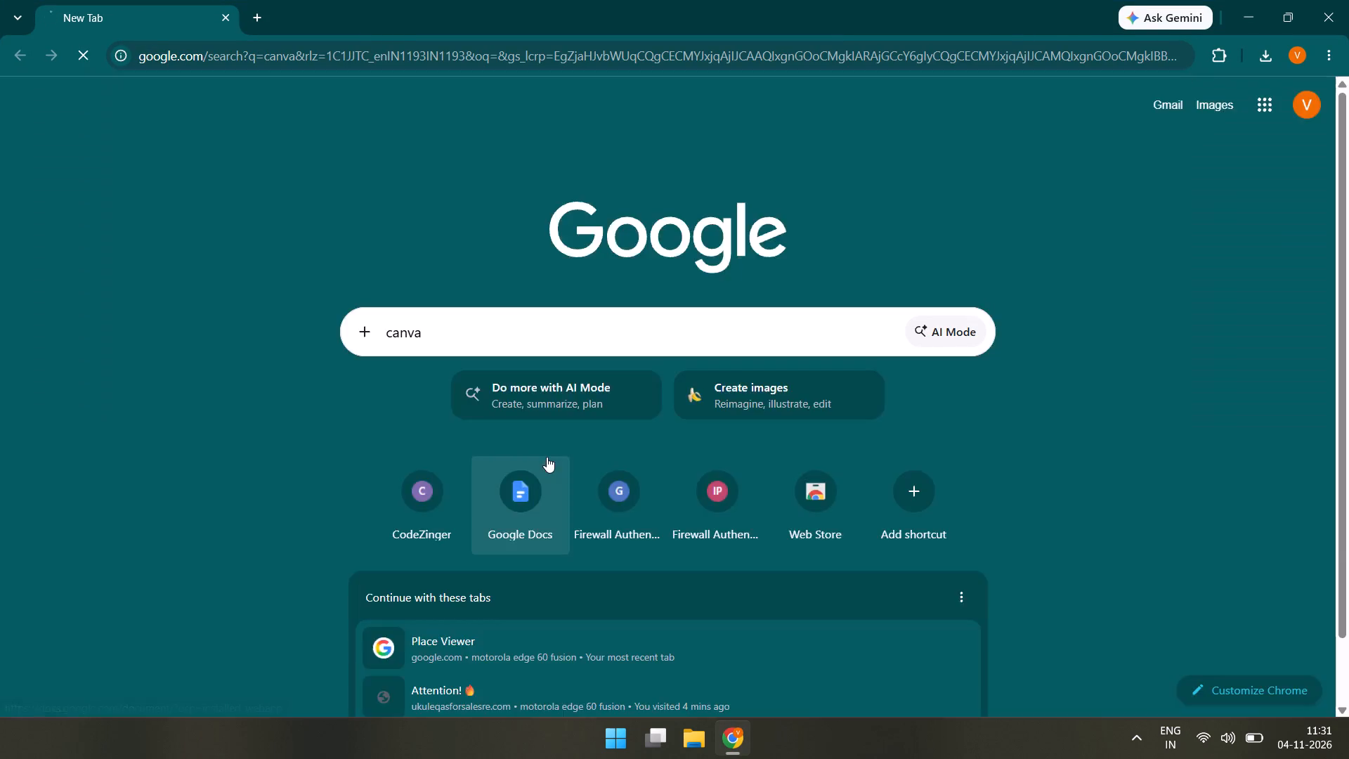
{"action": "double_click", "coordinate": [474, 298]}
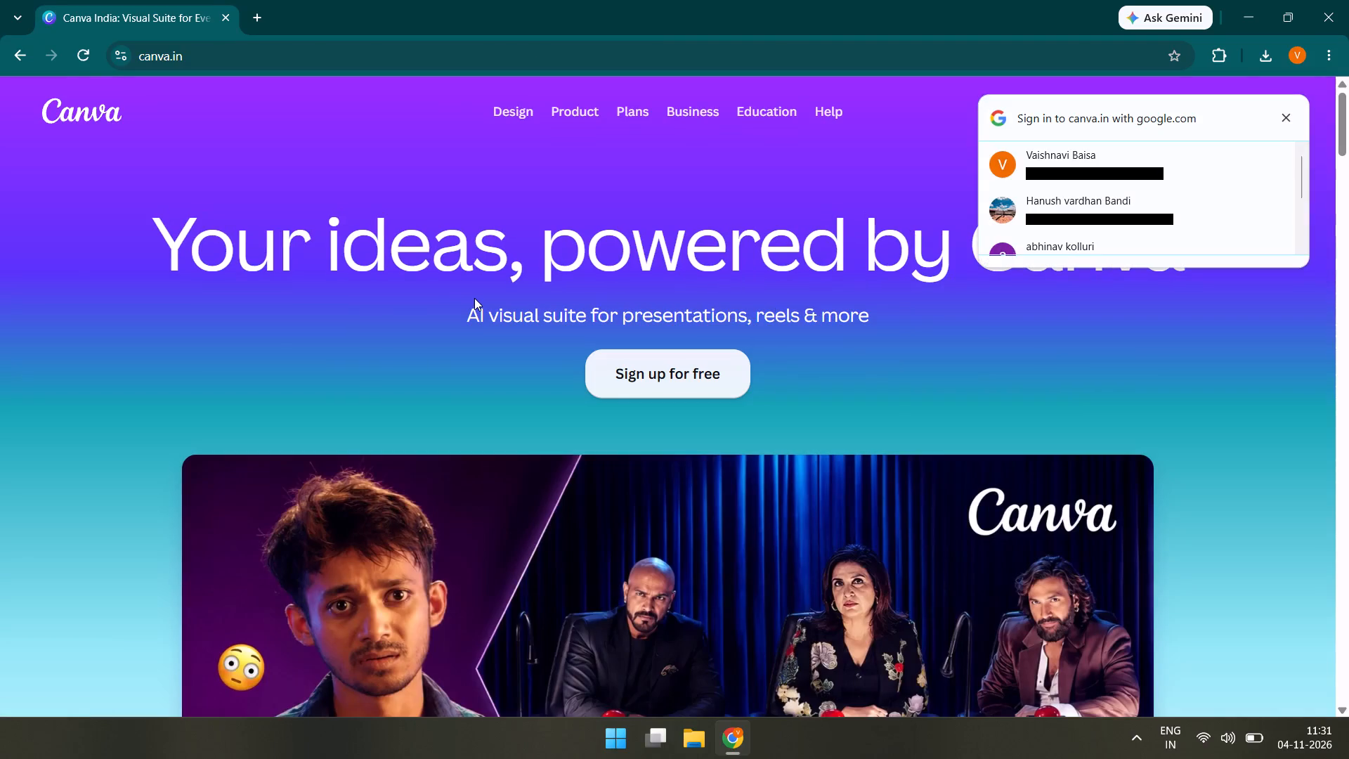
{"action": "left_click", "coordinate": [1128, 168]}
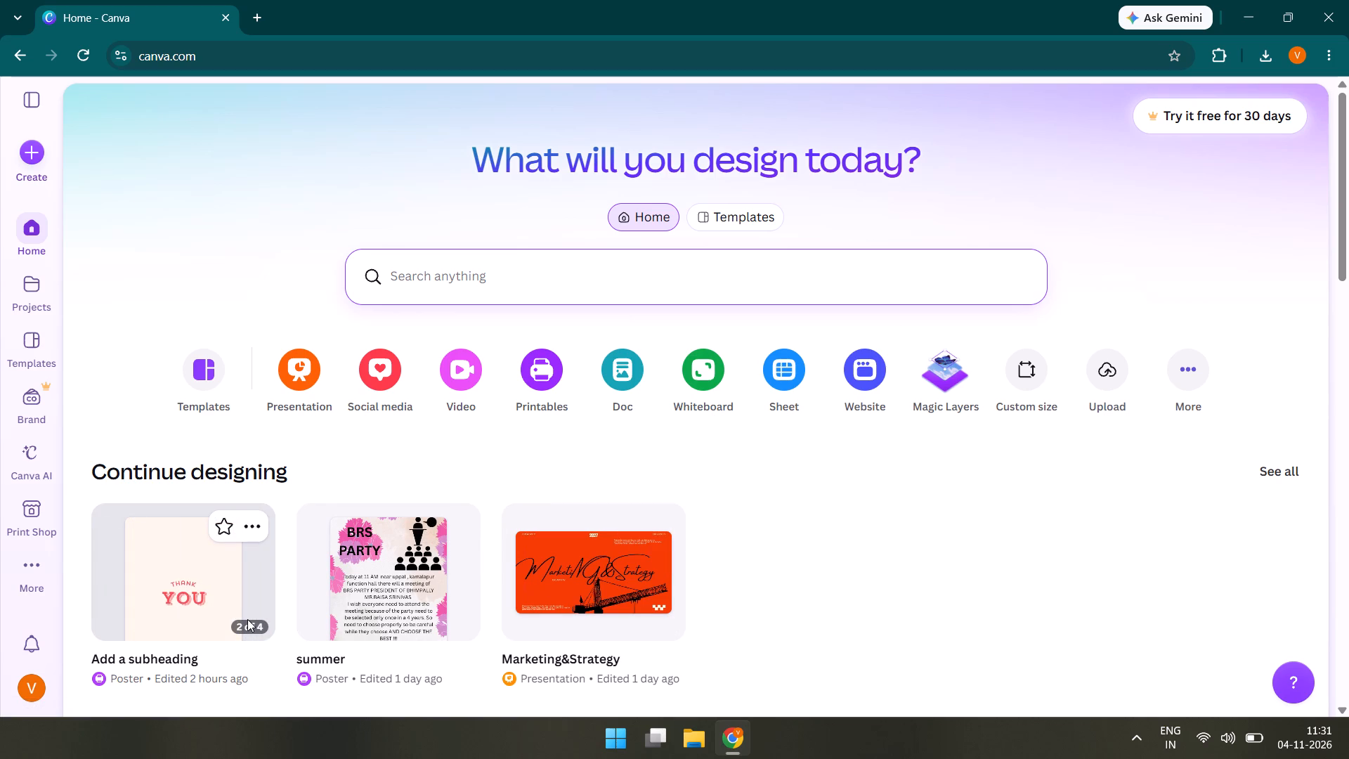
Open the recent poster design "Add a subheading" for editing from its fourth page preview.
{"action": "key", "text": "Right"}
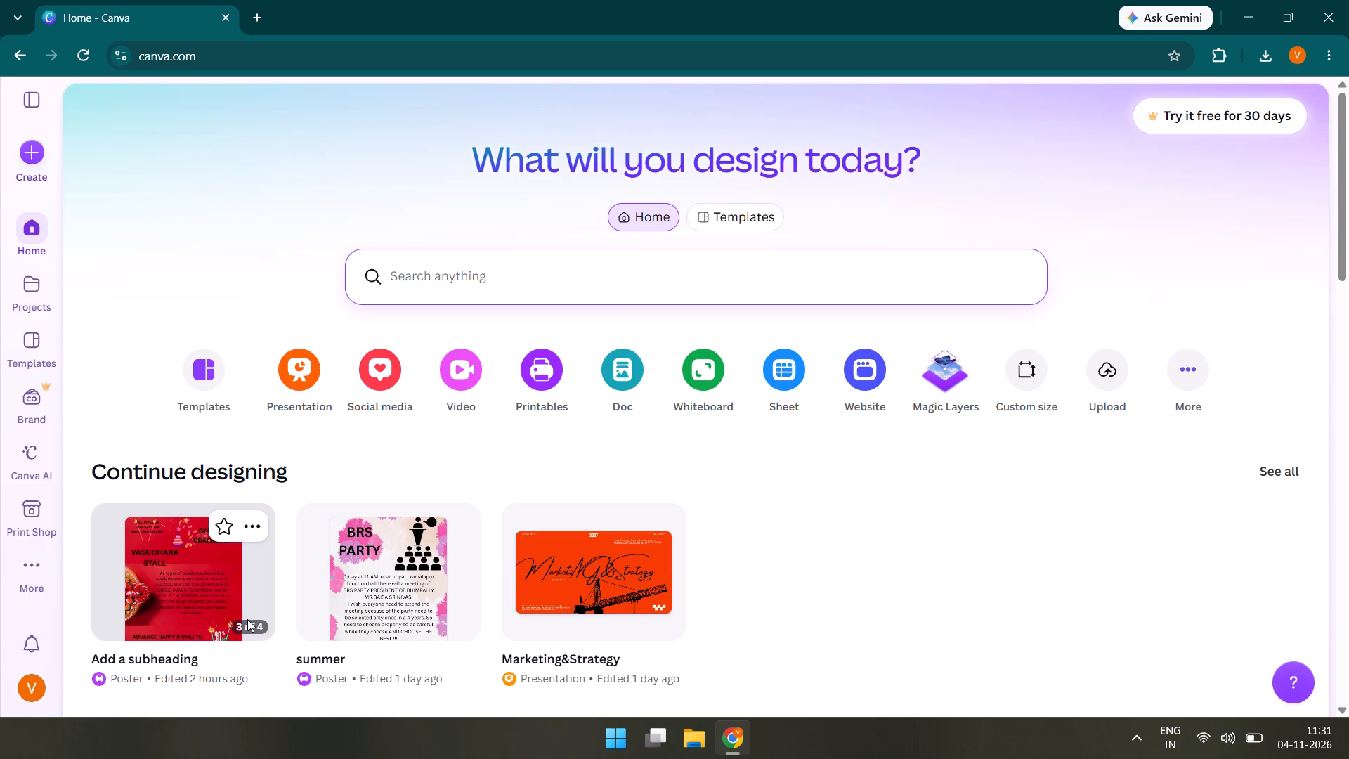
{"action": "key", "text": "Right"}
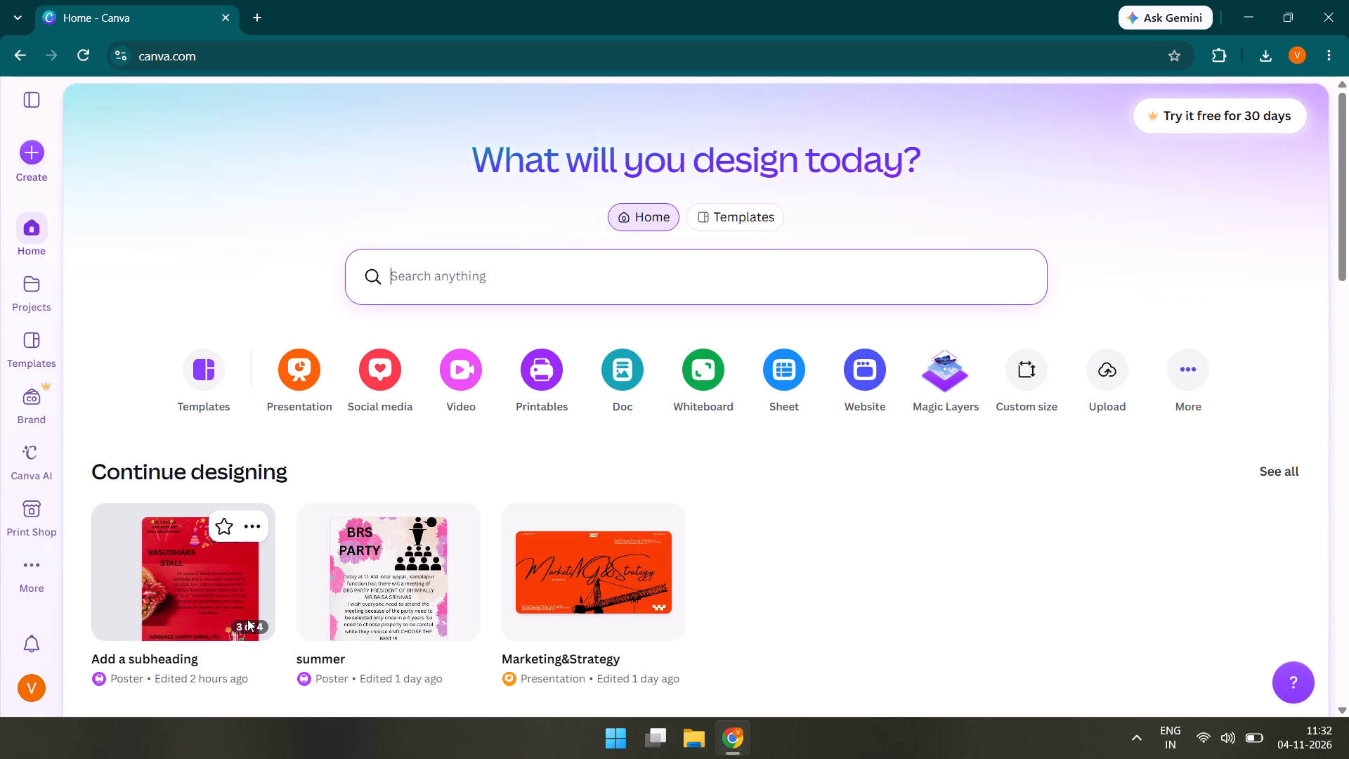
{"action": "double_click", "coordinate": [256, 565]}
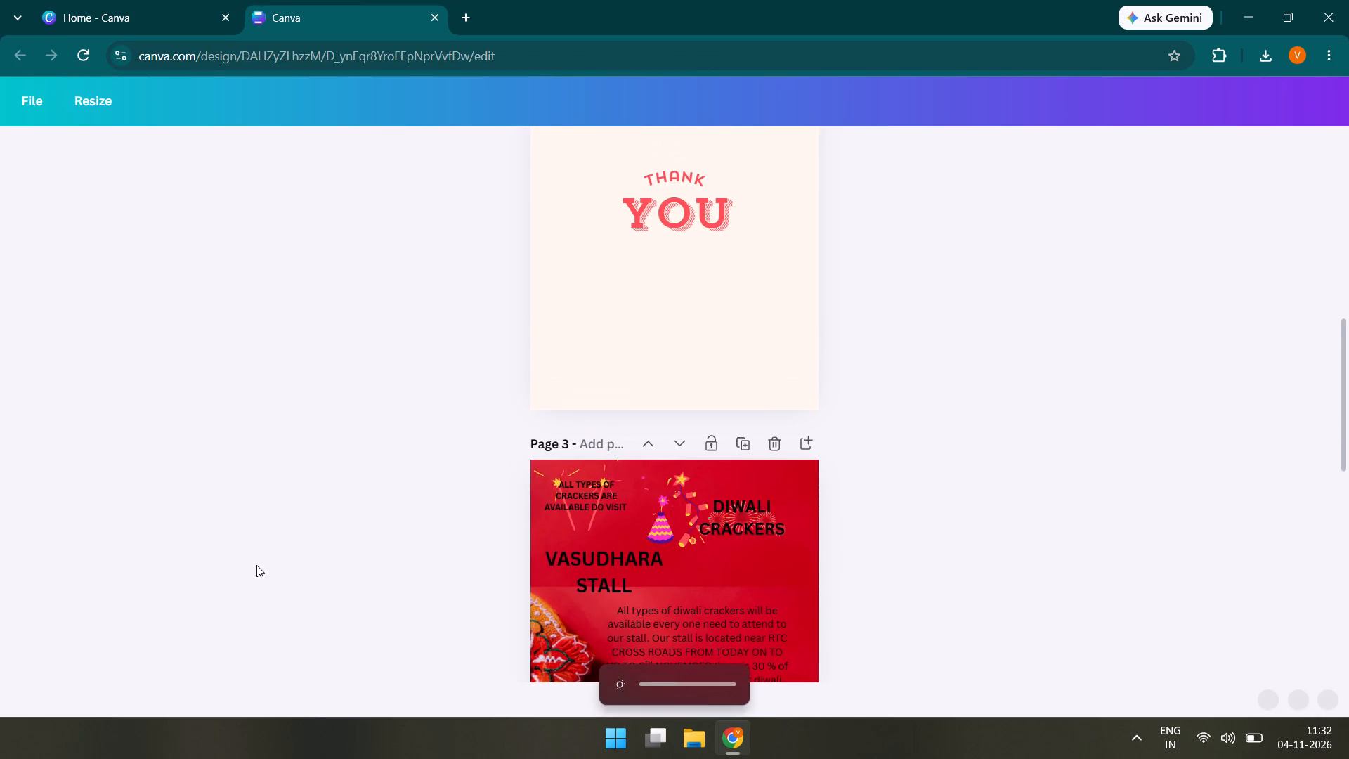
Add two blank pages, page 5 and page 6, at the end of the poster.
{"action": "scroll", "coordinate": [713, 574], "scroll_direction": "down", "scroll_amount": 6}
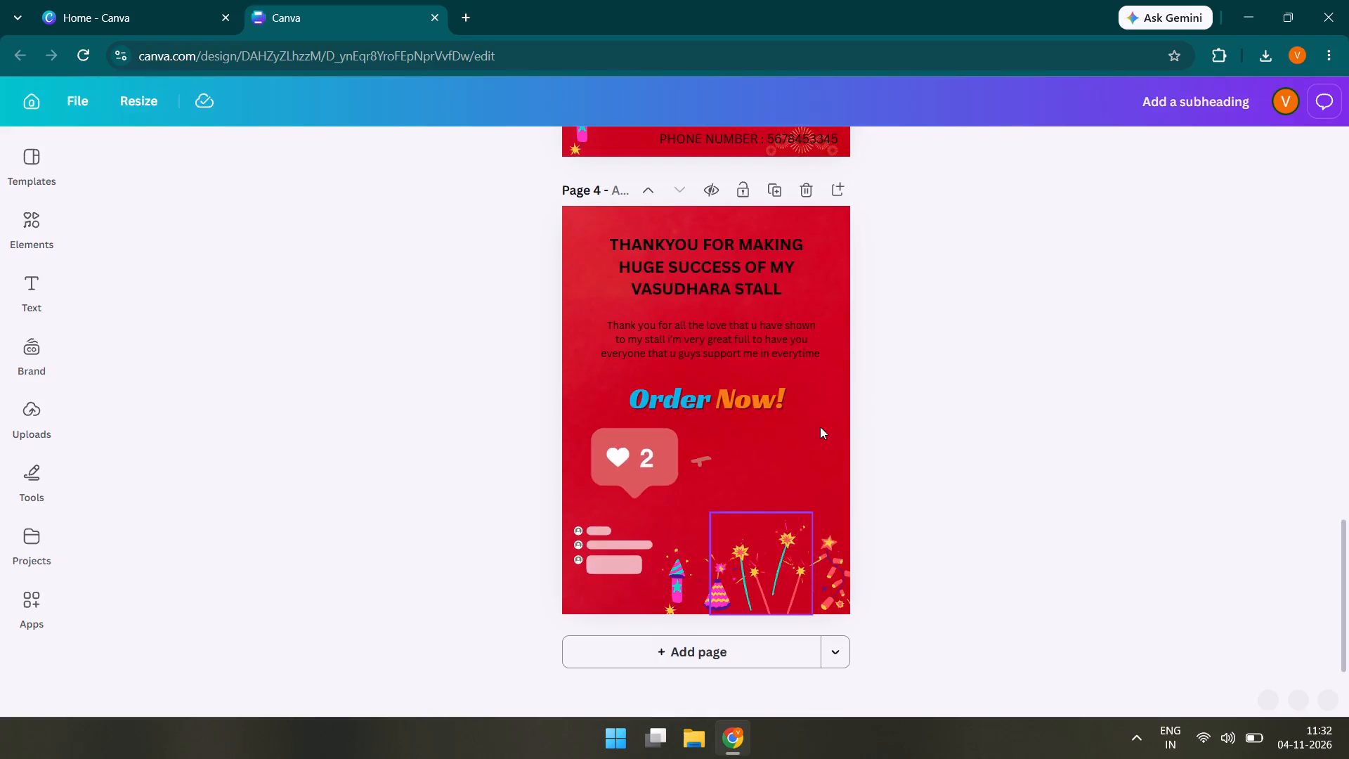
{"action": "left_click", "coordinate": [730, 660]}
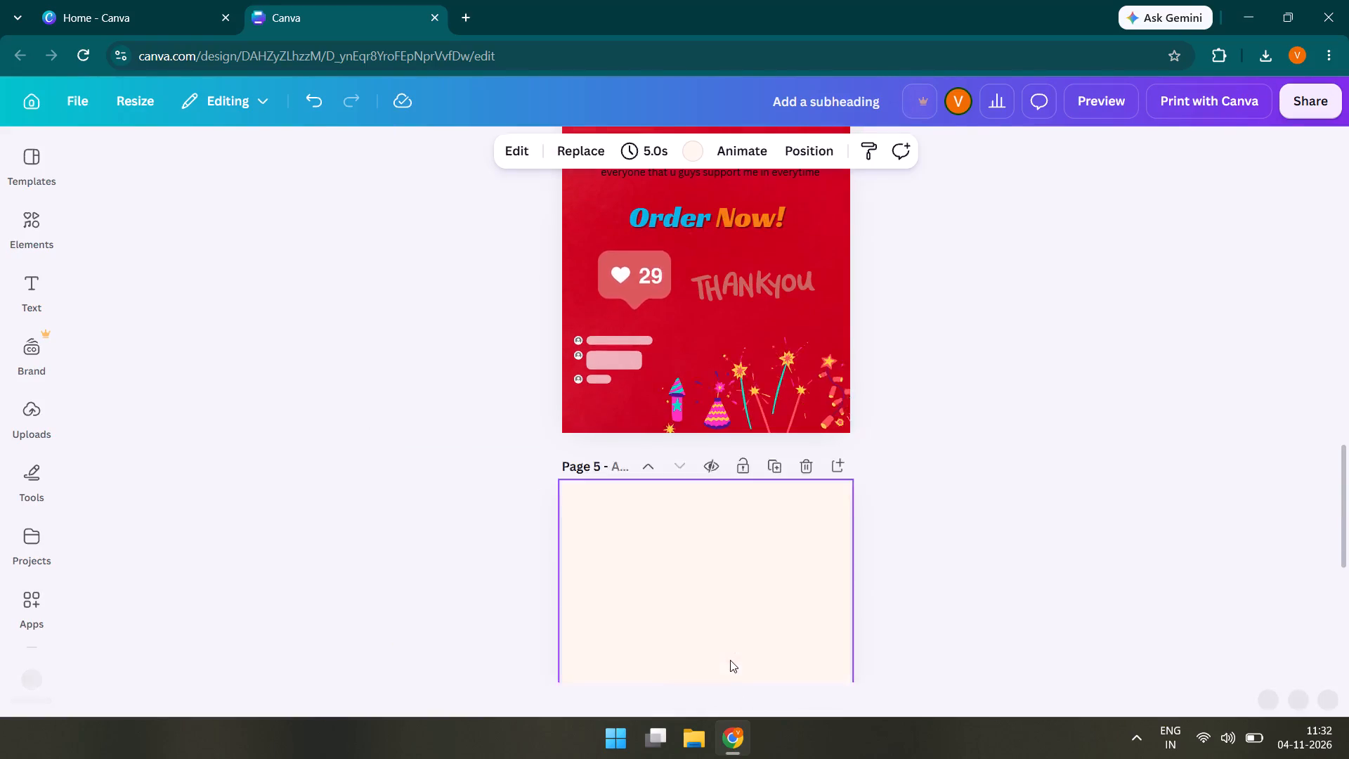
{"action": "left_click", "coordinate": [730, 660]}
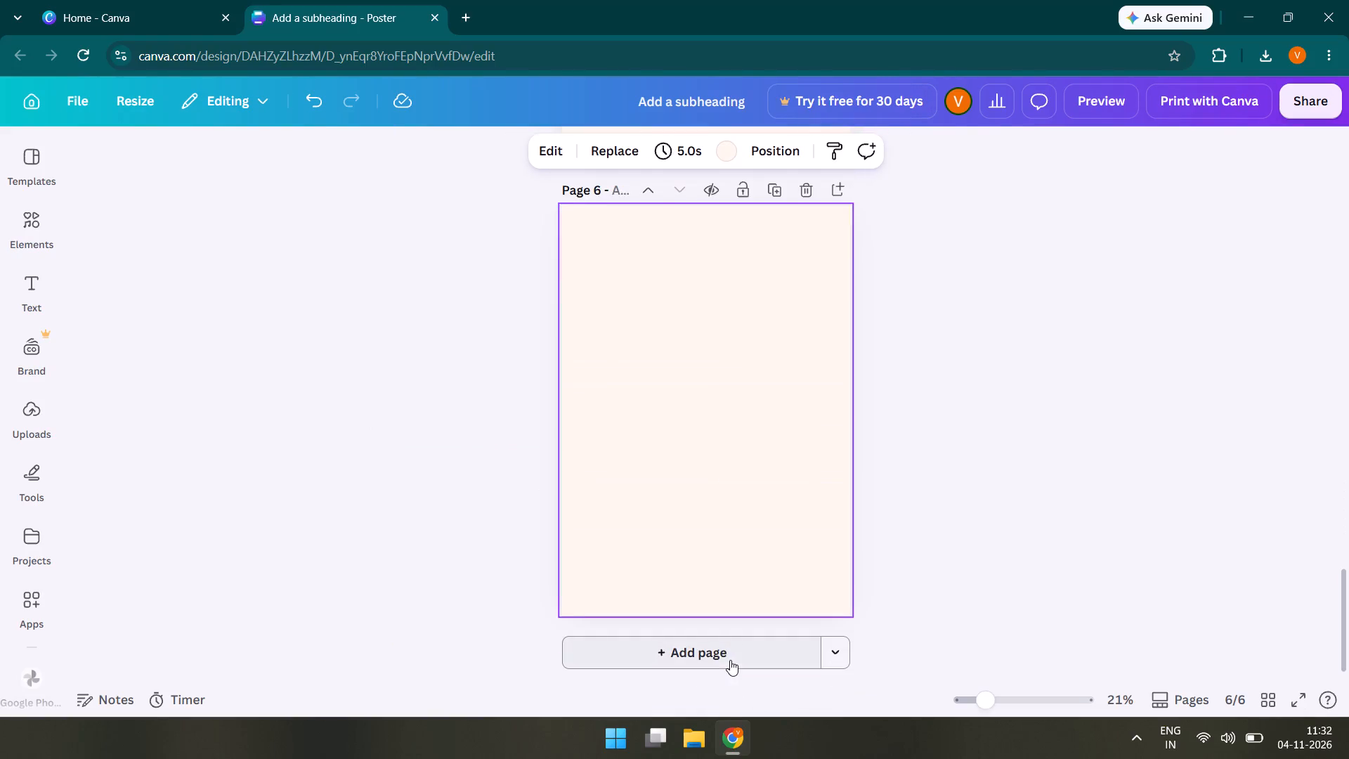
Insert the recently used red festive background photo onto blank page 5.
{"action": "scroll", "coordinate": [720, 512], "scroll_direction": "up", "scroll_amount": 5}
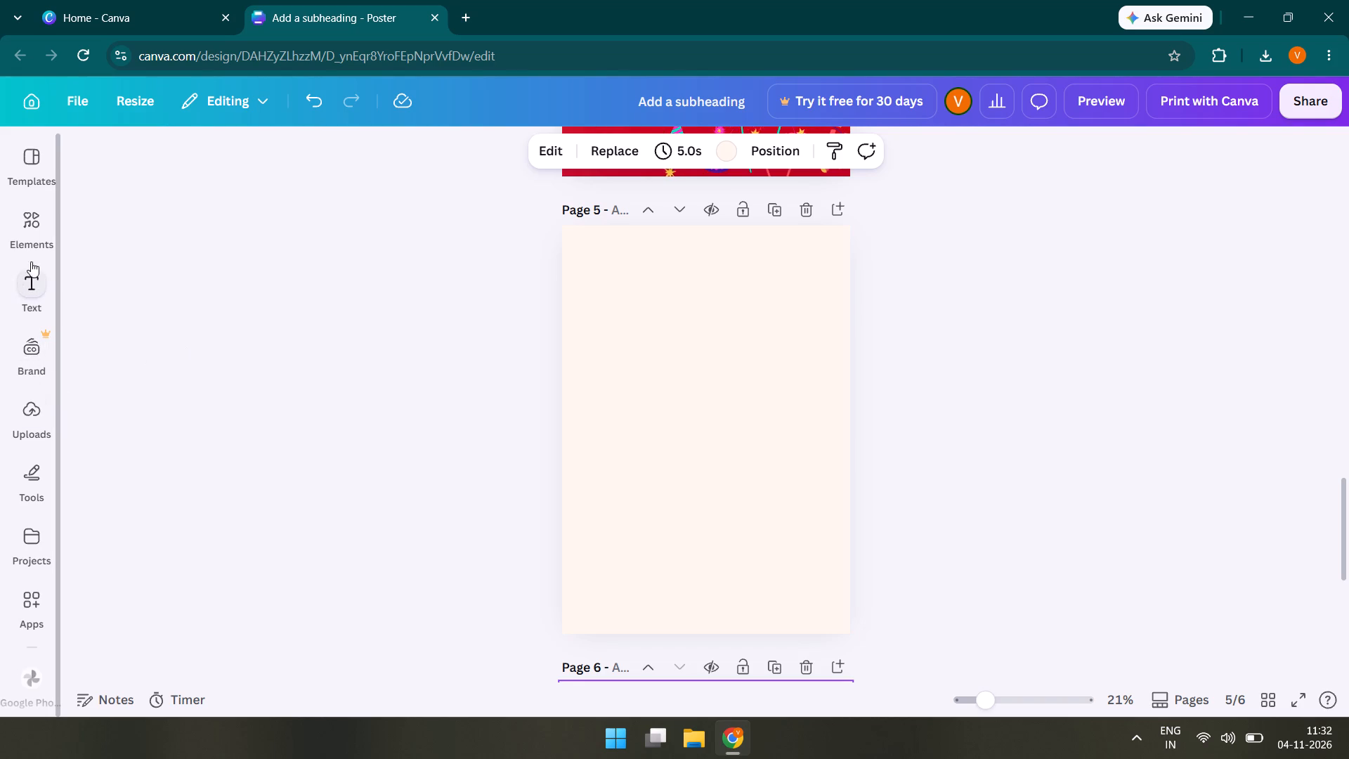
{"action": "left_click", "coordinate": [39, 225]}
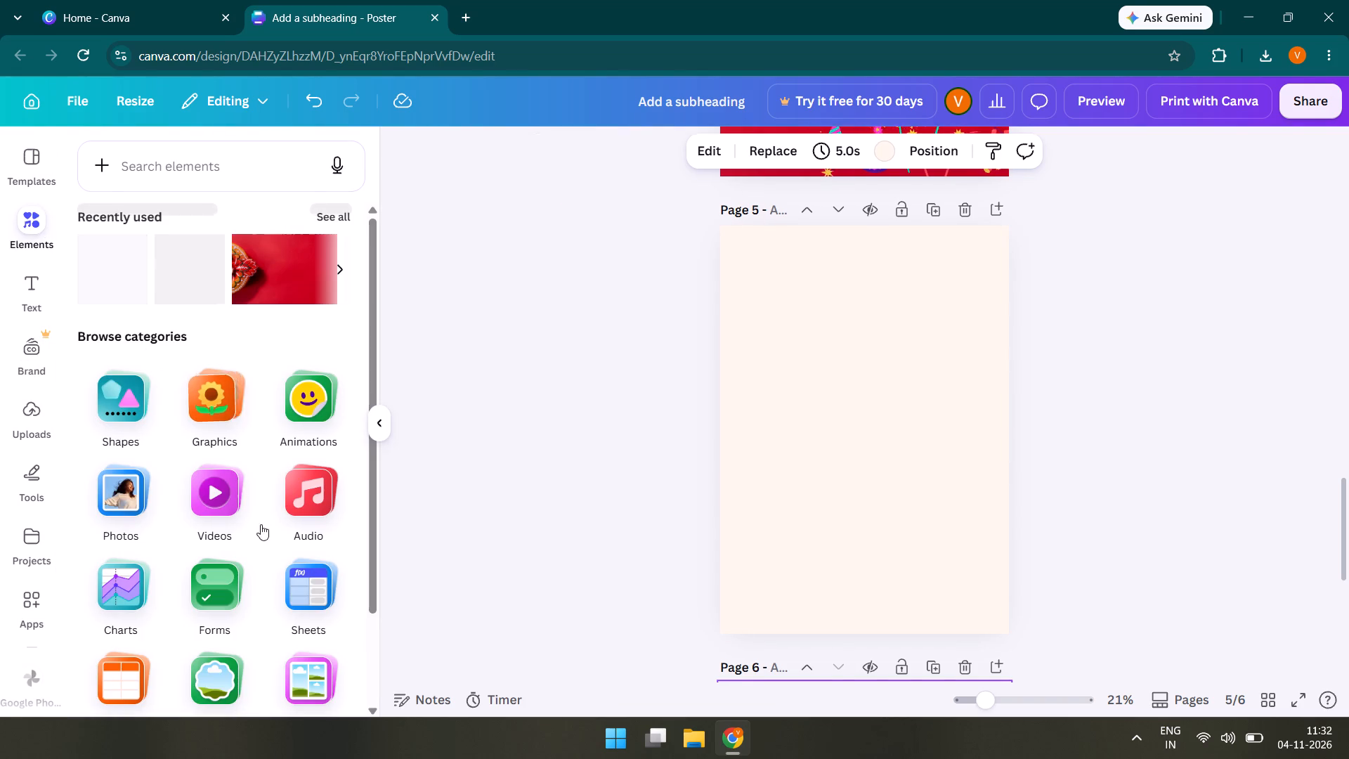
{"action": "scroll", "coordinate": [273, 559], "scroll_direction": "down", "scroll_amount": 11}
{"action": "scroll", "coordinate": [273, 559], "scroll_direction": "up", "scroll_amount": 2}
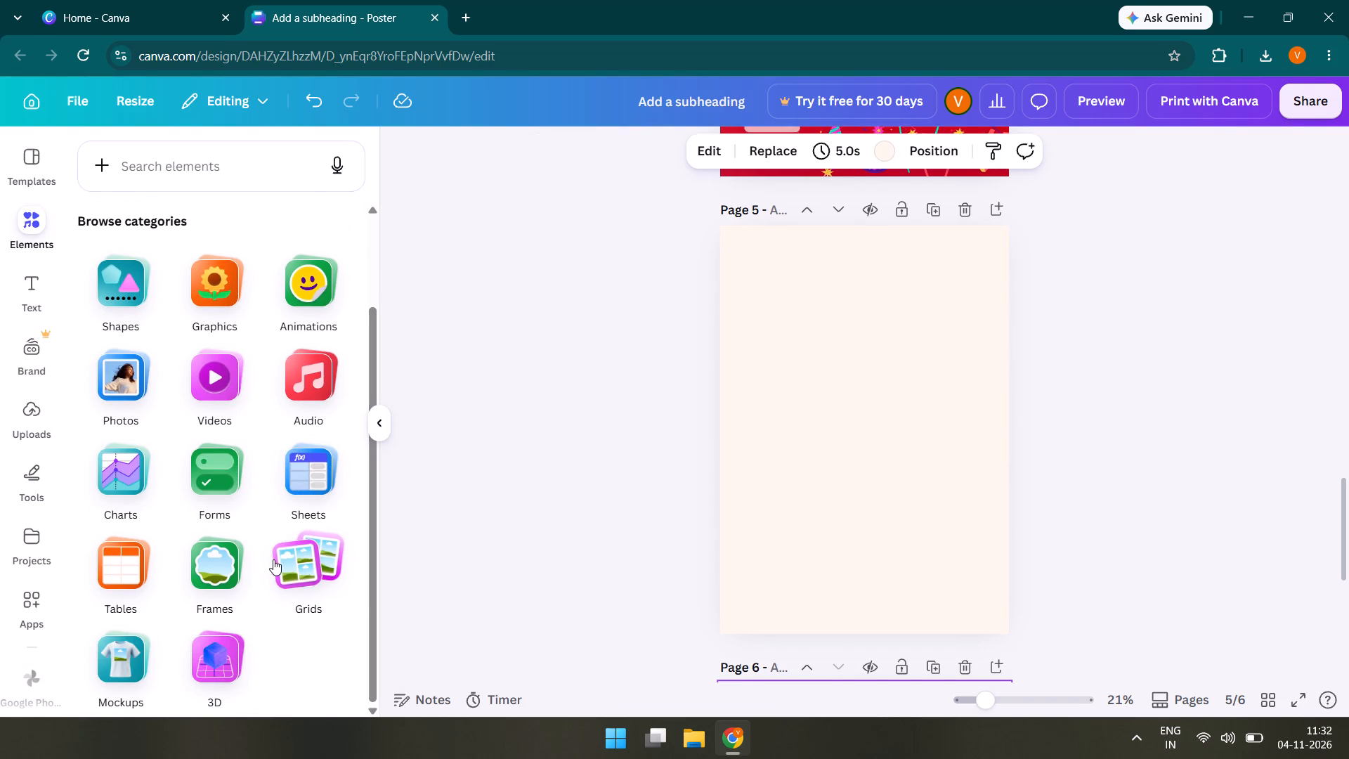
{"action": "scroll", "coordinate": [273, 559], "scroll_direction": "up", "scroll_amount": 3}
{"action": "left_click", "coordinate": [296, 280]}
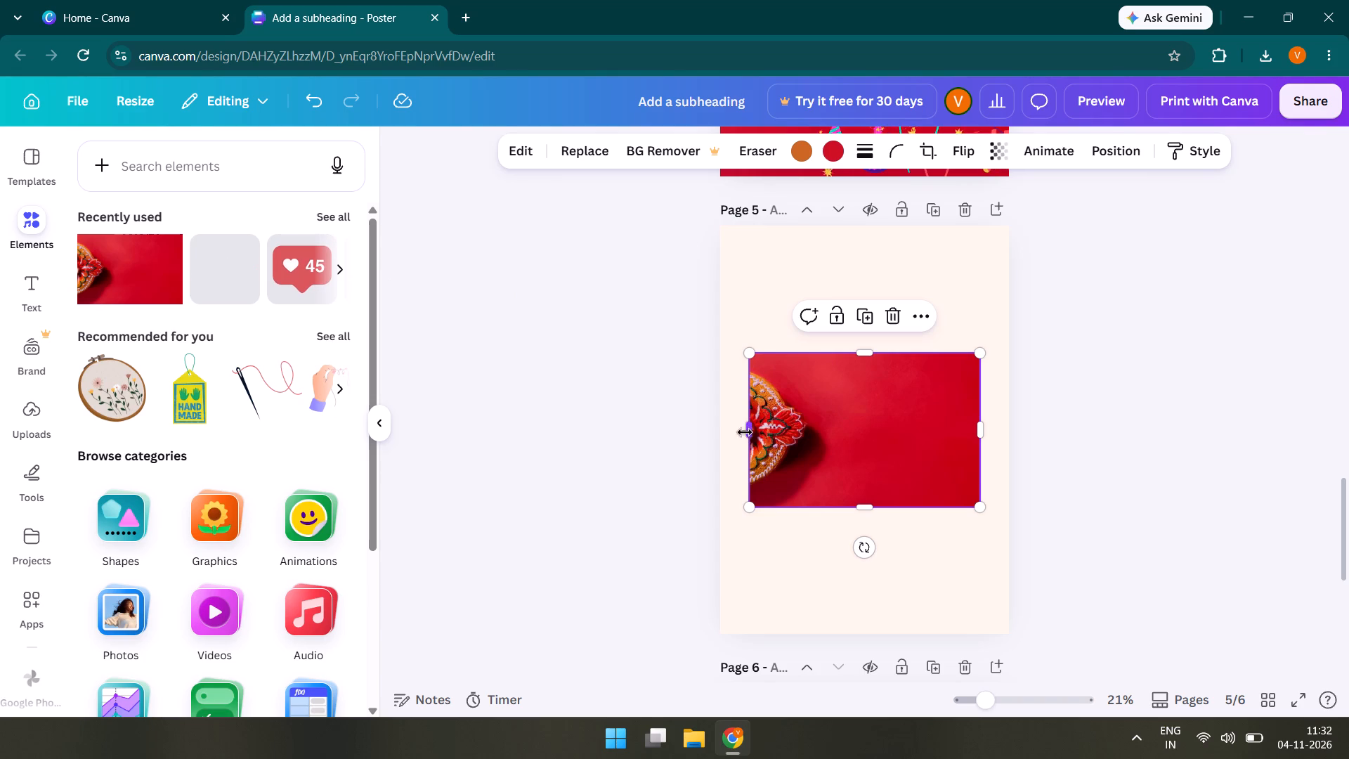
Stretch the red photo past all four page edges, to about 73 wide, so it fully covers page 5.
{"action": "left_click_drag", "start_coordinate": [746, 430], "coordinate": [431, 413]}
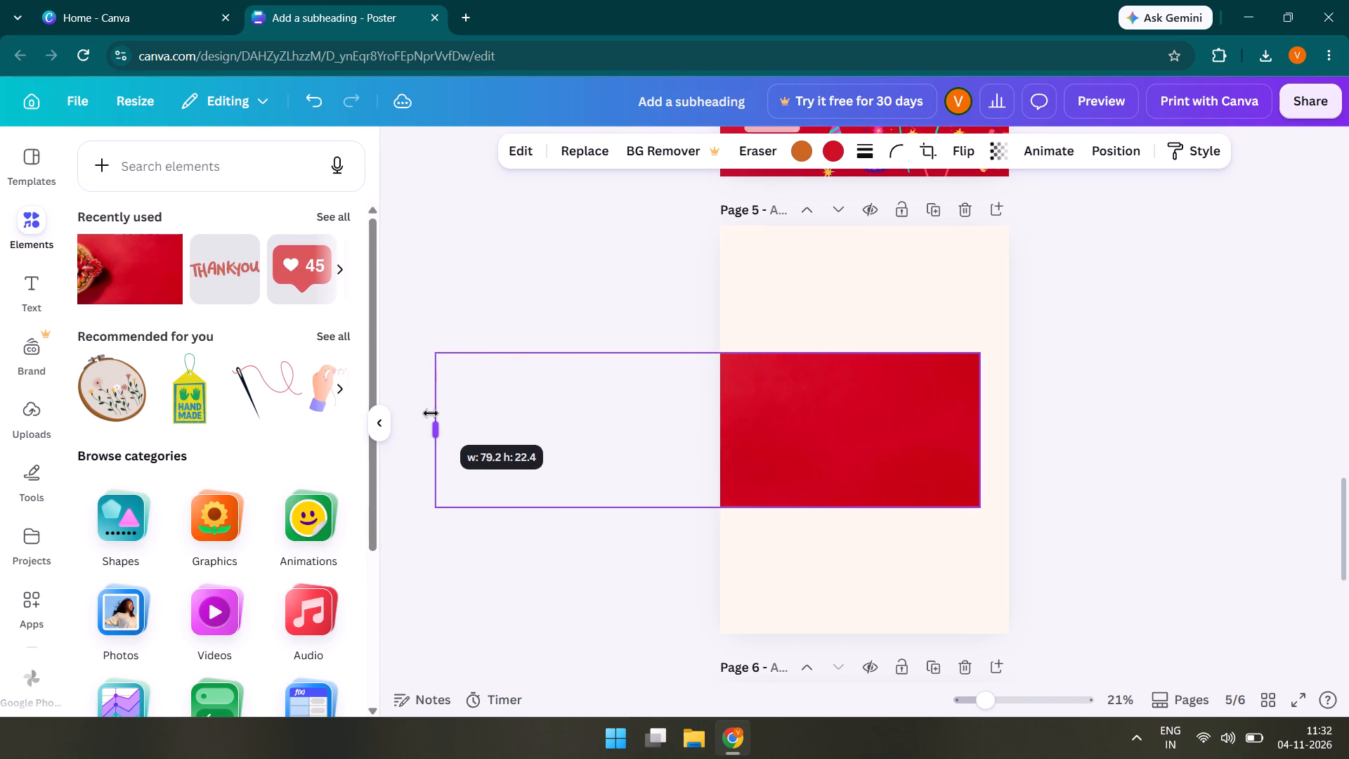
{"action": "left_click_drag", "start_coordinate": [431, 413], "coordinate": [606, 430]}
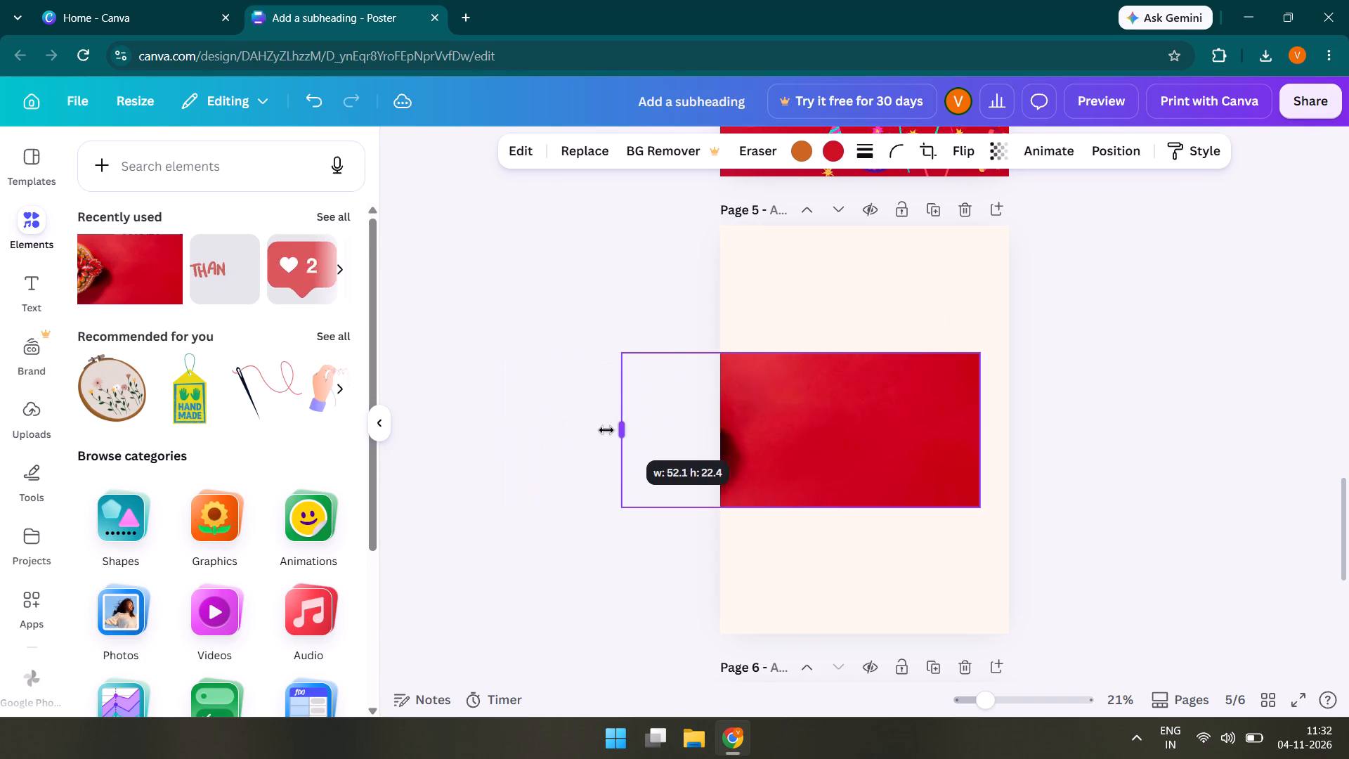
{"action": "left_click_drag", "start_coordinate": [606, 430], "coordinate": [595, 430]}
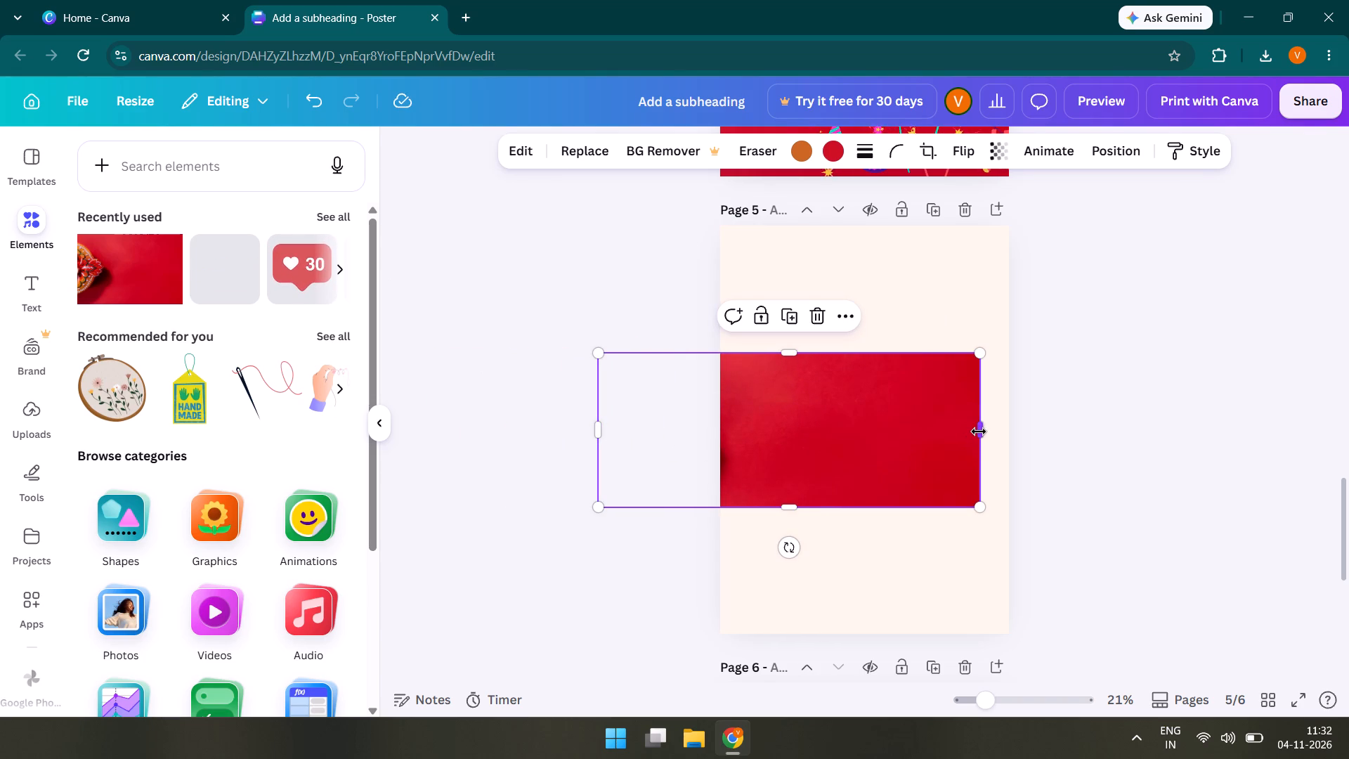
{"action": "left_click_drag", "start_coordinate": [979, 431], "coordinate": [1230, 429]}
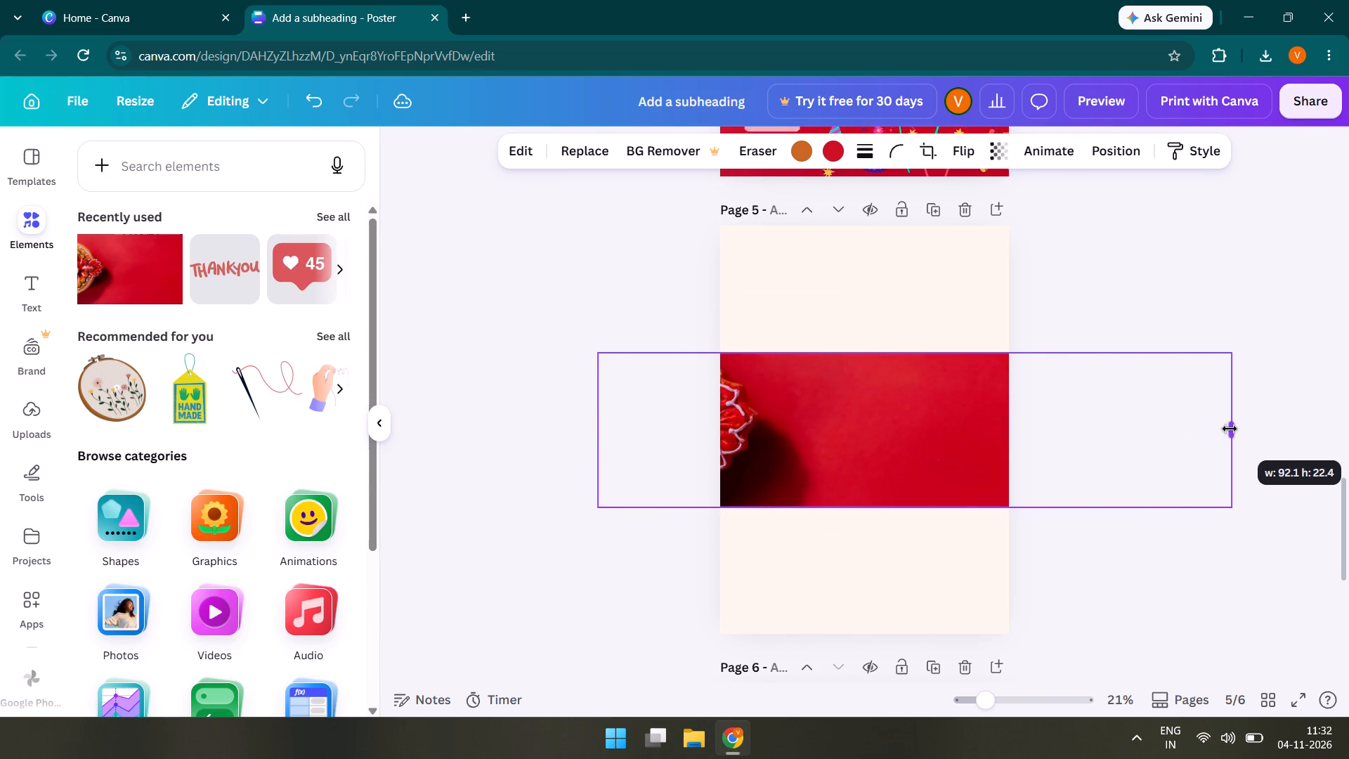
{"action": "left_click_drag", "start_coordinate": [1230, 429], "coordinate": [1036, 470]}
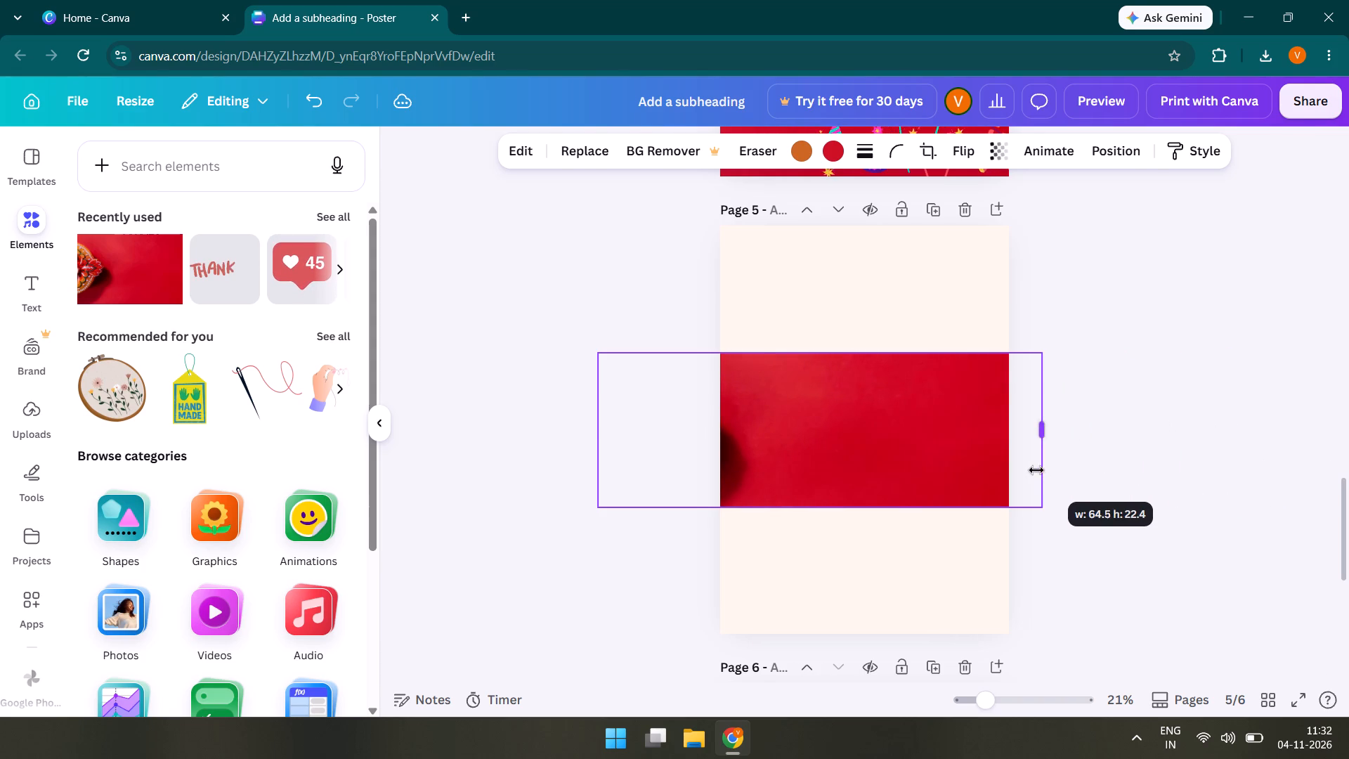
{"action": "left_click_drag", "start_coordinate": [1036, 470], "coordinate": [1036, 469]}
{"action": "left_click", "coordinate": [598, 430]}
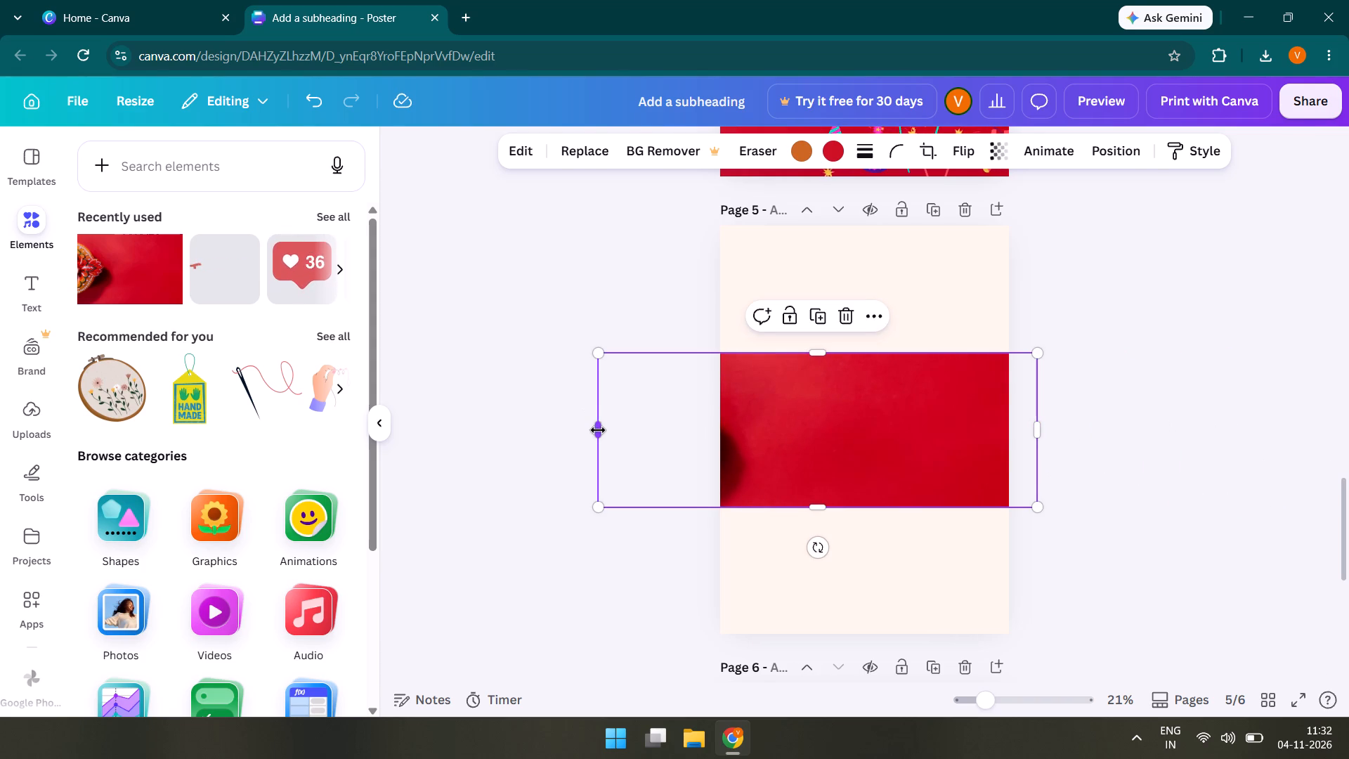
{"action": "left_click_drag", "start_coordinate": [598, 430], "coordinate": [533, 448]}
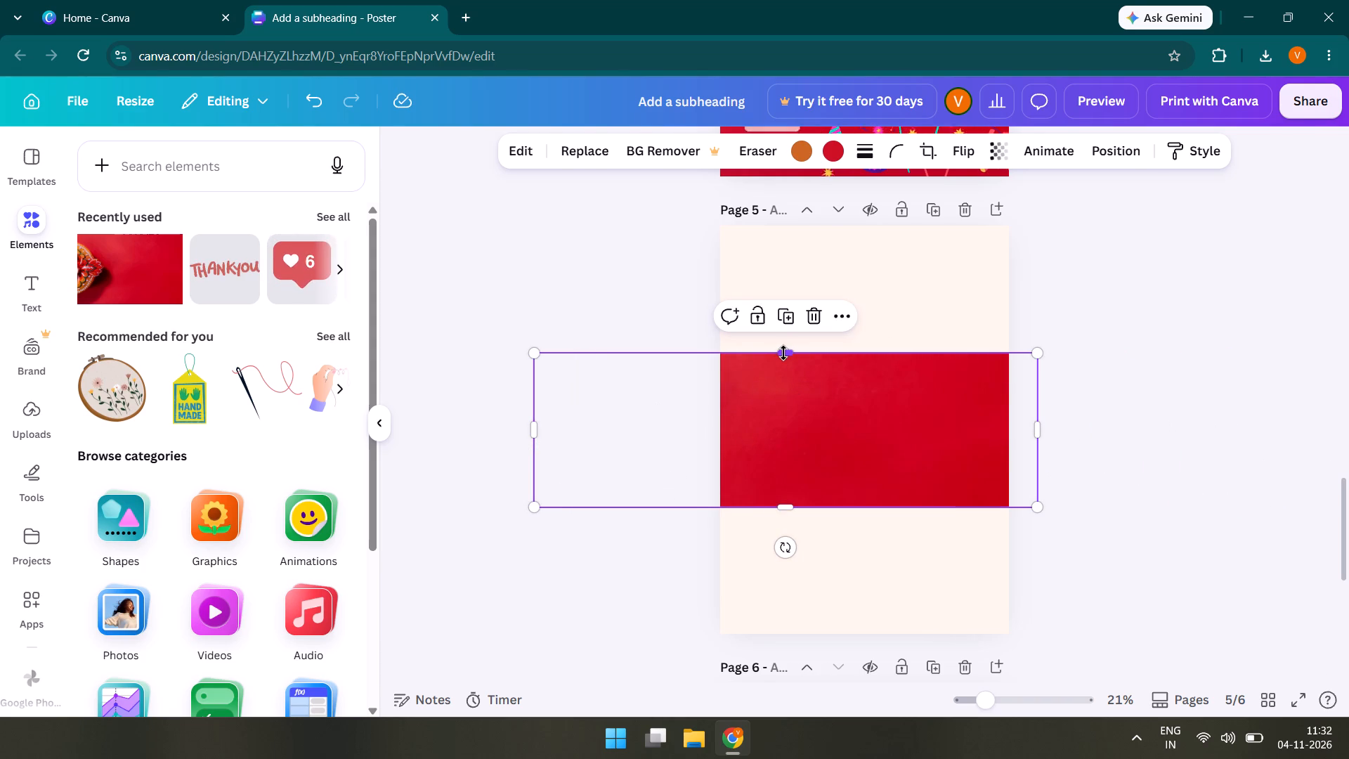
{"action": "left_click_drag", "start_coordinate": [789, 354], "coordinate": [797, 197]}
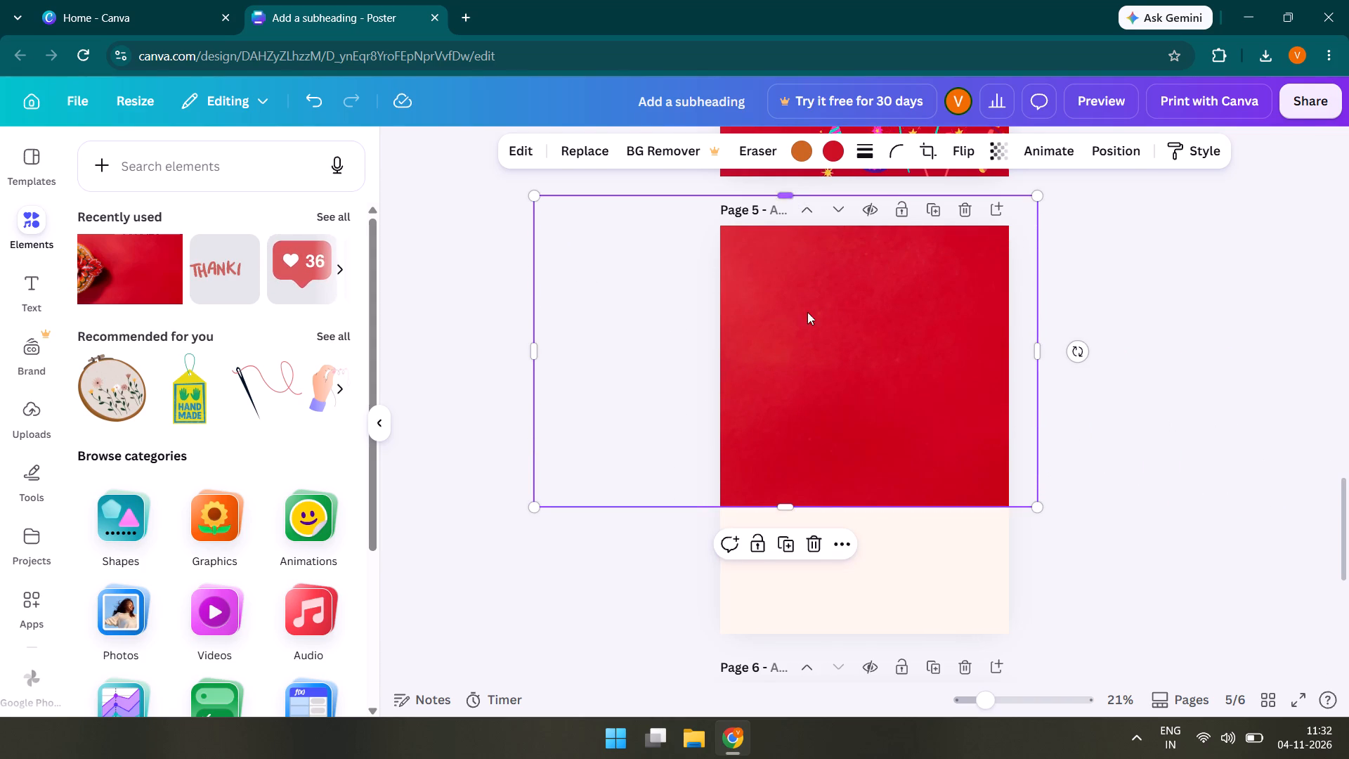
{"action": "left_click_drag", "start_coordinate": [788, 508], "coordinate": [800, 750]}
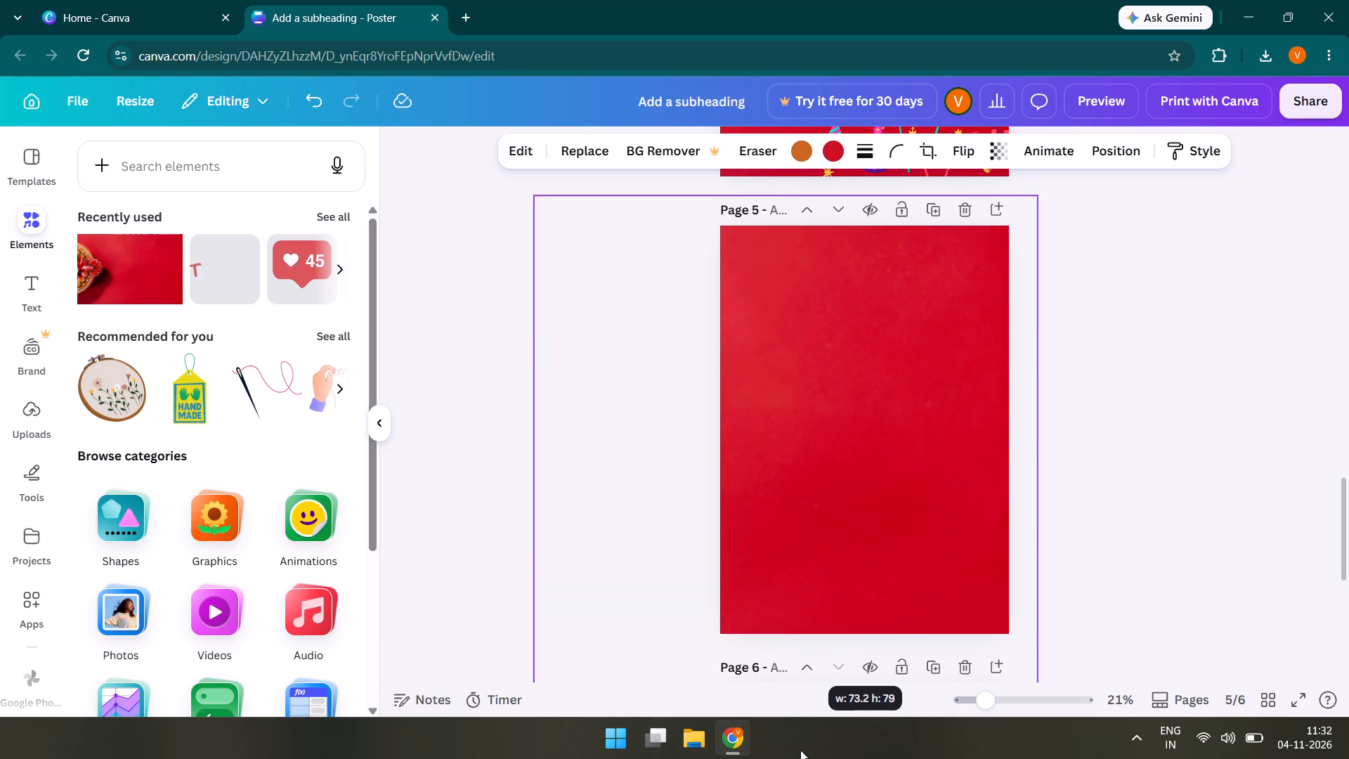
{"action": "left_click_drag", "start_coordinate": [800, 750], "coordinate": [830, 758]}
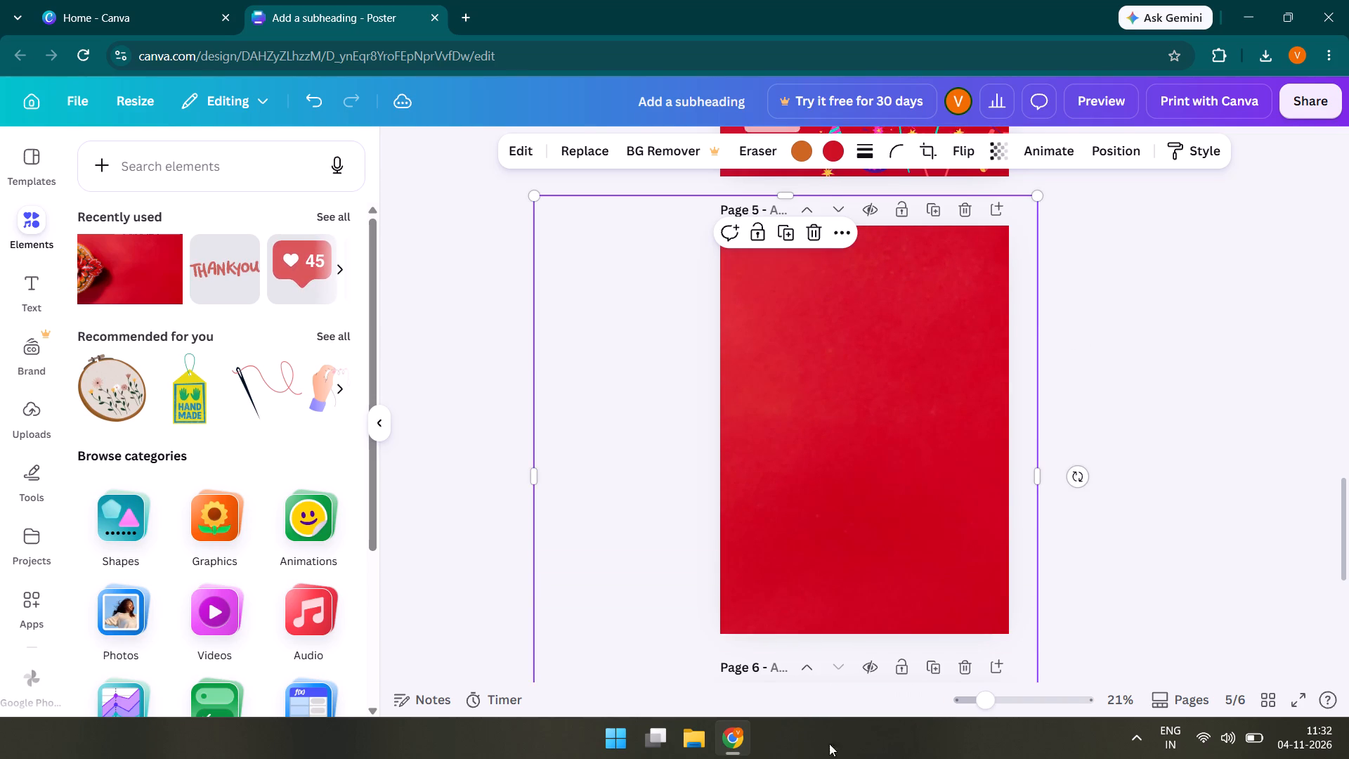
{"action": "left_click", "coordinate": [1153, 425]}
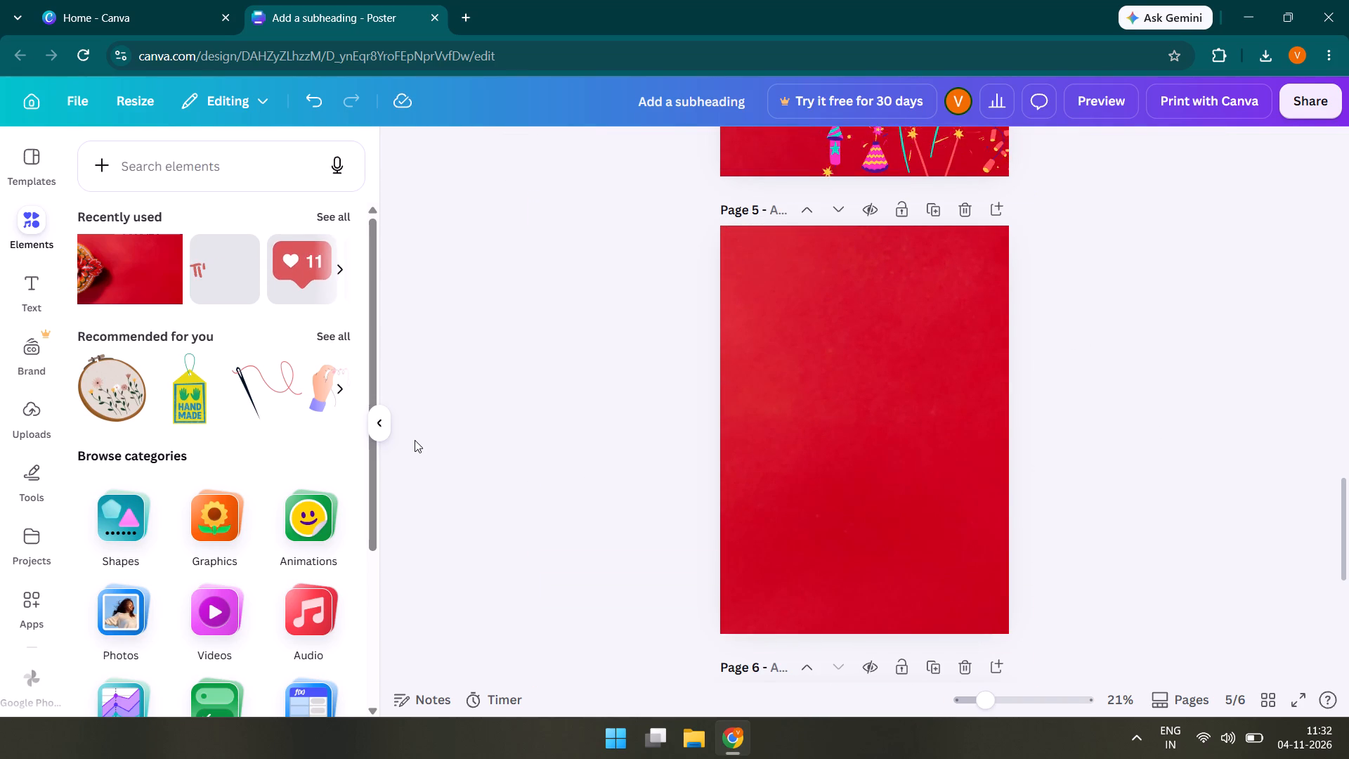
Add a heading reading "Chrismas celebrations" to page 5.
{"action": "left_click", "coordinate": [216, 516]}
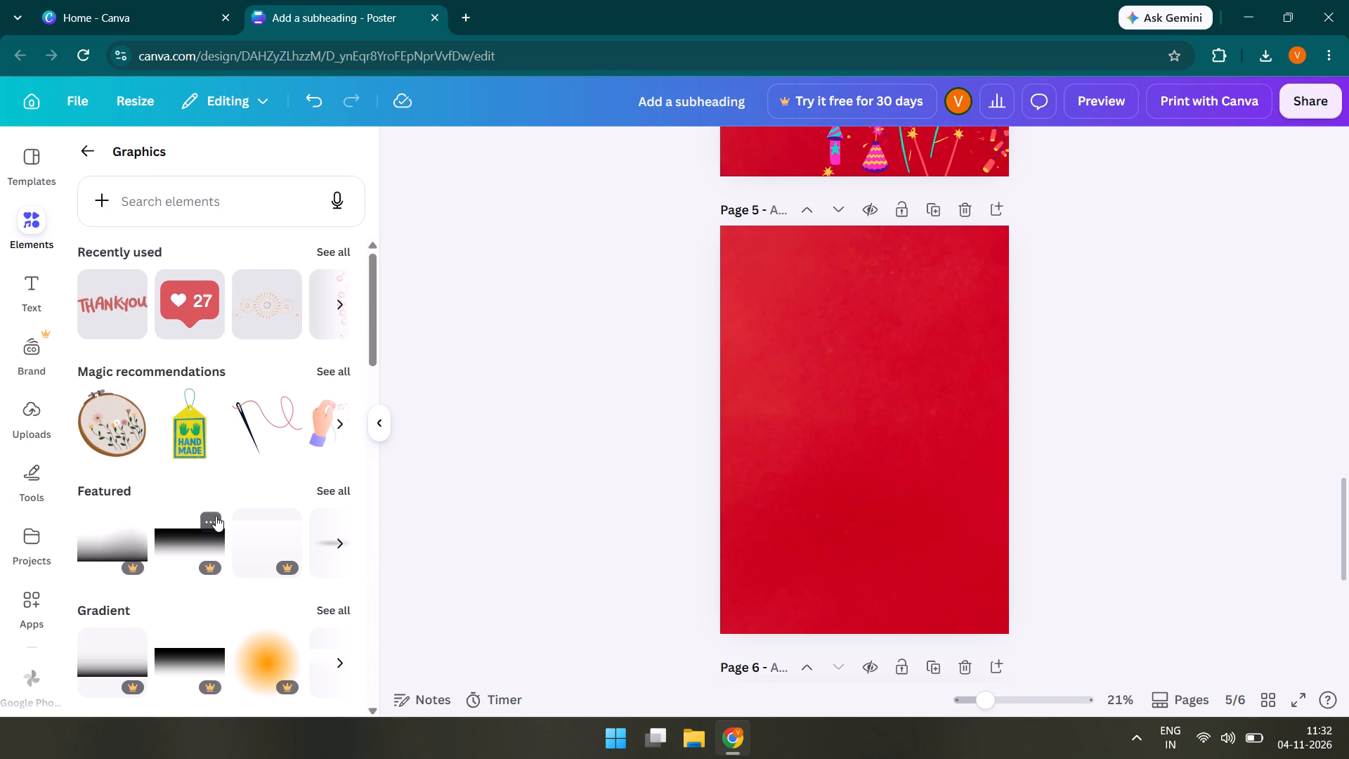
{"action": "double_click", "coordinate": [32, 271]}
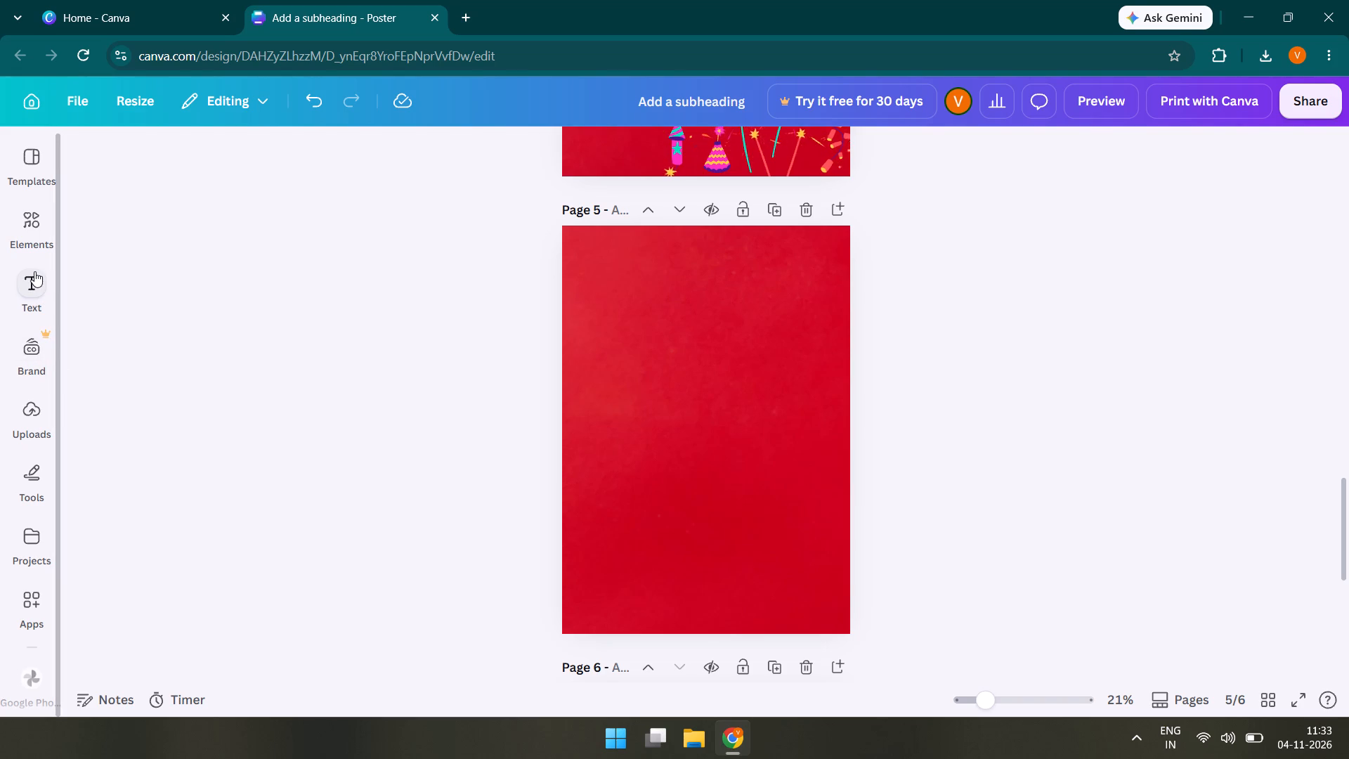
{"action": "left_click", "coordinate": [34, 271]}
{"action": "left_click", "coordinate": [171, 438]}
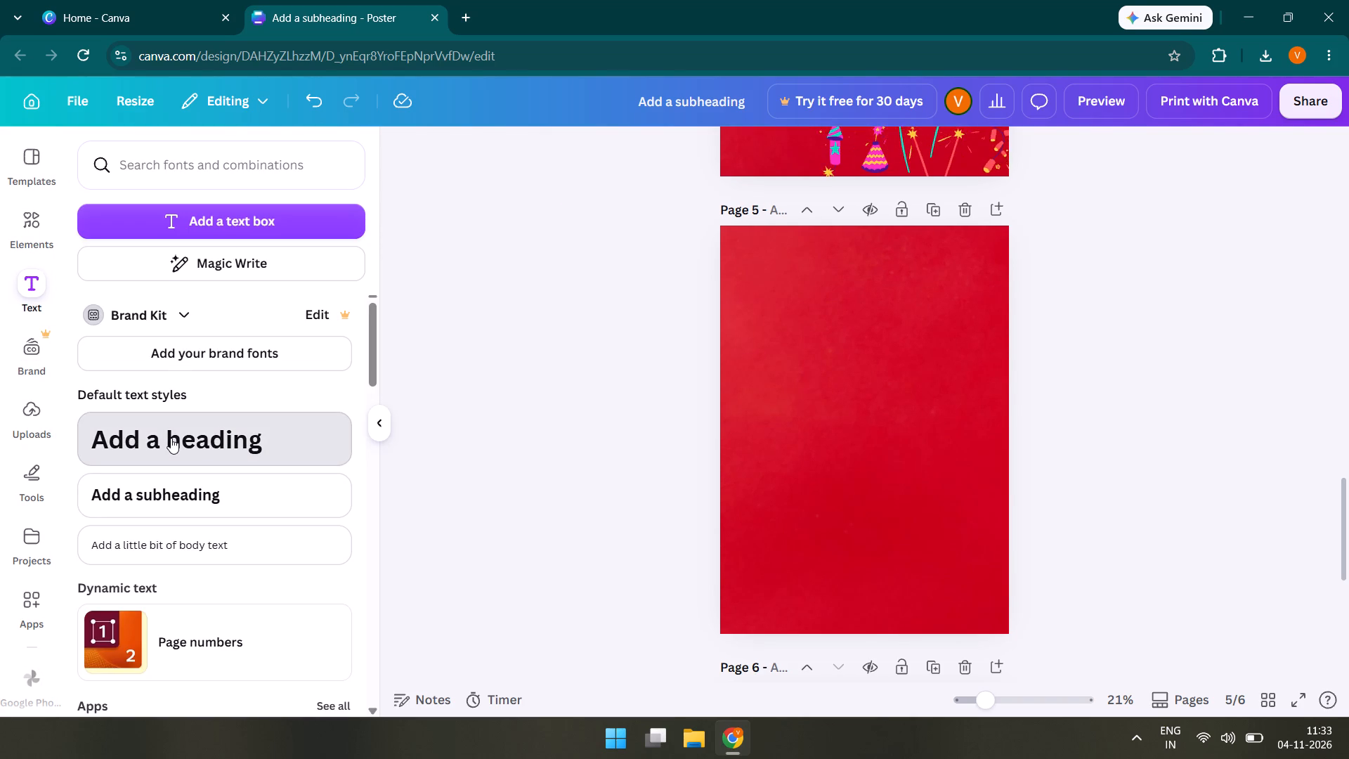
{"action": "key", "text": "BackSpace"}
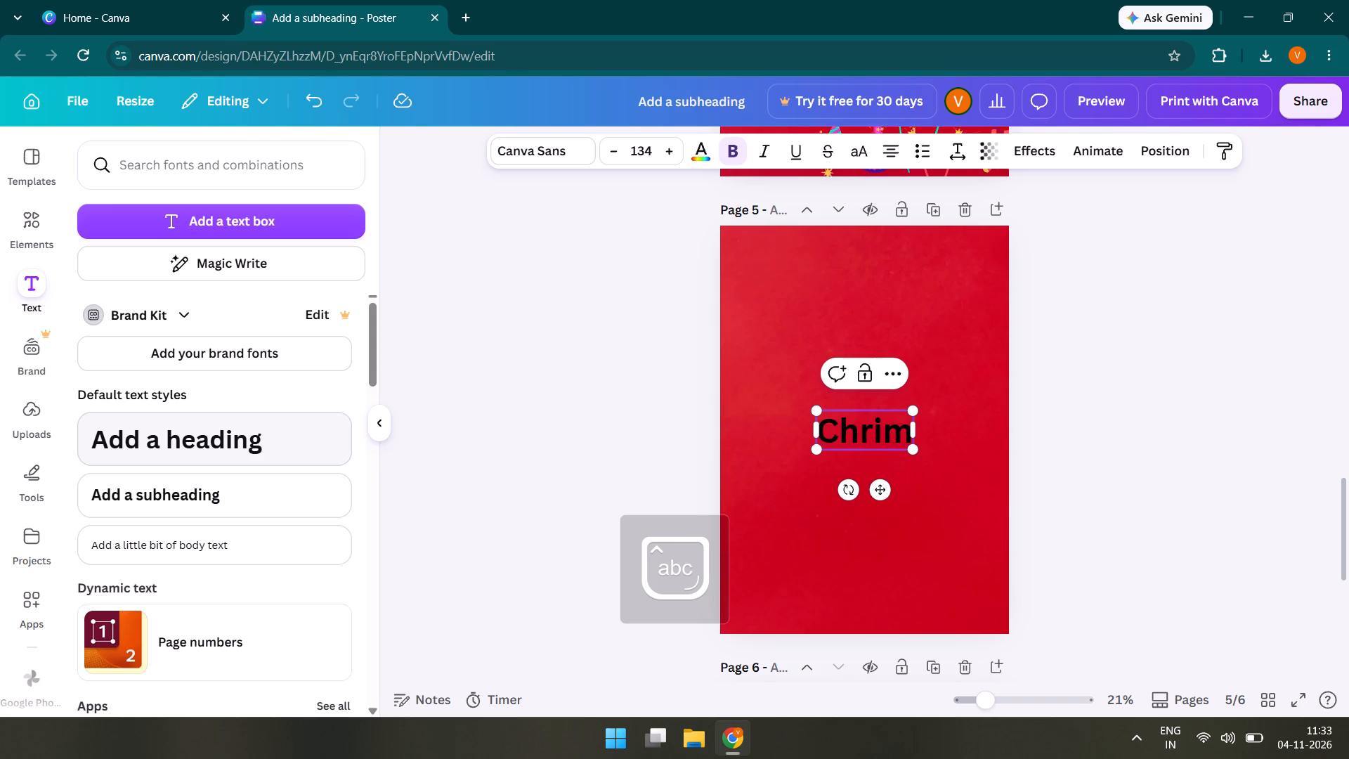
{"action": "key", "text": "BackSpace"}
{"action": "type", "text": "smas"}
{"action": "key", "text": "space"}
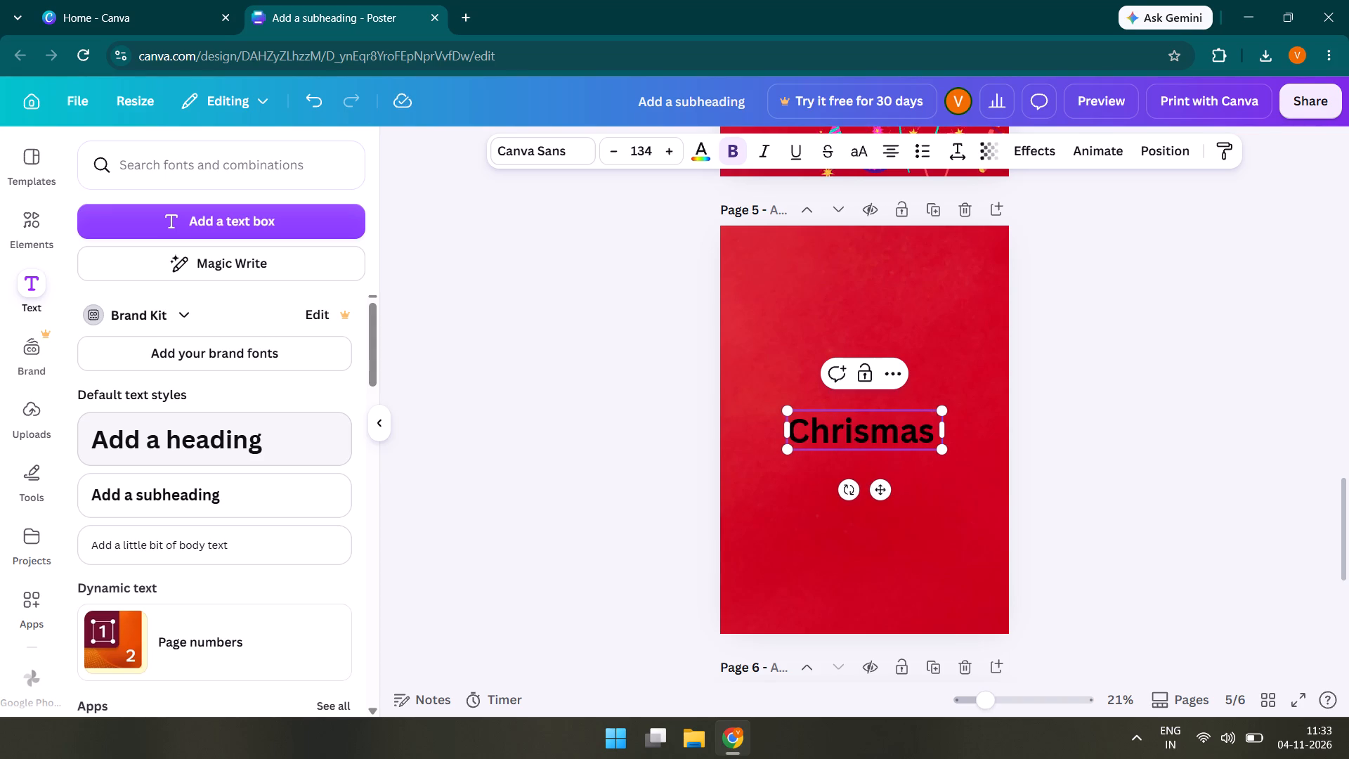
{"action": "type", "text": "cele"}
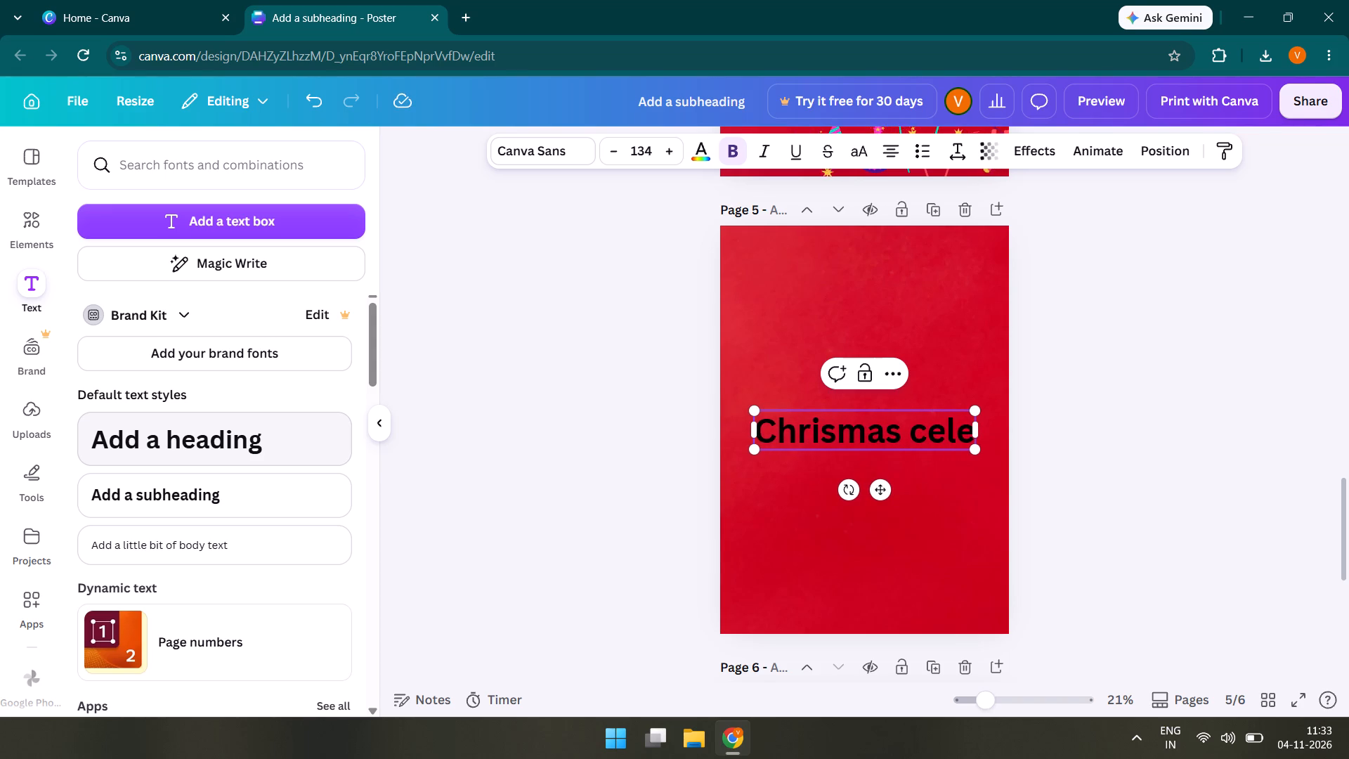
{"action": "type", "text": "brations"}
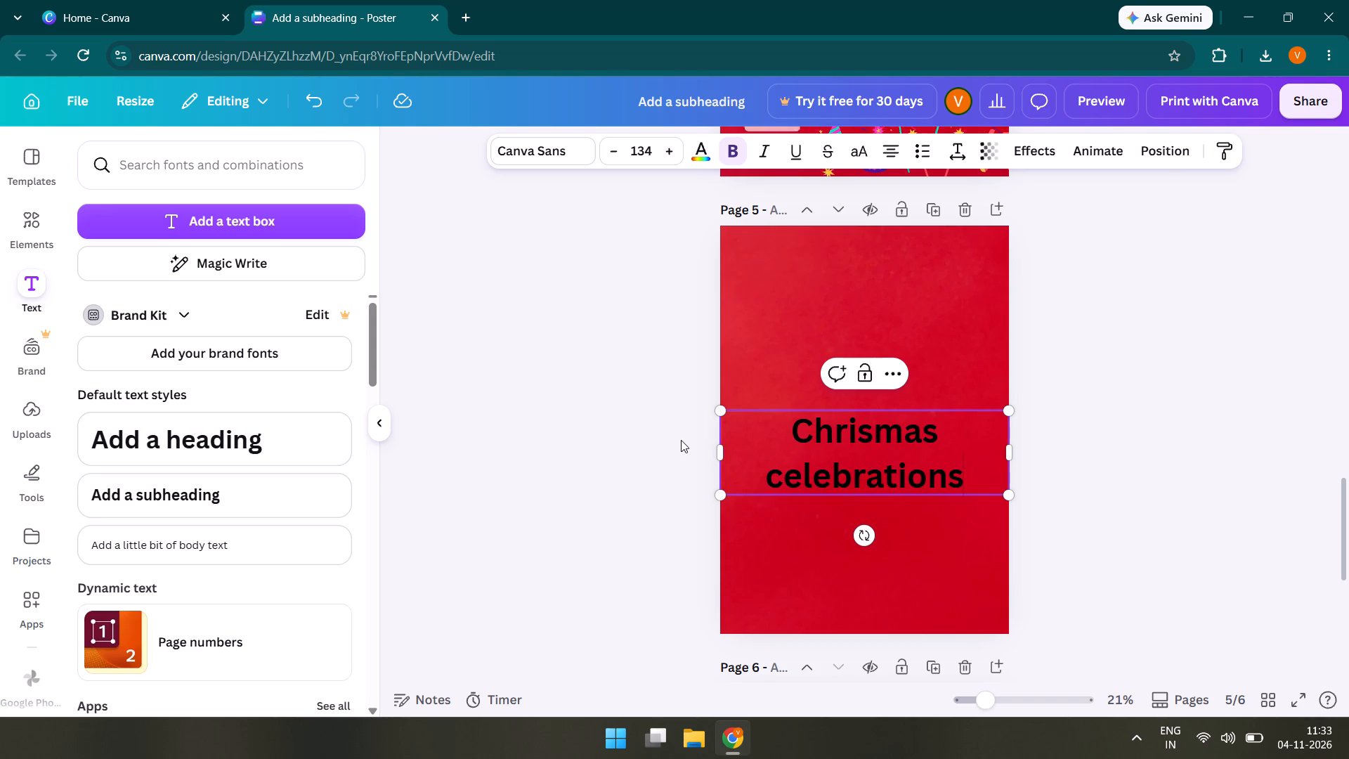
Correct the page 5 heading's spelling so it reads "Christmas celebrations".
{"action": "left_click", "coordinate": [875, 436]}
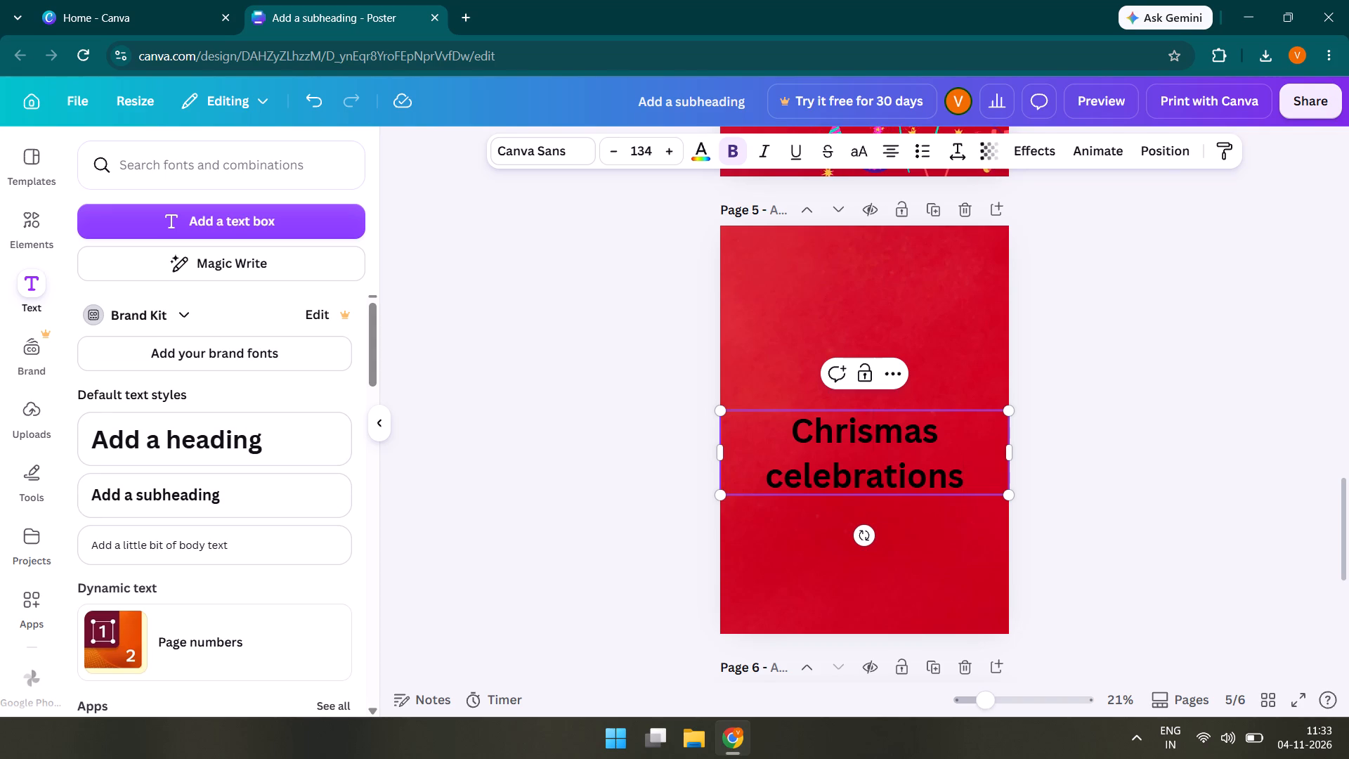
{"action": "key", "text": "t"}
{"action": "left_click", "coordinate": [975, 472]}
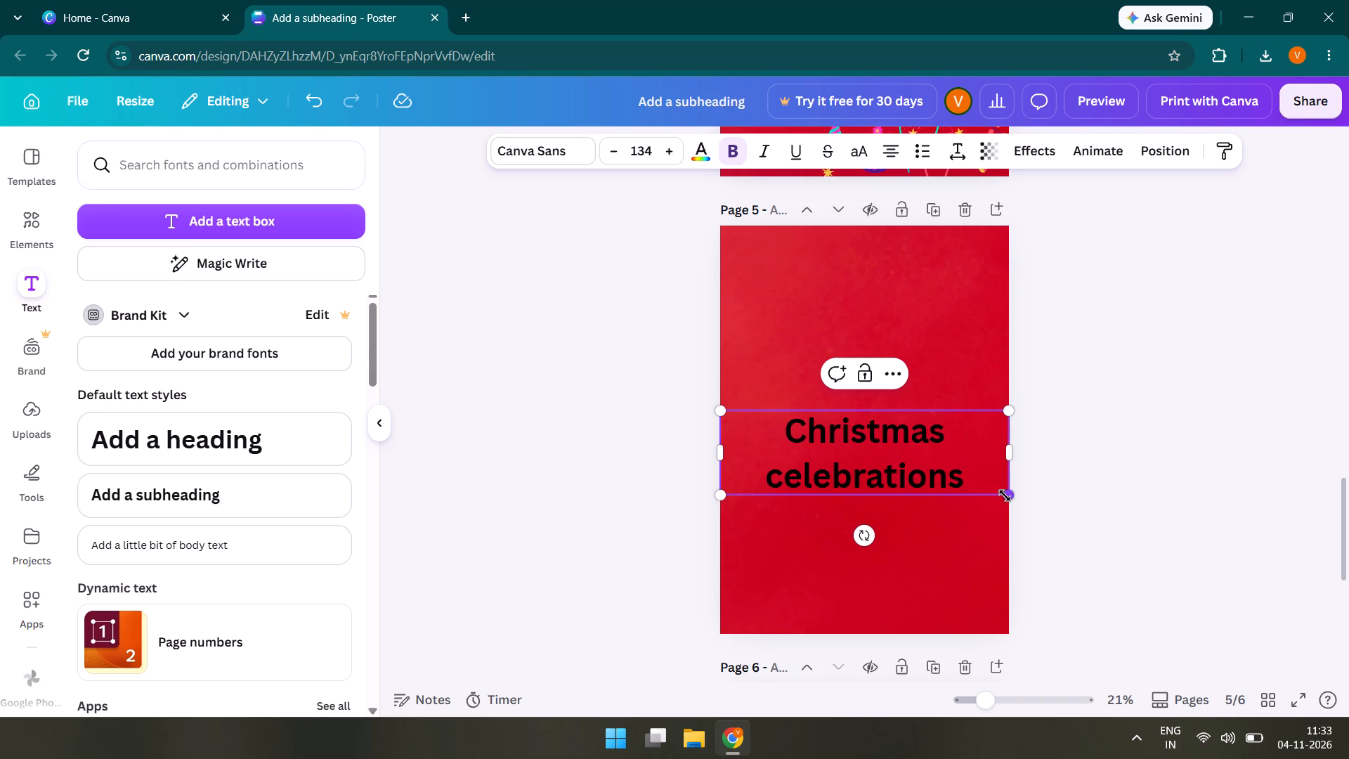
Shrink the heading to a font size of about 96 and centre it near the top edge of page 5.
{"action": "left_click_drag", "start_coordinate": [1005, 495], "coordinate": [927, 458]}
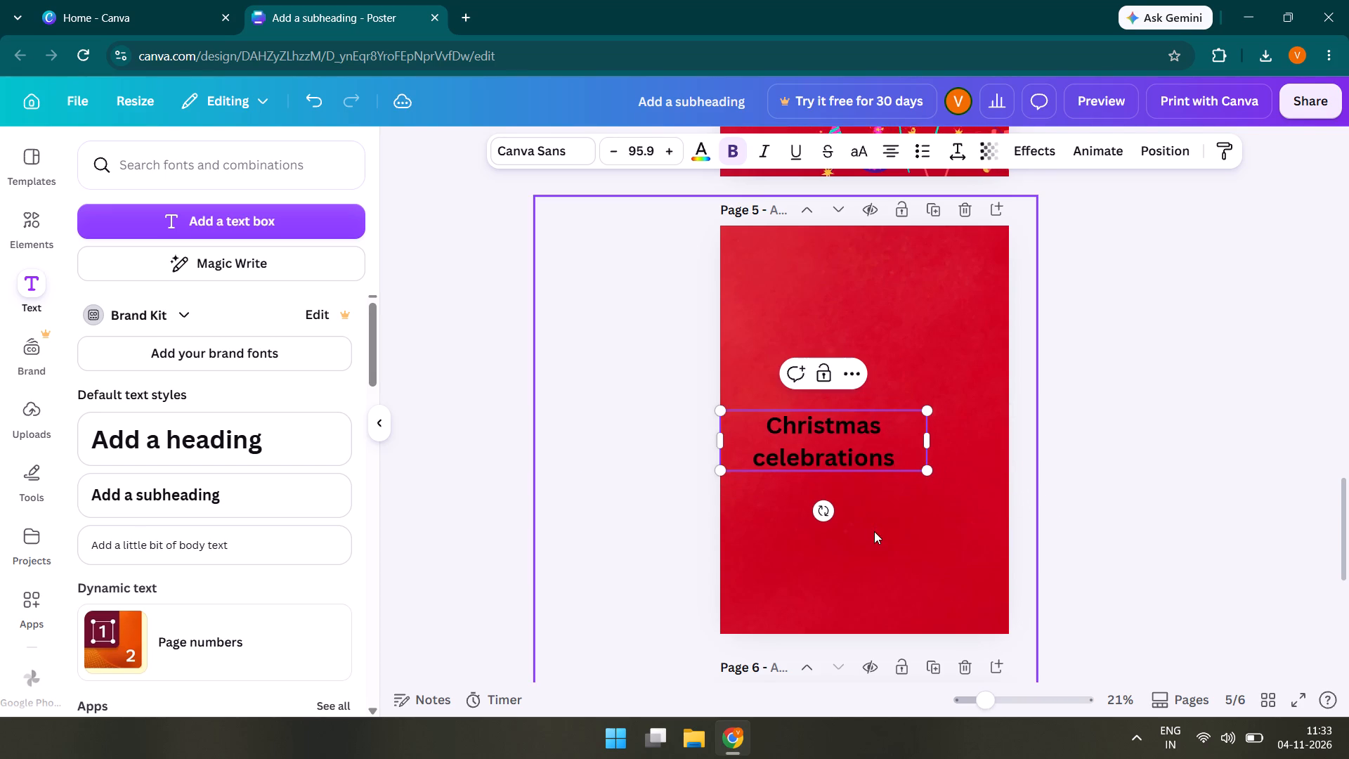
{"action": "left_click_drag", "start_coordinate": [874, 531], "coordinate": [860, 454]}
{"action": "left_click", "coordinate": [877, 495]}
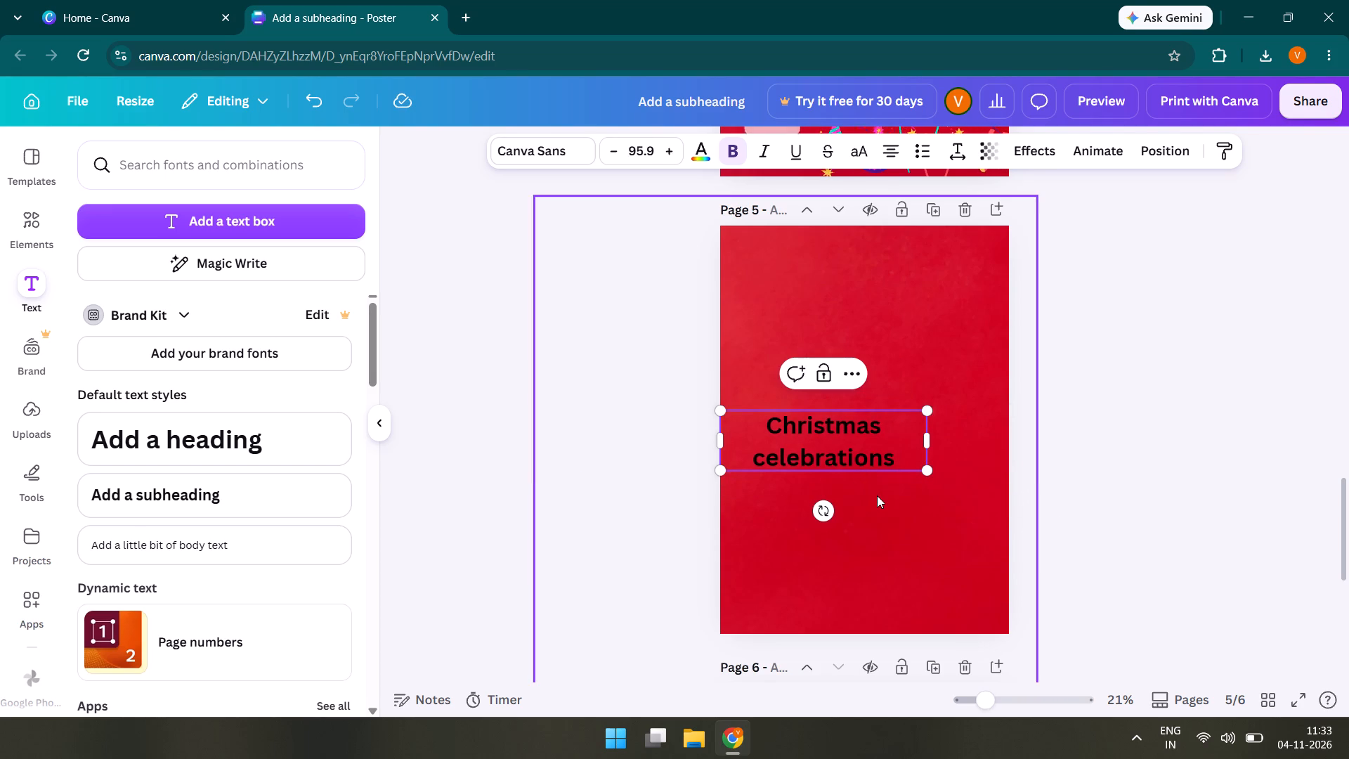
{"action": "left_click_drag", "start_coordinate": [855, 434], "coordinate": [897, 271]}
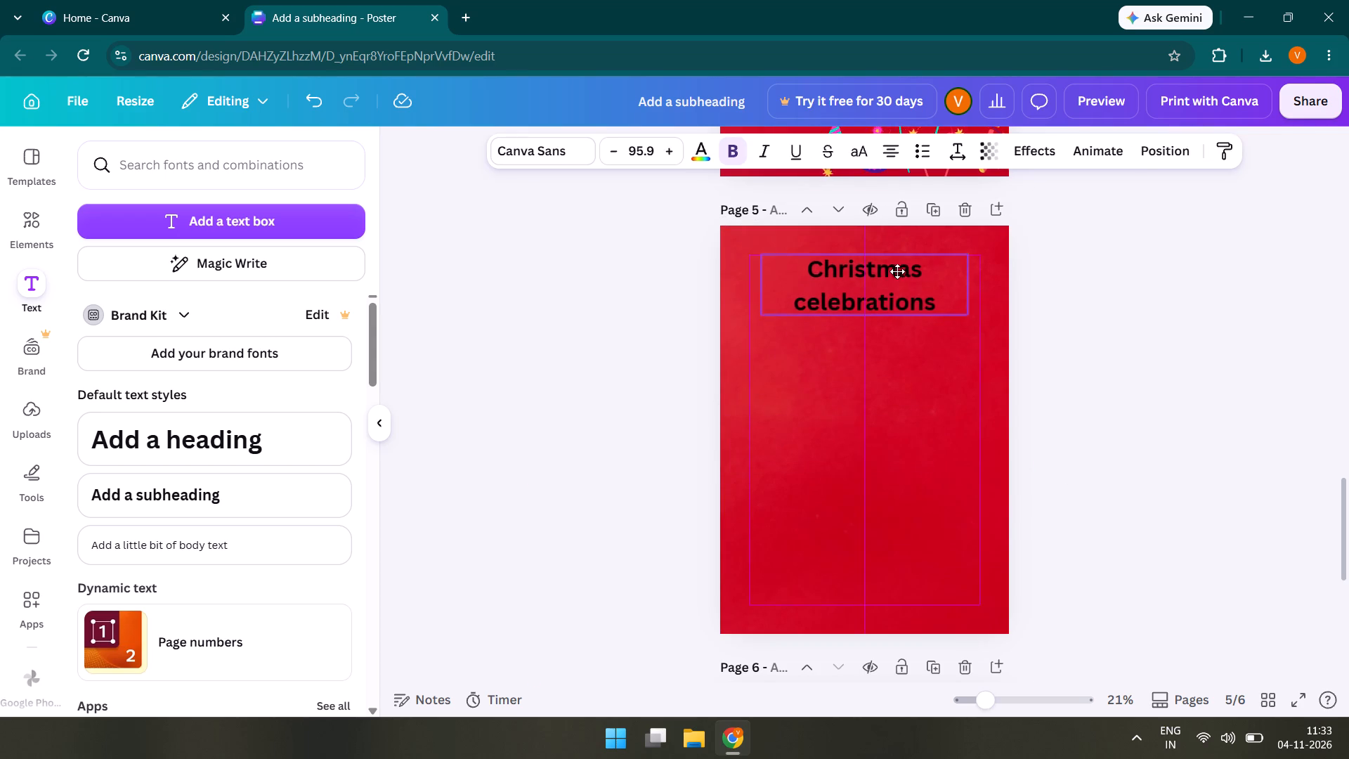
{"action": "left_click_drag", "start_coordinate": [897, 271], "coordinate": [896, 268]}
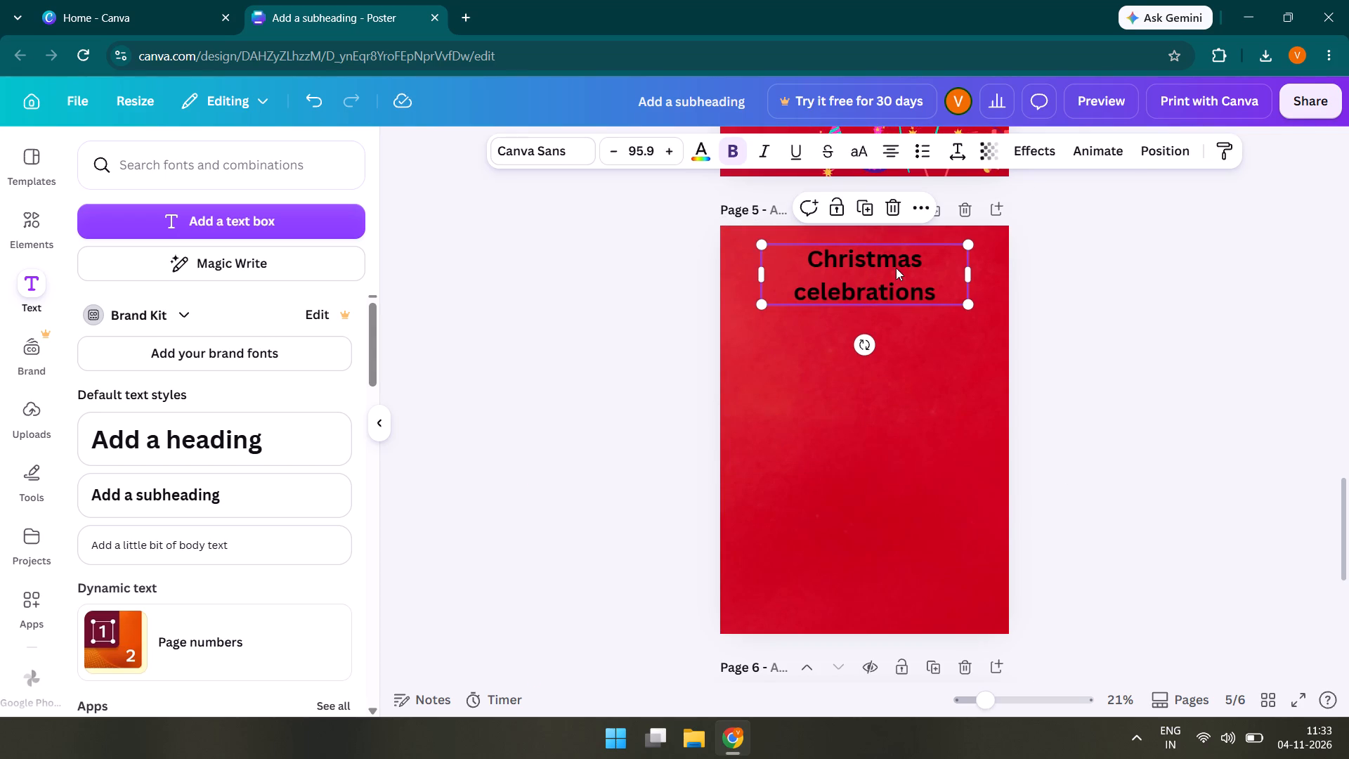
{"action": "left_click", "coordinate": [604, 351]}
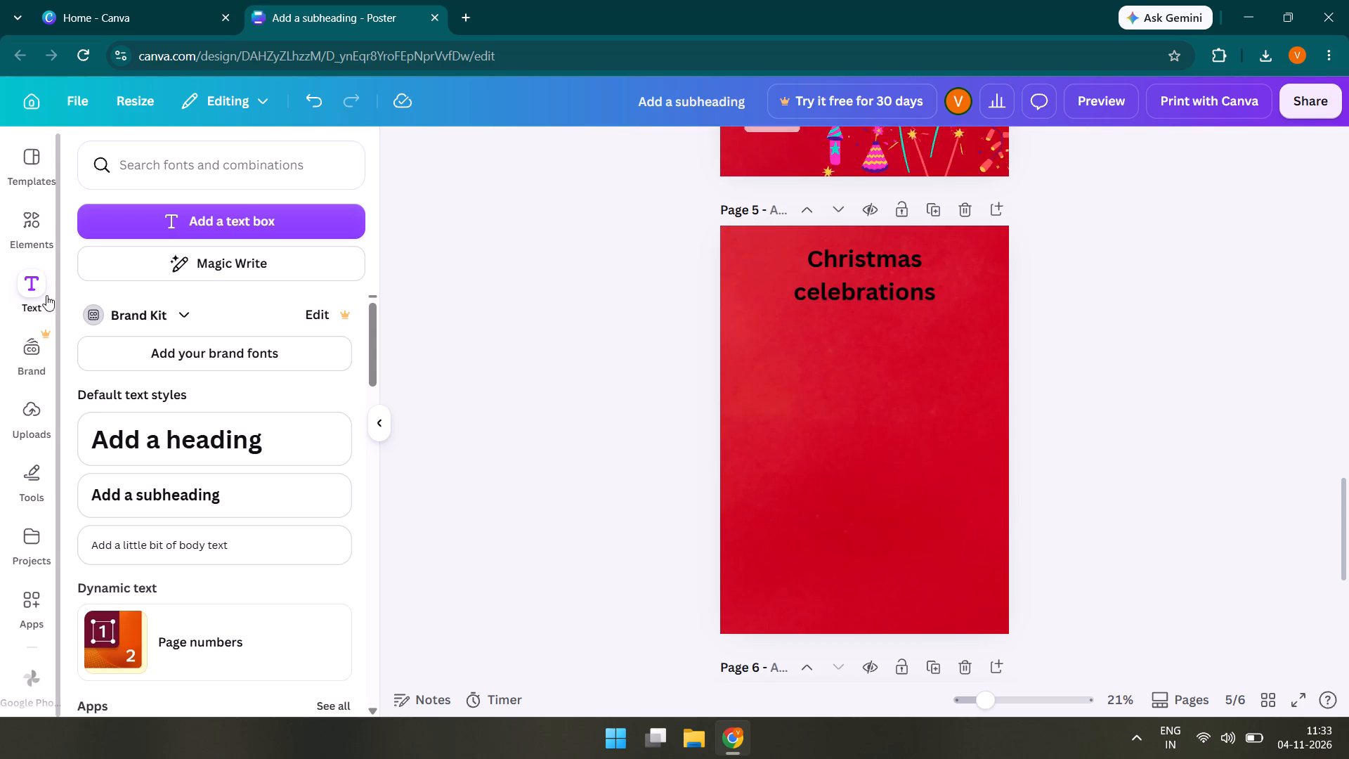
Search the graphics for "snow fall" and insert the white falling-snow dots graphic, densest at its top, onto page 5.
{"action": "left_click", "coordinate": [35, 233]}
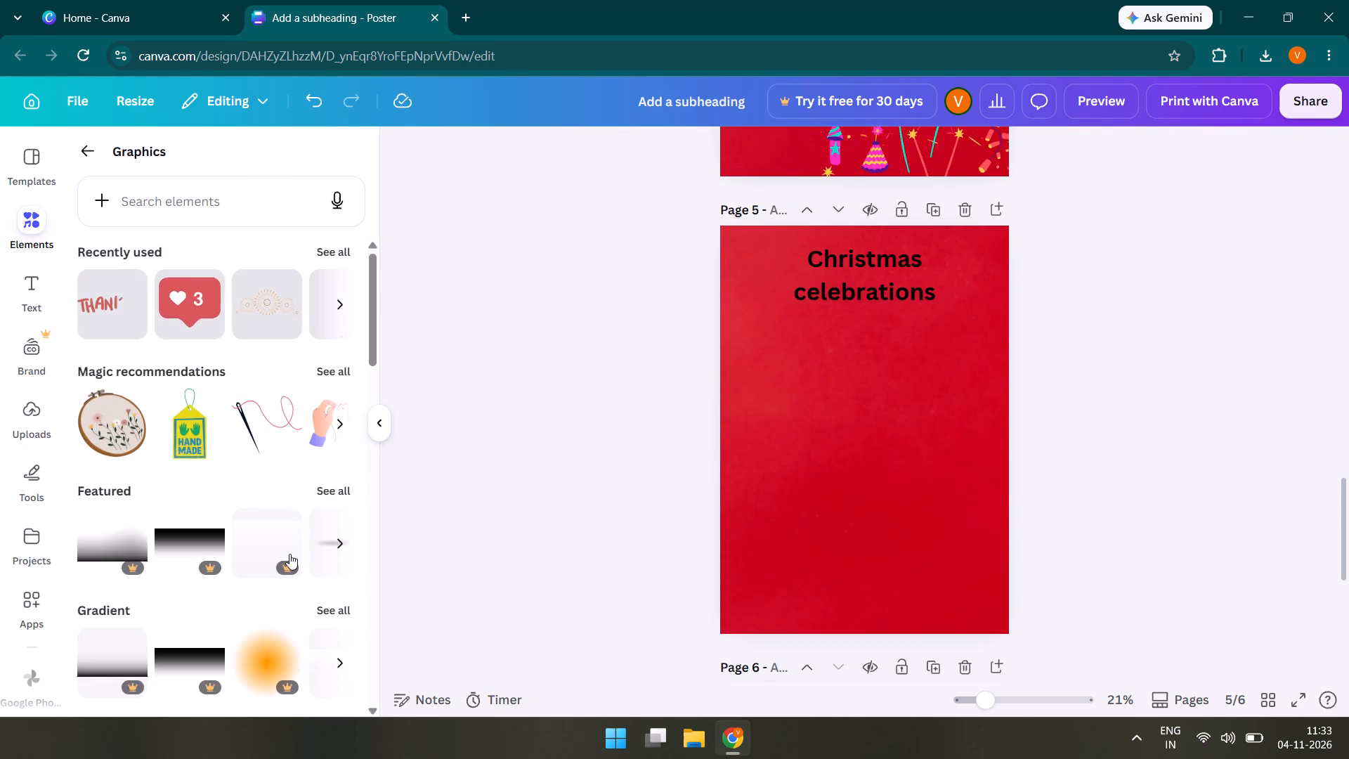
{"action": "scroll", "coordinate": [289, 554], "scroll_direction": "up", "scroll_amount": 1}
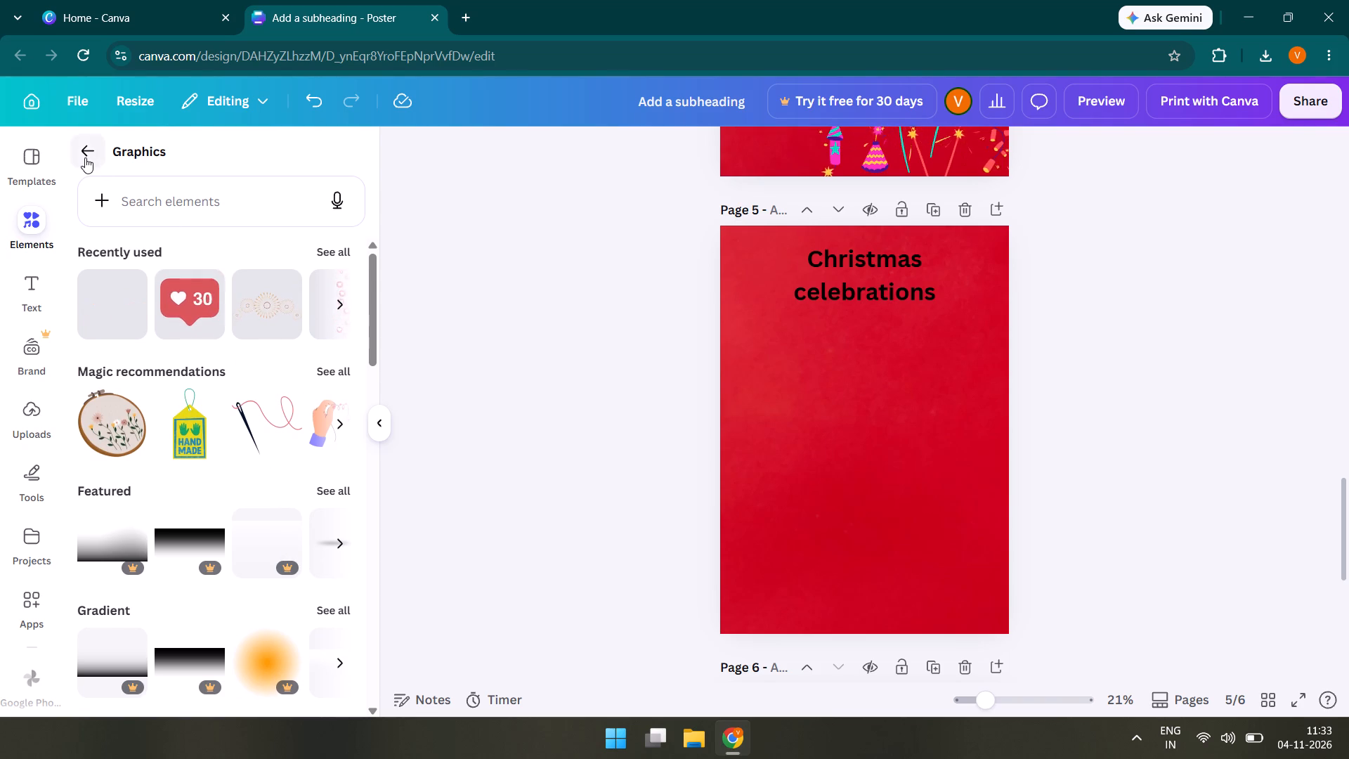
{"action": "left_click", "coordinate": [85, 157]}
{"action": "left_click", "coordinate": [207, 528]}
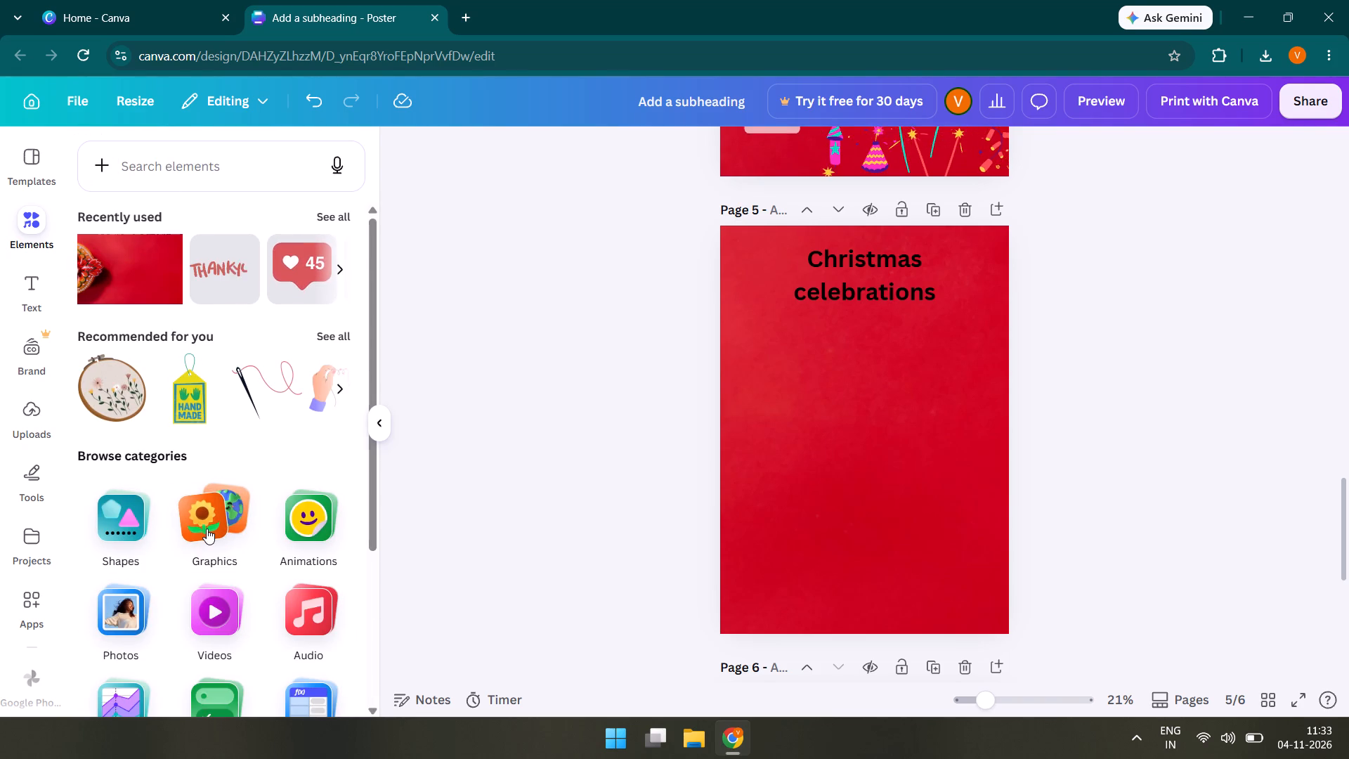
{"action": "left_click", "coordinate": [214, 204]}
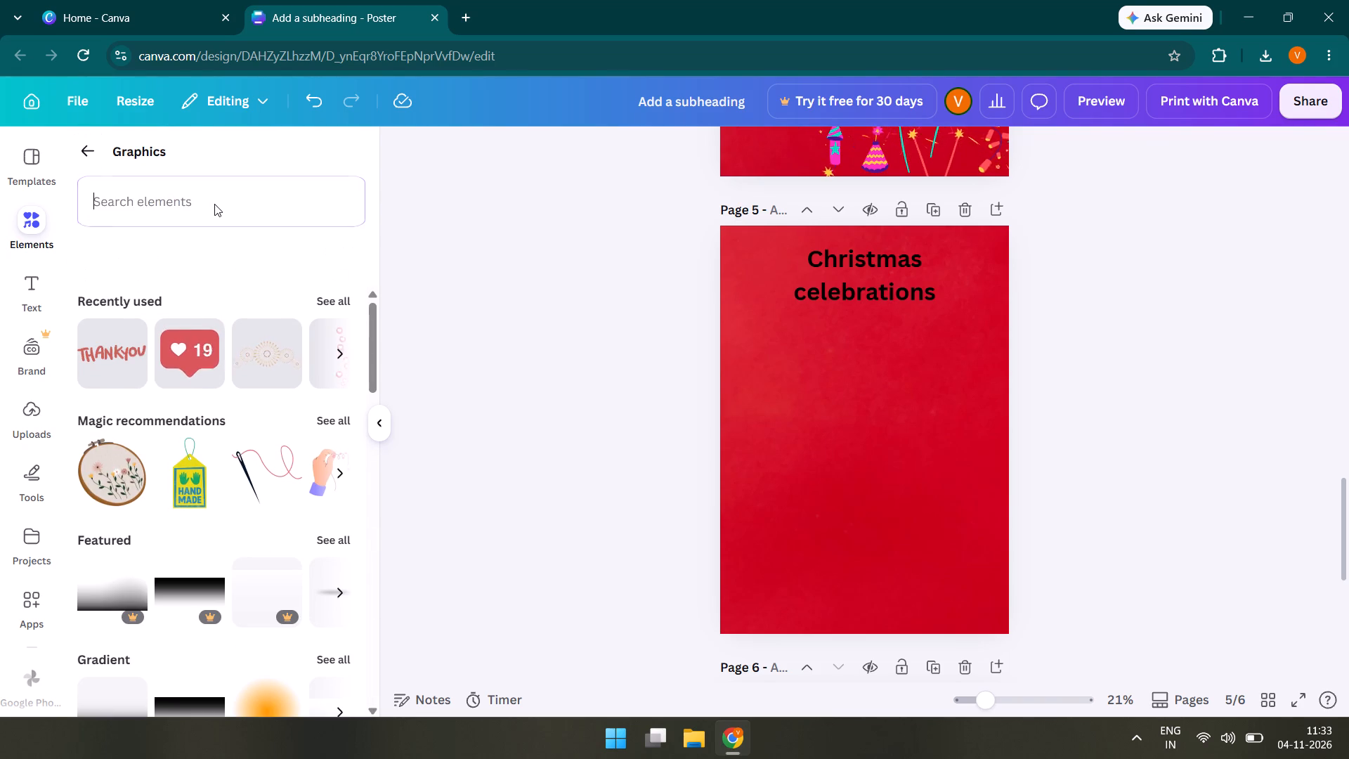
{"action": "type", "text": "snow"}
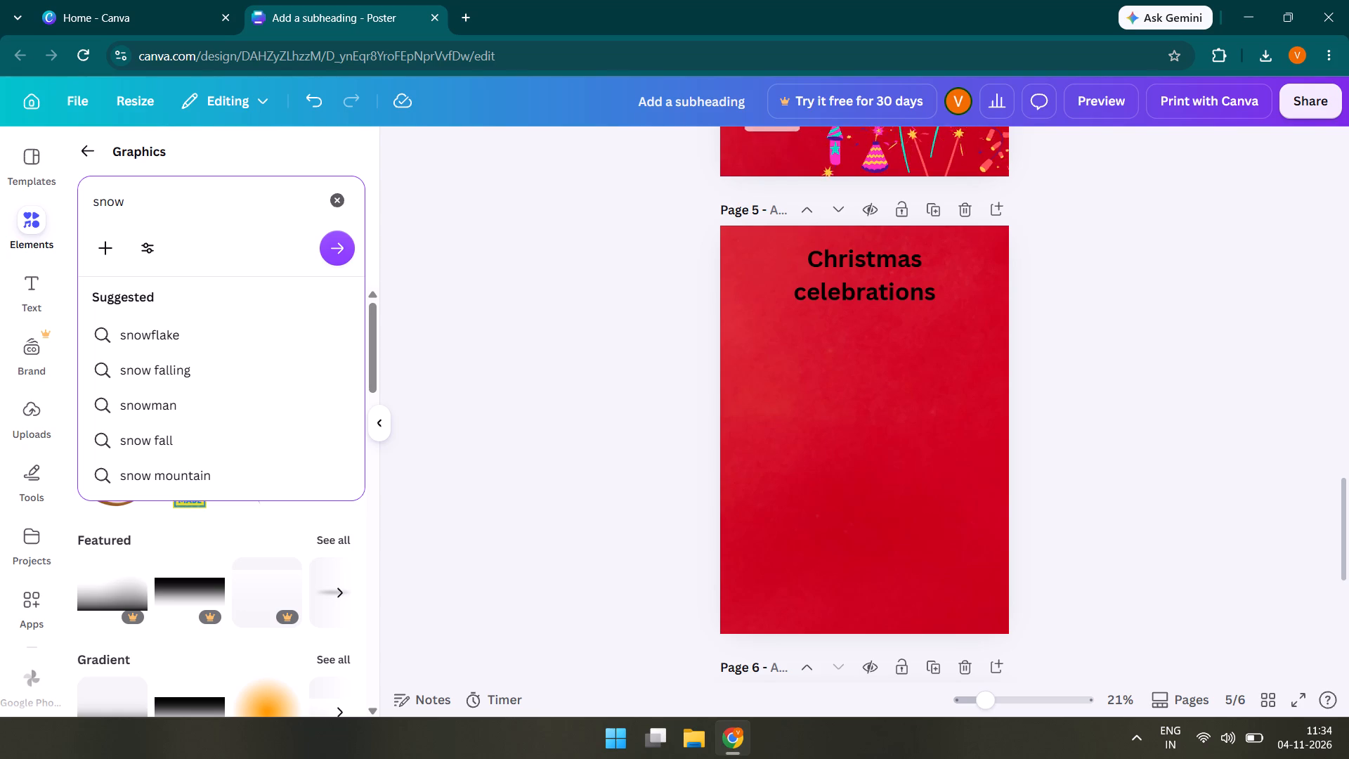
{"action": "left_click", "coordinate": [139, 453]}
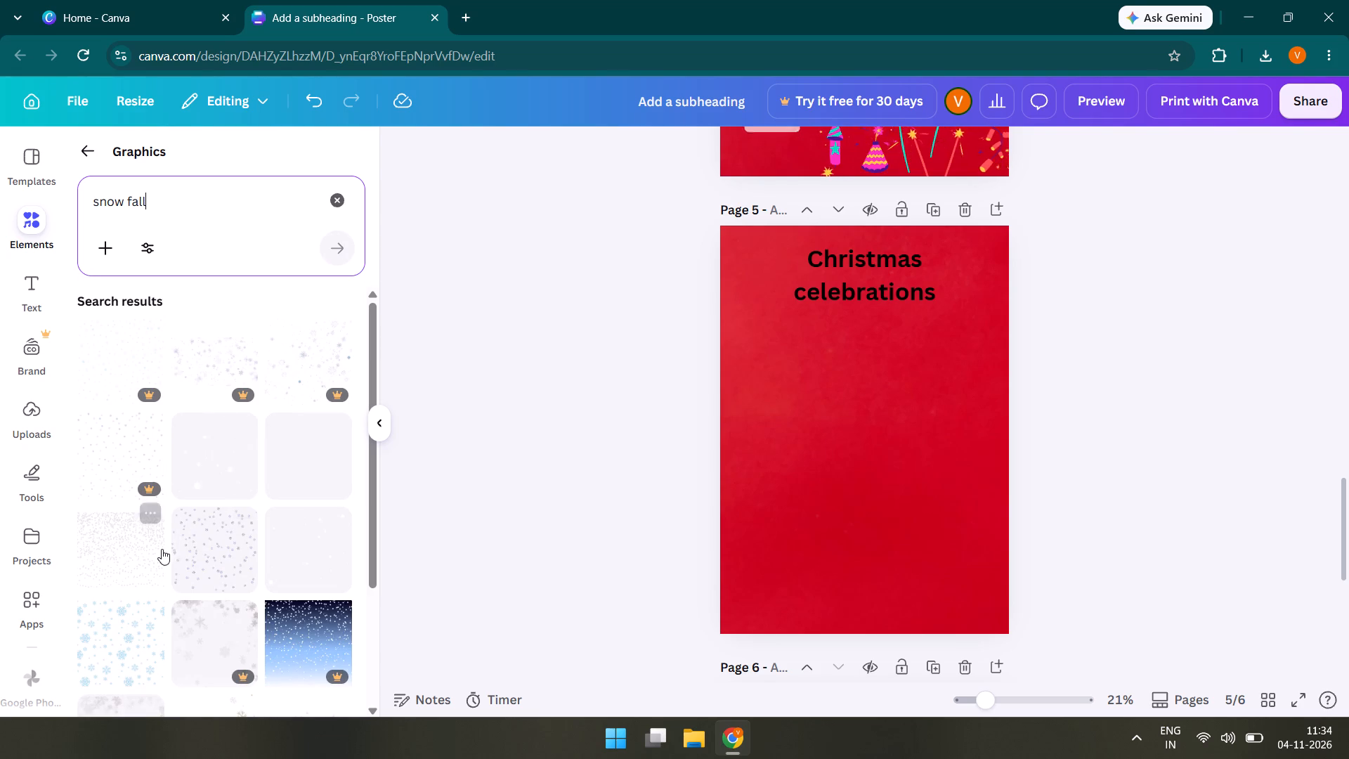
{"action": "left_click", "coordinate": [130, 552]}
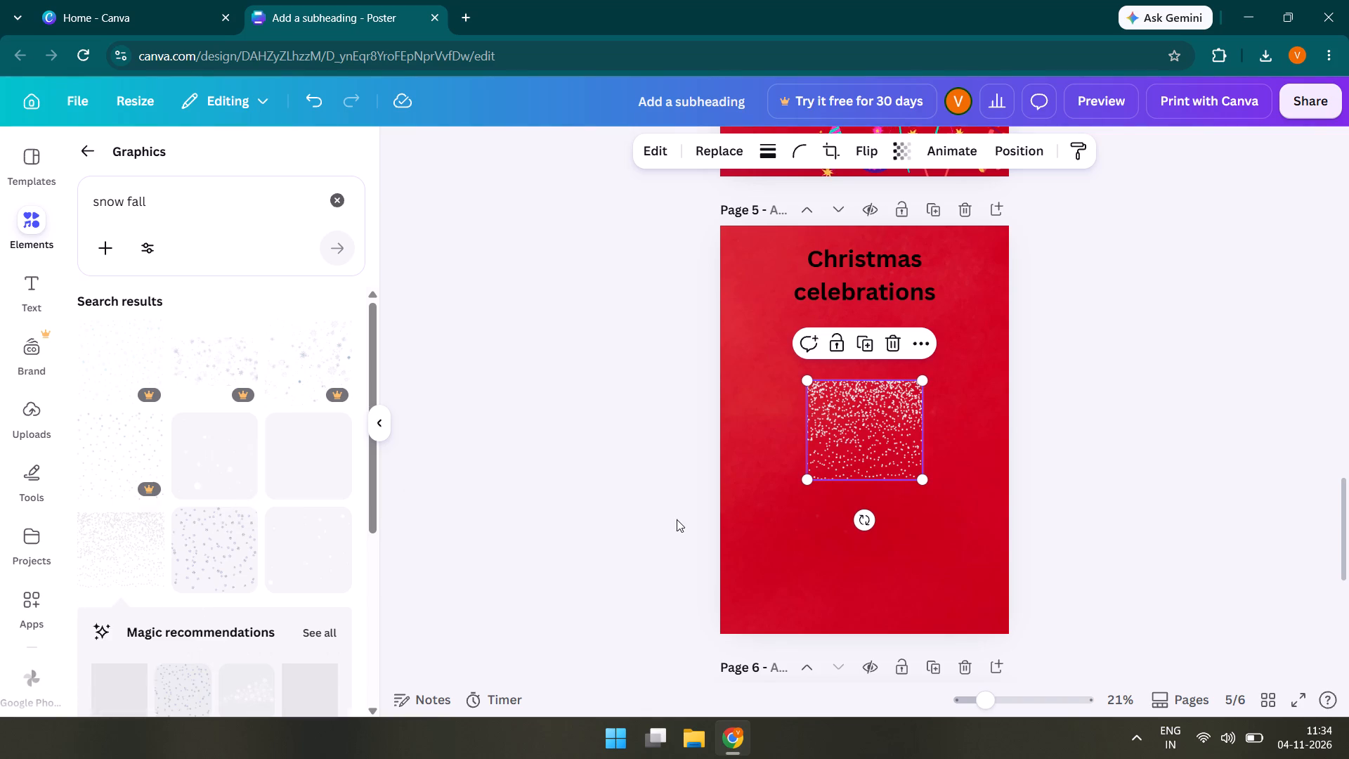
Enlarge and position the snow graphic so it spans the full page width over the upper half of page 5.
{"action": "left_click_drag", "start_coordinate": [812, 384], "coordinate": [637, 231]}
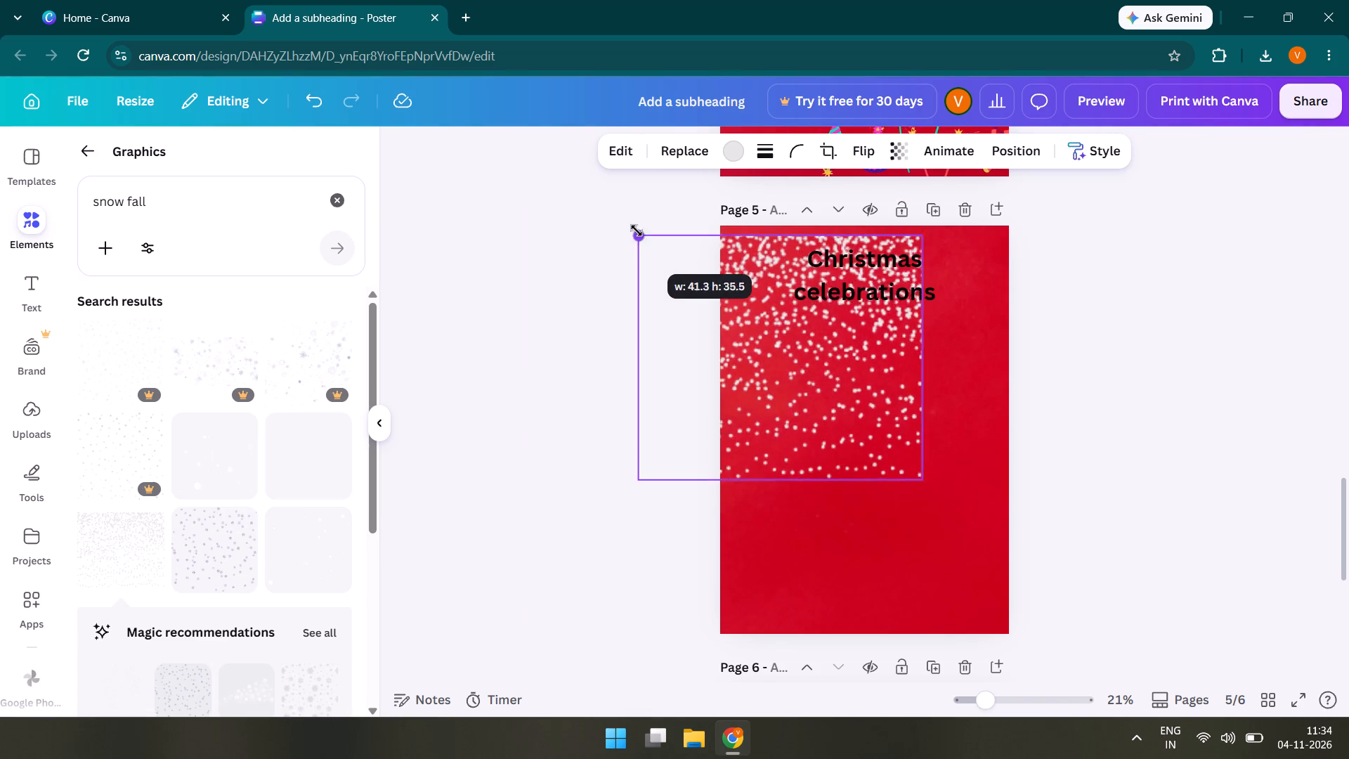
{"action": "left_click_drag", "start_coordinate": [637, 231], "coordinate": [658, 70]}
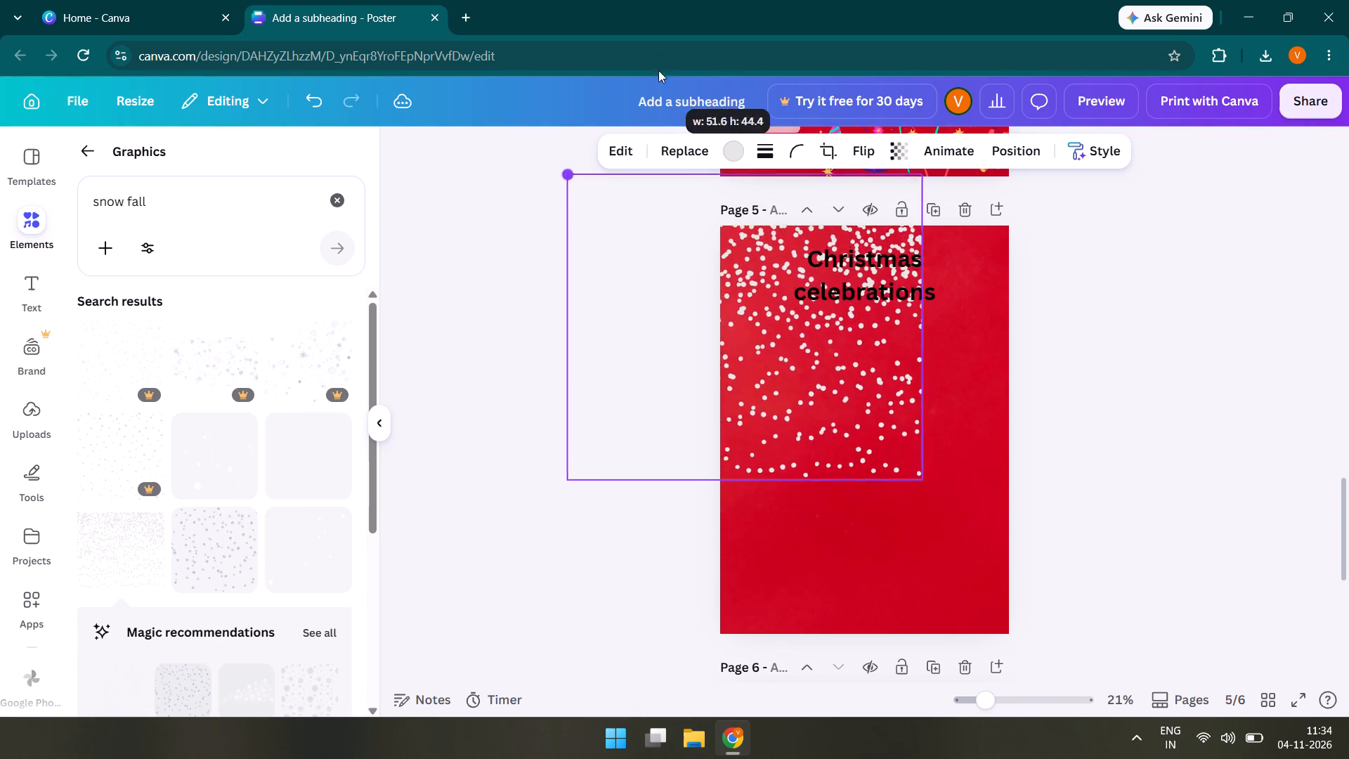
{"action": "left_click_drag", "start_coordinate": [658, 70], "coordinate": [672, 289]}
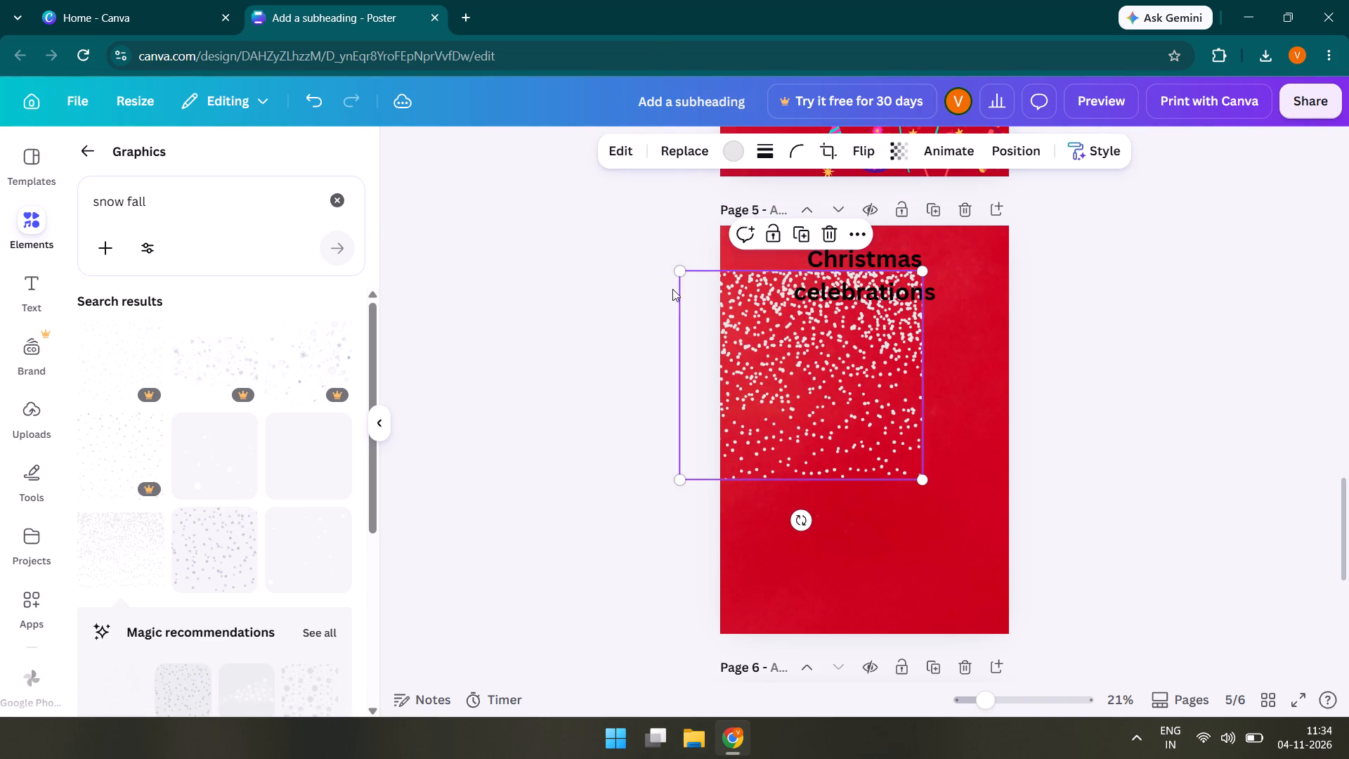
{"action": "left_click_drag", "start_coordinate": [763, 385], "coordinate": [777, 294]}
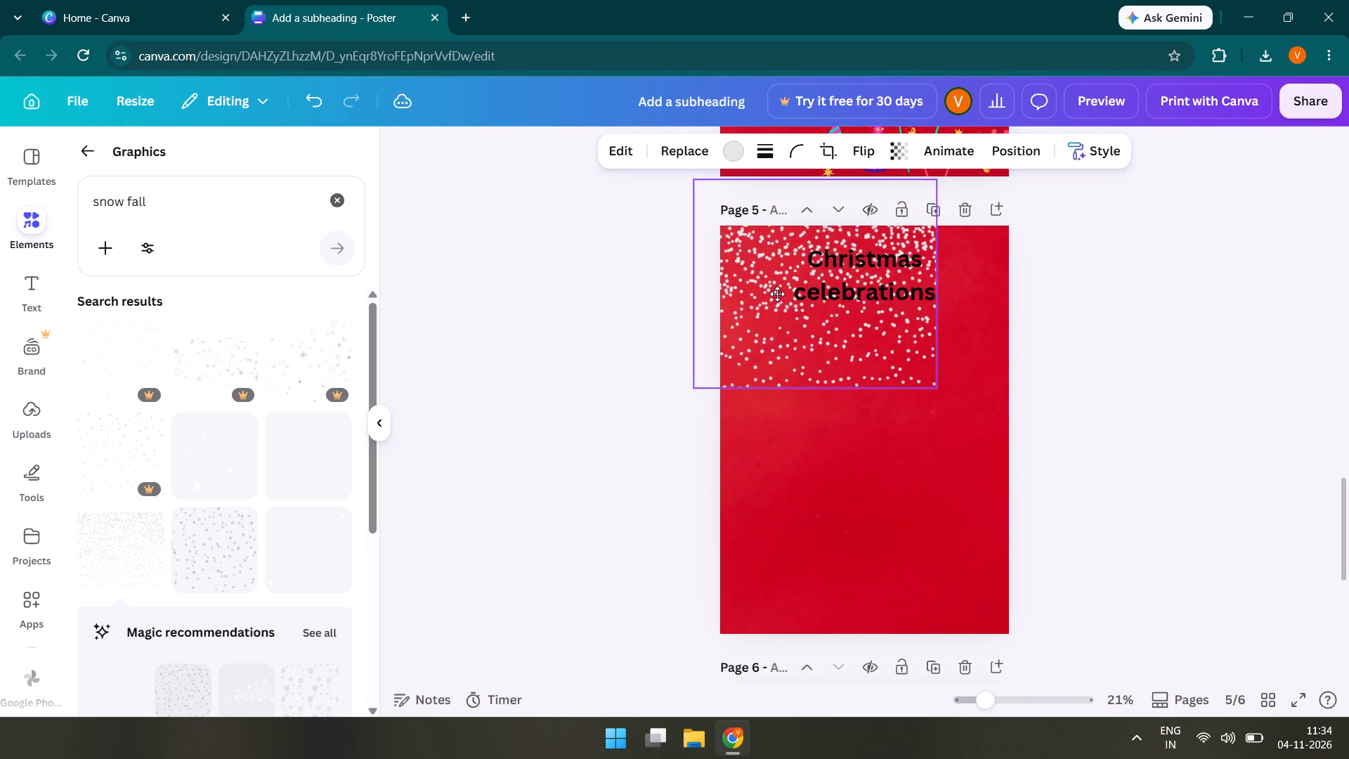
{"action": "left_click_drag", "start_coordinate": [777, 294], "coordinate": [796, 296]}
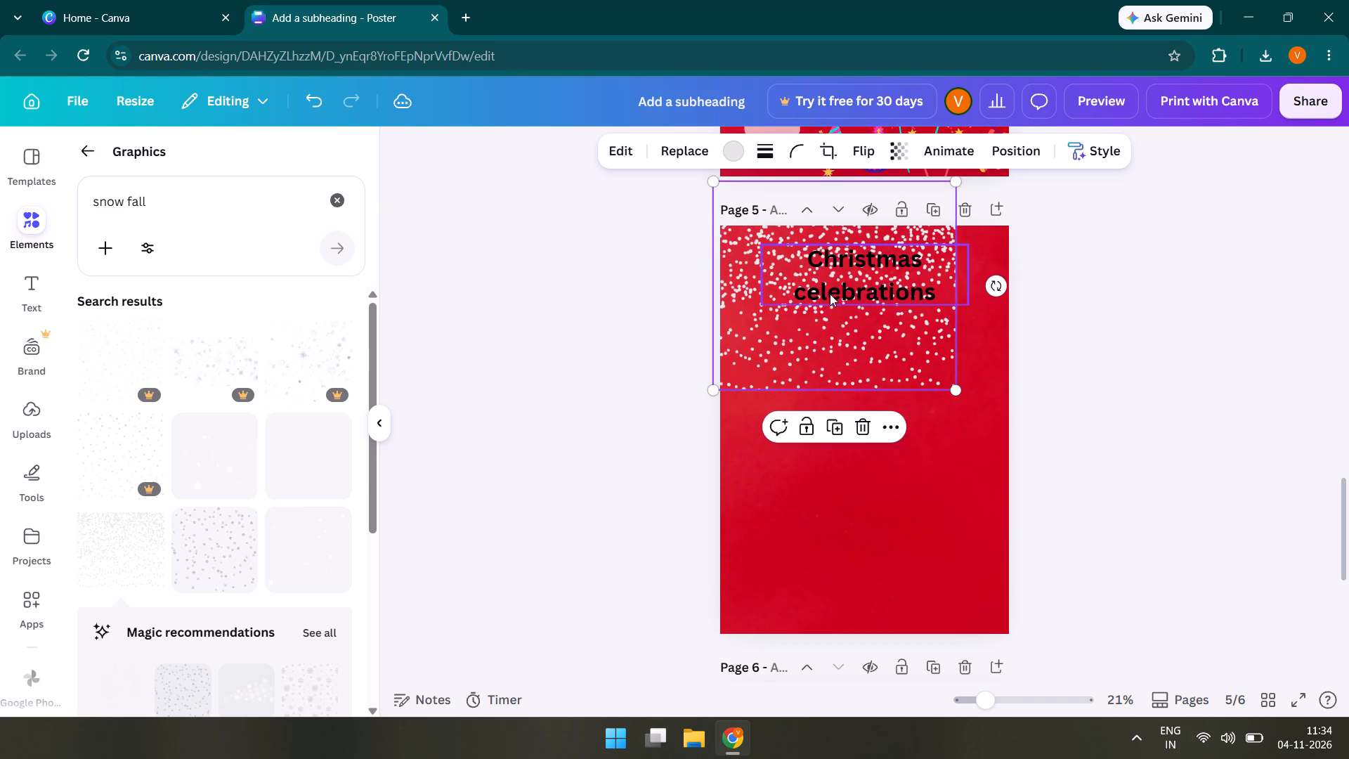
{"action": "left_click_drag", "start_coordinate": [955, 306], "coordinate": [981, 311]}
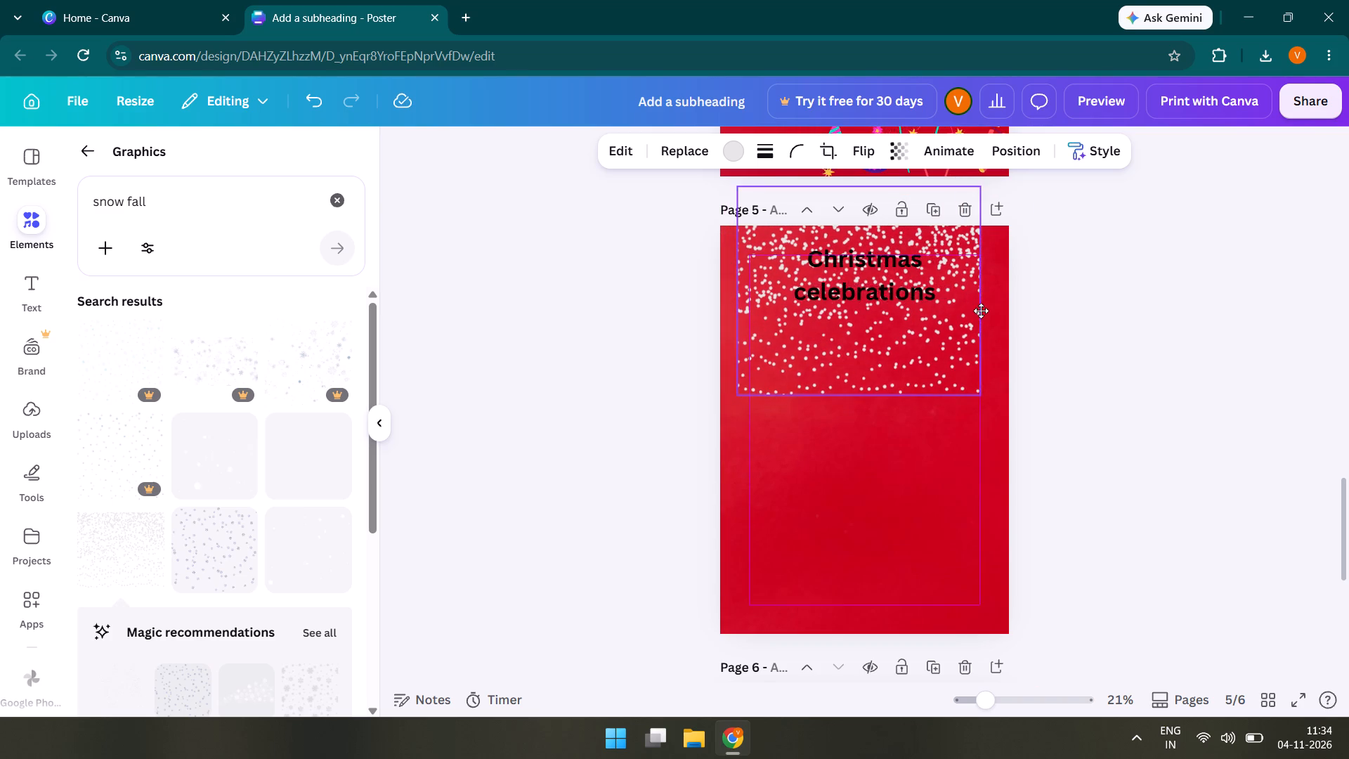
{"action": "left_click_drag", "start_coordinate": [981, 311], "coordinate": [986, 311]}
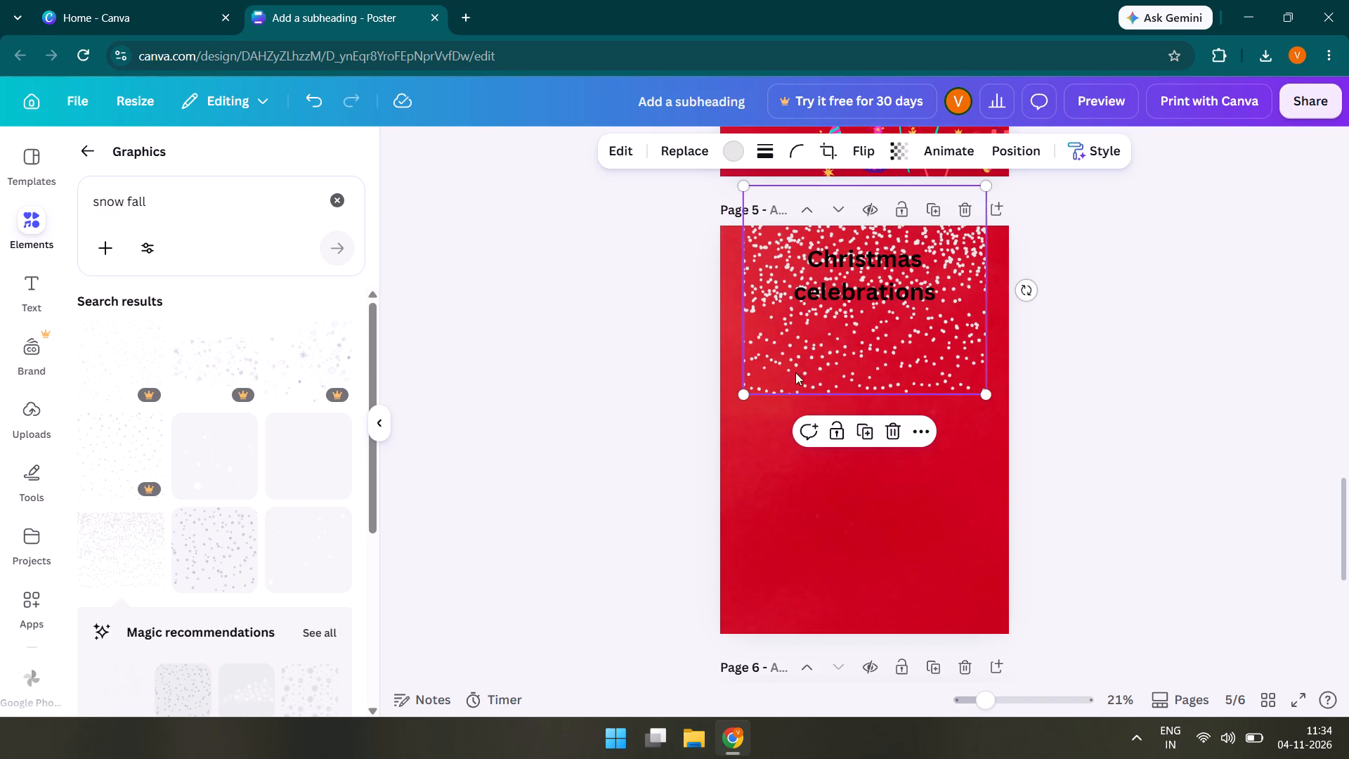
{"action": "left_click_drag", "start_coordinate": [743, 390], "coordinate": [699, 389]}
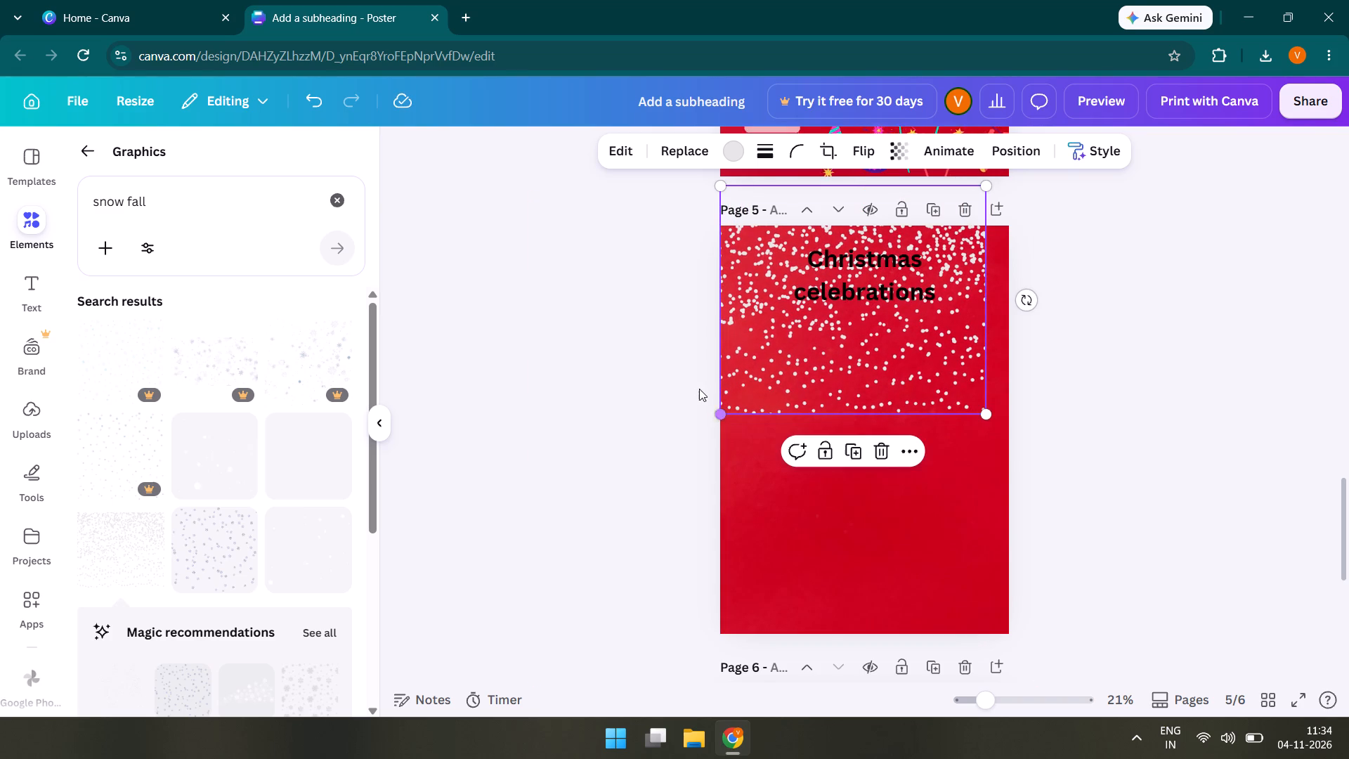
{"action": "left_click_drag", "start_coordinate": [986, 410], "coordinate": [1000, 410]}
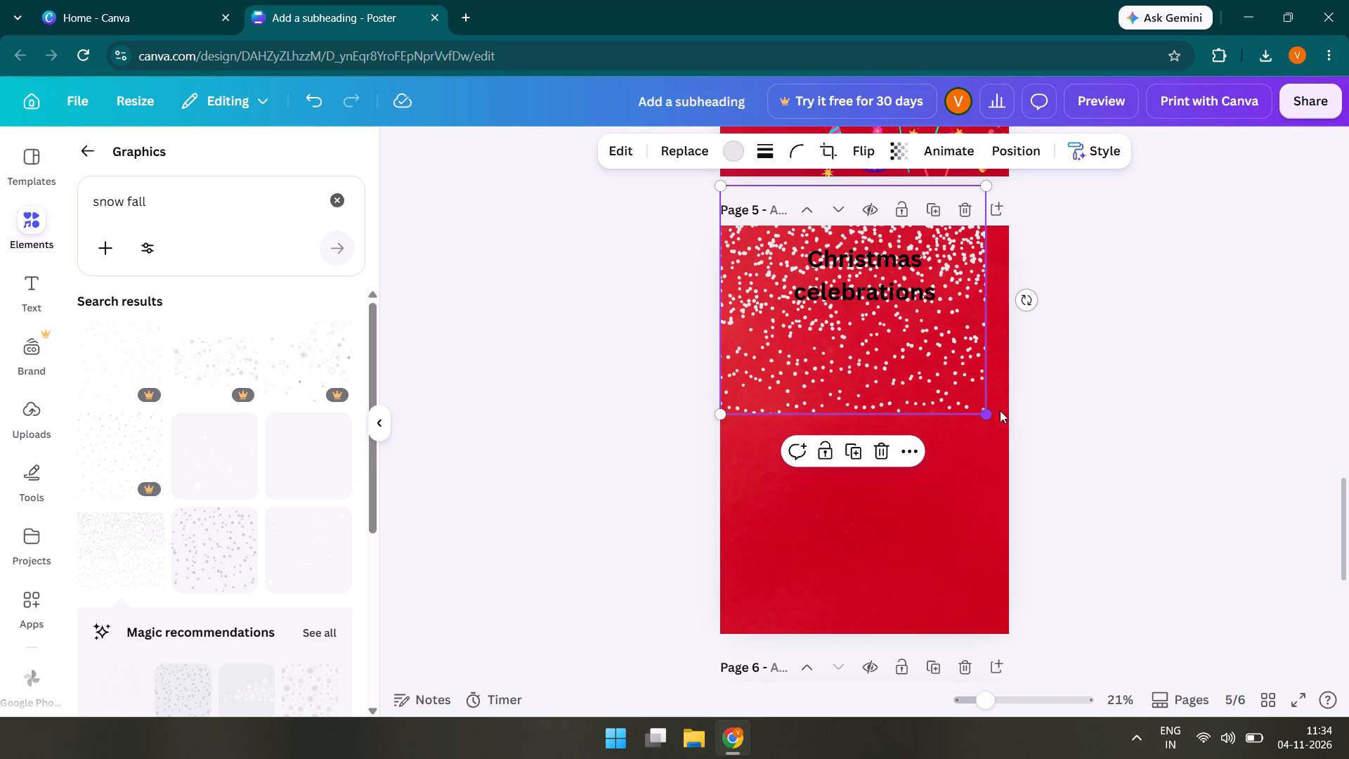
{"action": "left_click_drag", "start_coordinate": [1000, 410], "coordinate": [1034, 372]}
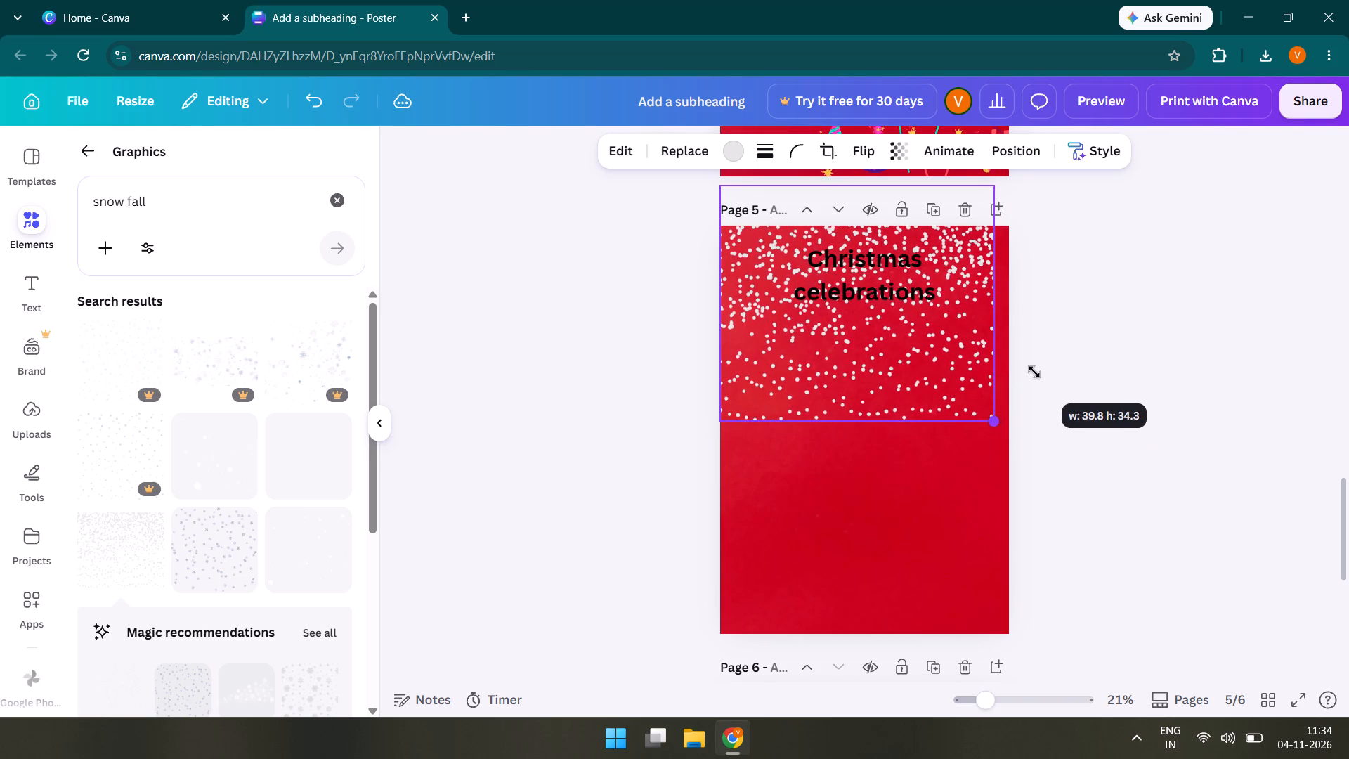
{"action": "left_click_drag", "start_coordinate": [1034, 372], "coordinate": [1058, 374]}
{"action": "left_click", "coordinate": [1107, 447]}
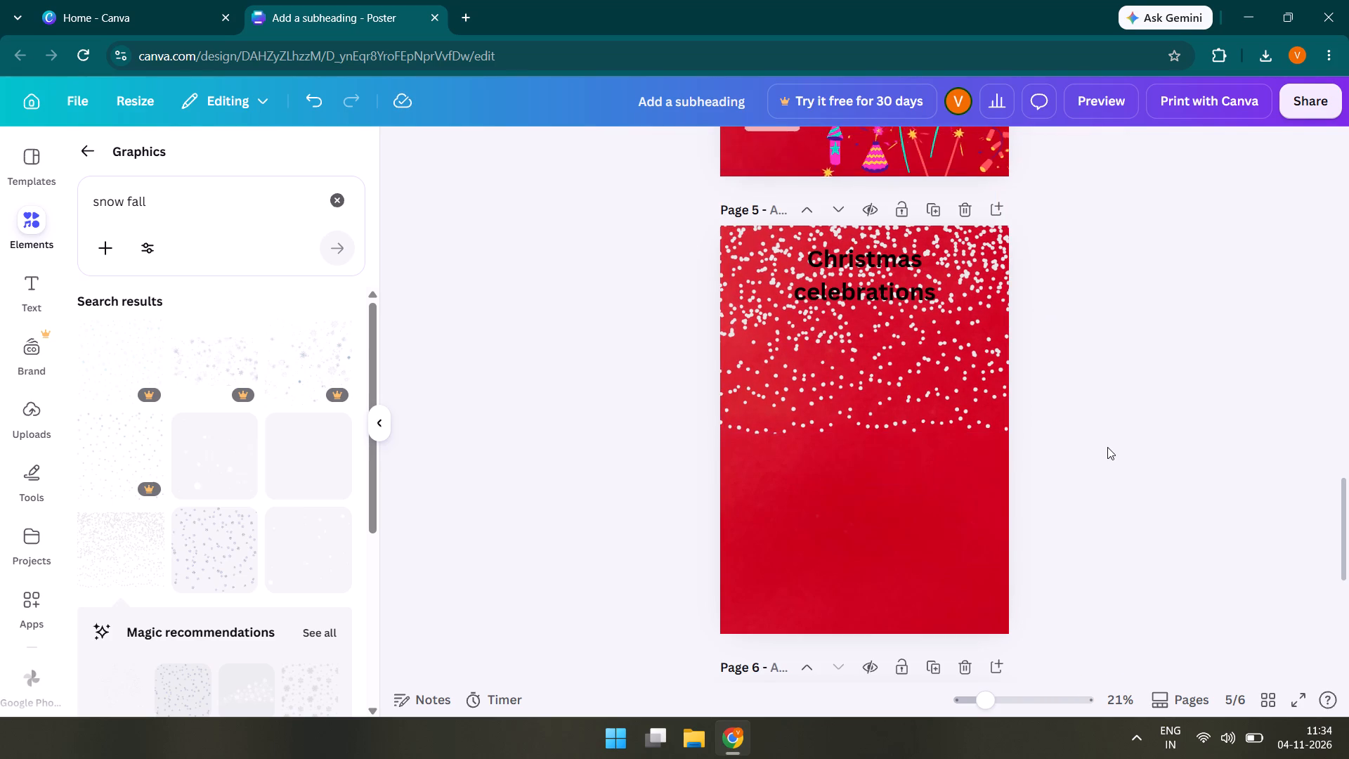
Search the graphics for "santa claus".
{"action": "triple_click", "coordinate": [240, 190]}
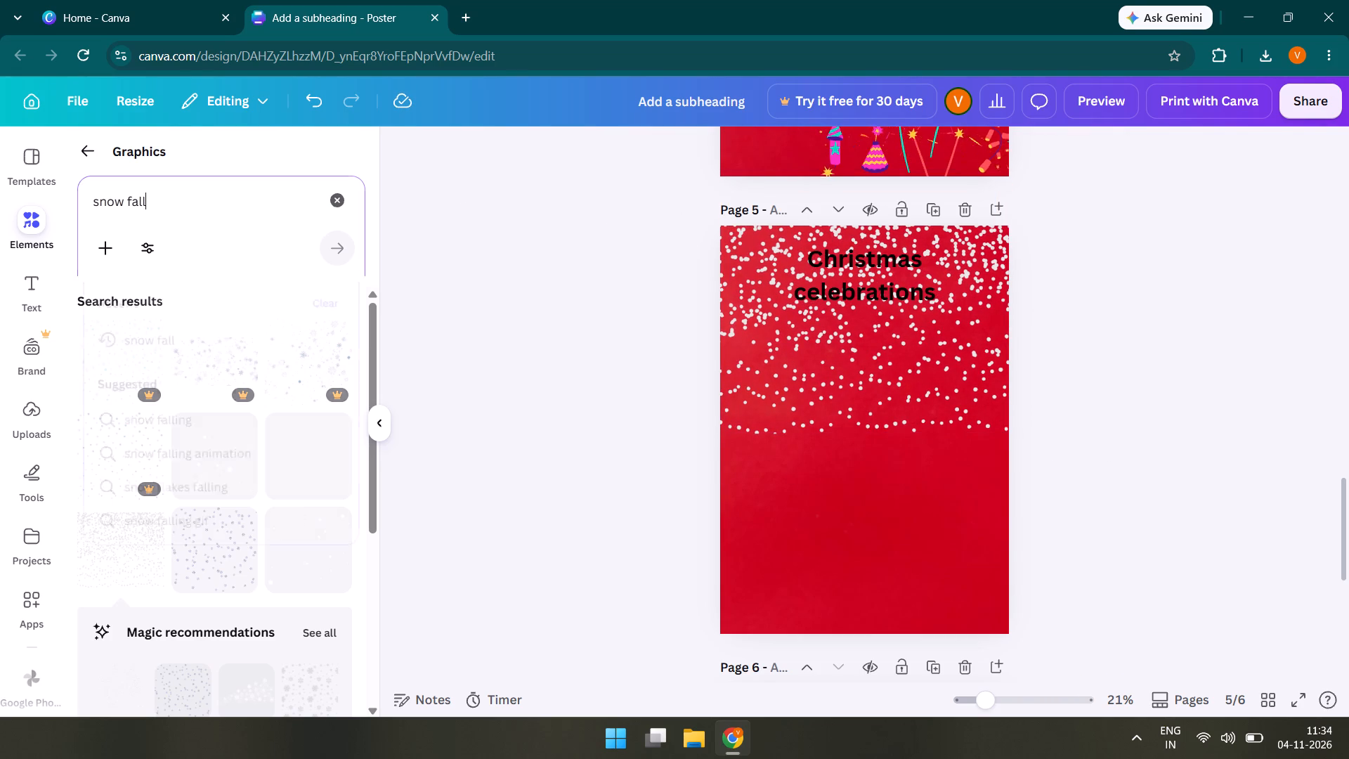
{"action": "left_click", "coordinate": [240, 190]}
{"action": "key", "text": "BackSpace"}
{"action": "key", "text": "s"}
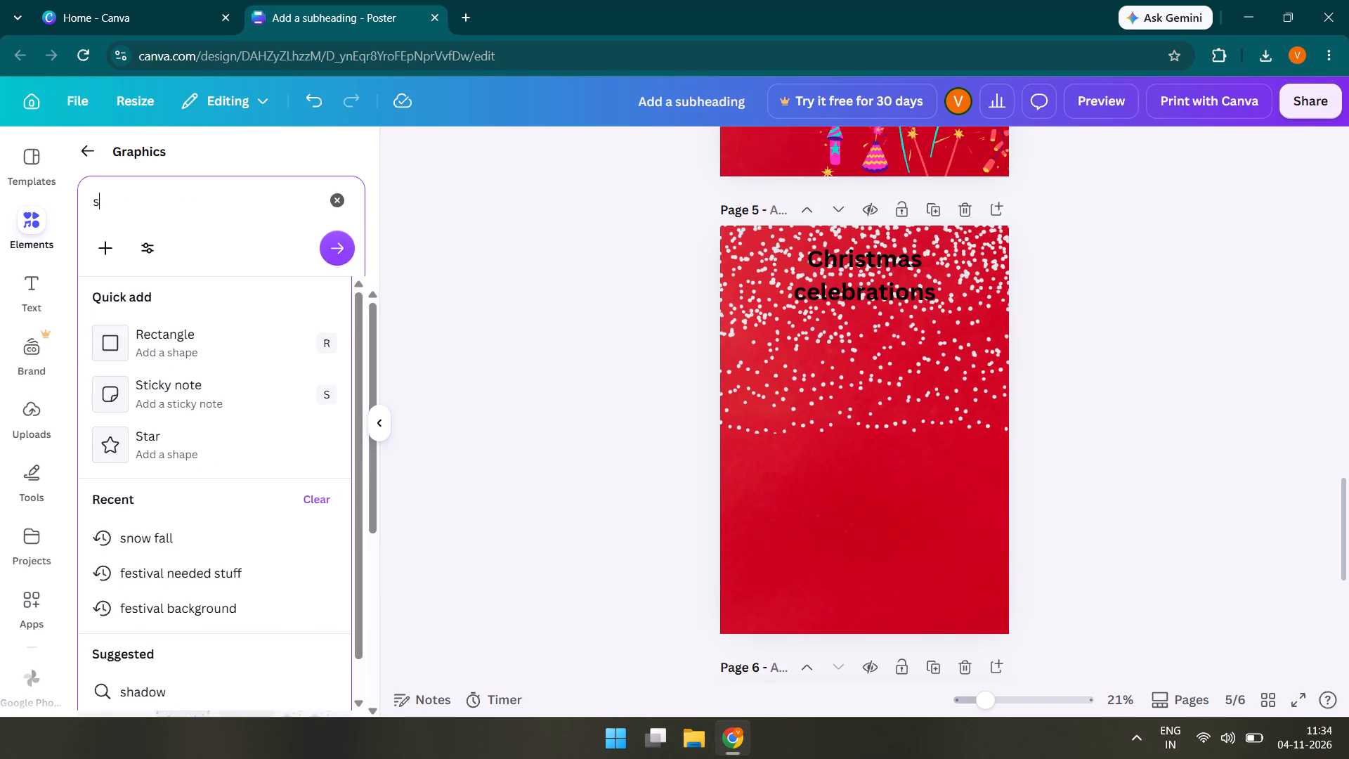
{"action": "type", "text": "anta"}
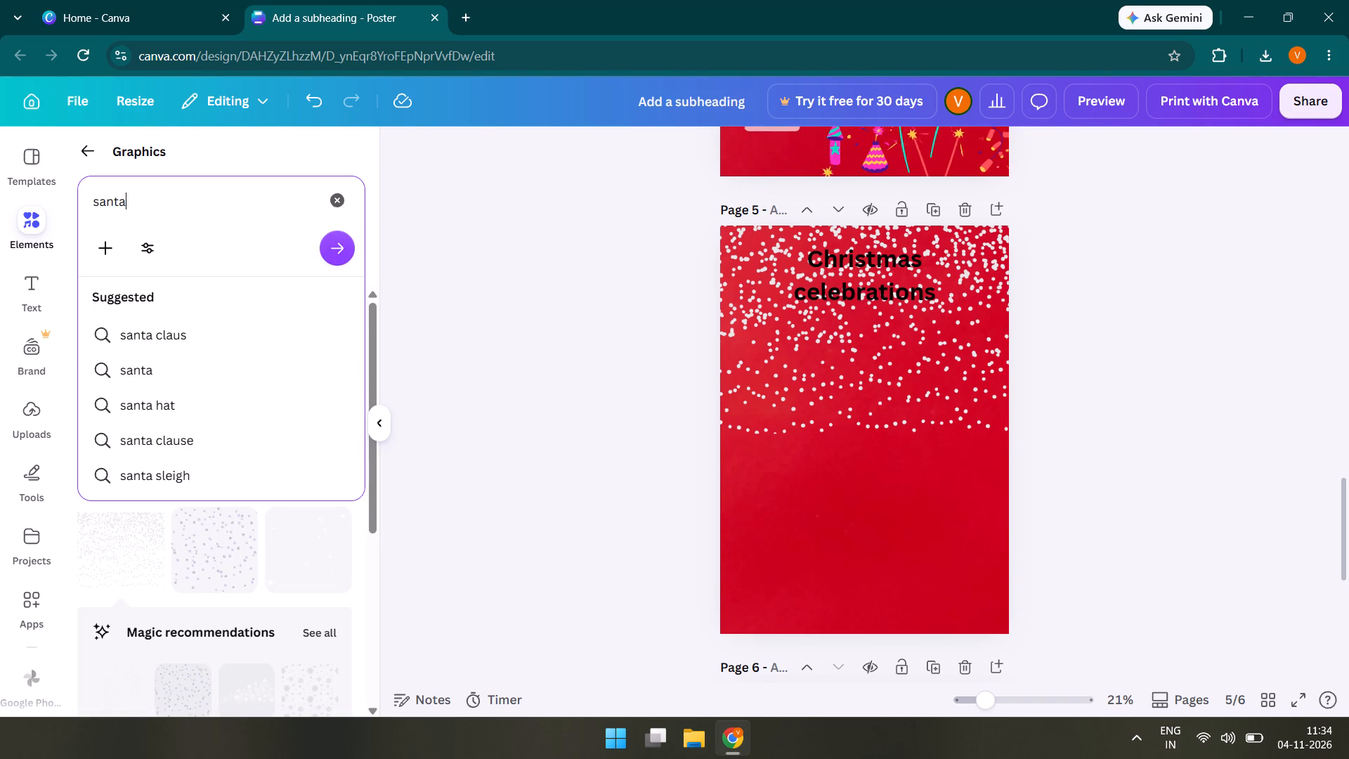
{"action": "left_click", "coordinate": [209, 340]}
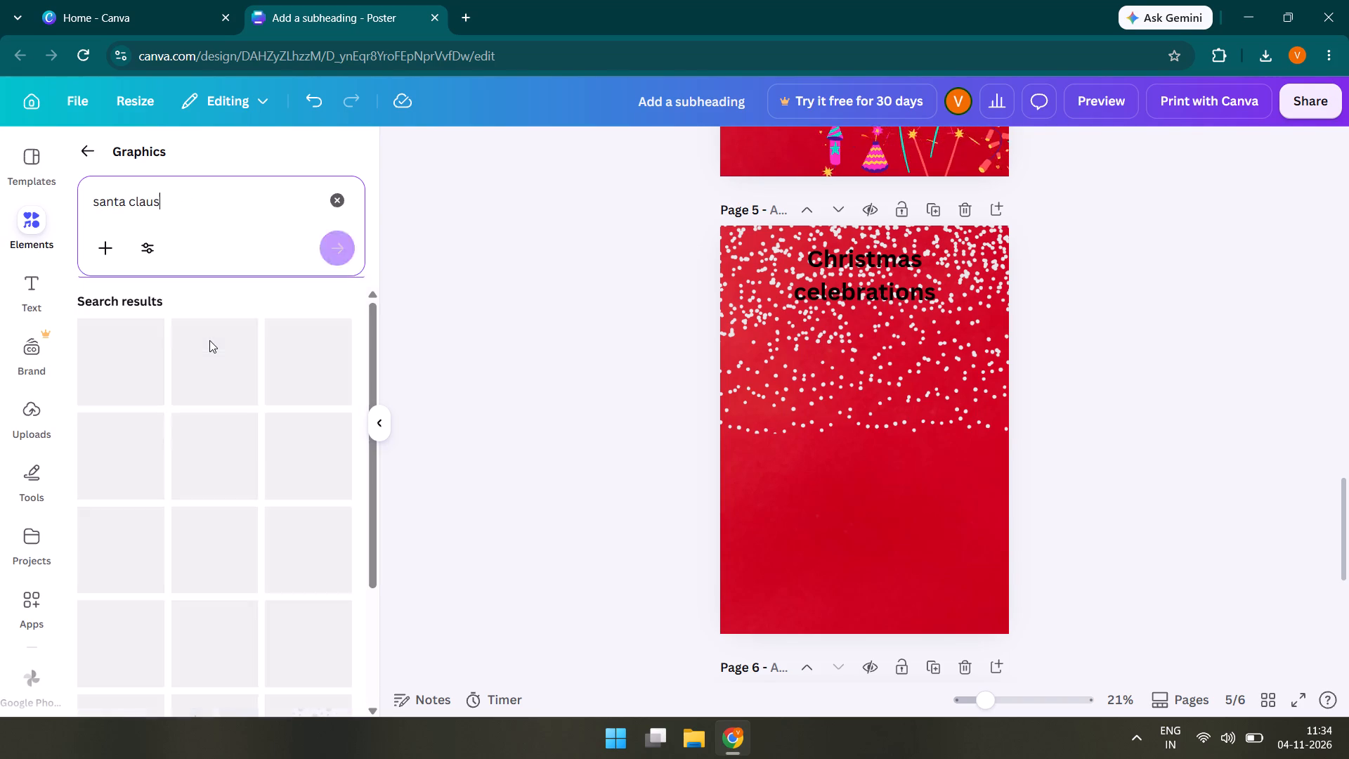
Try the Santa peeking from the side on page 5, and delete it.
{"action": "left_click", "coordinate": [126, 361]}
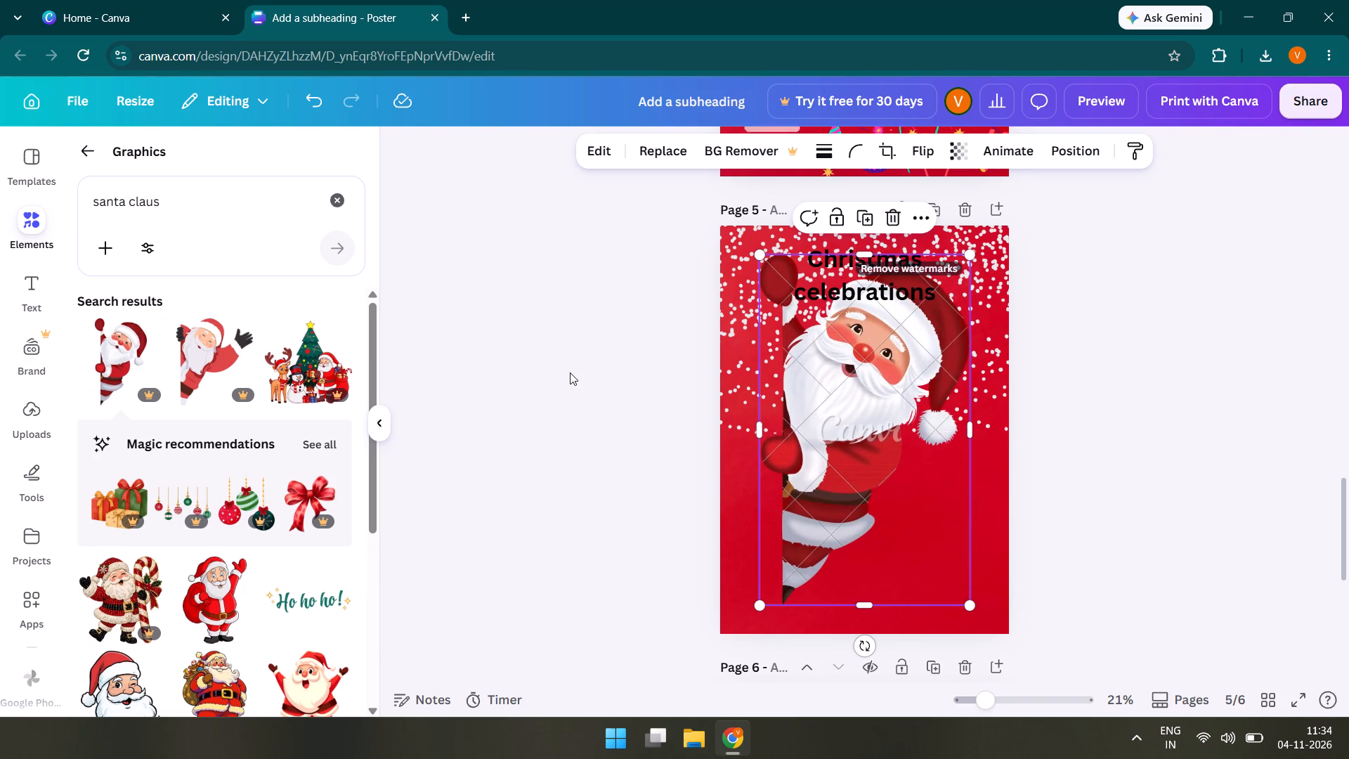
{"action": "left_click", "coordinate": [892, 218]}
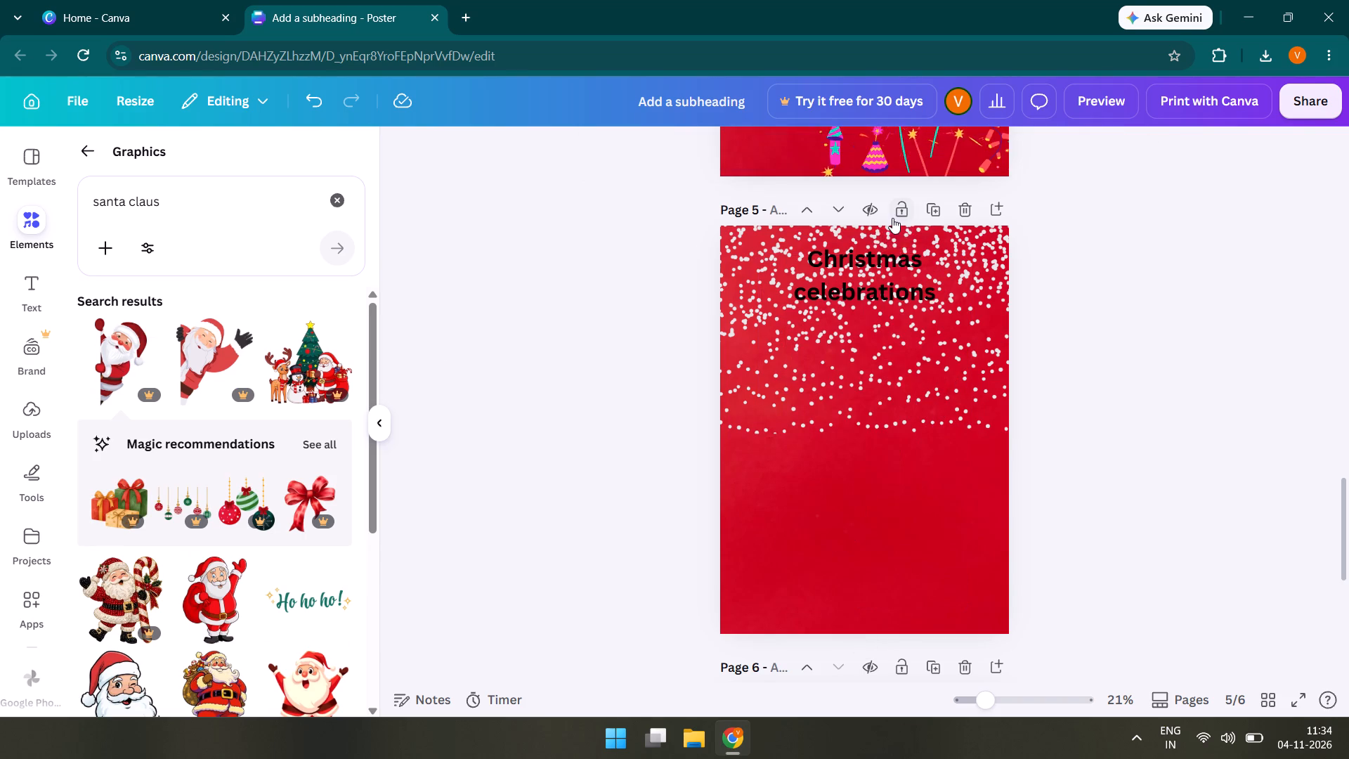
Insert the waving Santa with a red sack and the recommended ornamented Christmas tree, reindeer and Santa hat graphics onto page 5.
{"action": "scroll", "coordinate": [238, 551], "scroll_direction": "down", "scroll_amount": 3}
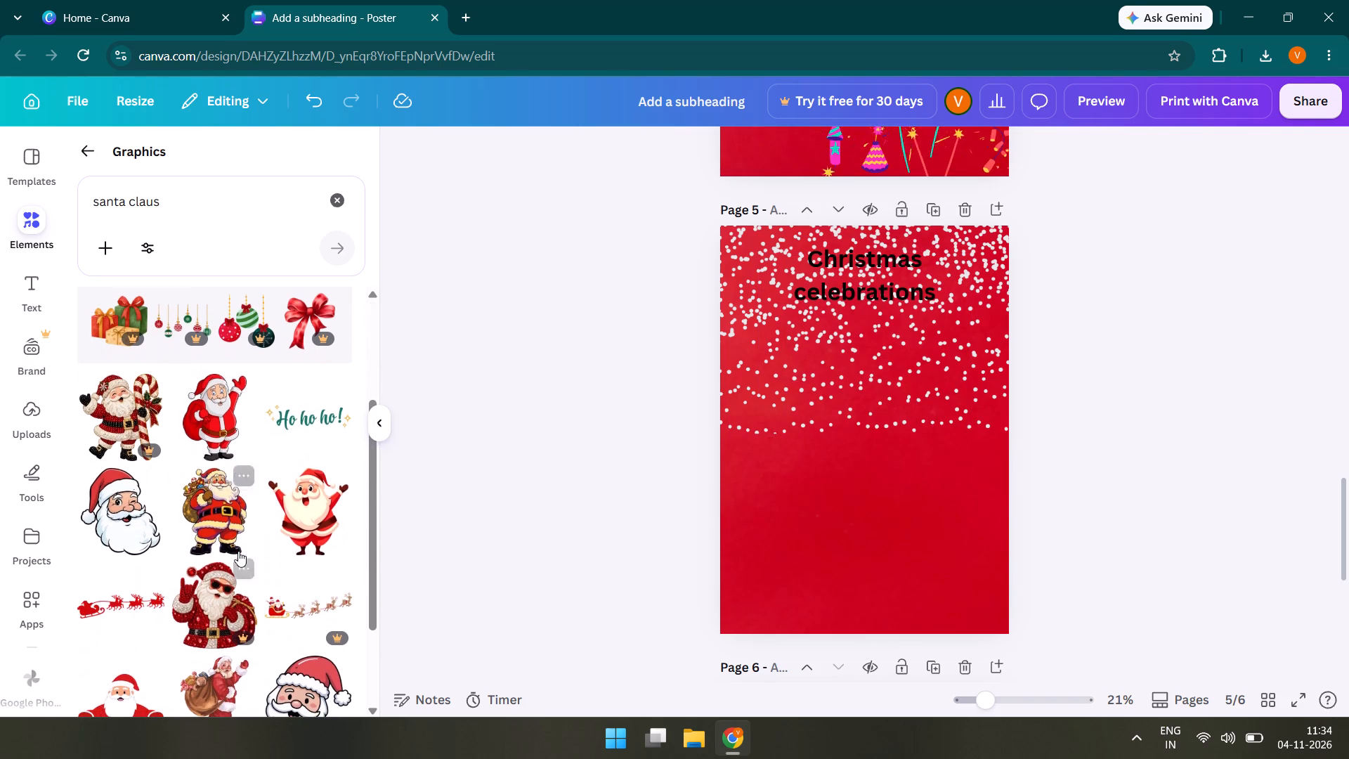
{"action": "left_click", "coordinate": [214, 404]}
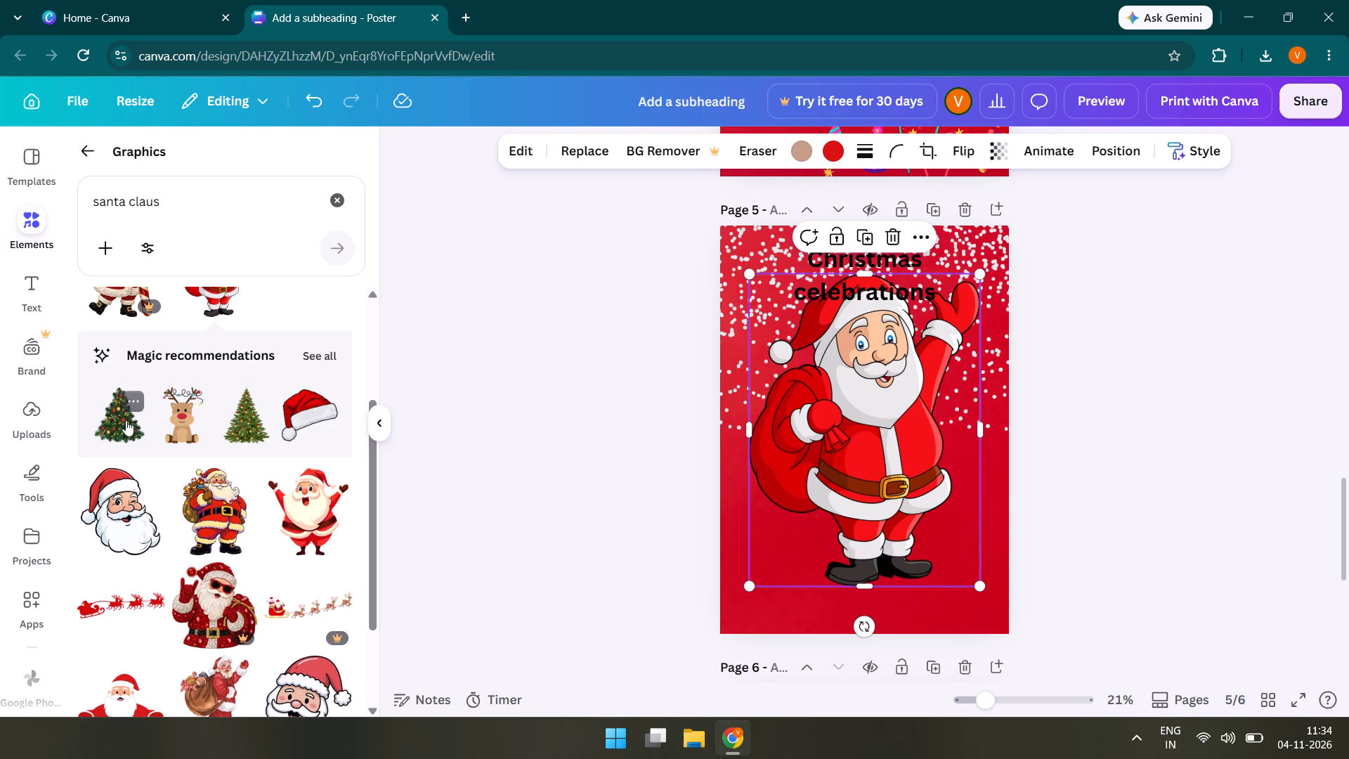
{"action": "left_click", "coordinate": [126, 420]}
{"action": "left_click", "coordinate": [189, 432]}
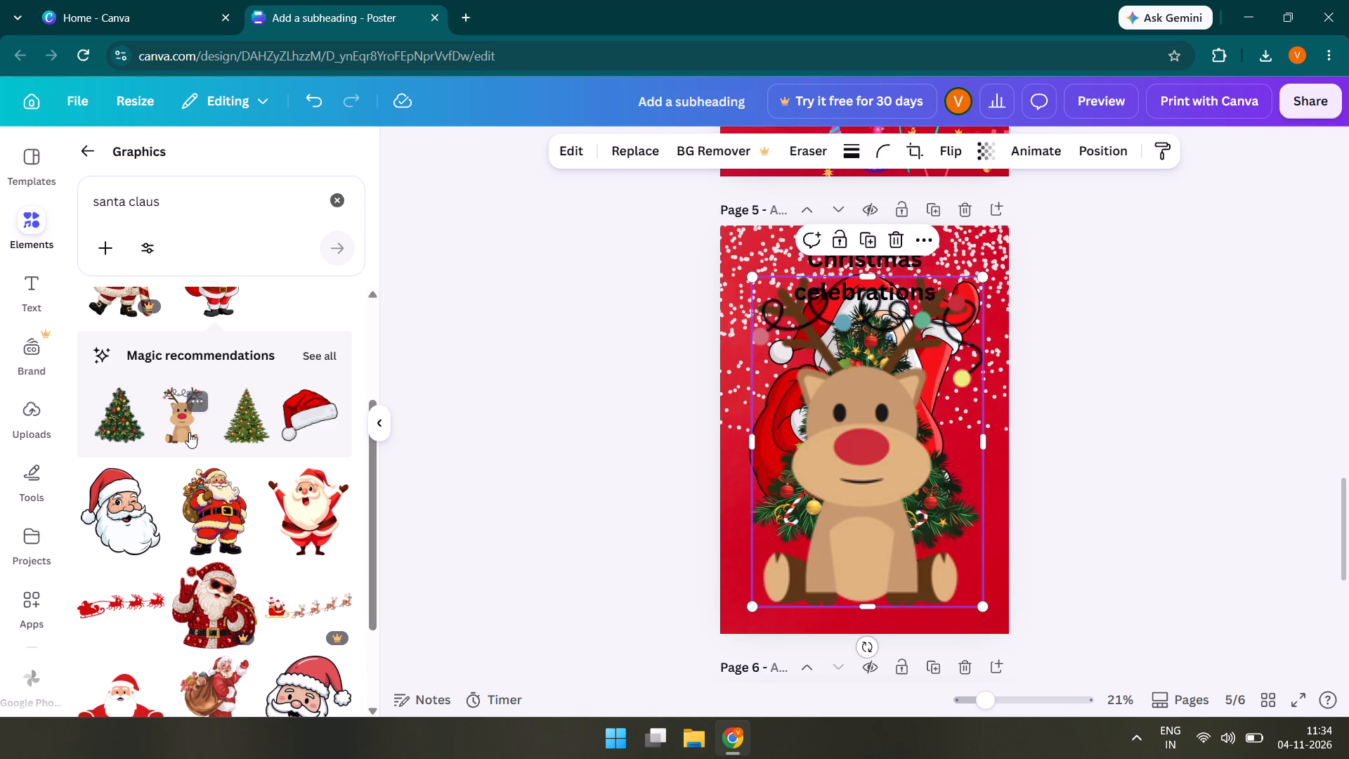
{"action": "left_click", "coordinate": [301, 424]}
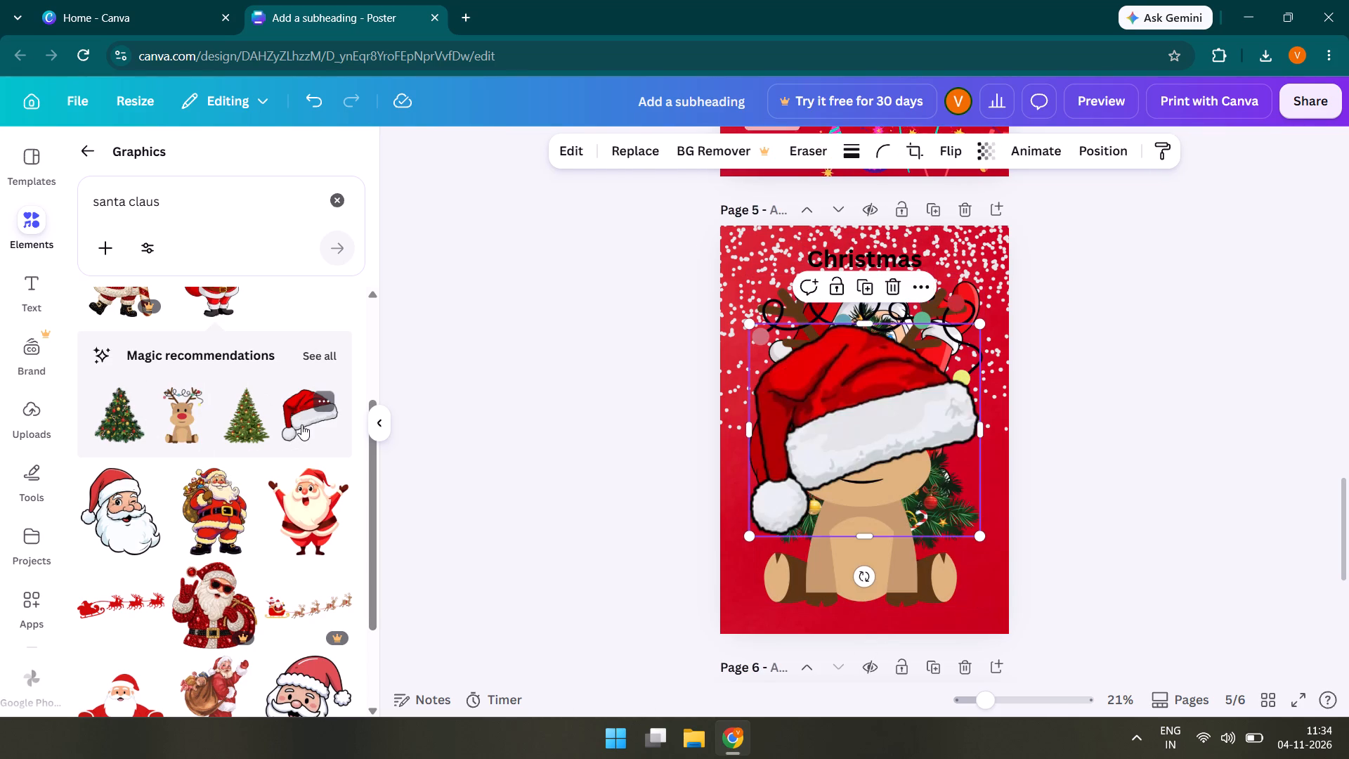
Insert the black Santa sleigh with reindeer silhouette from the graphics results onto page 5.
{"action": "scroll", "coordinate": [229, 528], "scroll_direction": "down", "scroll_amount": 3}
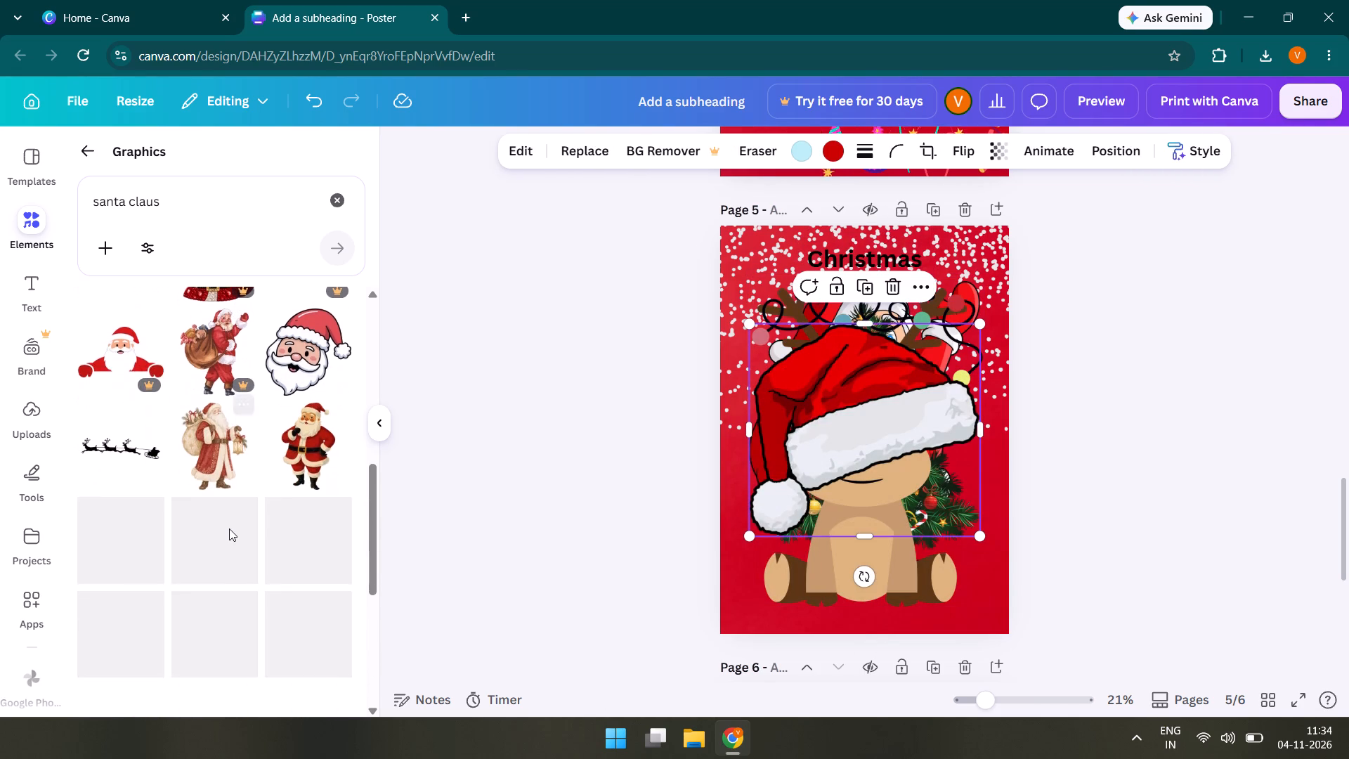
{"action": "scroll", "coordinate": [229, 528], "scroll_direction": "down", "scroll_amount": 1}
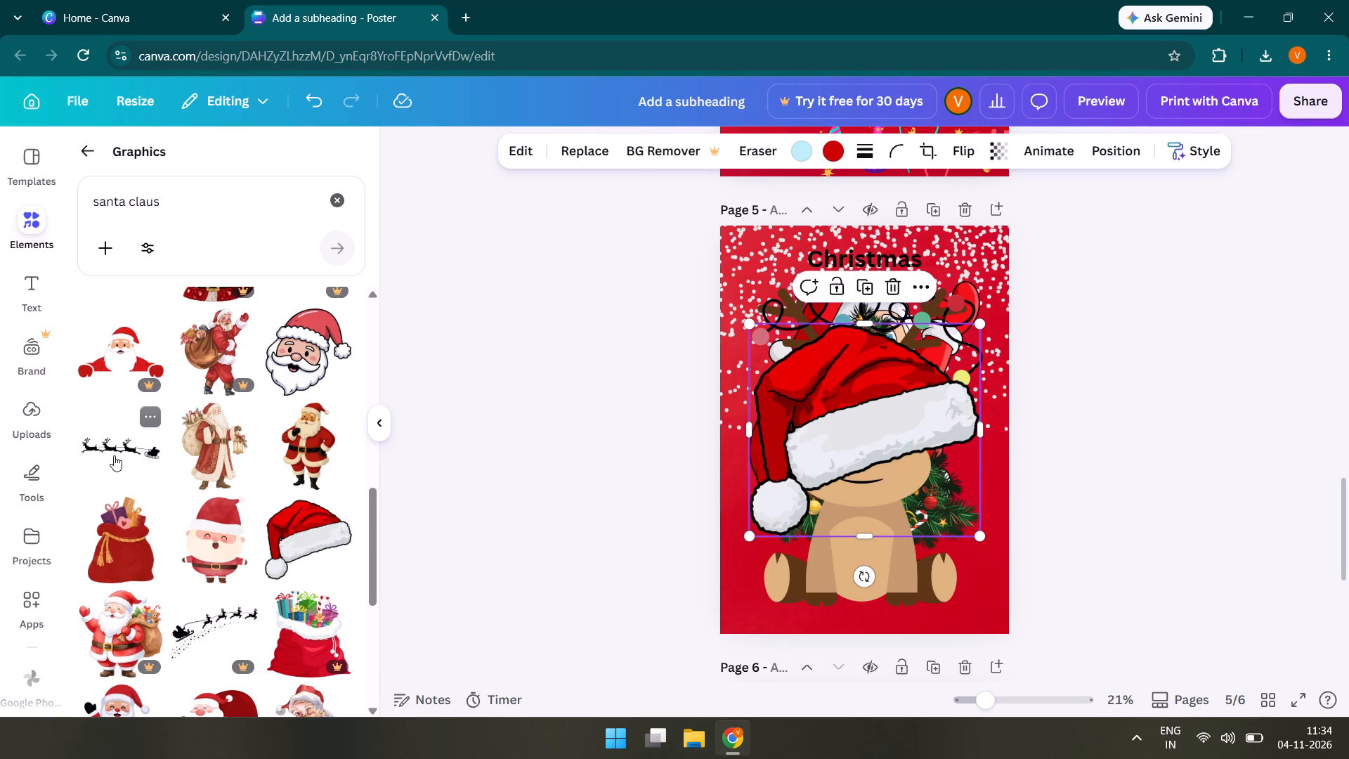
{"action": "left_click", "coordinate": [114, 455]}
Insert the recommended pale green Christmas tree, shrink it, and place it in the lower-left corner of page 5.
{"action": "scroll", "coordinate": [114, 455], "scroll_direction": "down", "scroll_amount": 1}
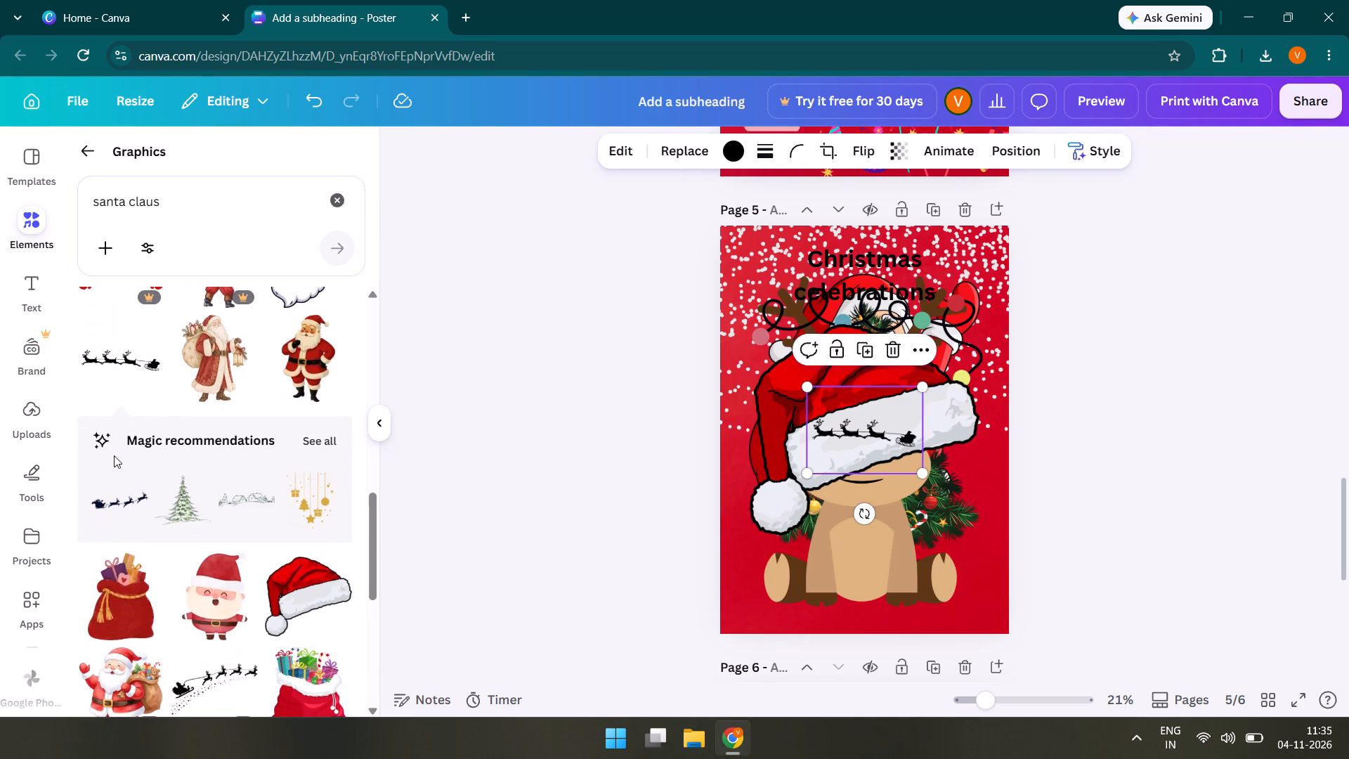
{"action": "scroll", "coordinate": [228, 524], "scroll_direction": "down", "scroll_amount": 2}
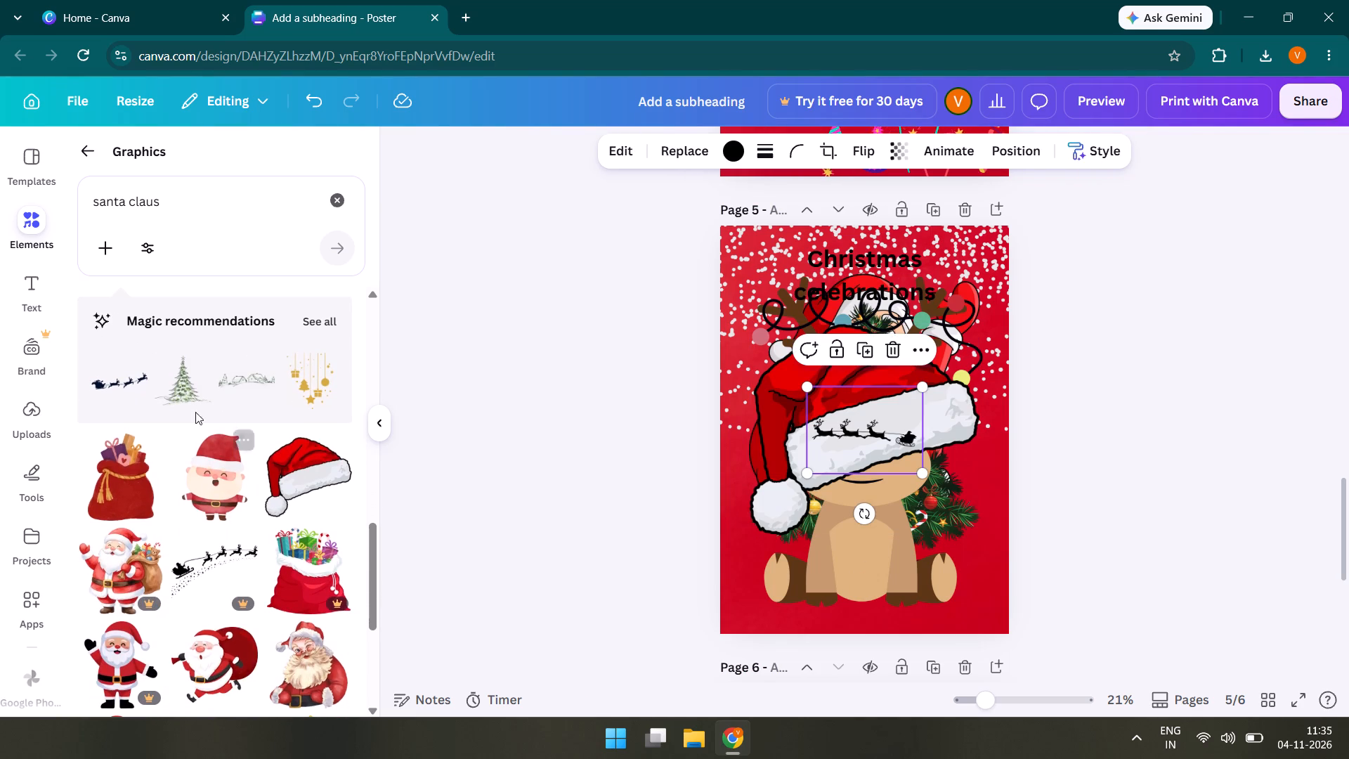
{"action": "left_click", "coordinate": [186, 392]}
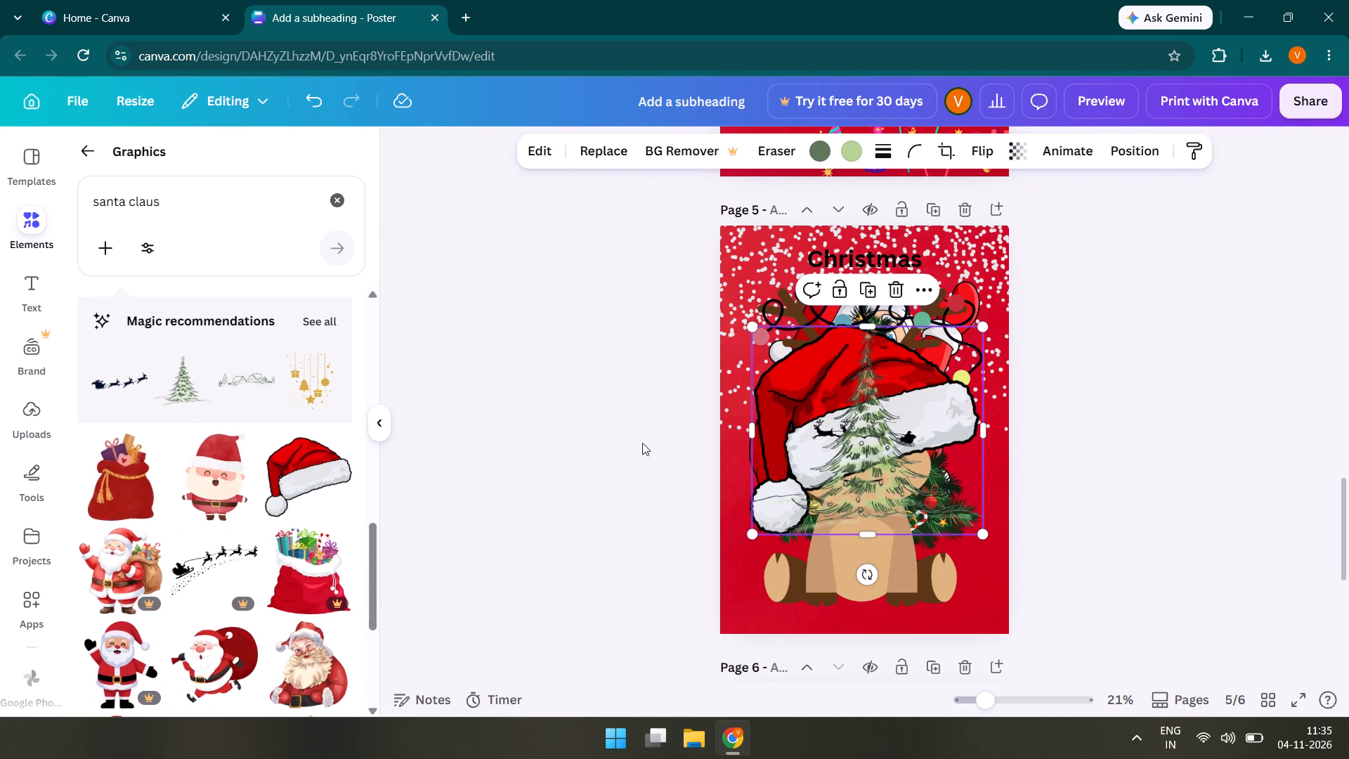
{"action": "left_click_drag", "start_coordinate": [746, 330], "coordinate": [847, 398]}
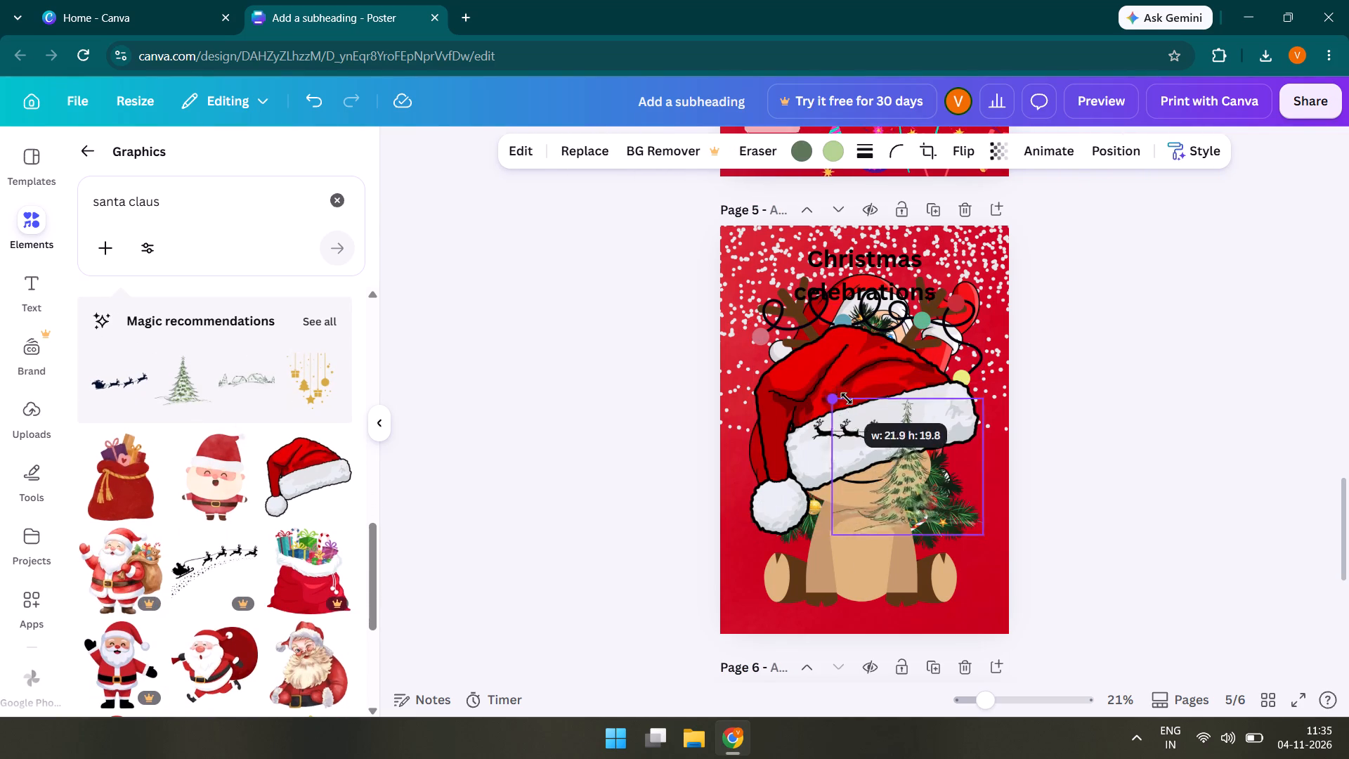
{"action": "left_click_drag", "start_coordinate": [847, 398], "coordinate": [849, 401]}
{"action": "left_click_drag", "start_coordinate": [924, 491], "coordinate": [790, 571]}
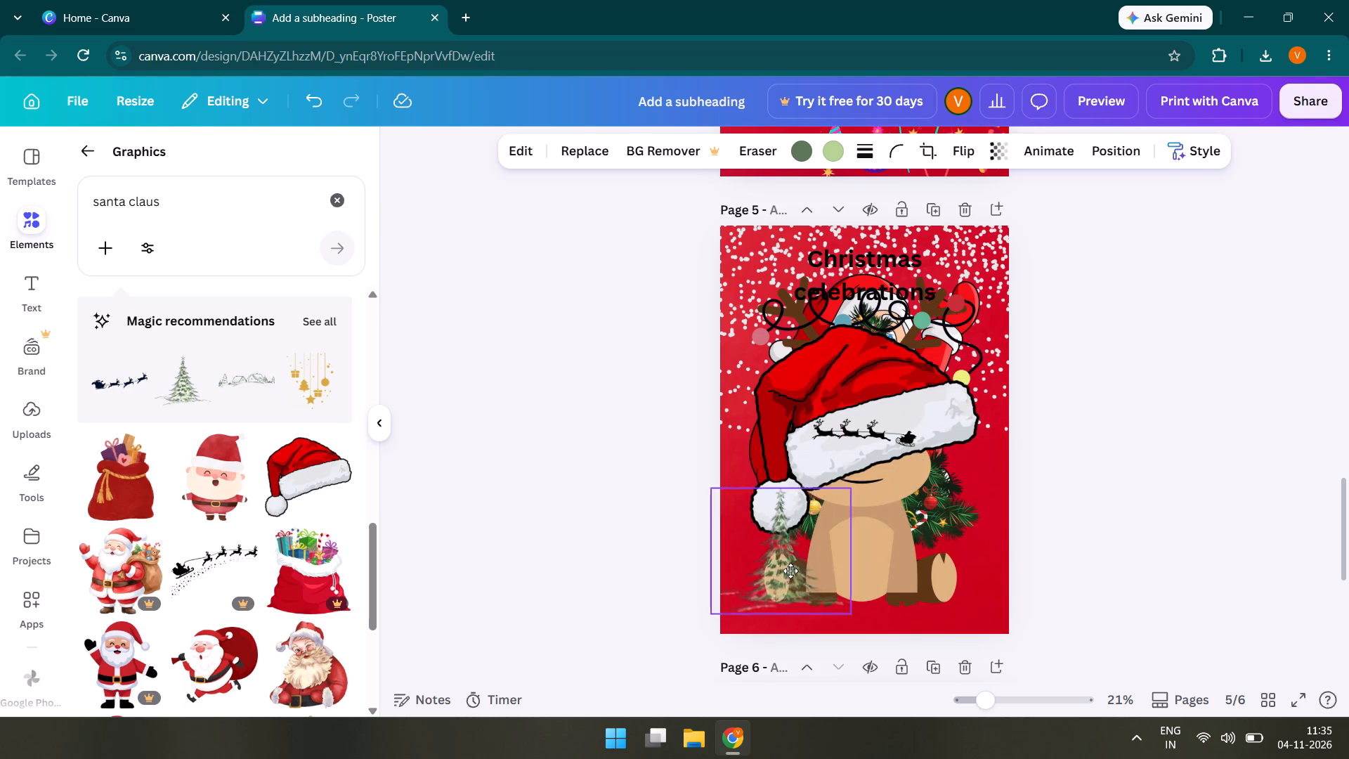
{"action": "left_click_drag", "start_coordinate": [790, 571], "coordinate": [770, 600]}
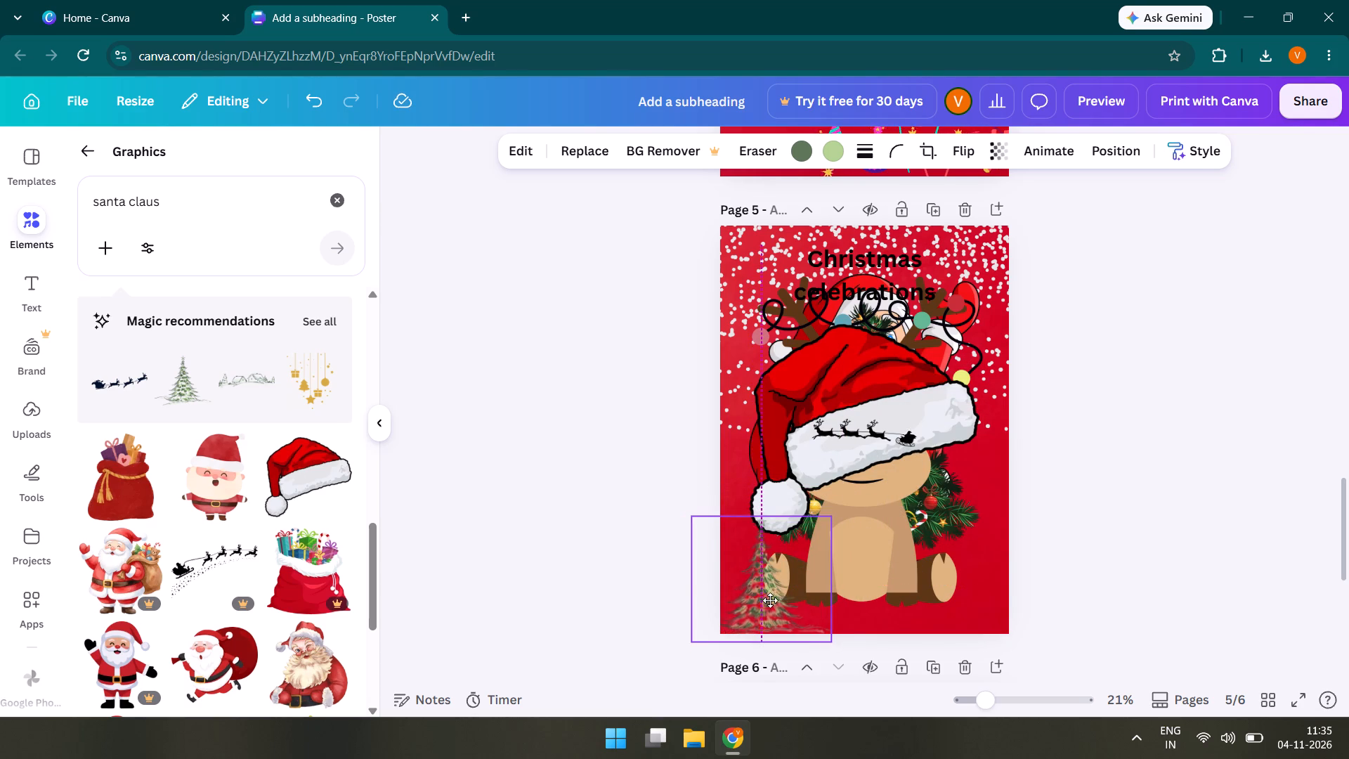
{"action": "left_click_drag", "start_coordinate": [770, 600], "coordinate": [764, 602]}
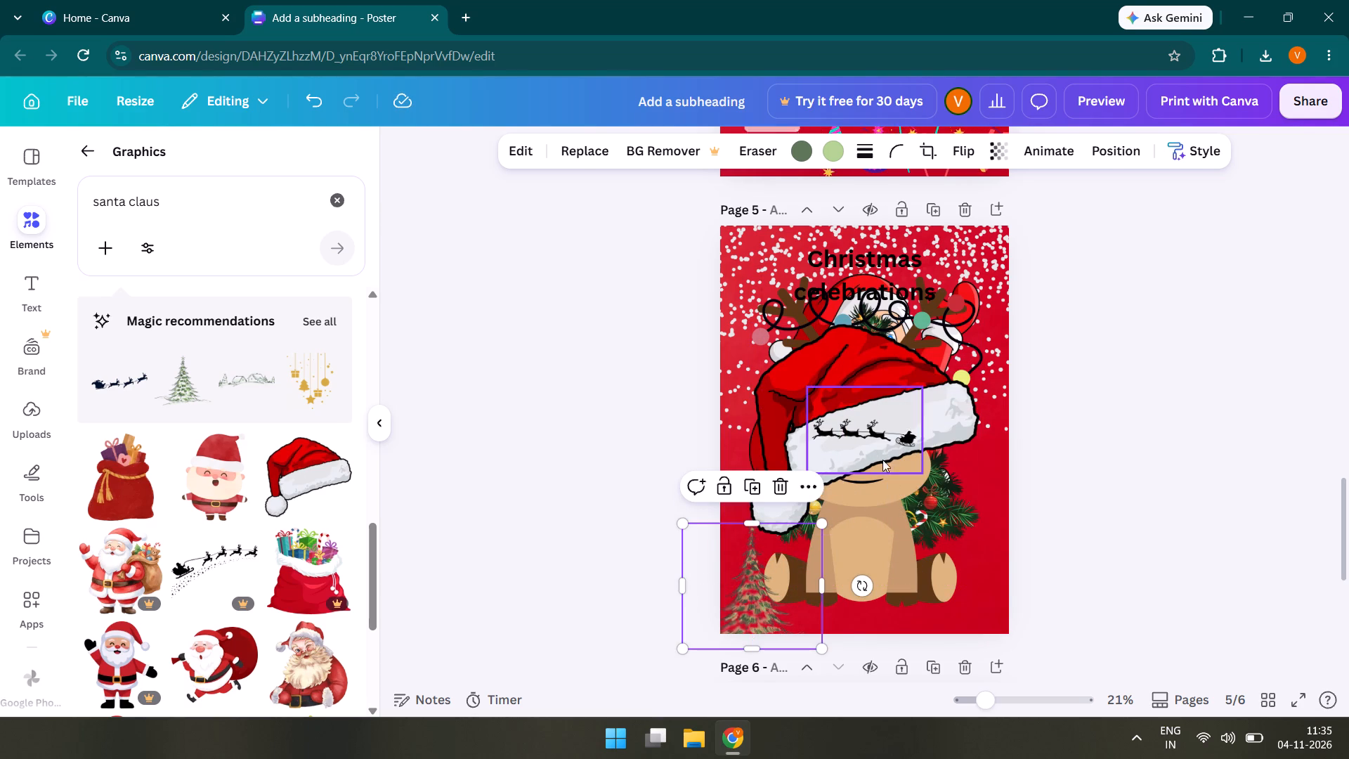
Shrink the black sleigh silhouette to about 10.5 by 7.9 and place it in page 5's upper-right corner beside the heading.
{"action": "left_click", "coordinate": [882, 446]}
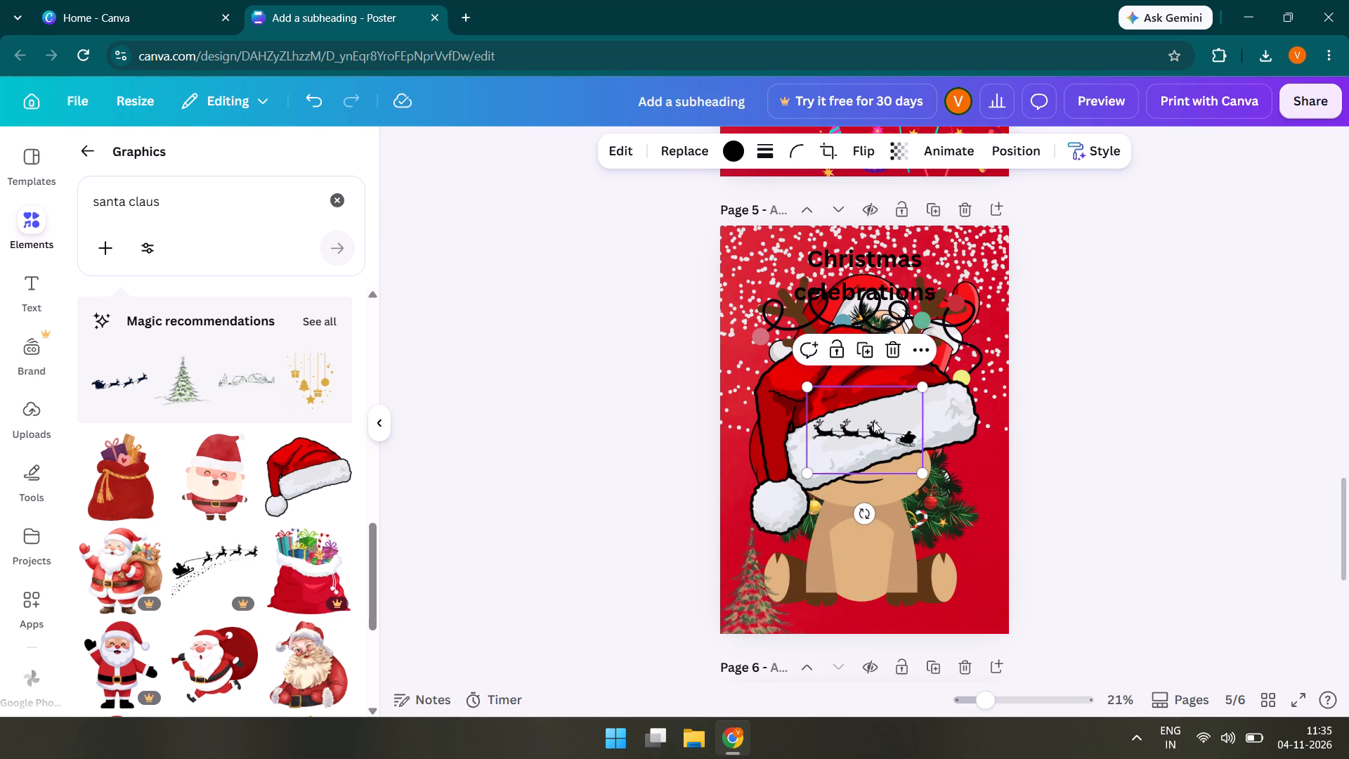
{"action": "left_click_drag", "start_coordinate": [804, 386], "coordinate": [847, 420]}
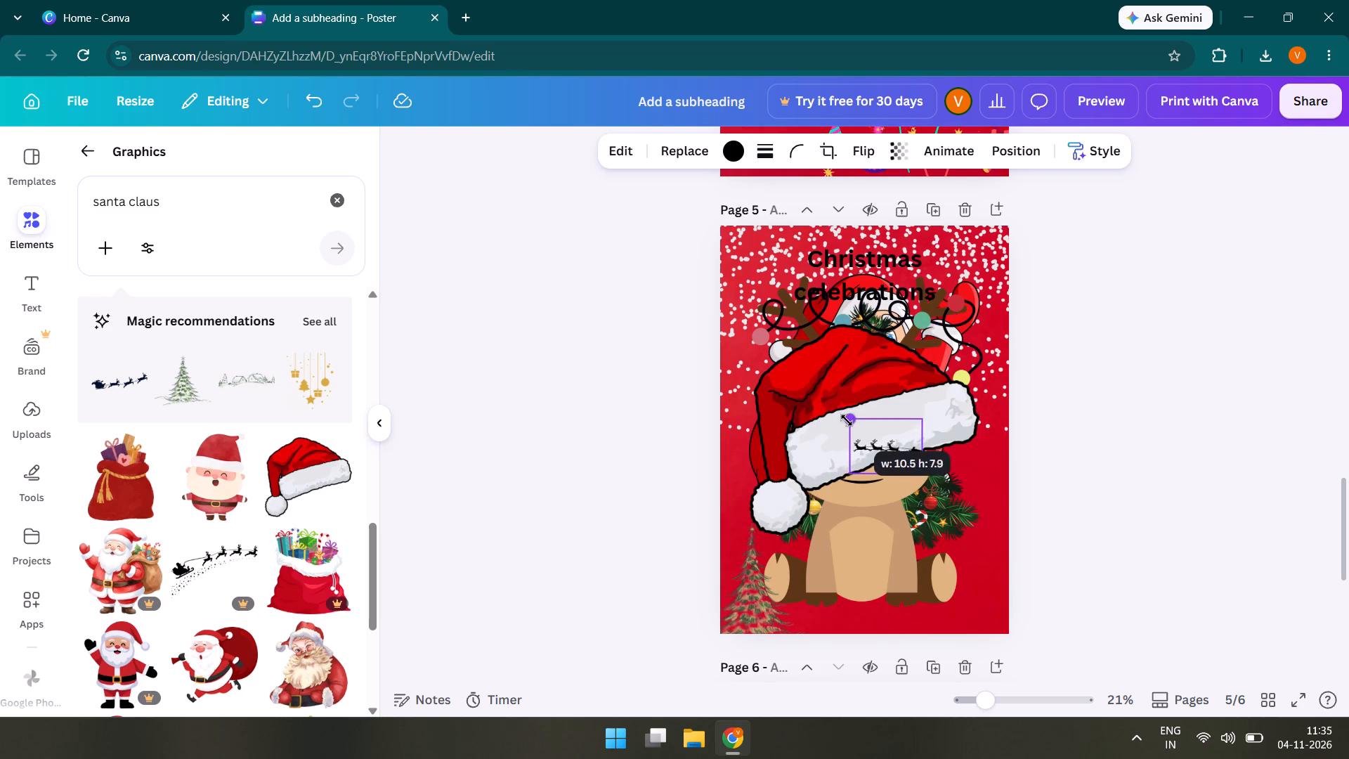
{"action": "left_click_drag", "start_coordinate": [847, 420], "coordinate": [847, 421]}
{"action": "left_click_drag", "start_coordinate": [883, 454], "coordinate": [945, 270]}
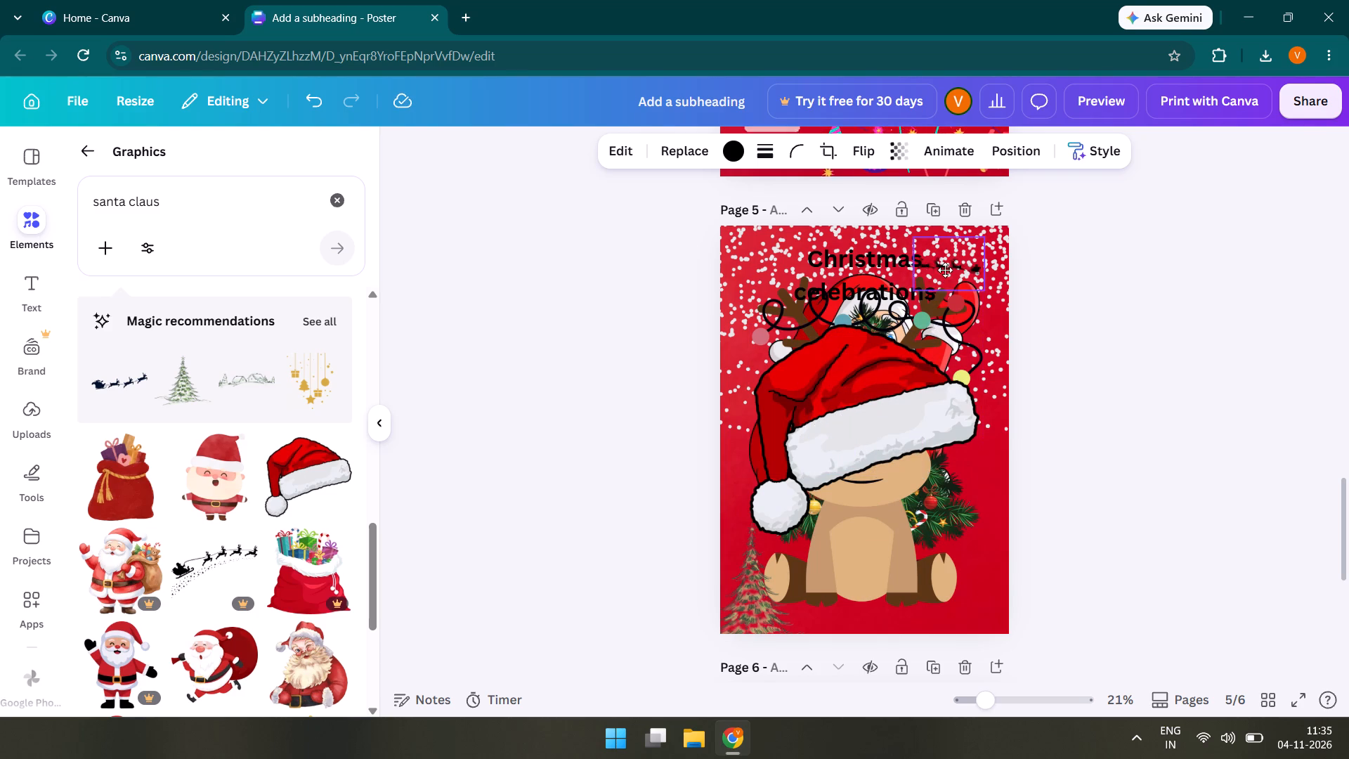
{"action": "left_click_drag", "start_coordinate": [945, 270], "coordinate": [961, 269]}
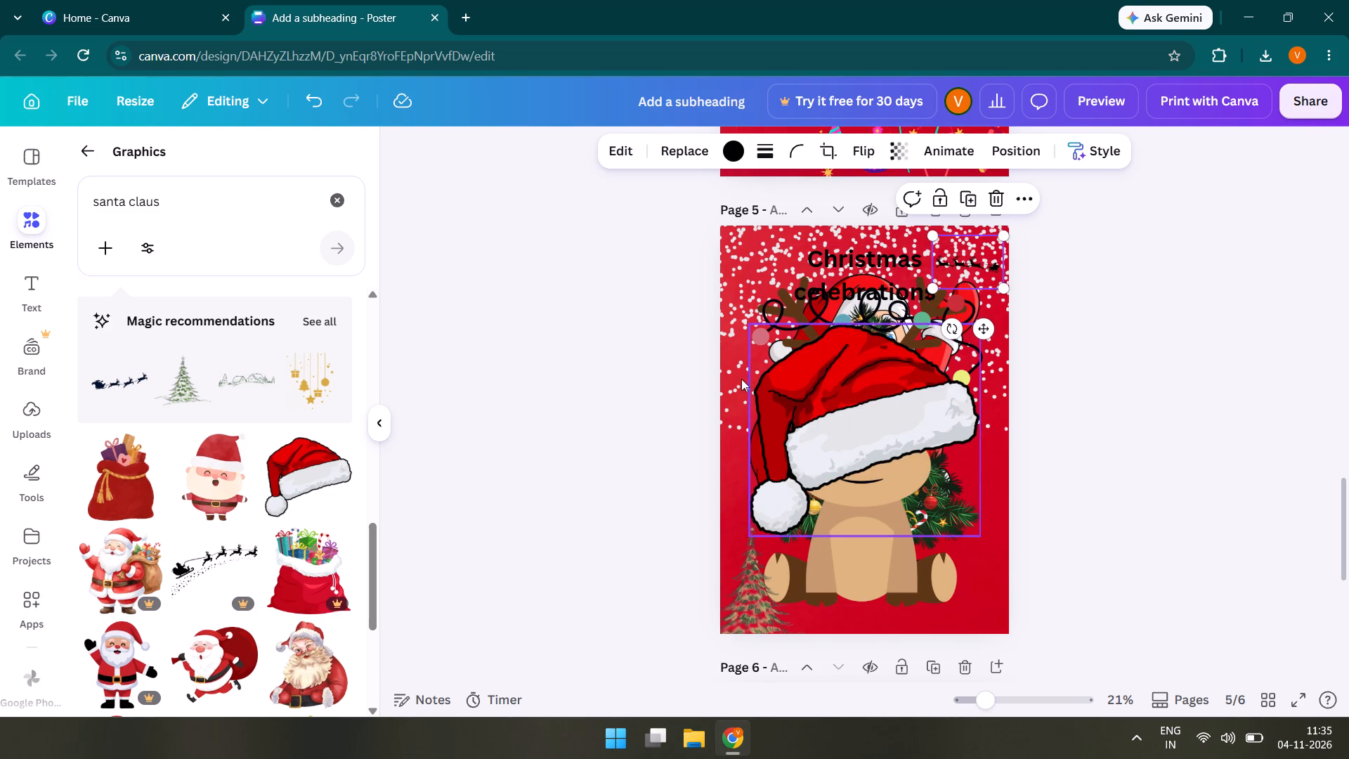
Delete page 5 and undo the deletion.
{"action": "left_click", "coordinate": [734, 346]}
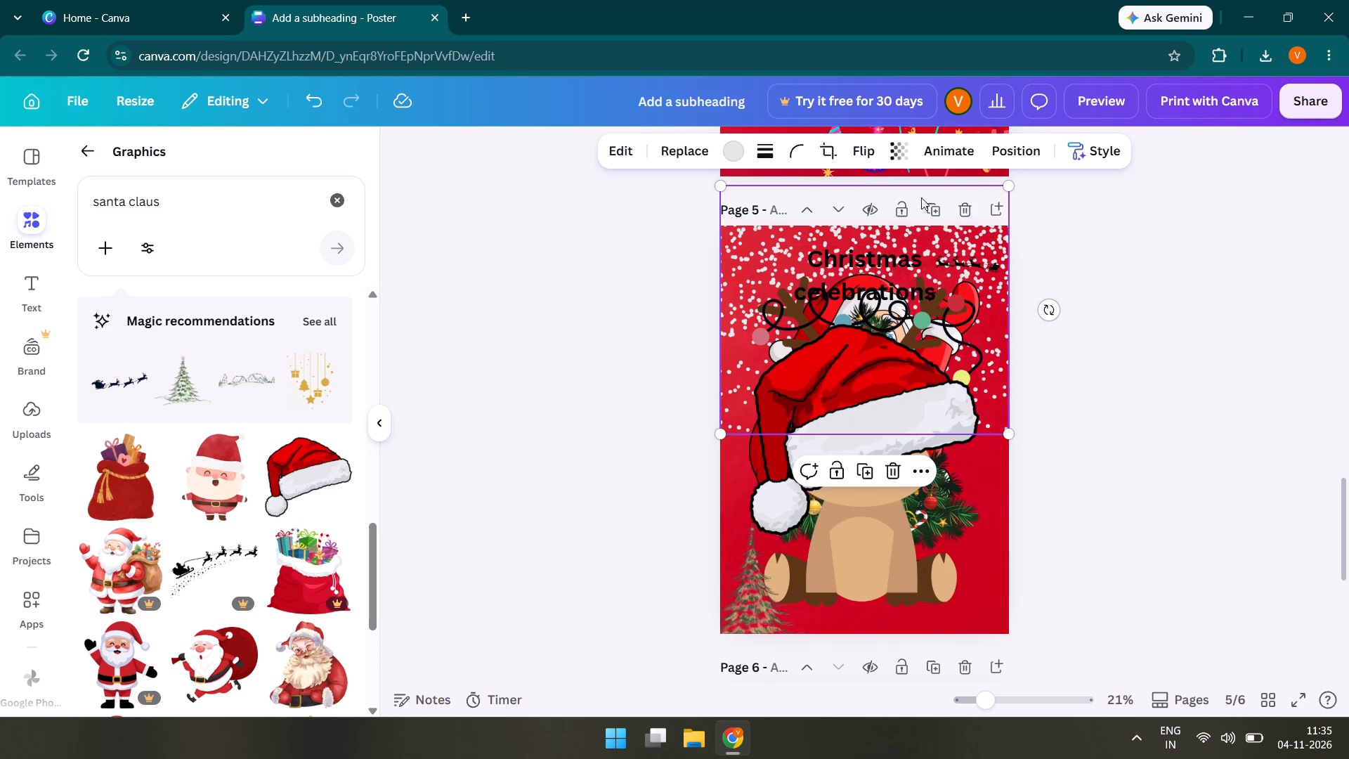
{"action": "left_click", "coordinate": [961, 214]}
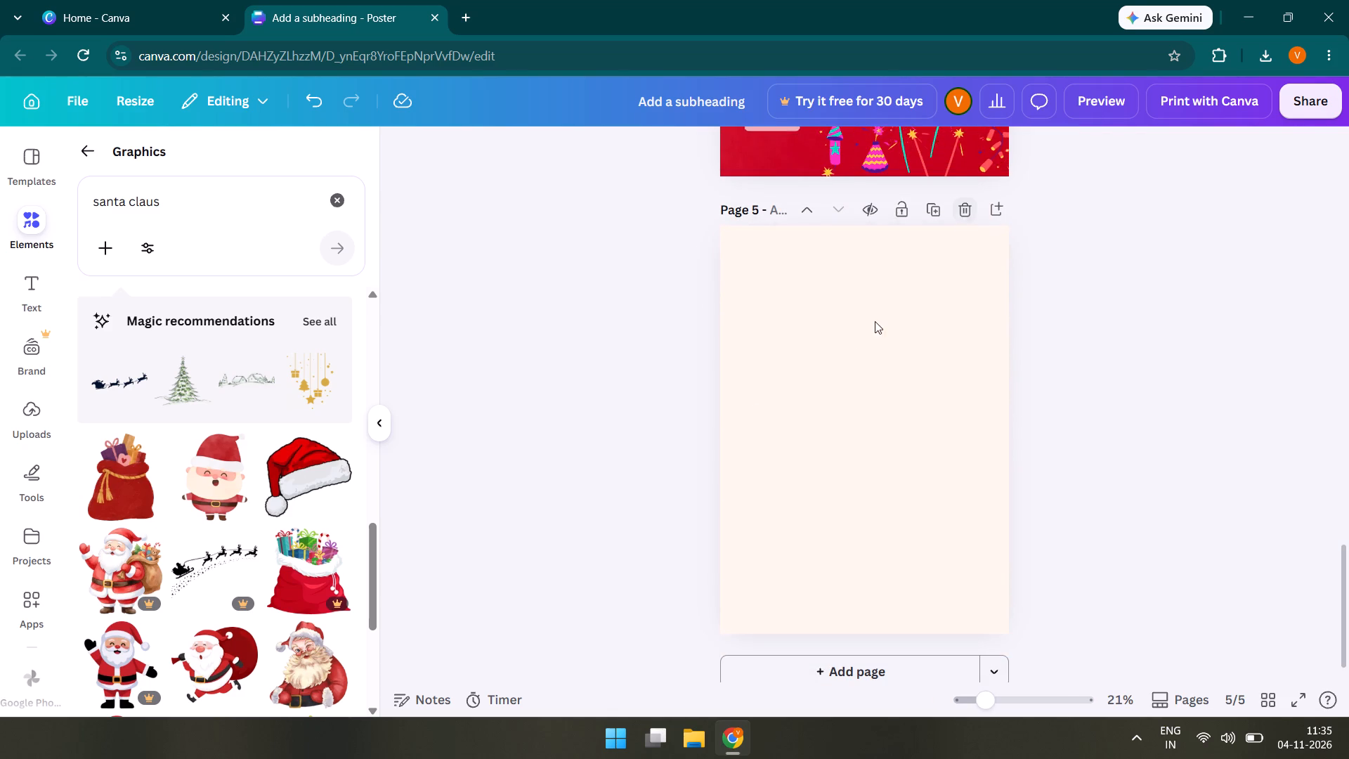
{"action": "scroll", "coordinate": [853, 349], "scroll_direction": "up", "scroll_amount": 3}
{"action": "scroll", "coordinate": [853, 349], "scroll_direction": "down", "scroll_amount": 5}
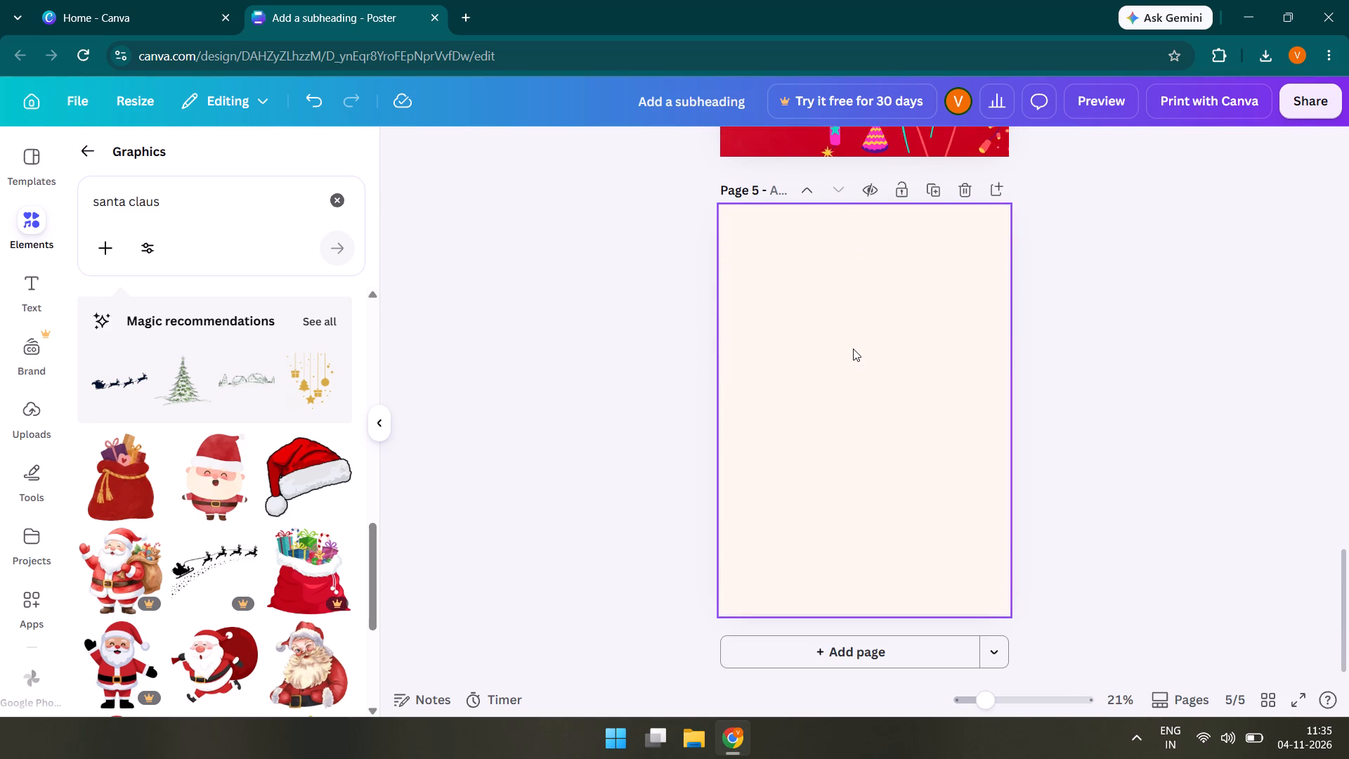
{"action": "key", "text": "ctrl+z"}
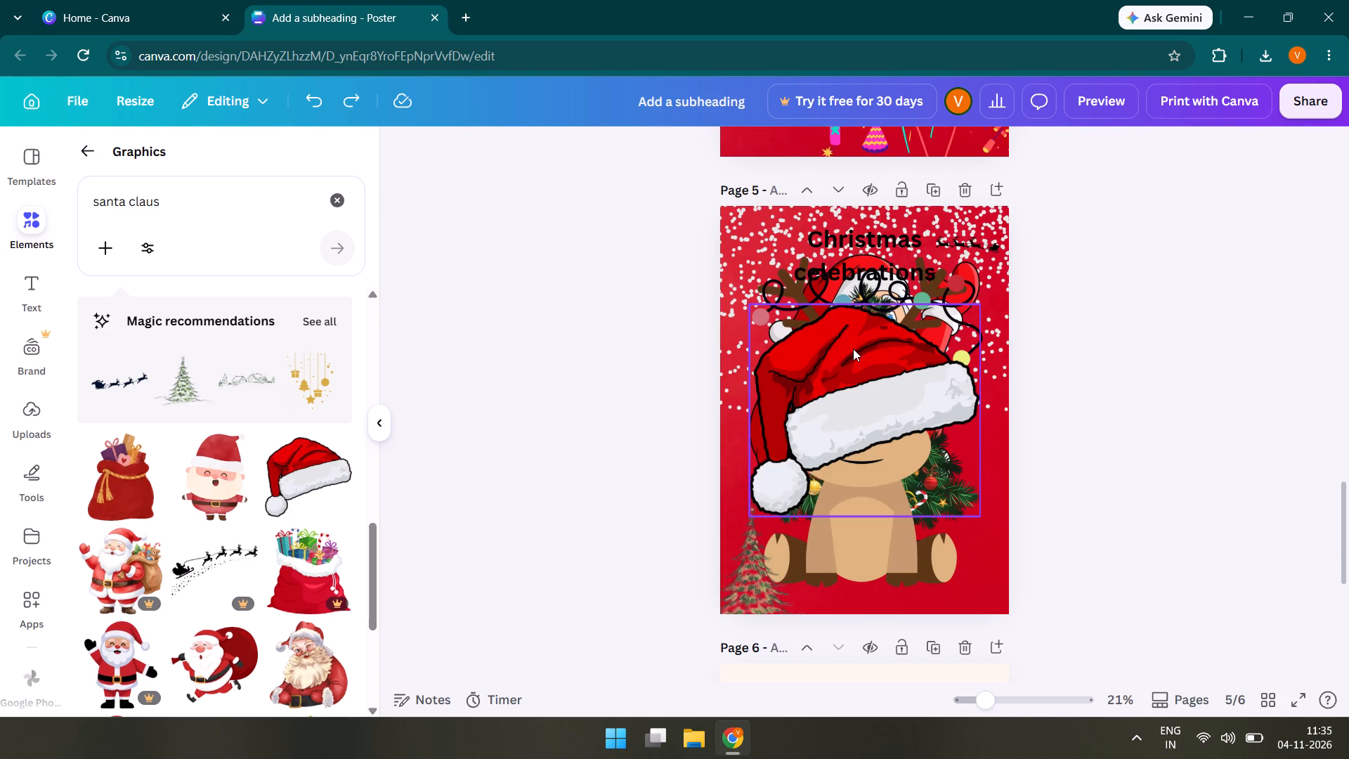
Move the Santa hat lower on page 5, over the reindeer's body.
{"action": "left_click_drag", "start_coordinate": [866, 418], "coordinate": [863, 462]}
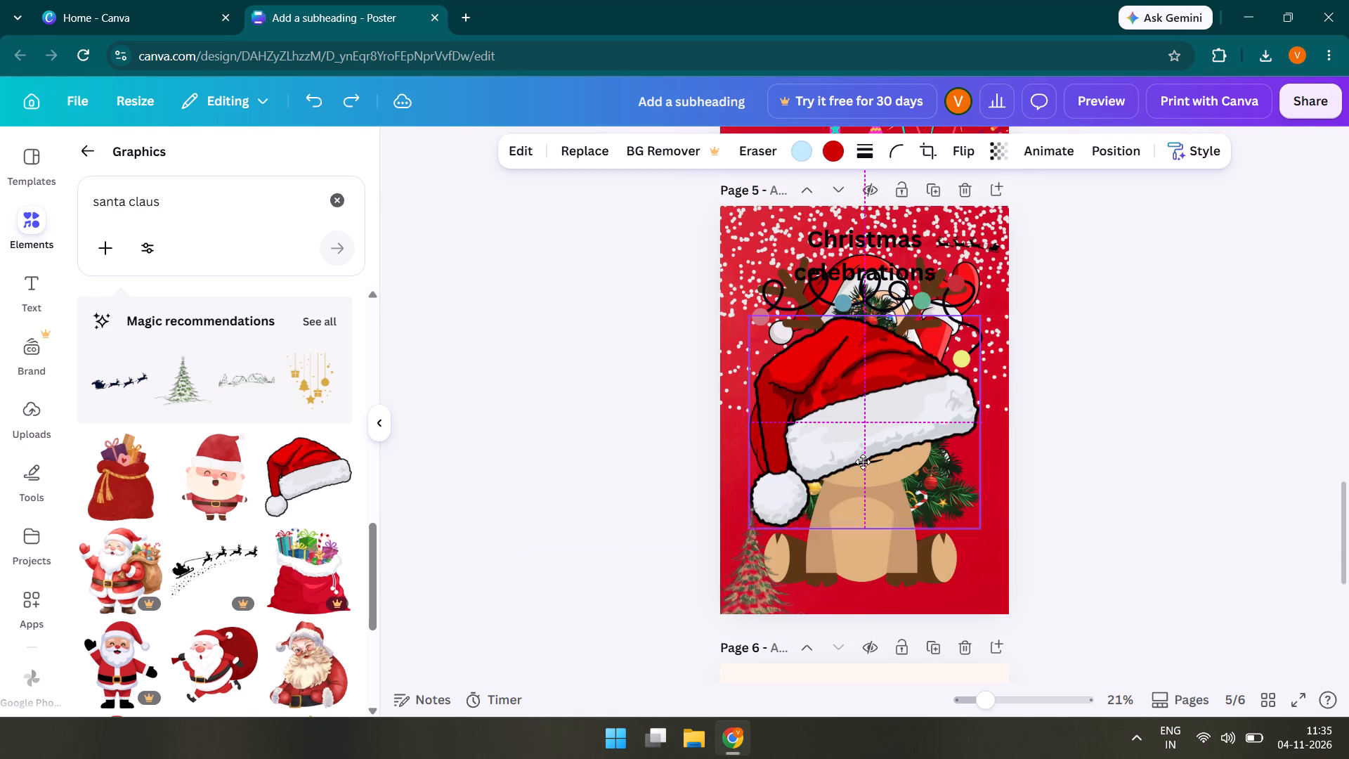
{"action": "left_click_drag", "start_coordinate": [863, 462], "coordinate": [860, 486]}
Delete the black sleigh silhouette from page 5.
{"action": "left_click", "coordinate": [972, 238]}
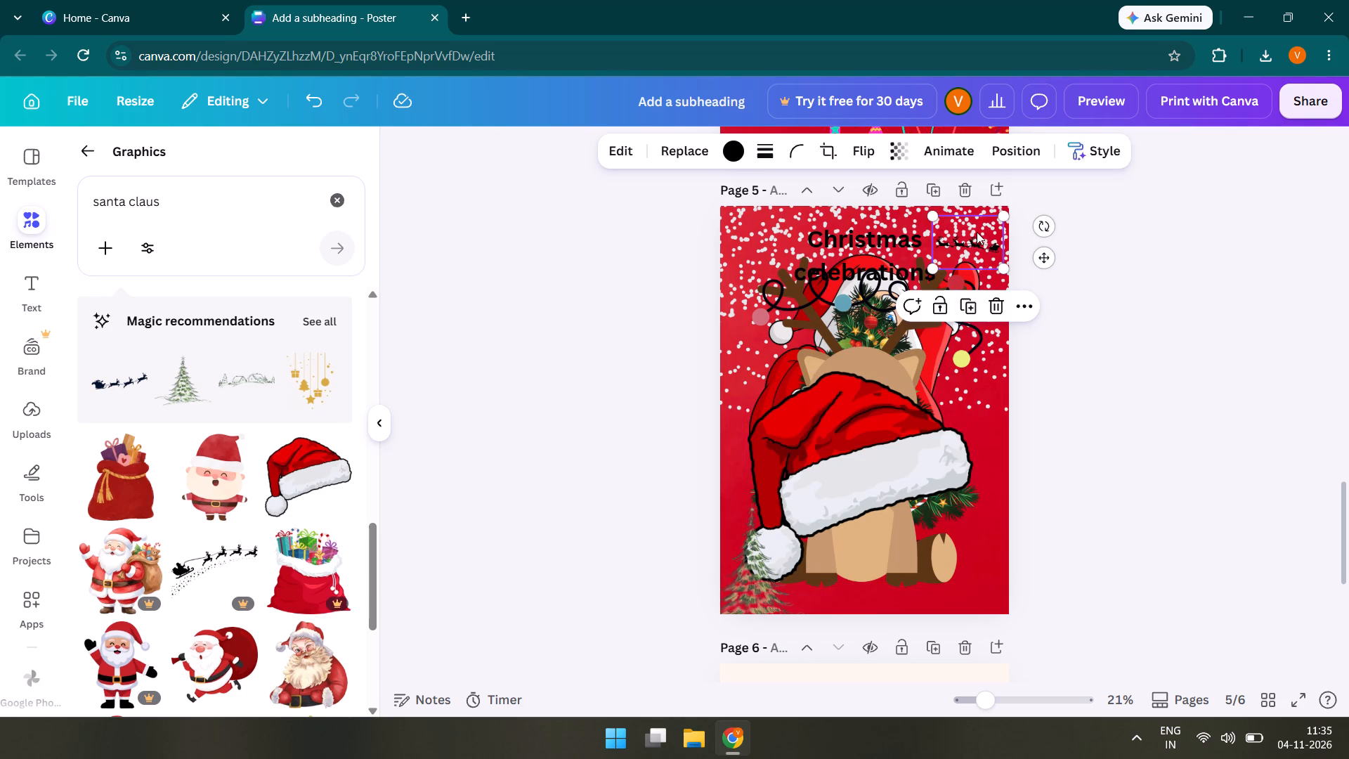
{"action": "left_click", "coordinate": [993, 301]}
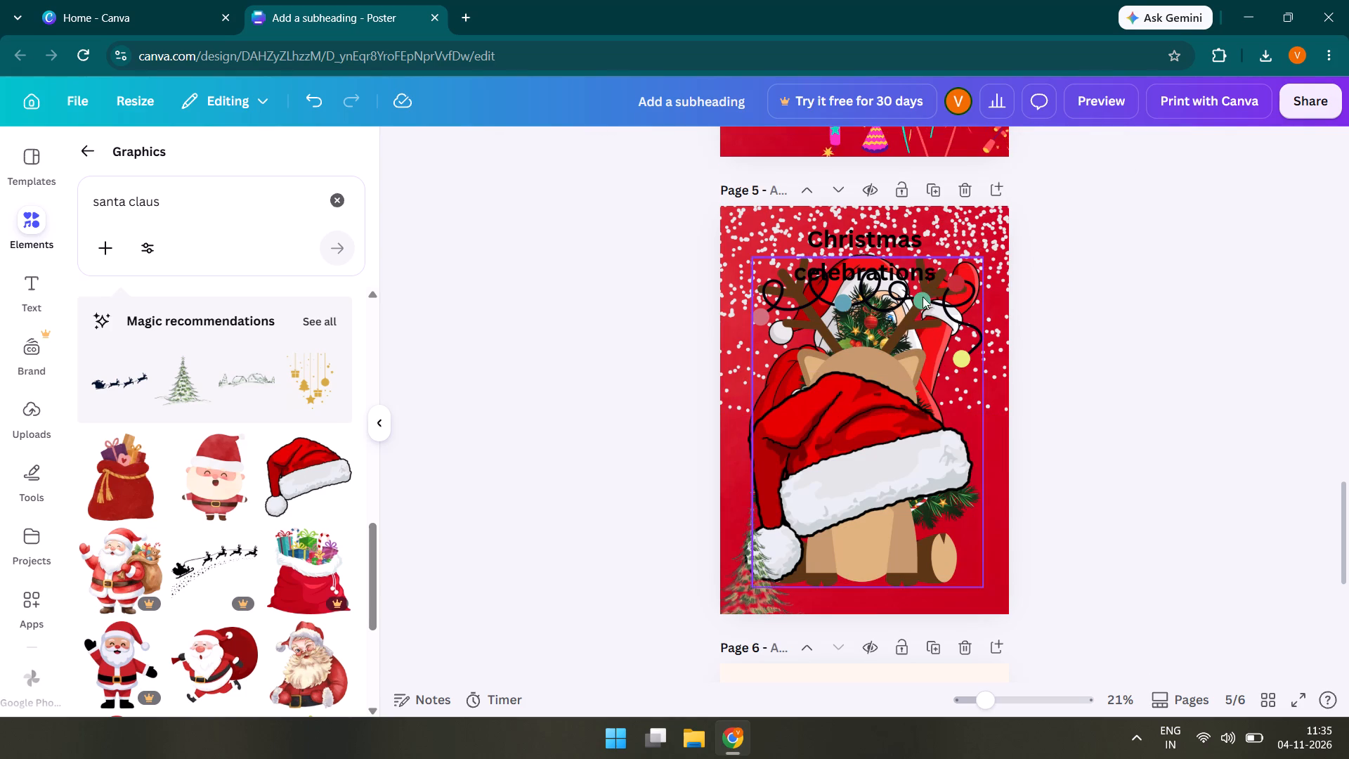
Delete the falling snow graphic from page 5.
{"action": "left_click", "coordinate": [994, 384]}
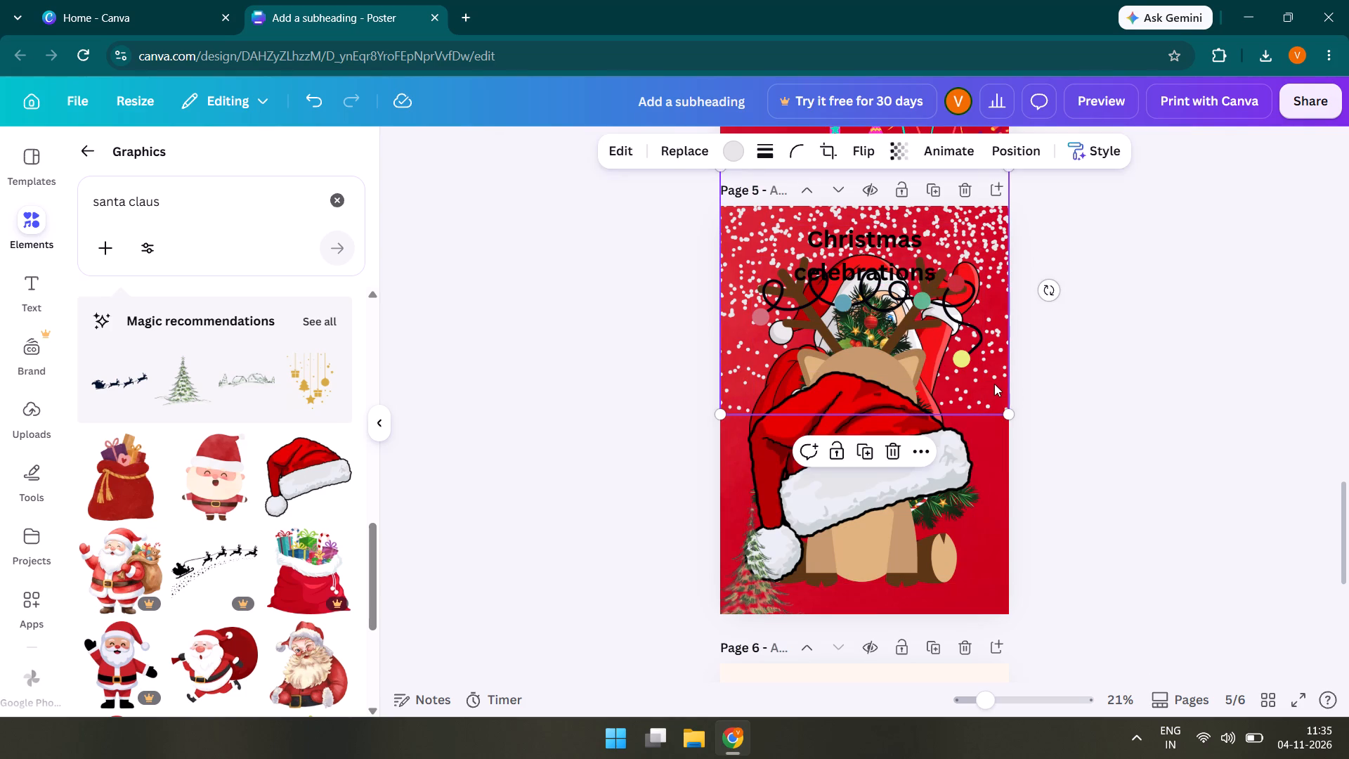
{"action": "left_click_drag", "start_coordinate": [994, 384], "coordinate": [1122, 442]}
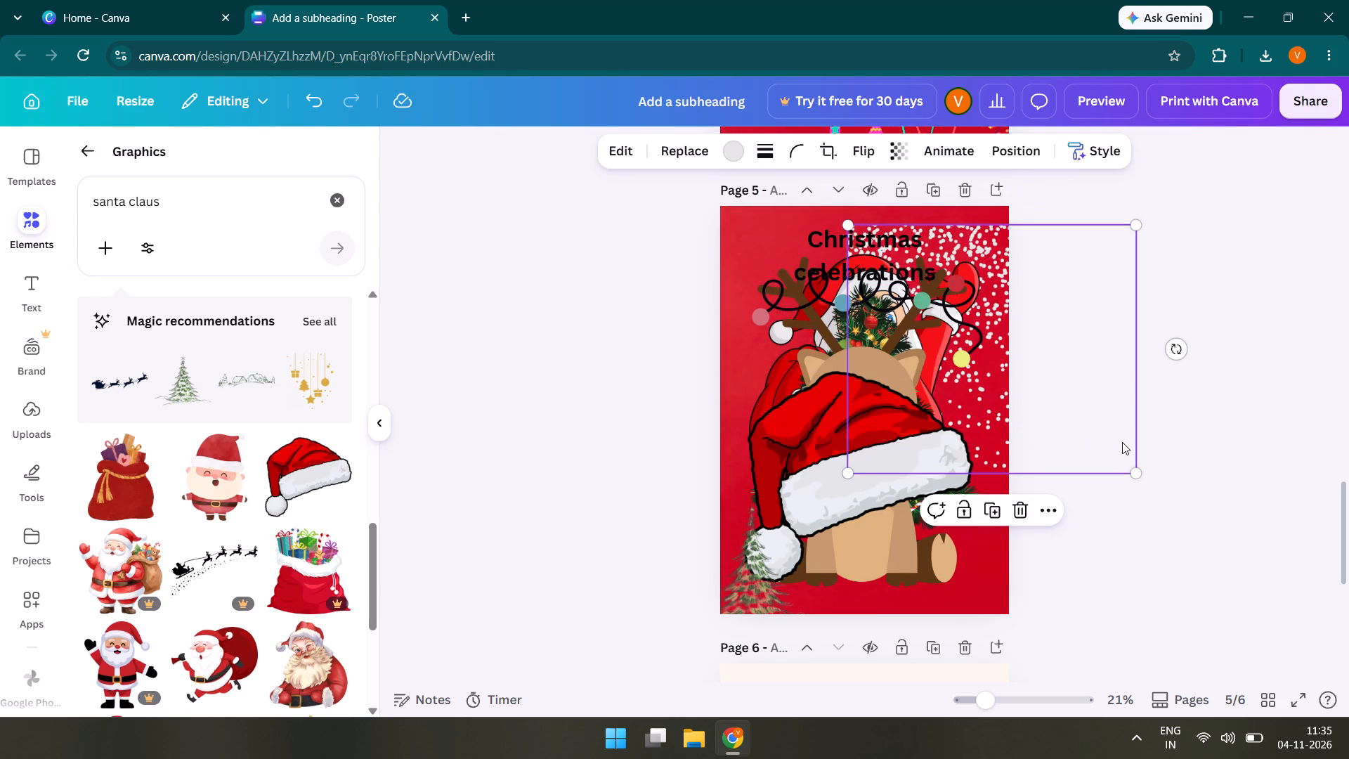
{"action": "left_click", "coordinate": [1022, 510]}
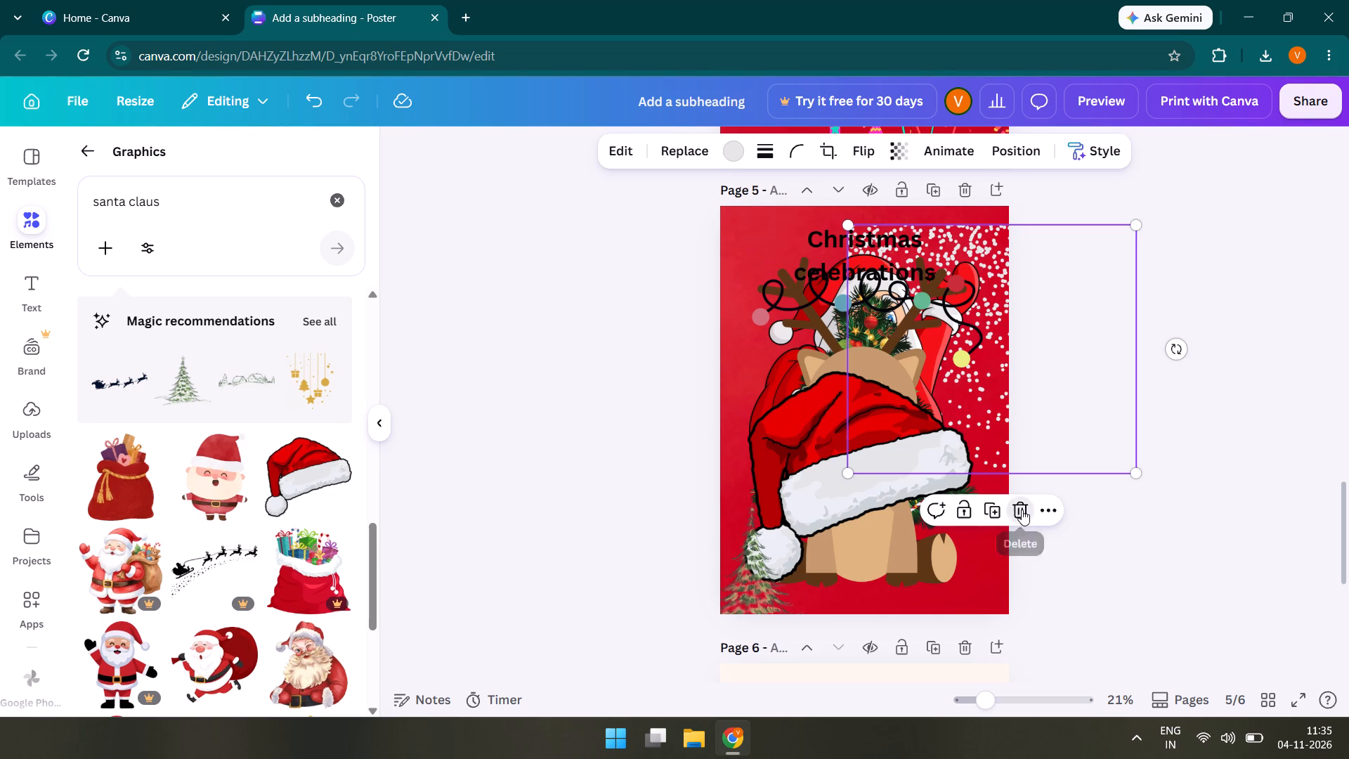
Move the Santa hat to page 5's upper-right corner and the reindeer to its upper-left corner, both partly off the page.
{"action": "left_click_drag", "start_coordinate": [880, 442], "coordinate": [949, 228]}
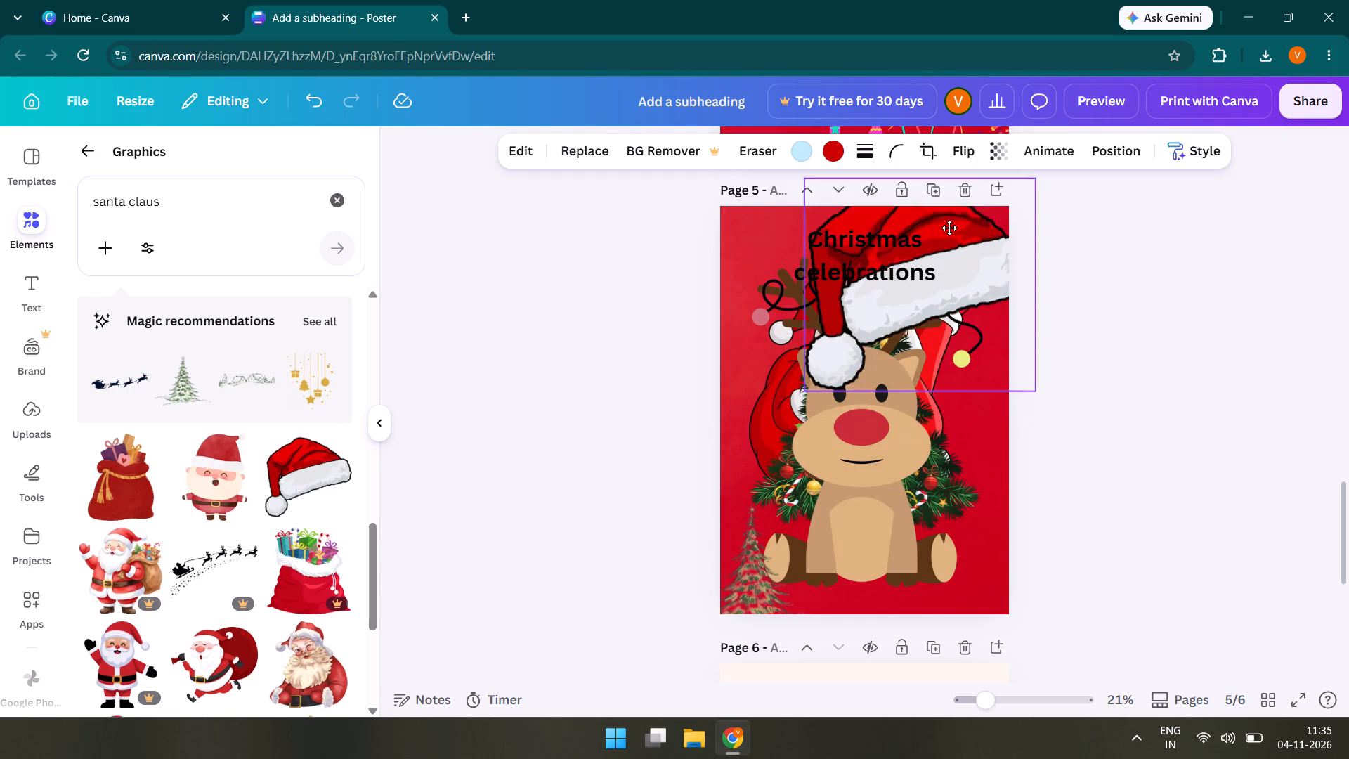
{"action": "left_click_drag", "start_coordinate": [949, 228], "coordinate": [970, 155]}
{"action": "left_click_drag", "start_coordinate": [847, 447], "coordinate": [793, 315]}
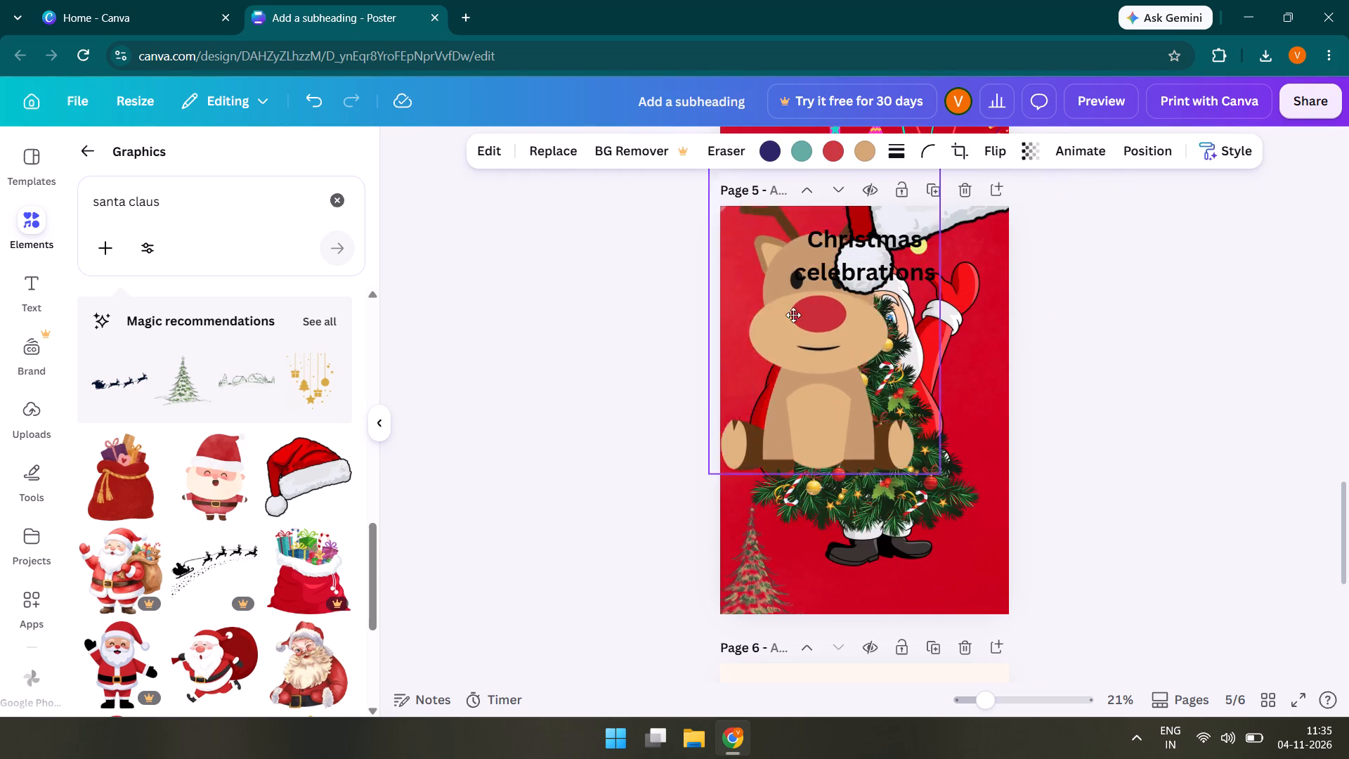
{"action": "left_click_drag", "start_coordinate": [793, 315], "coordinate": [741, 243]}
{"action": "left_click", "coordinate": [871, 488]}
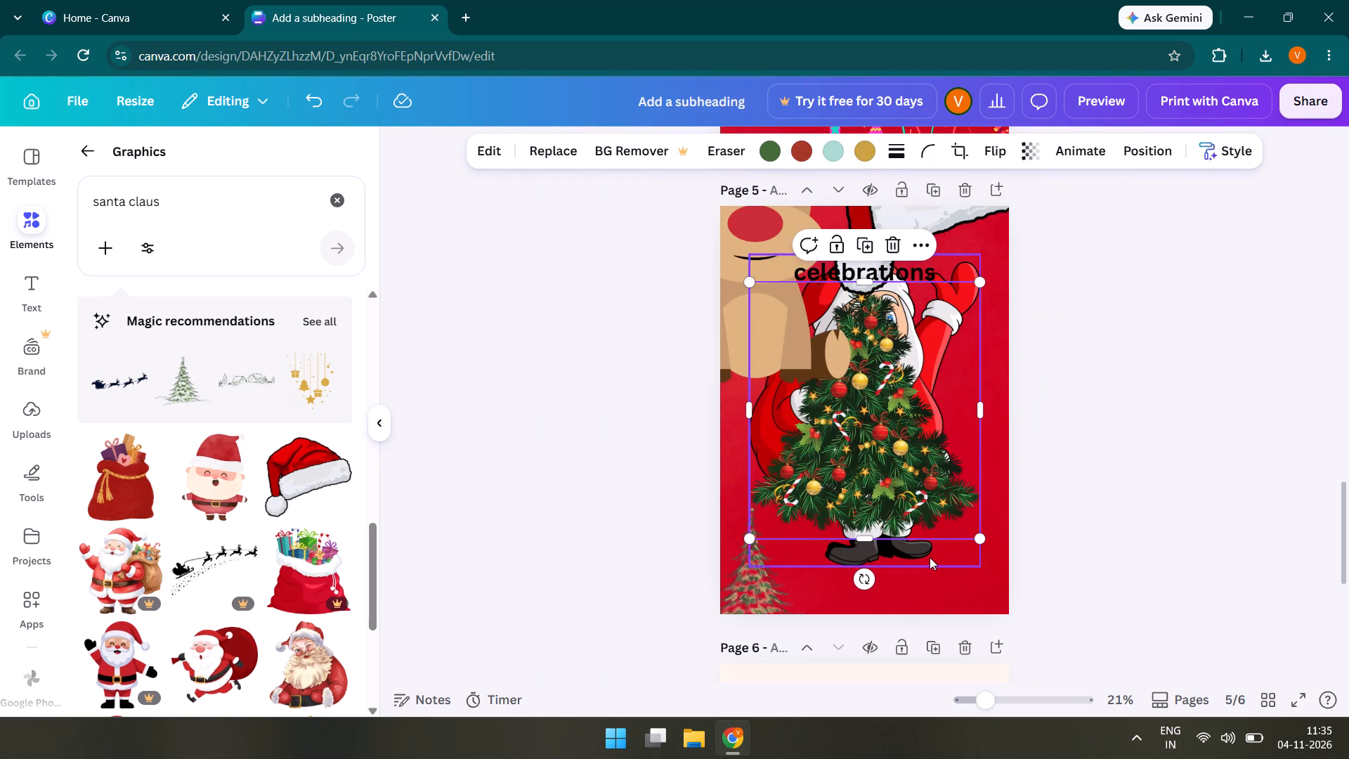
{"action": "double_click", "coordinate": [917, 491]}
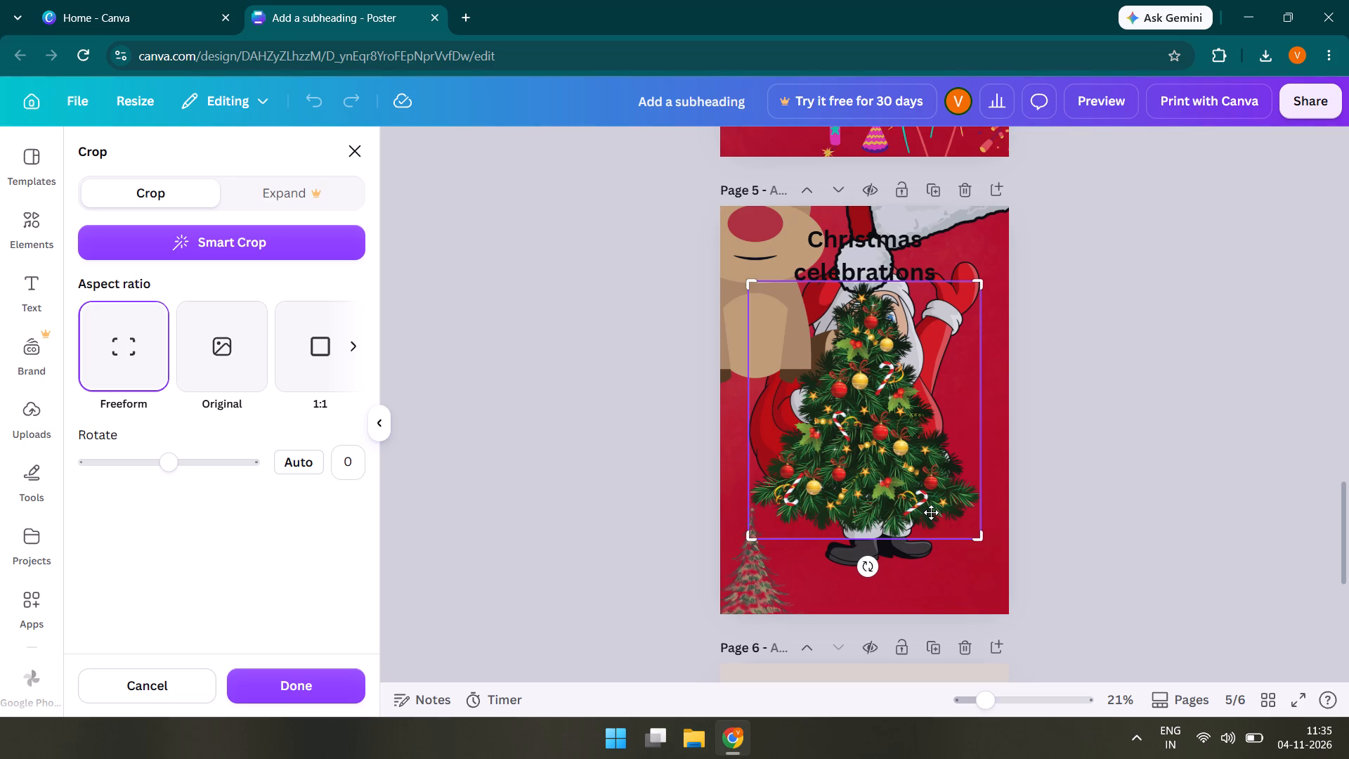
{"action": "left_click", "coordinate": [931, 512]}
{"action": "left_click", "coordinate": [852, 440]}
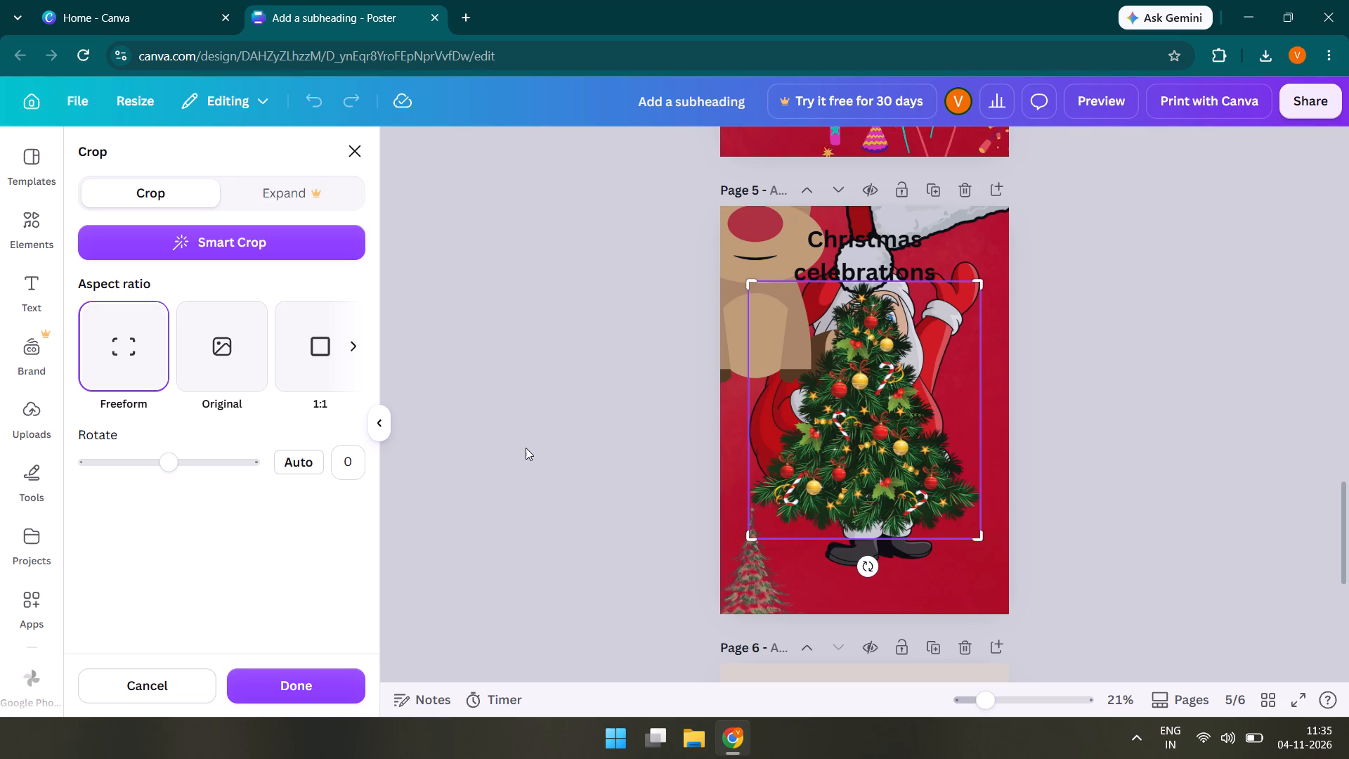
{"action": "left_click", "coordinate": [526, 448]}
Shrink the ornamented Christmas tree into page 5's lower-right corner and place the pale green tree beside it.
{"action": "left_click", "coordinate": [838, 468]}
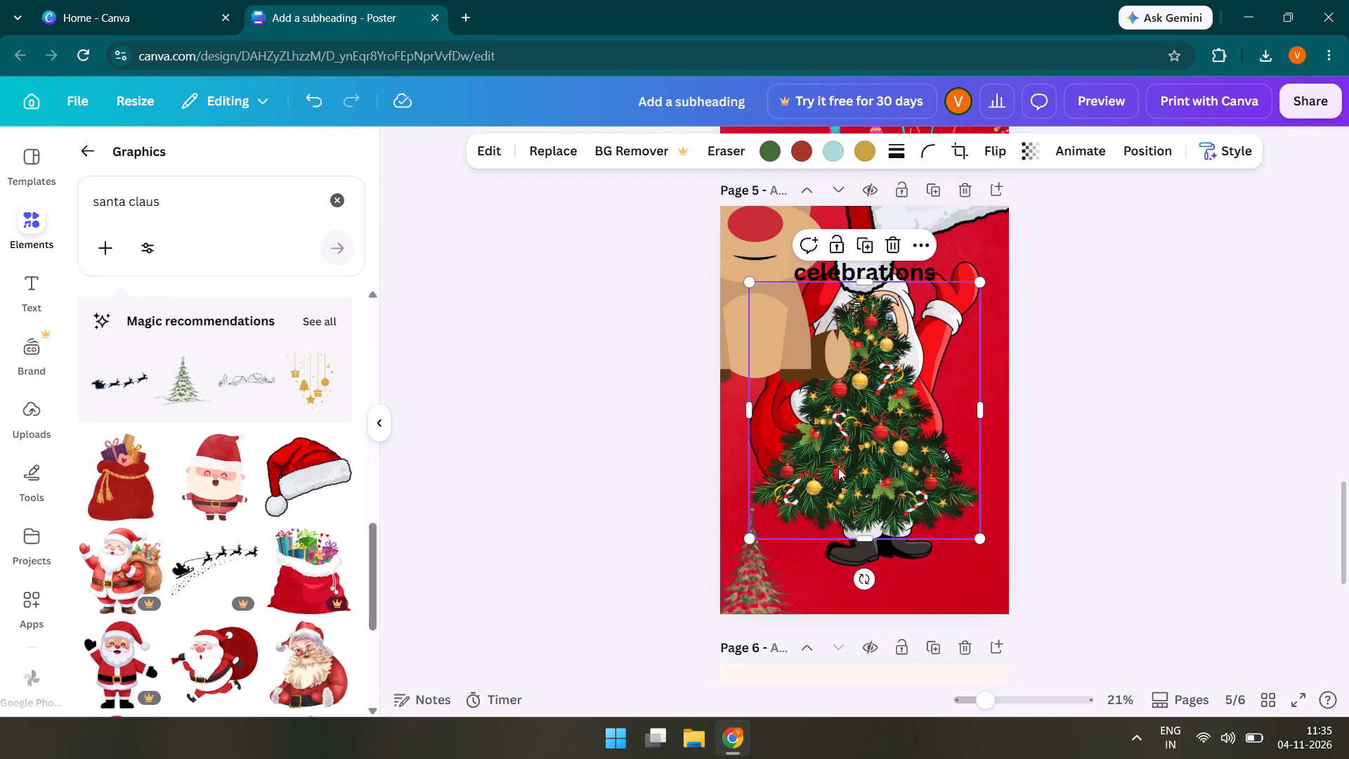
{"action": "left_click", "coordinate": [851, 424]}
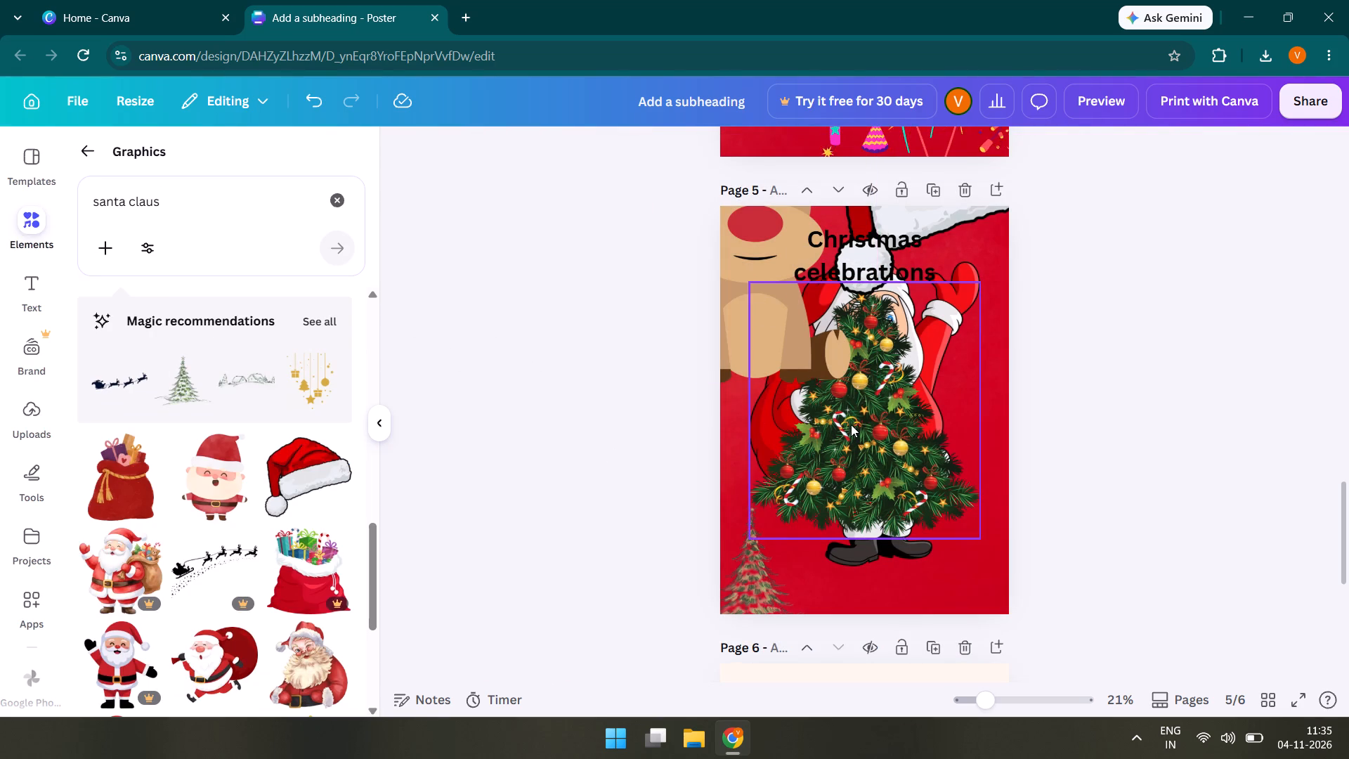
{"action": "left_click_drag", "start_coordinate": [746, 283], "coordinate": [868, 495]}
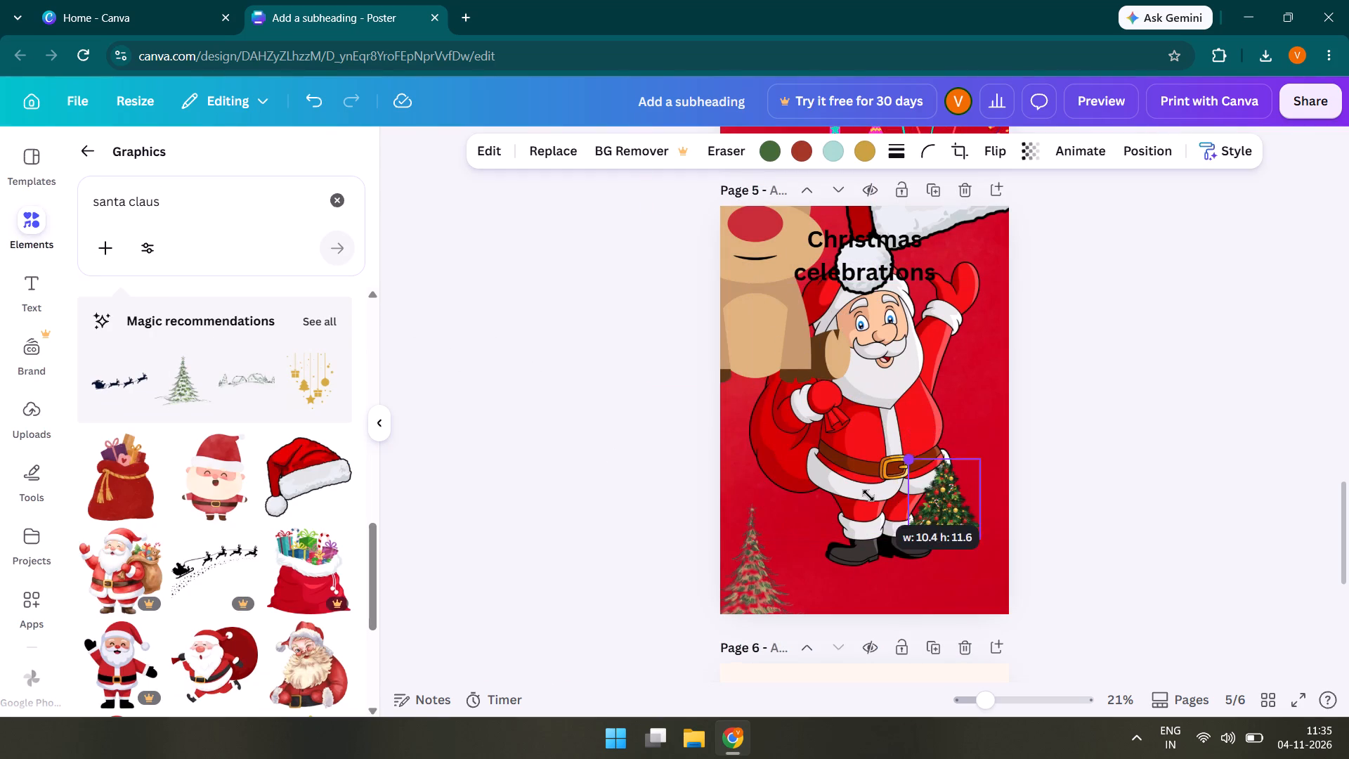
{"action": "left_click_drag", "start_coordinate": [868, 495], "coordinate": [818, 485]}
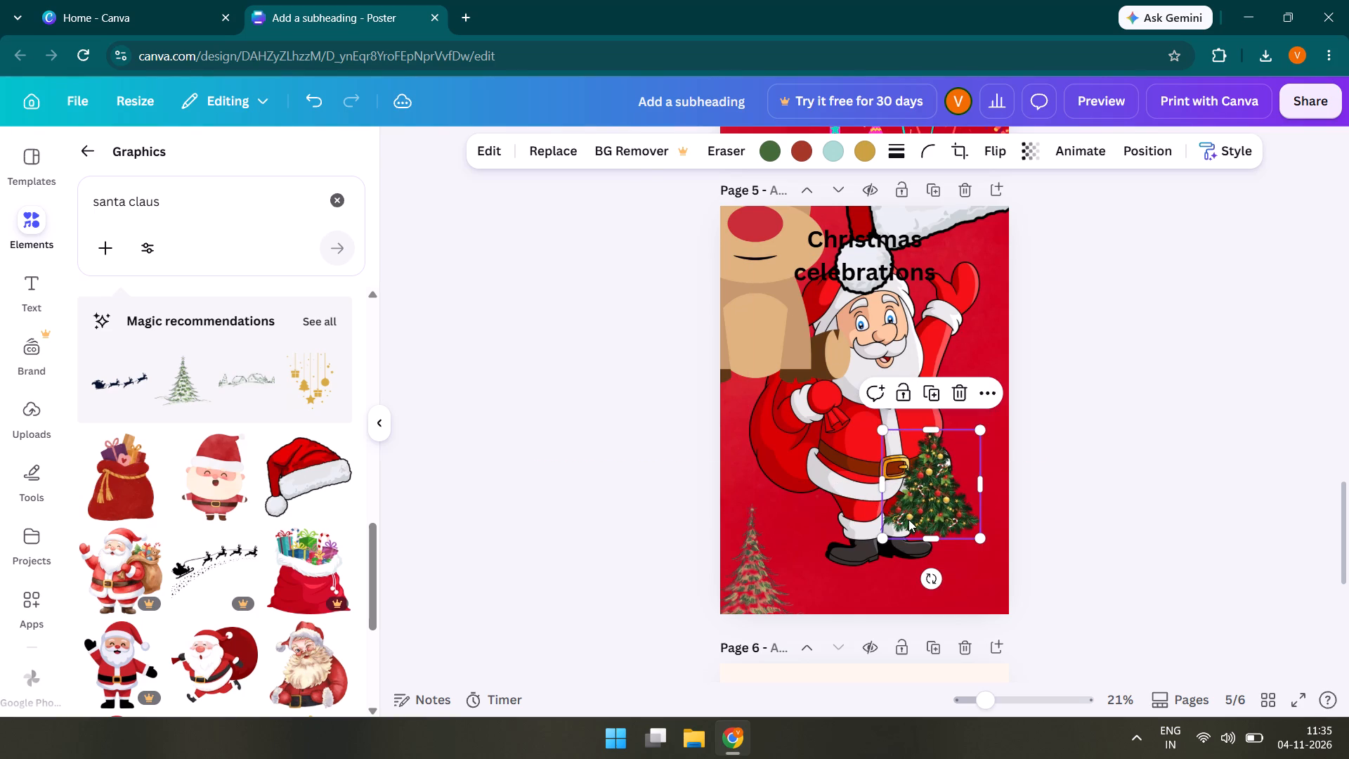
{"action": "left_click_drag", "start_coordinate": [908, 519], "coordinate": [938, 601]}
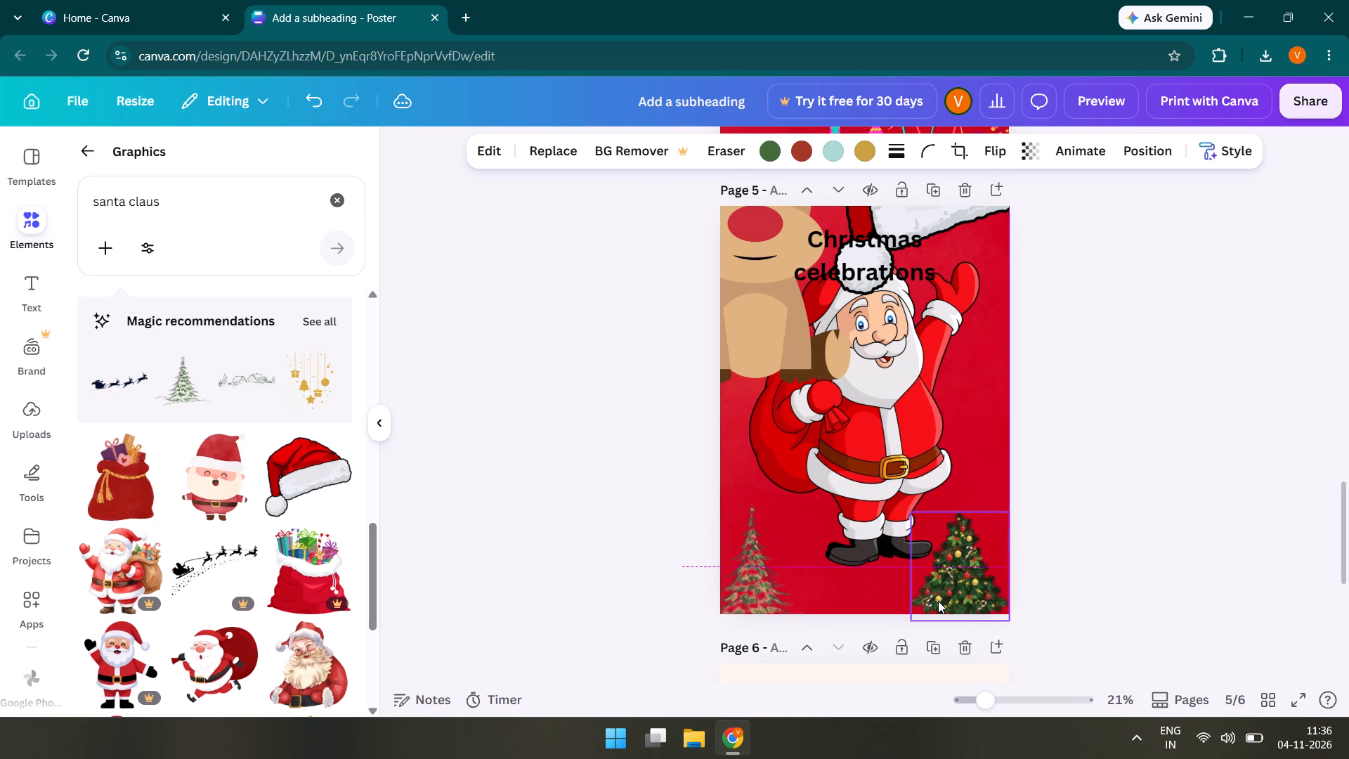
{"action": "left_click_drag", "start_coordinate": [761, 577], "coordinate": [906, 587]}
Shrink the waving Santa to roughly half its size, standing just above the two trees on page 5.
{"action": "left_click", "coordinate": [880, 387]}
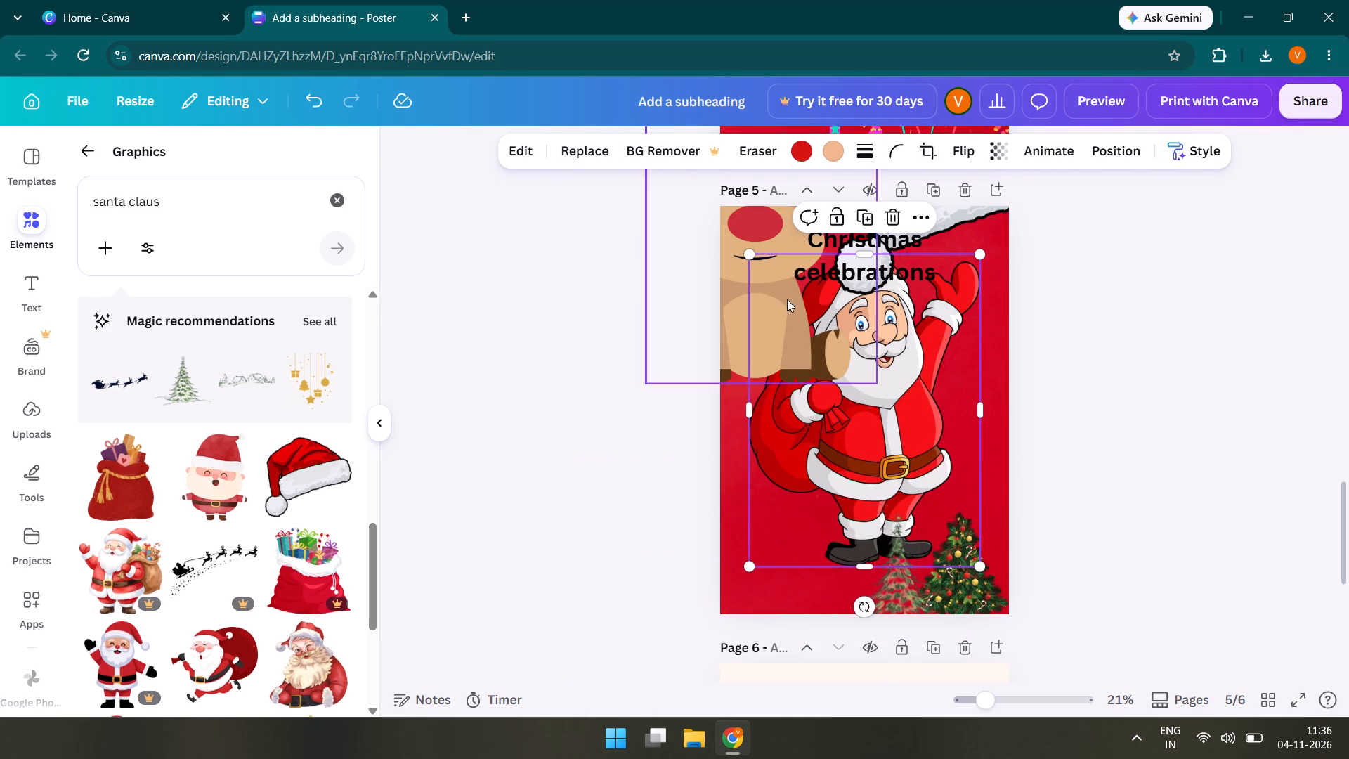
{"action": "left_click_drag", "start_coordinate": [751, 256], "coordinate": [842, 443]}
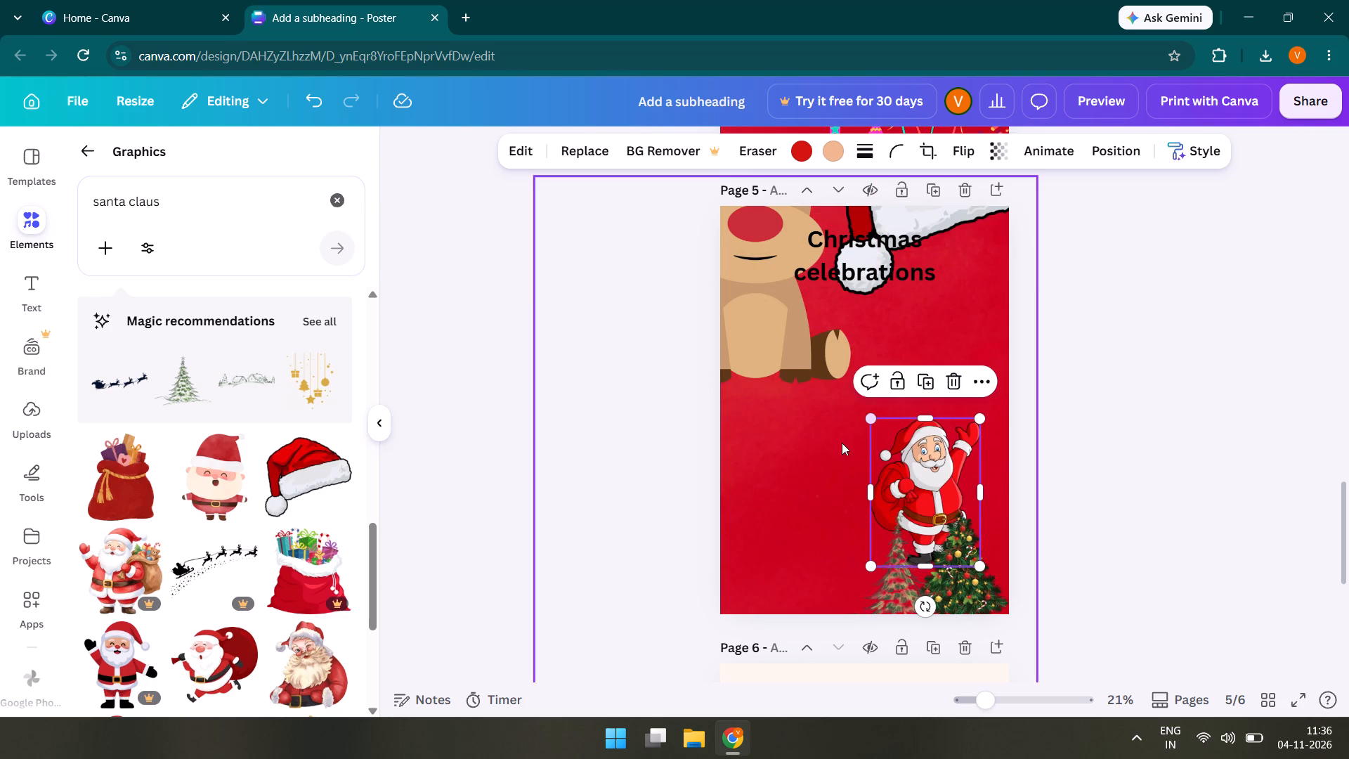
Move the waving Santa into page 5's lower-left corner.
{"action": "left_click_drag", "start_coordinate": [917, 507], "coordinate": [787, 563]}
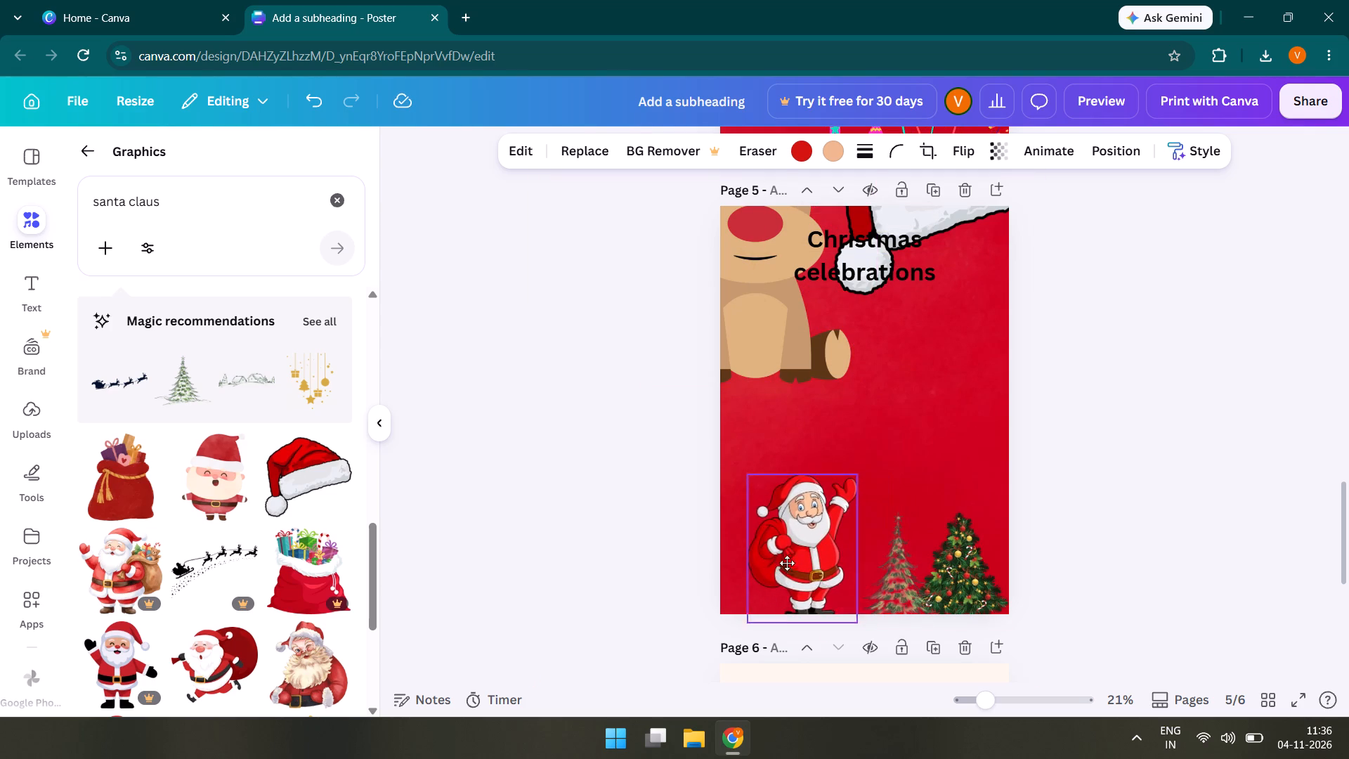
{"action": "left_click_drag", "start_coordinate": [787, 563], "coordinate": [765, 559]}
{"action": "left_click", "coordinate": [765, 559]}
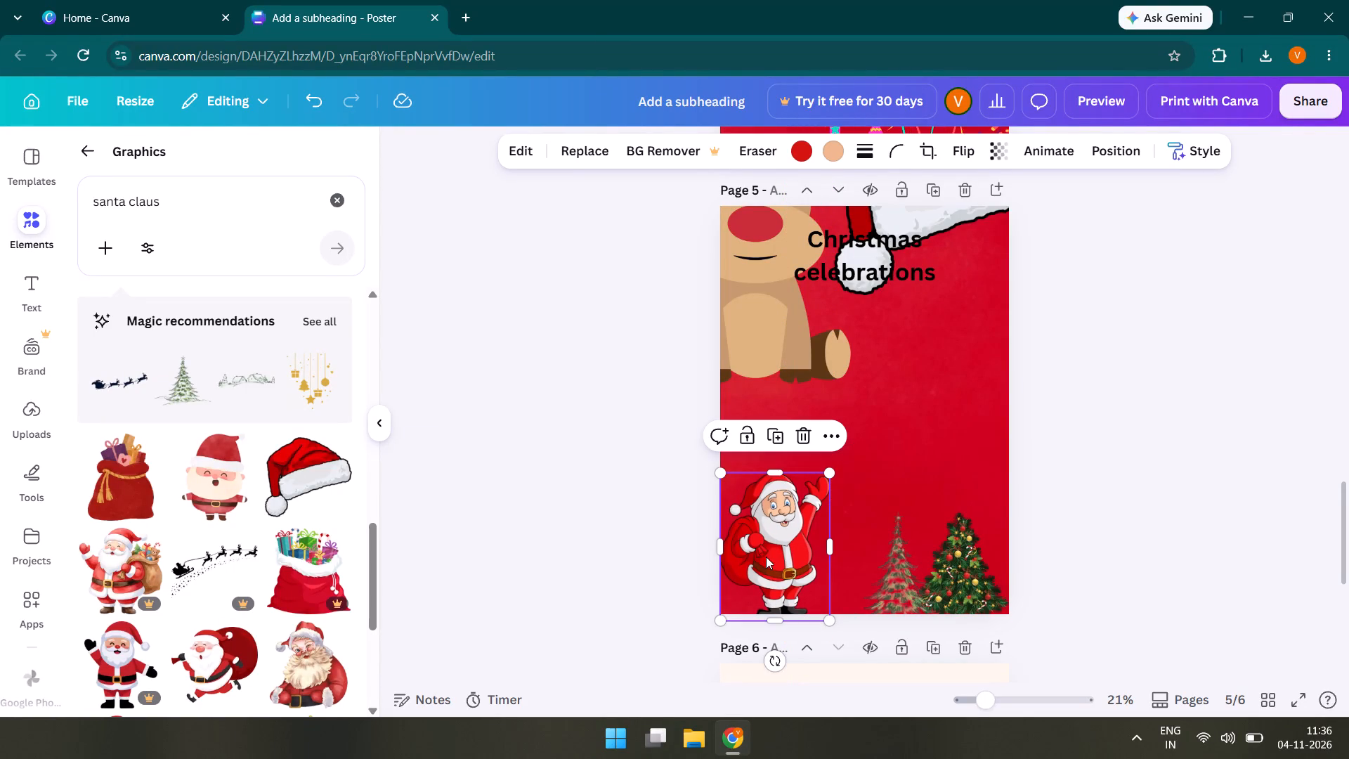
{"action": "left_click", "coordinate": [584, 545]}
Shrink the reindeer to a small figure and place it at page 5's bottom edge between Santa and the pale green tree.
{"action": "left_click_drag", "start_coordinate": [776, 331], "coordinate": [796, 343]}
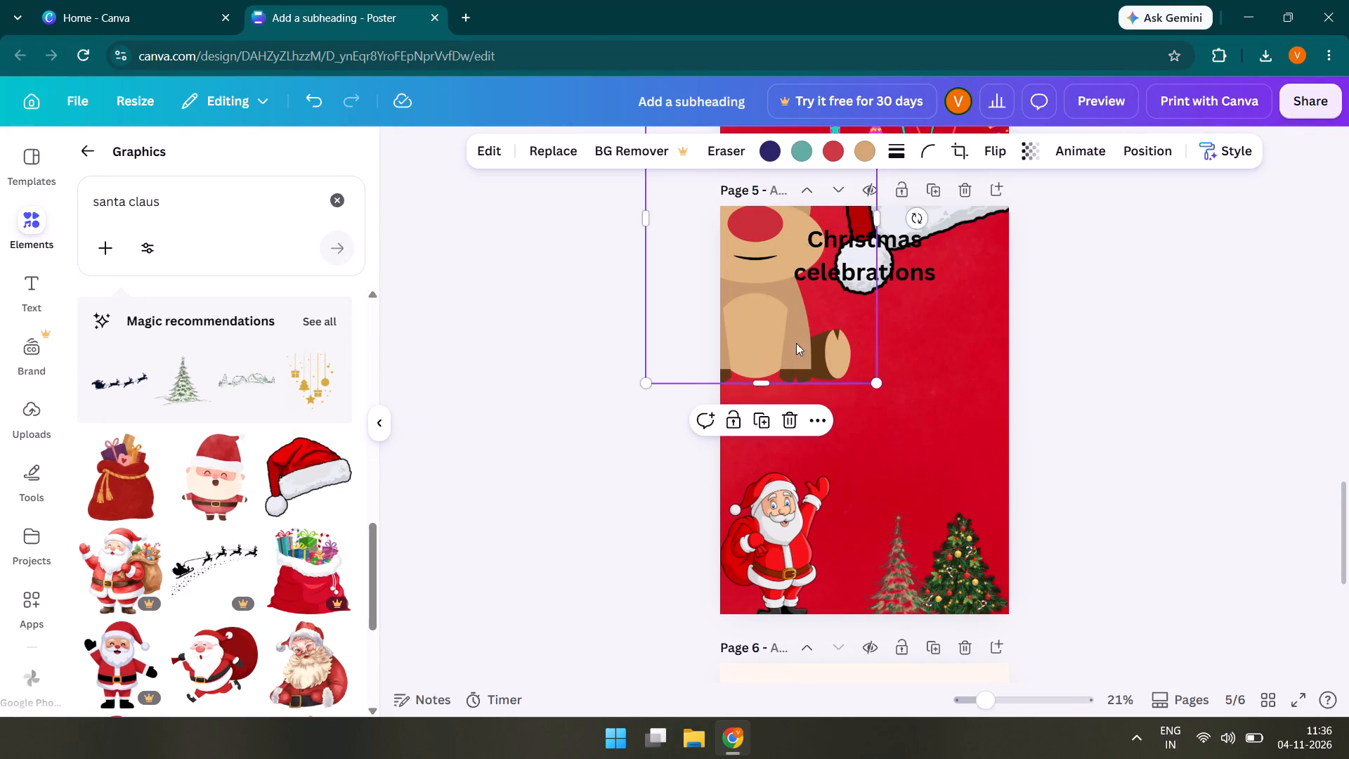
{"action": "left_click_drag", "start_coordinate": [796, 343], "coordinate": [904, 468]}
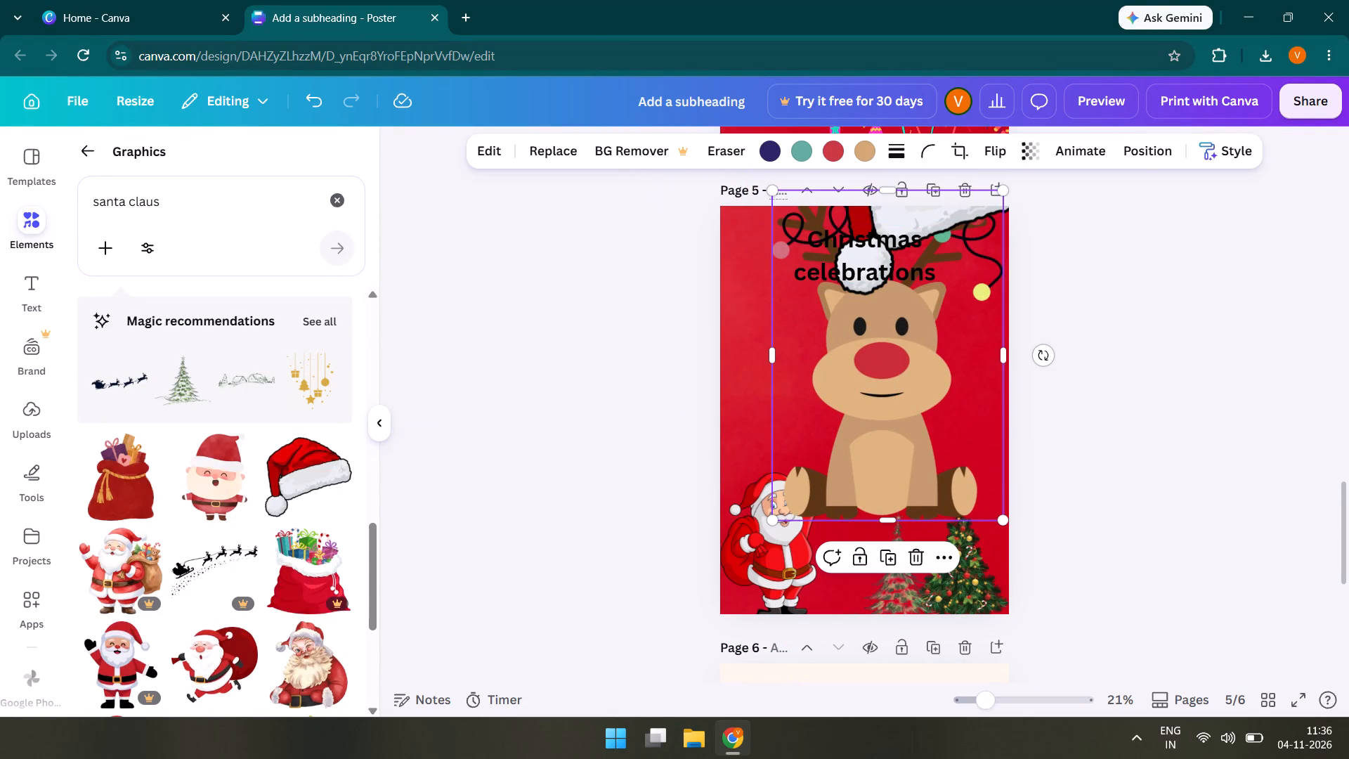
{"action": "left_click_drag", "start_coordinate": [771, 194], "coordinate": [884, 450]}
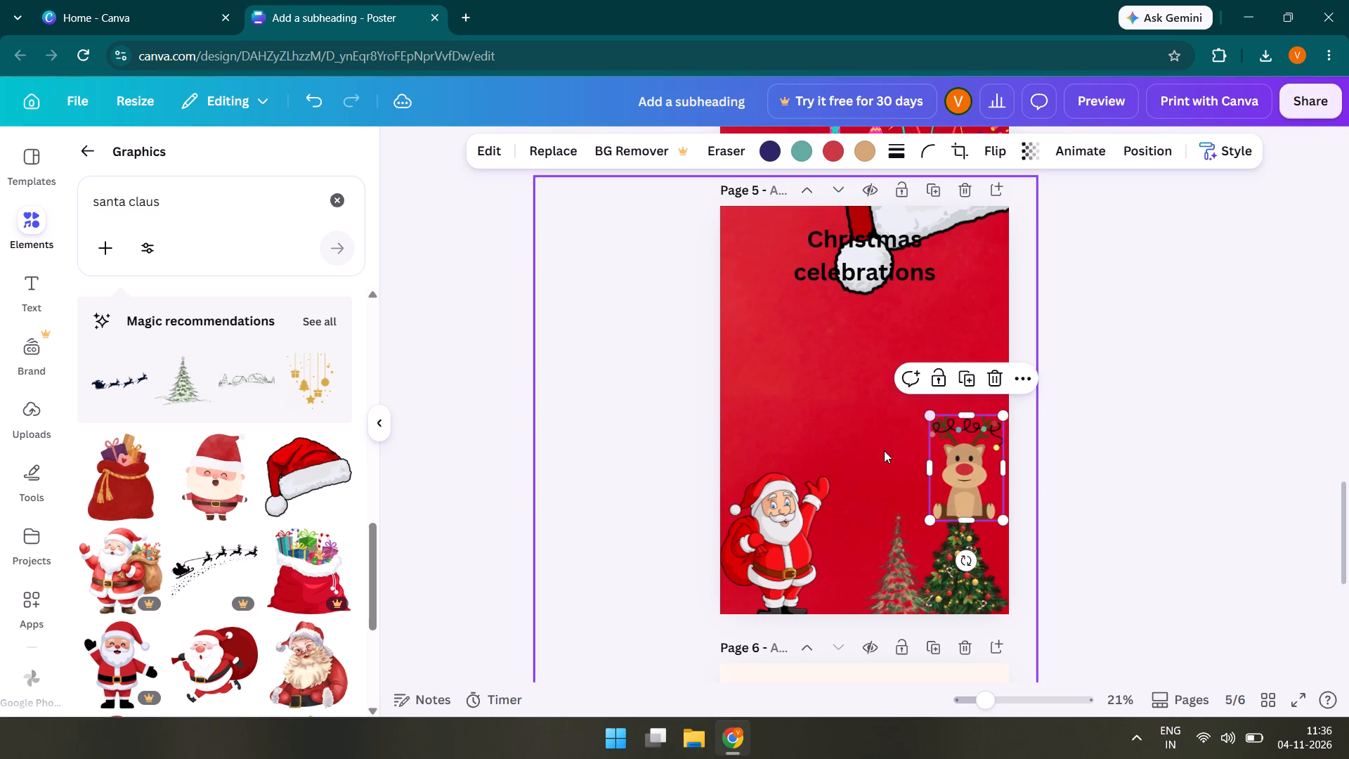
{"action": "left_click_drag", "start_coordinate": [977, 482], "coordinate": [857, 575]}
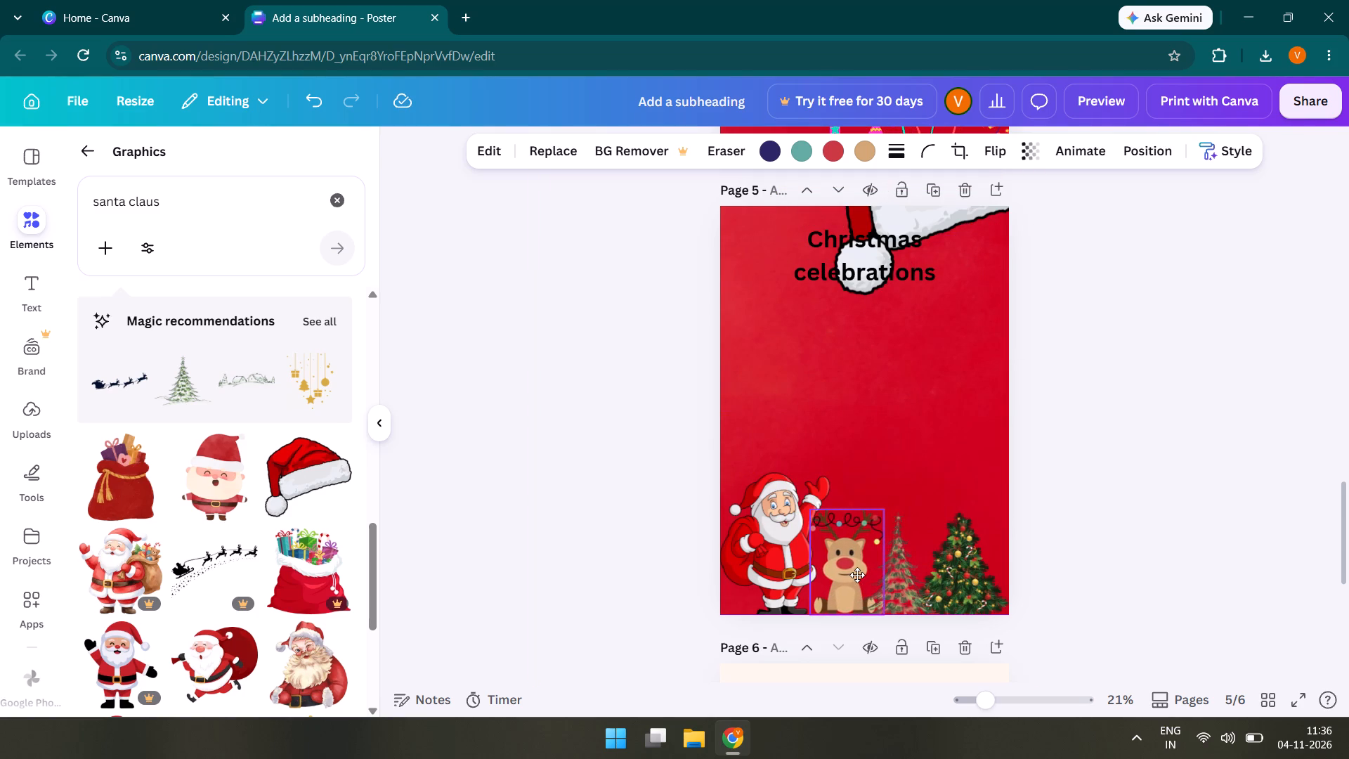
{"action": "left_click_drag", "start_coordinate": [857, 575], "coordinate": [848, 577]}
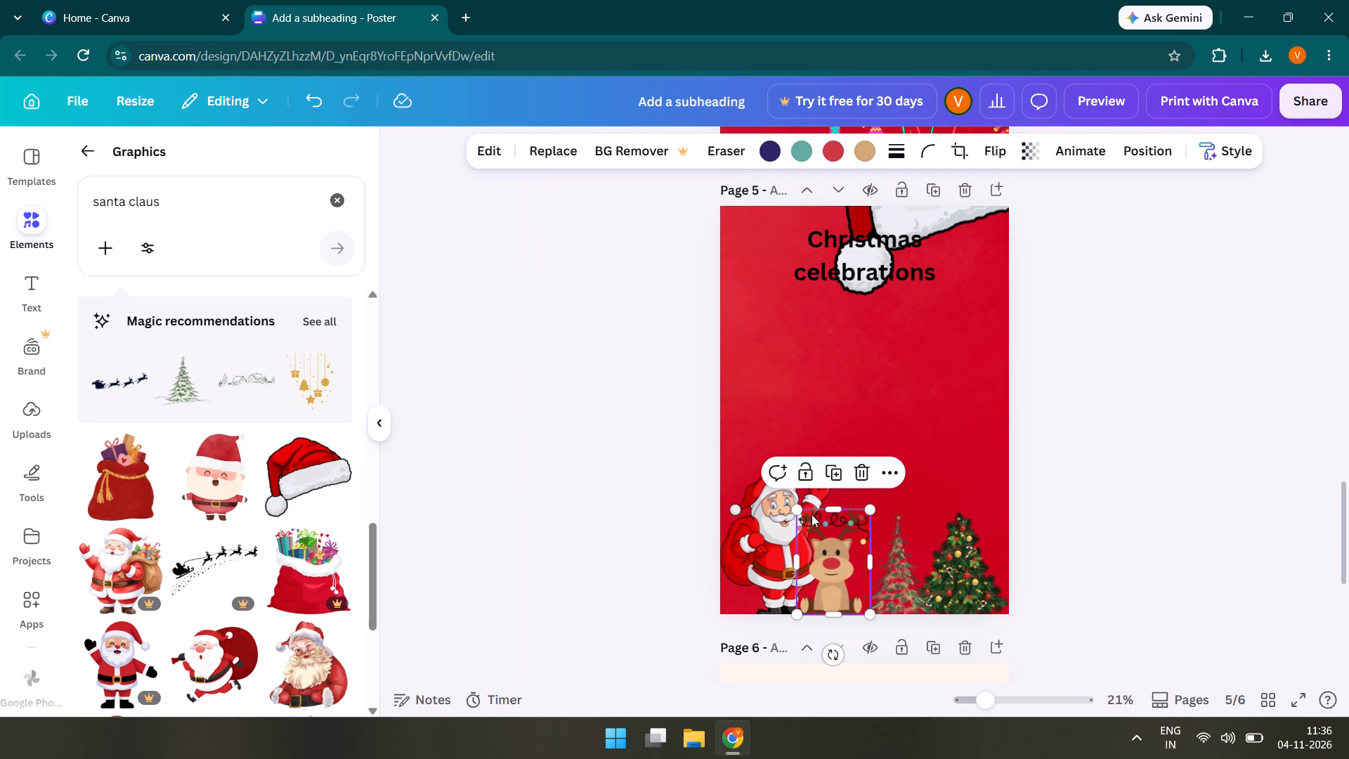
{"action": "left_click_drag", "start_coordinate": [793, 508], "coordinate": [799, 561]}
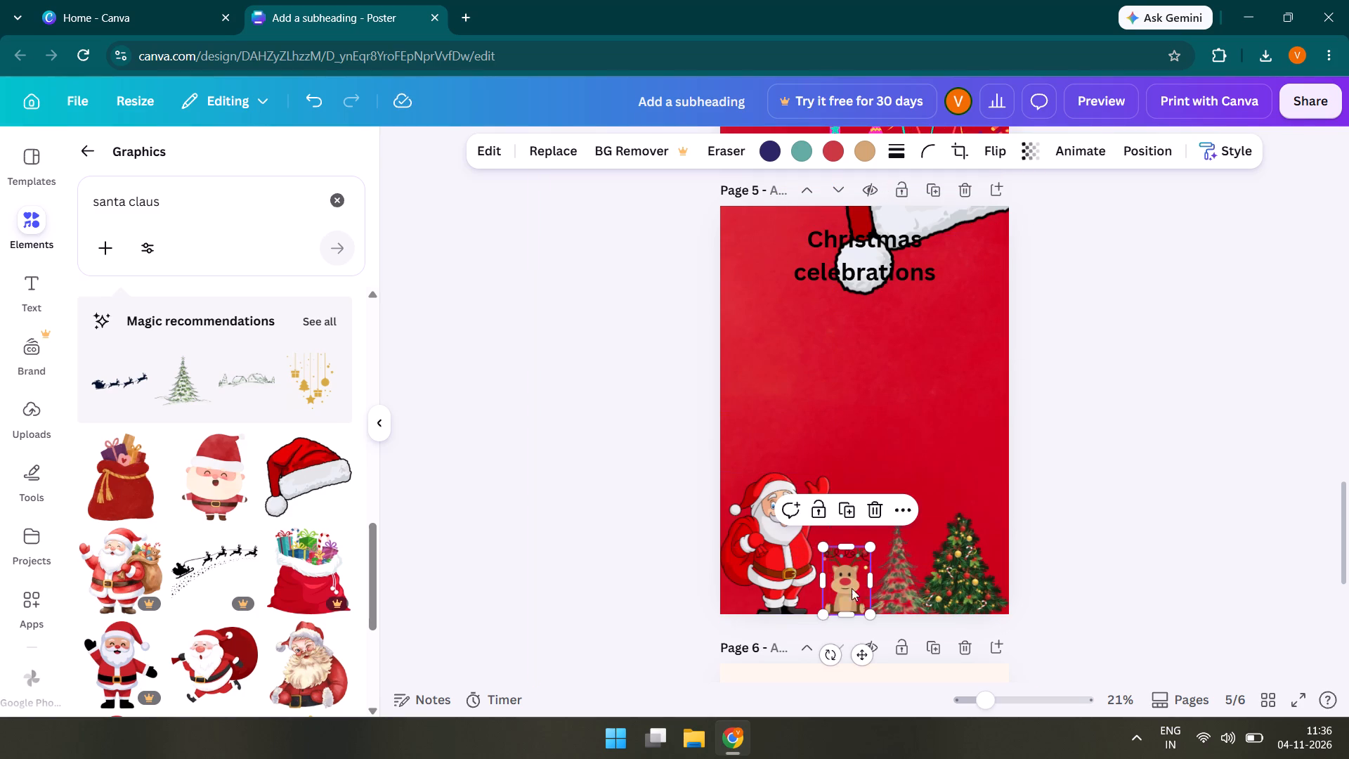
{"action": "left_click", "coordinate": [864, 594]}
{"action": "left_click", "coordinate": [864, 594]}
{"action": "left_click", "coordinate": [844, 588]}
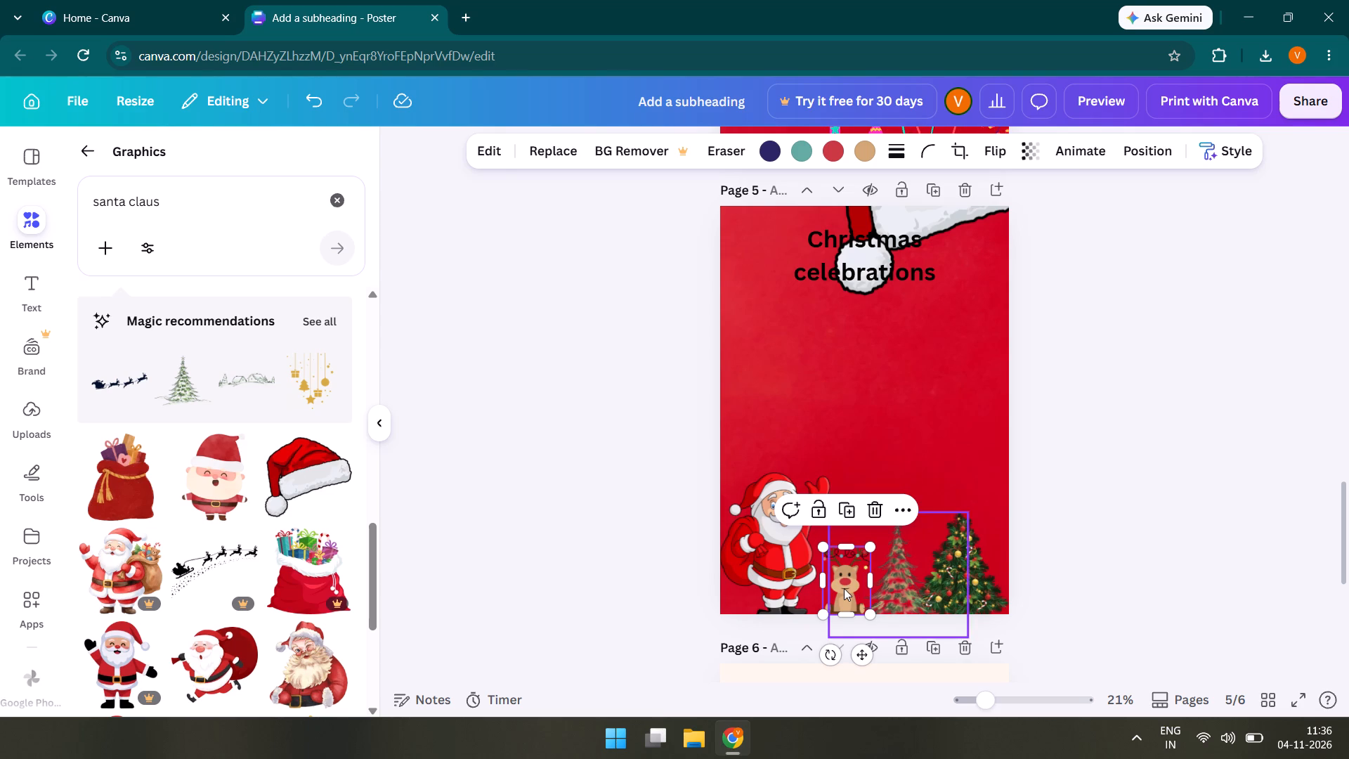
{"action": "left_click", "coordinate": [845, 574]}
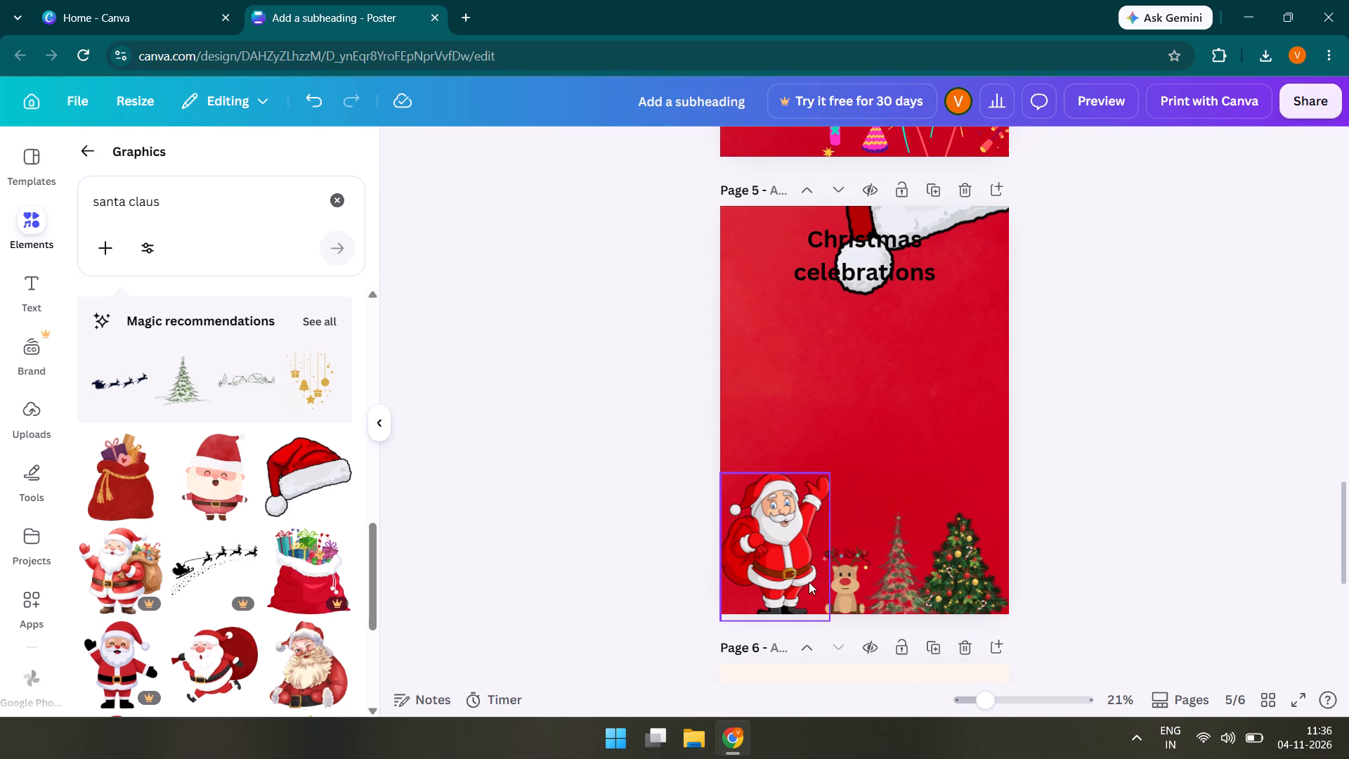
Move the small reindeer closer to Santa along page 5's bottom edge, away from the pale green tree.
{"action": "left_click", "coordinate": [882, 428]}
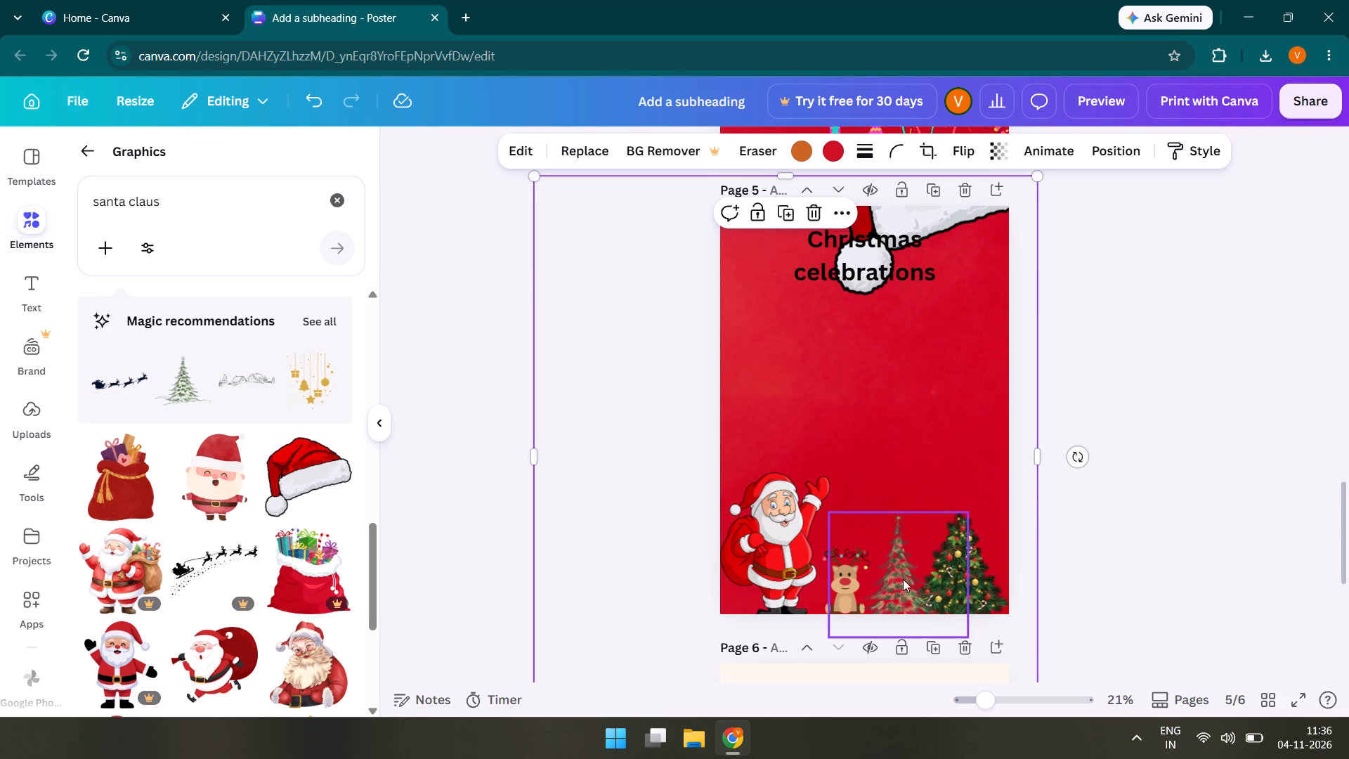
{"action": "left_click", "coordinate": [861, 586]}
{"action": "left_click", "coordinate": [839, 585]}
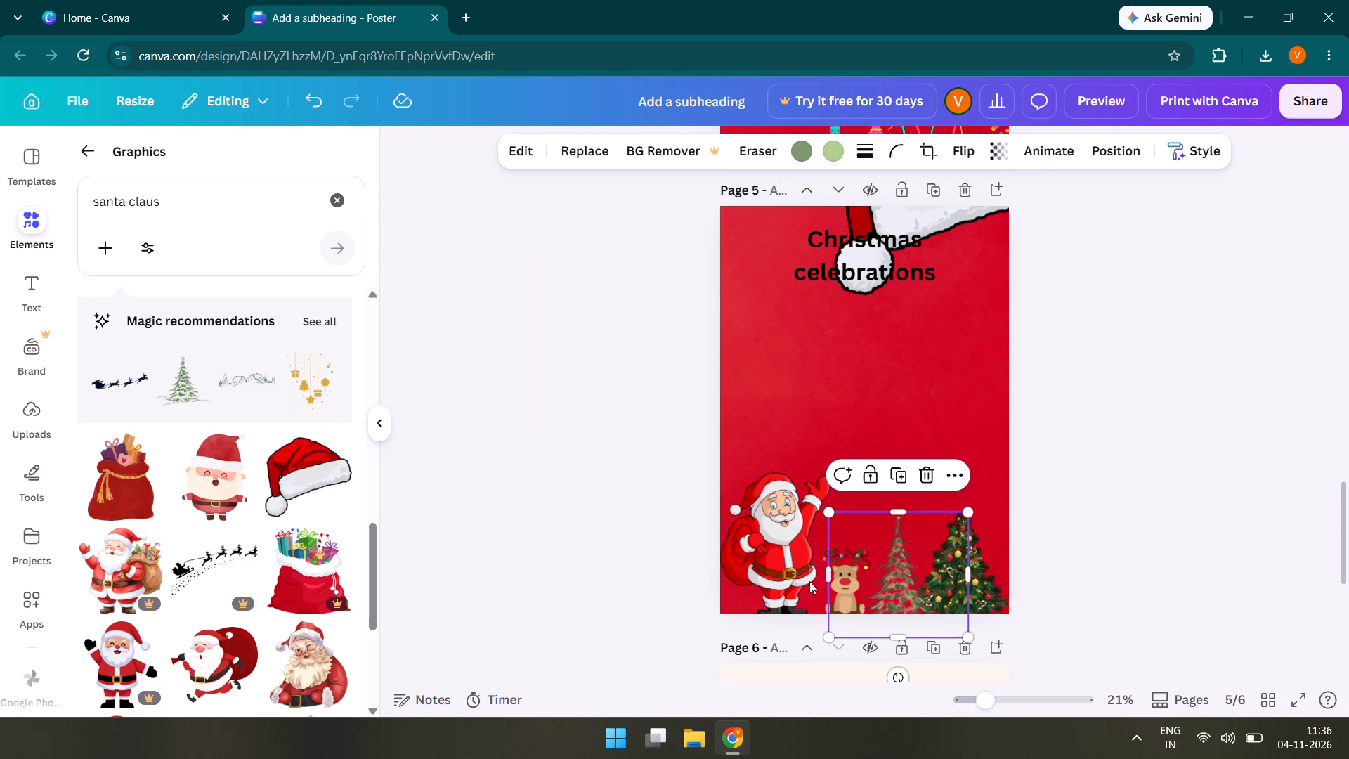
{"action": "left_click", "coordinate": [791, 580]}
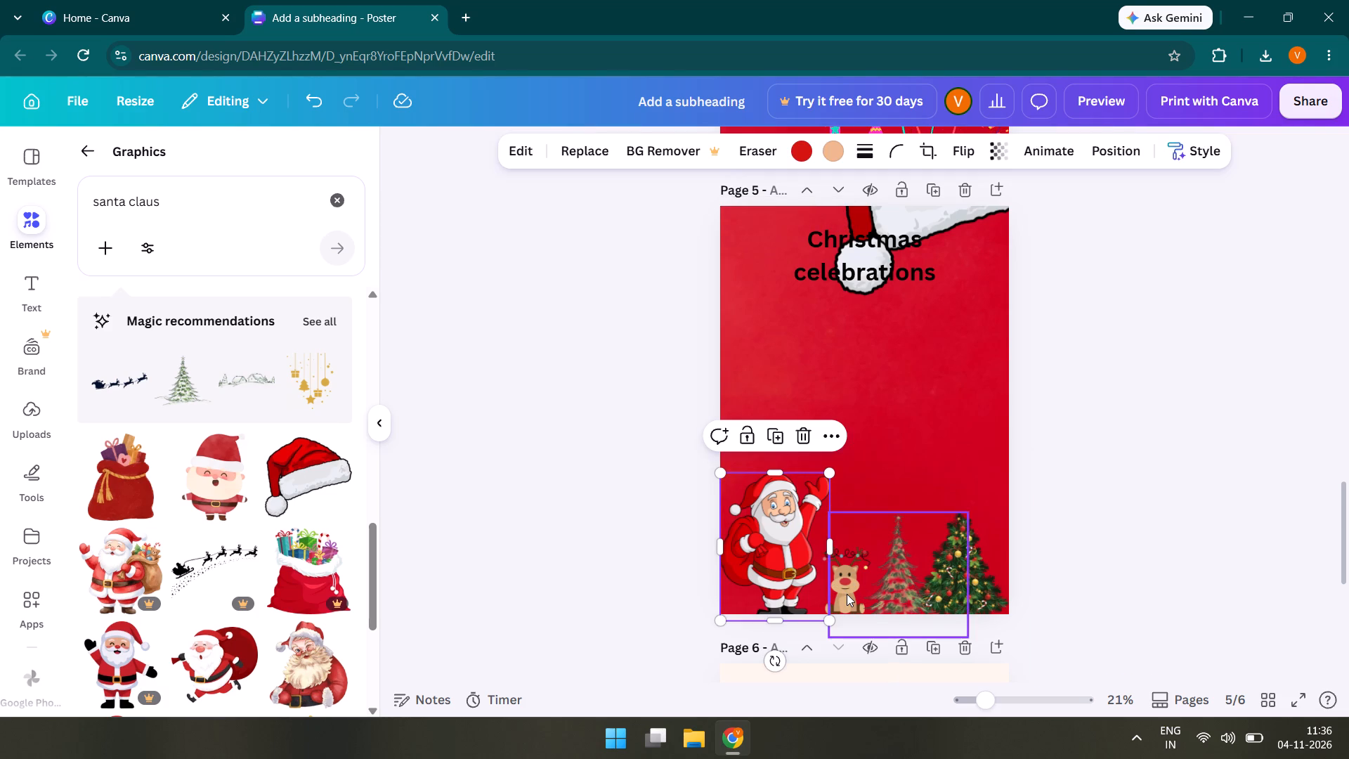
{"action": "left_click", "coordinate": [847, 594]}
{"action": "left_click_drag", "start_coordinate": [847, 594], "coordinate": [925, 569]}
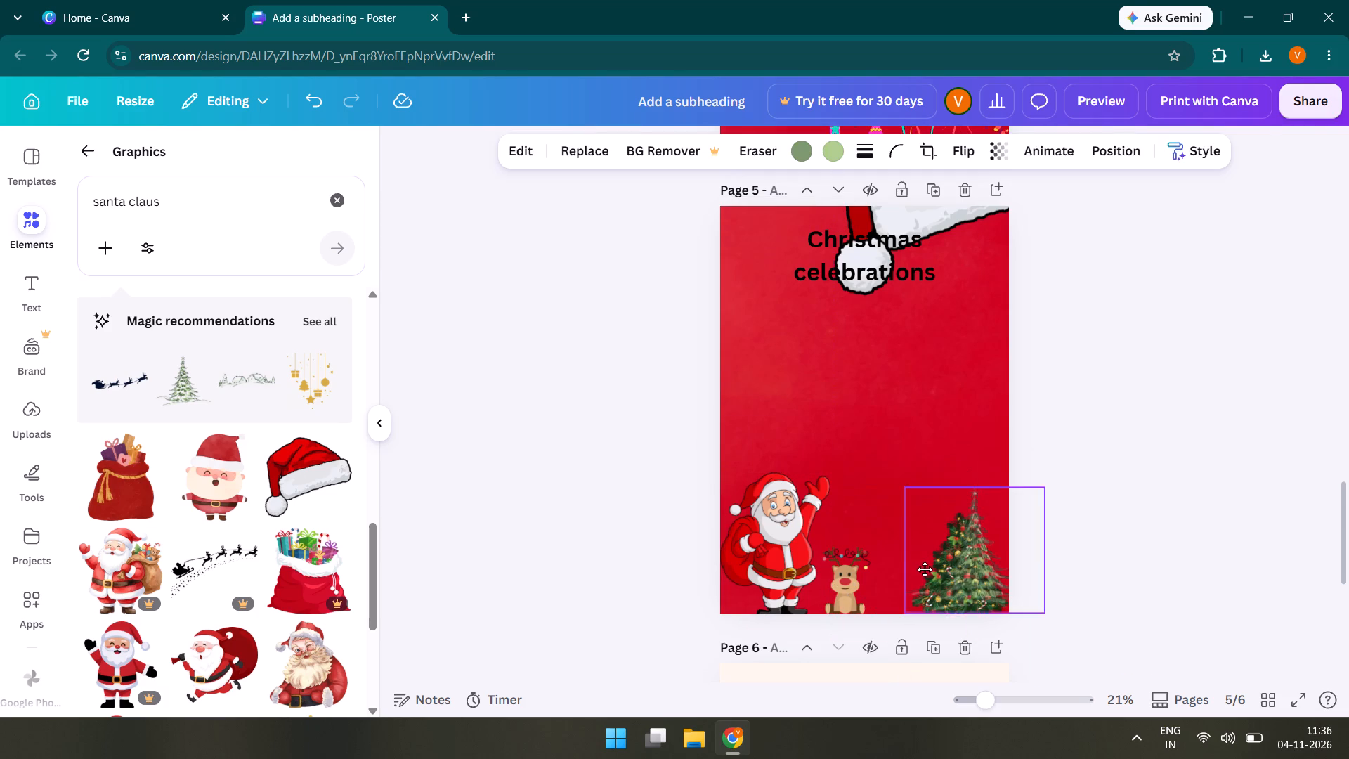
{"action": "left_click_drag", "start_coordinate": [925, 569], "coordinate": [853, 585]}
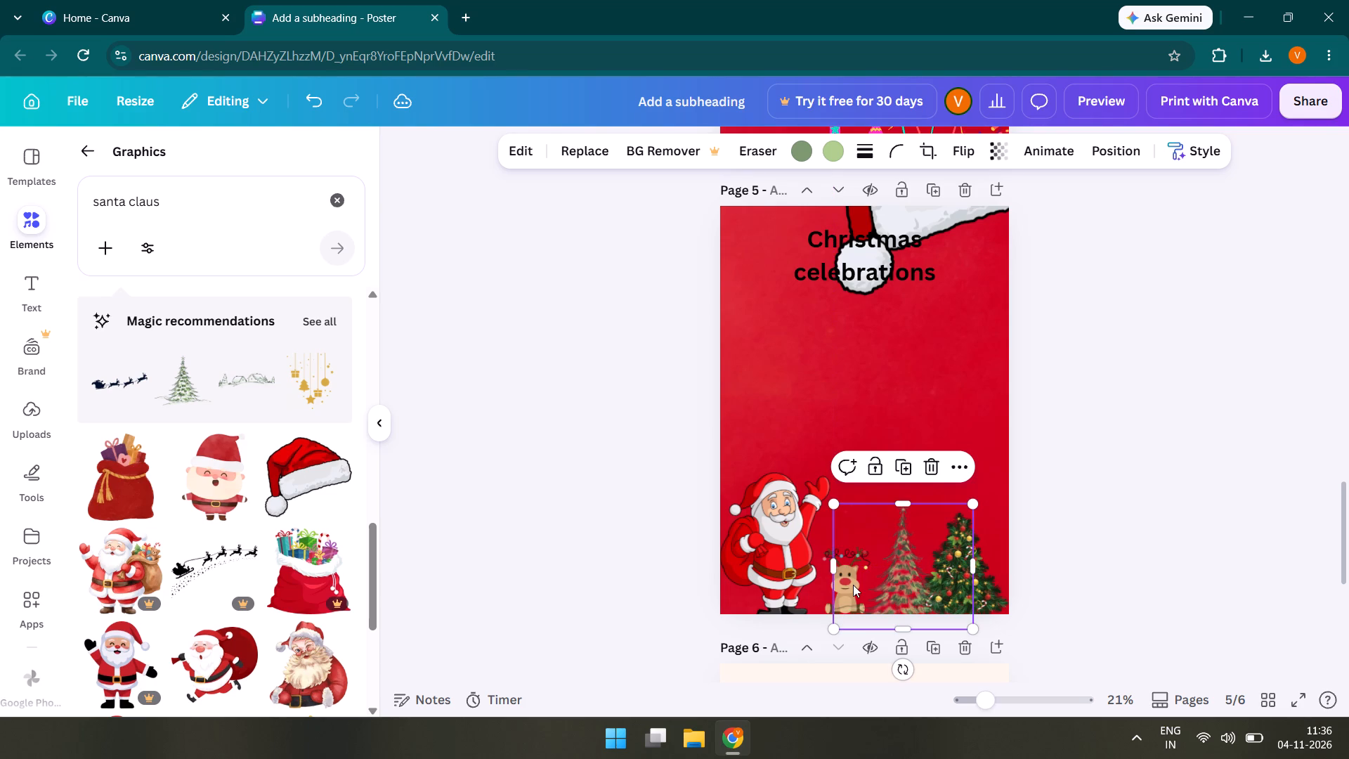
{"action": "left_click", "coordinate": [894, 411]}
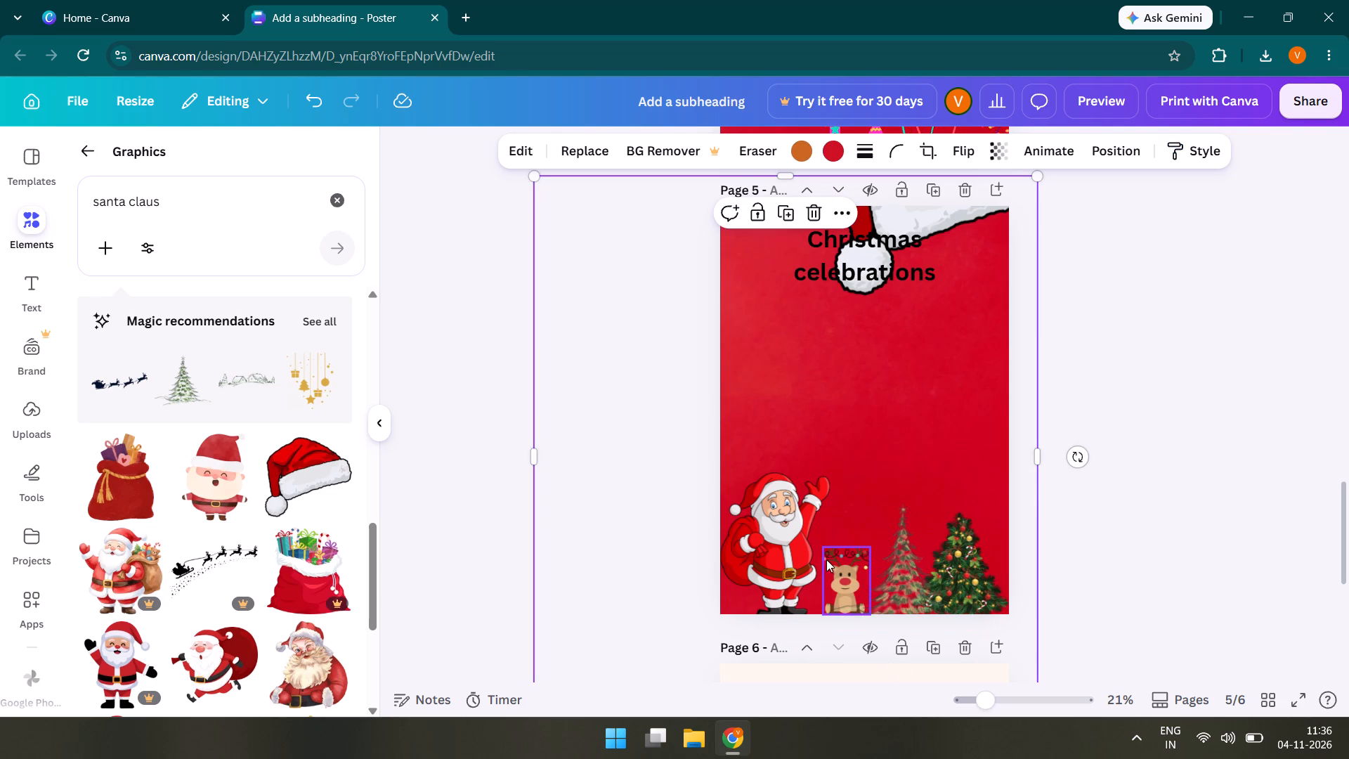
{"action": "left_click_drag", "start_coordinate": [826, 586], "coordinate": [823, 585]}
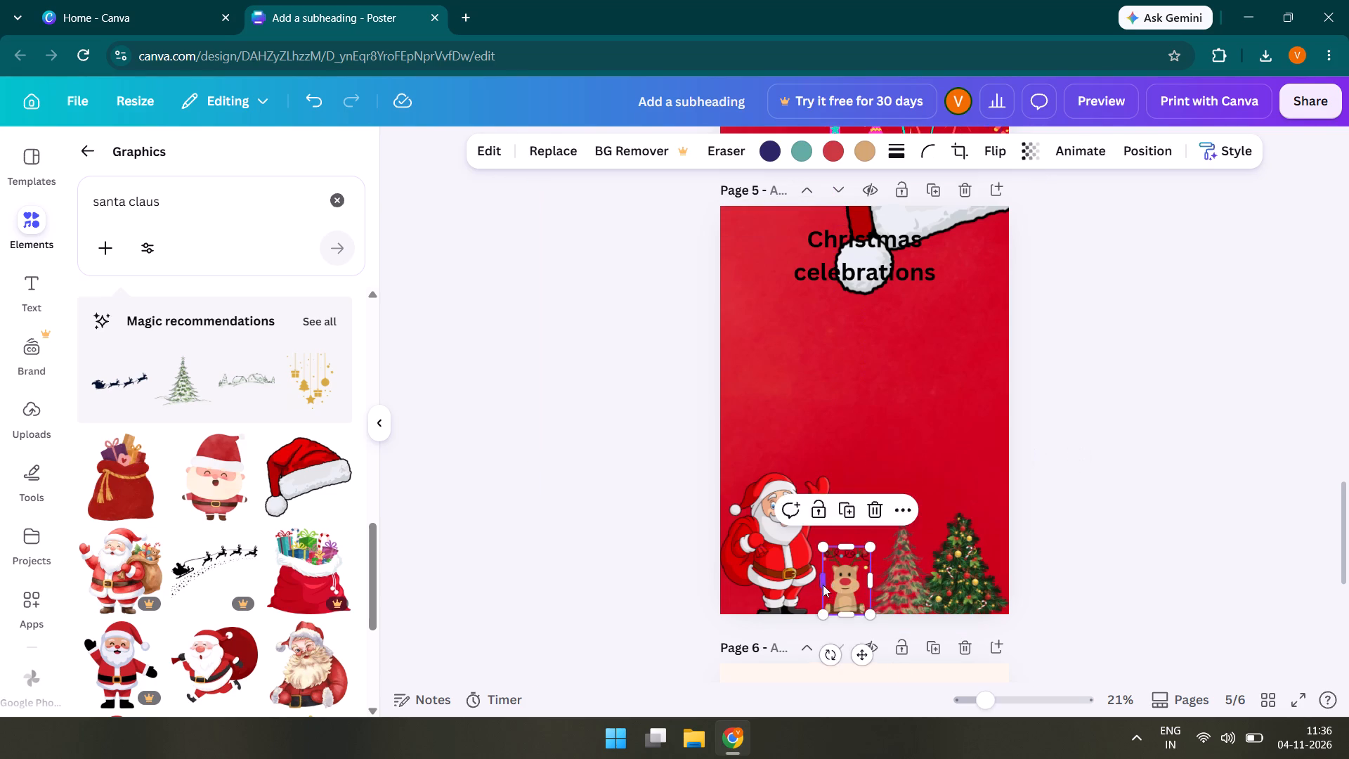
{"action": "left_click_drag", "start_coordinate": [823, 585], "coordinate": [813, 586]}
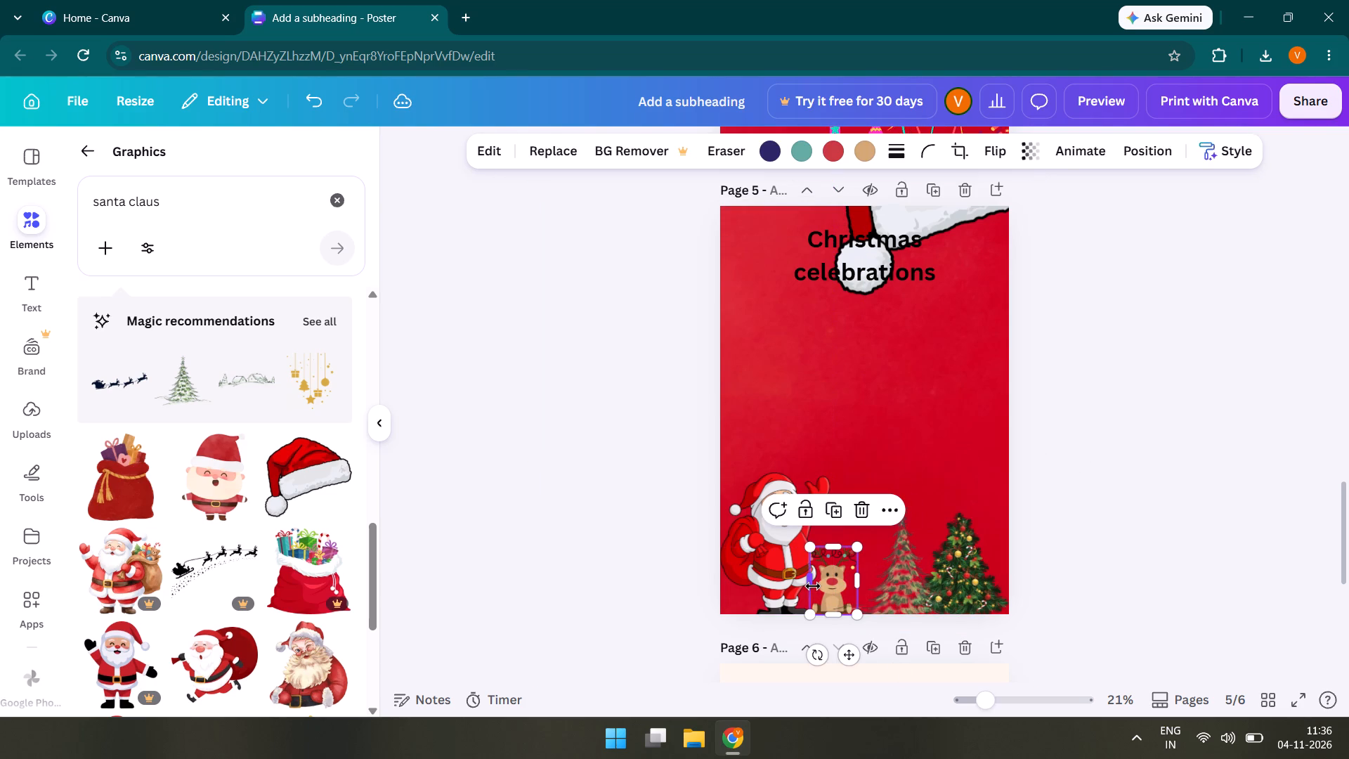
{"action": "left_click", "coordinate": [890, 383]}
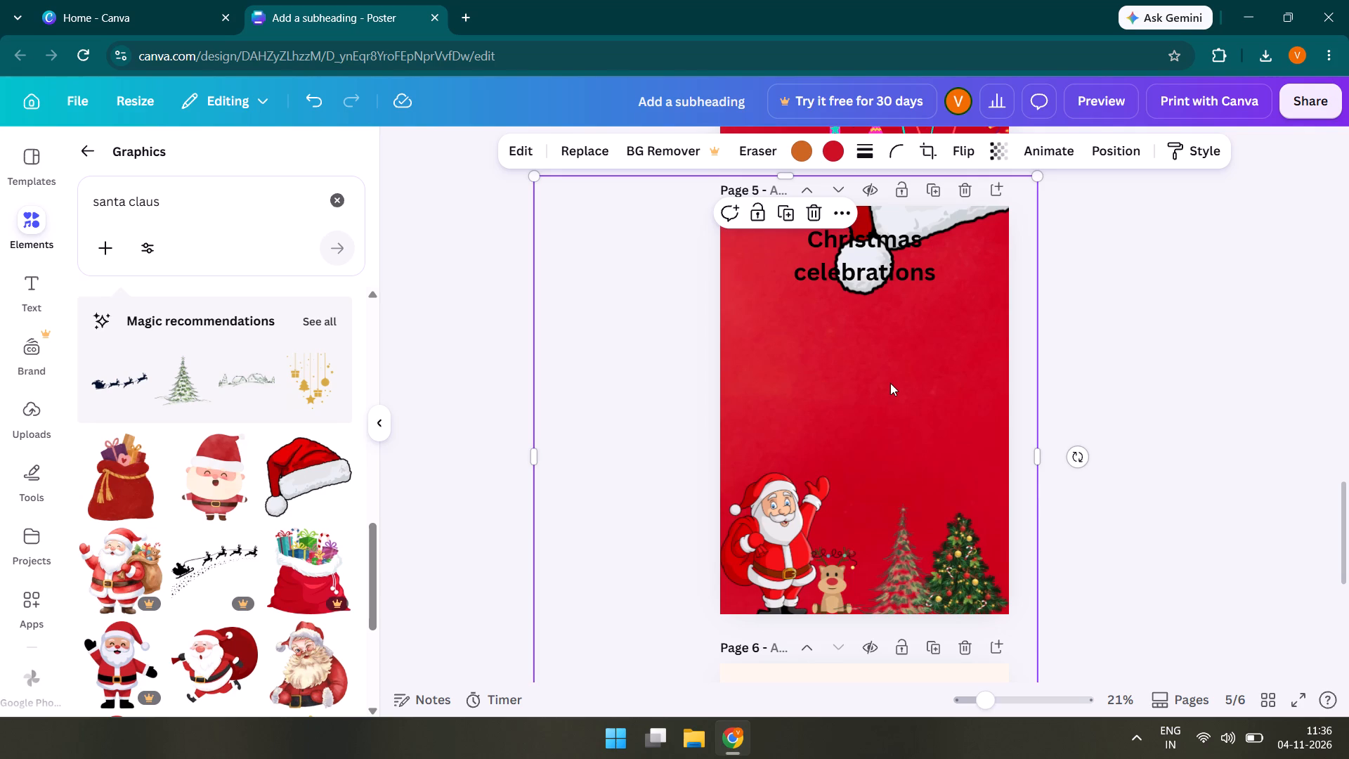
{"action": "left_click", "coordinate": [1263, 349]}
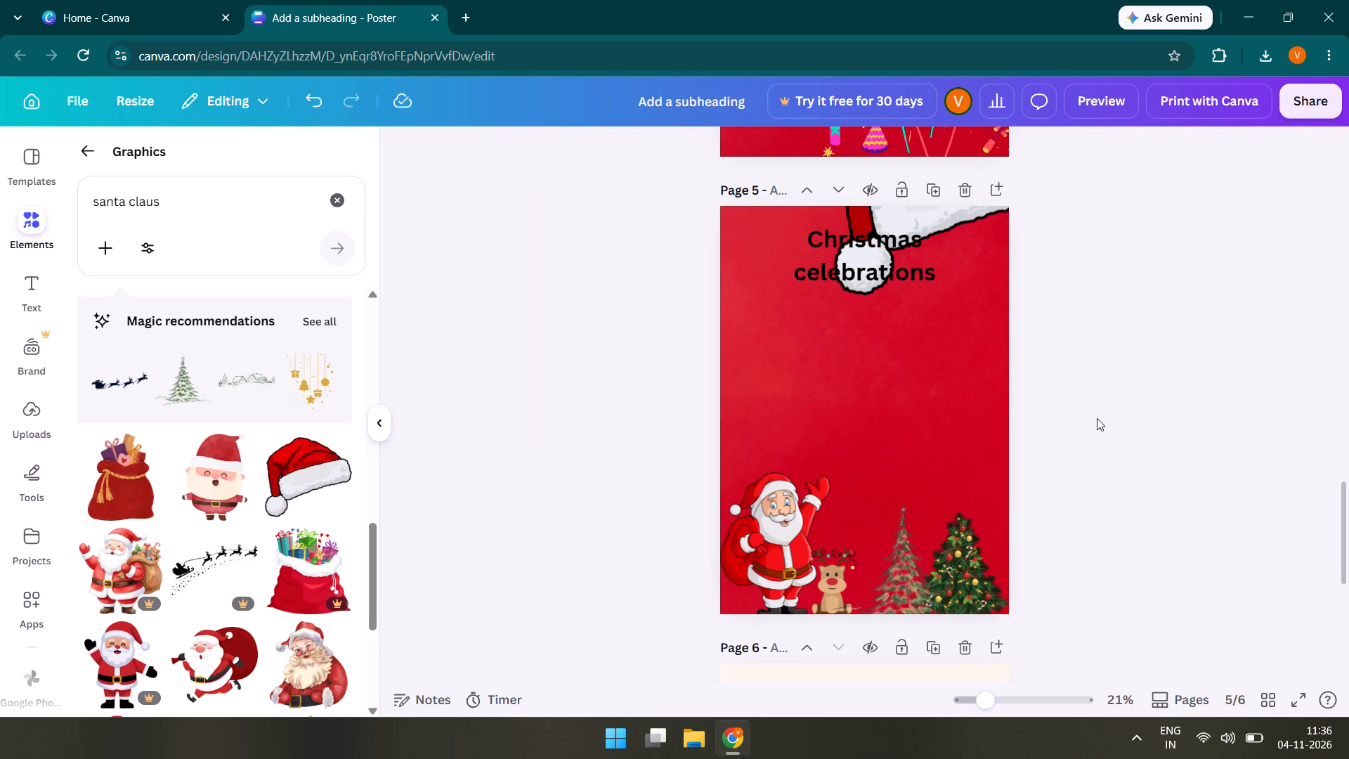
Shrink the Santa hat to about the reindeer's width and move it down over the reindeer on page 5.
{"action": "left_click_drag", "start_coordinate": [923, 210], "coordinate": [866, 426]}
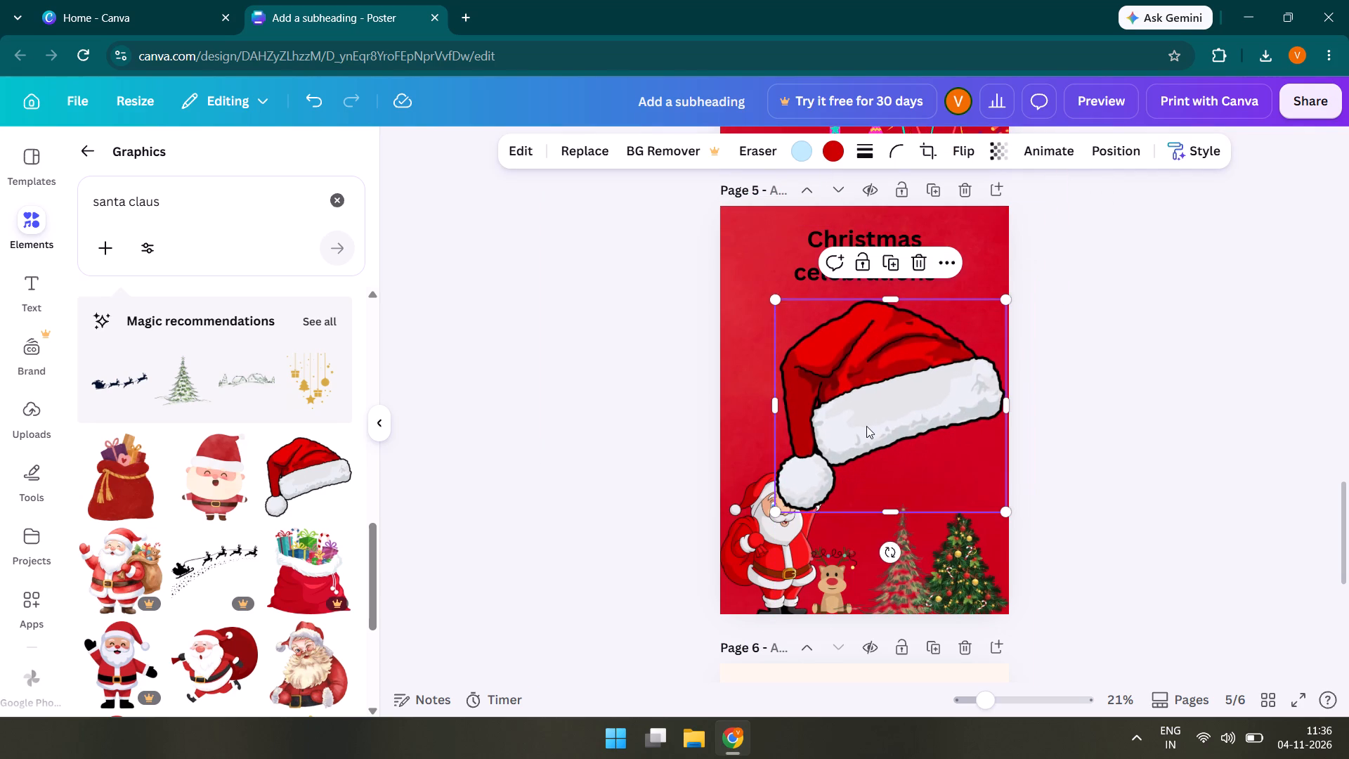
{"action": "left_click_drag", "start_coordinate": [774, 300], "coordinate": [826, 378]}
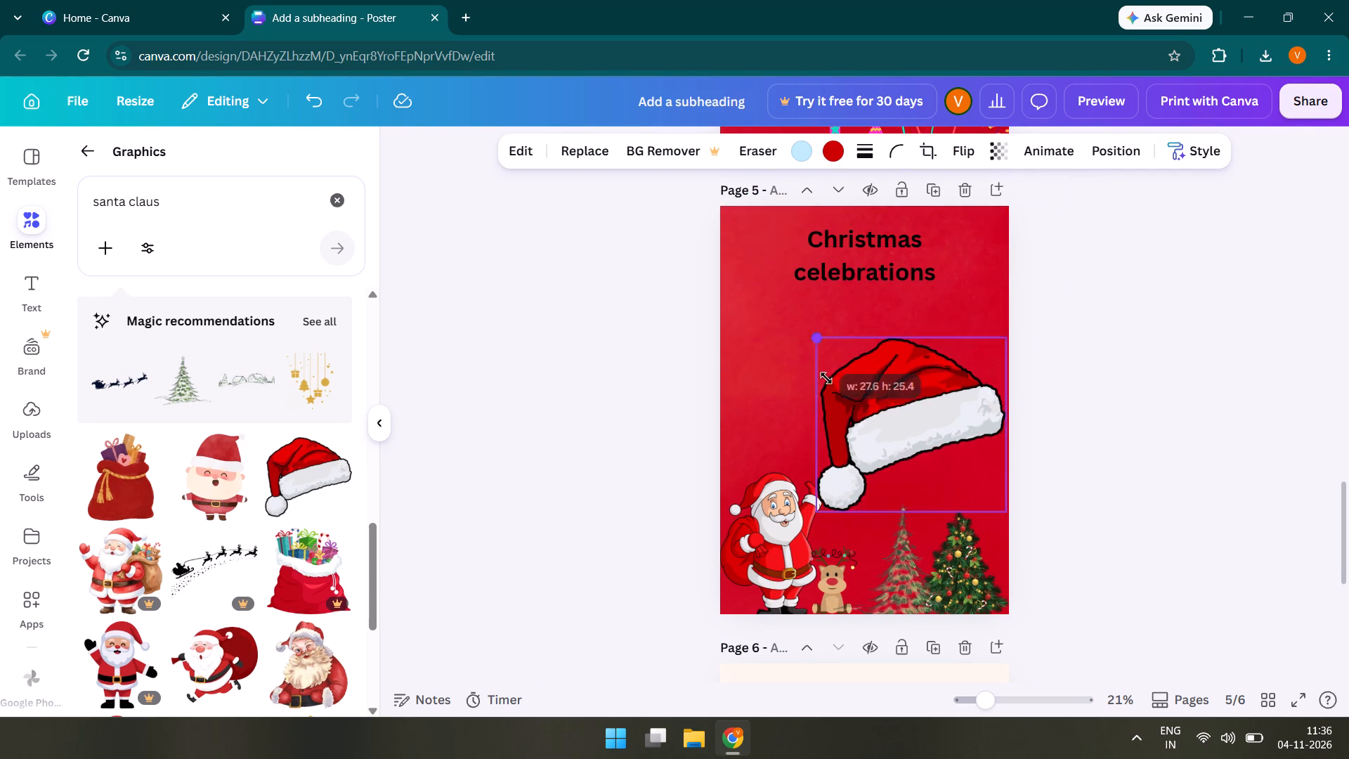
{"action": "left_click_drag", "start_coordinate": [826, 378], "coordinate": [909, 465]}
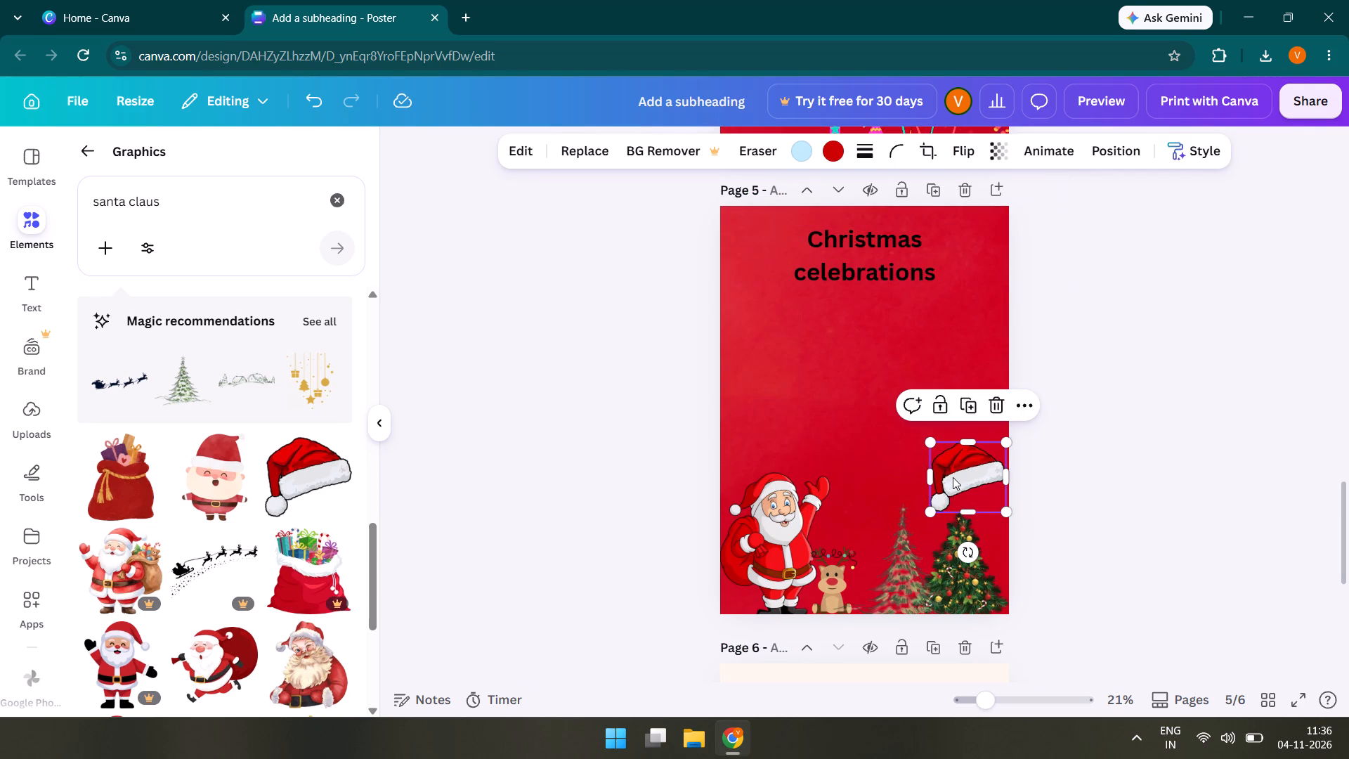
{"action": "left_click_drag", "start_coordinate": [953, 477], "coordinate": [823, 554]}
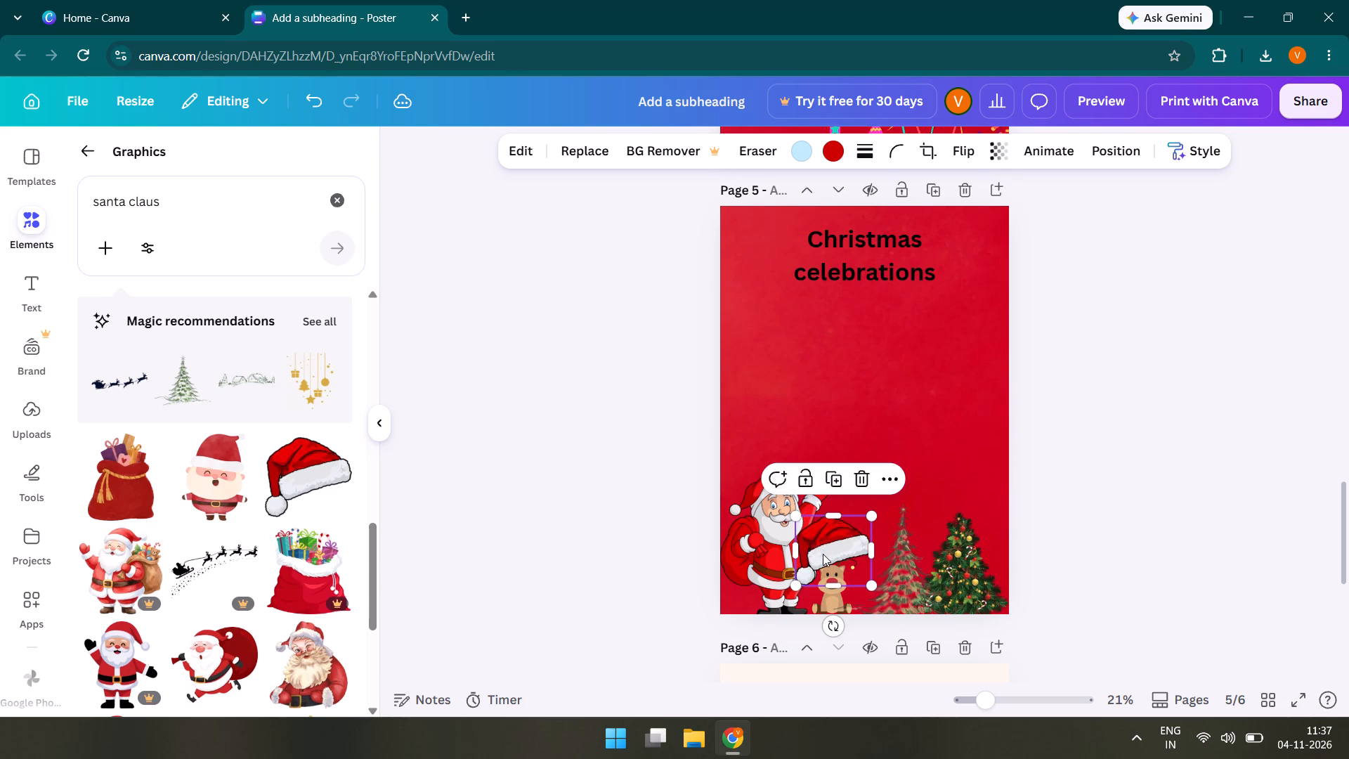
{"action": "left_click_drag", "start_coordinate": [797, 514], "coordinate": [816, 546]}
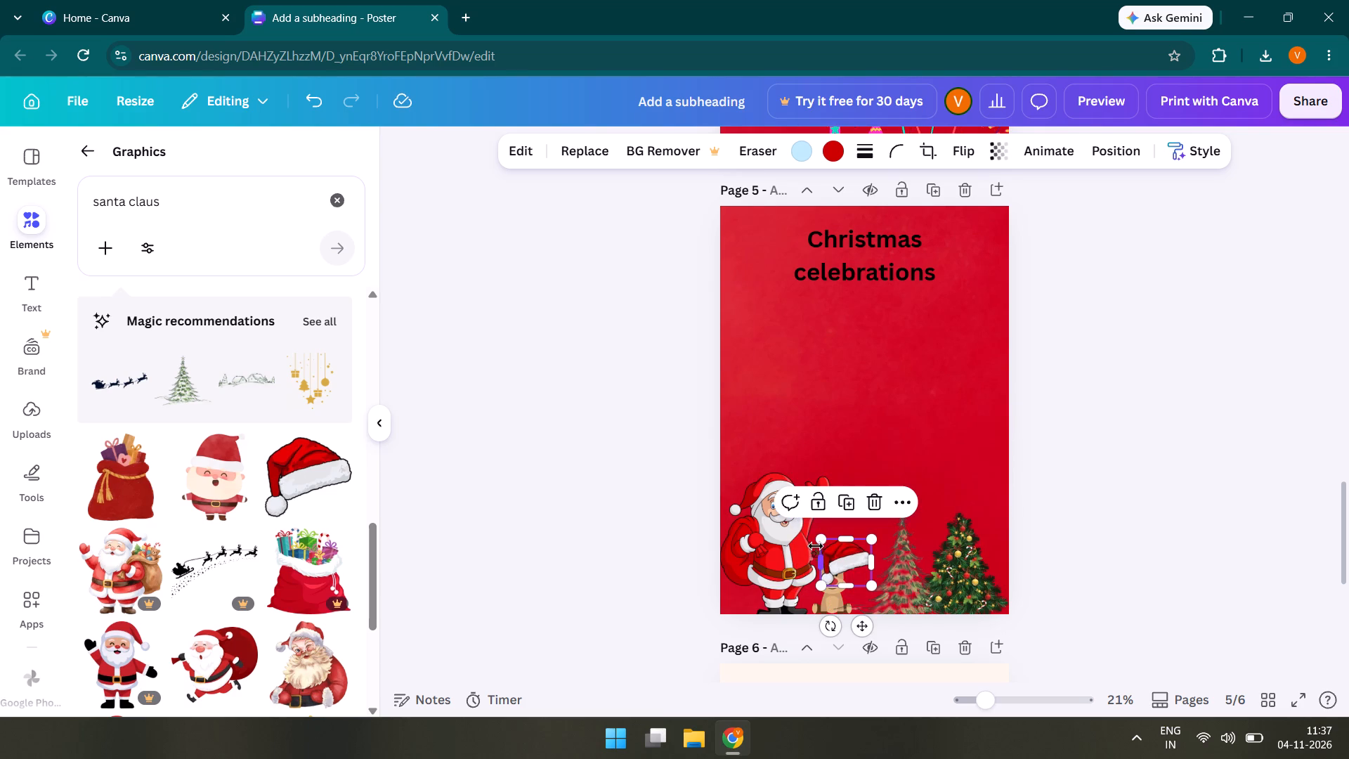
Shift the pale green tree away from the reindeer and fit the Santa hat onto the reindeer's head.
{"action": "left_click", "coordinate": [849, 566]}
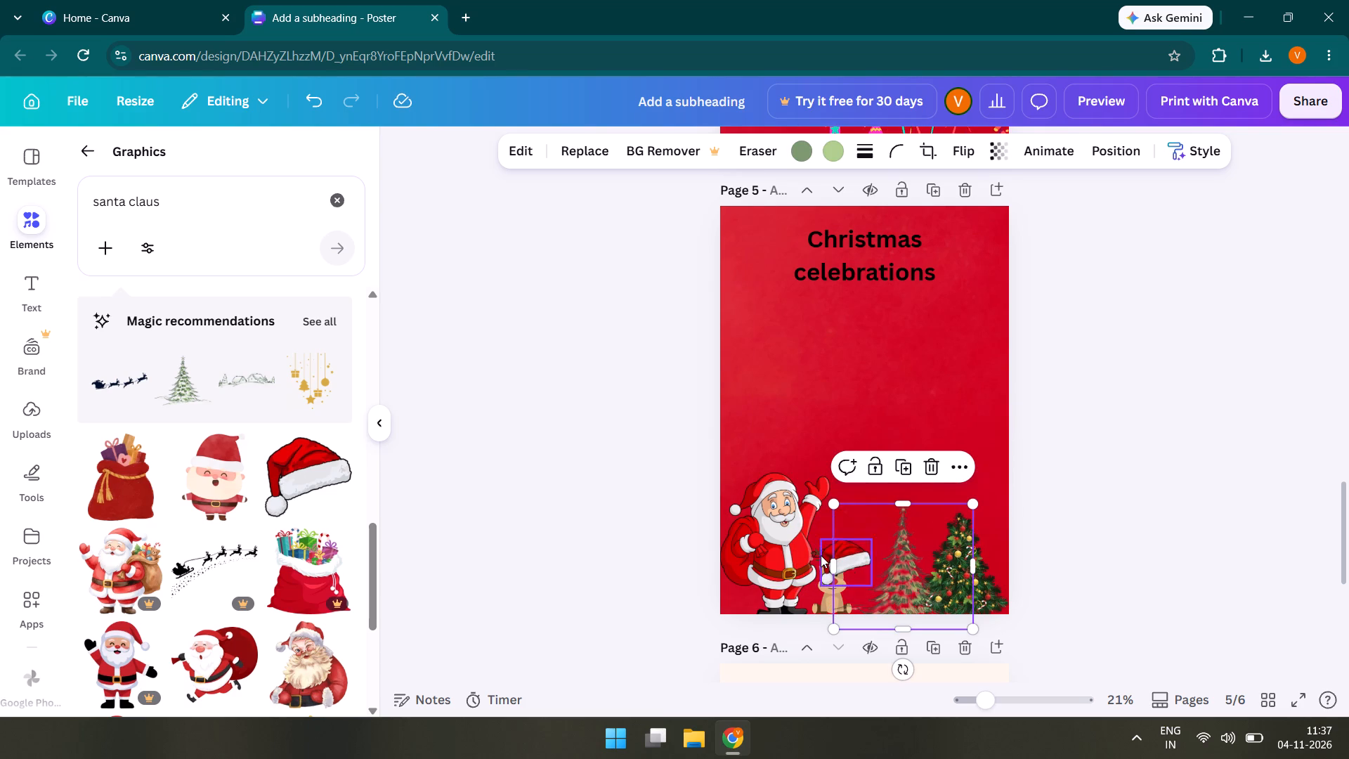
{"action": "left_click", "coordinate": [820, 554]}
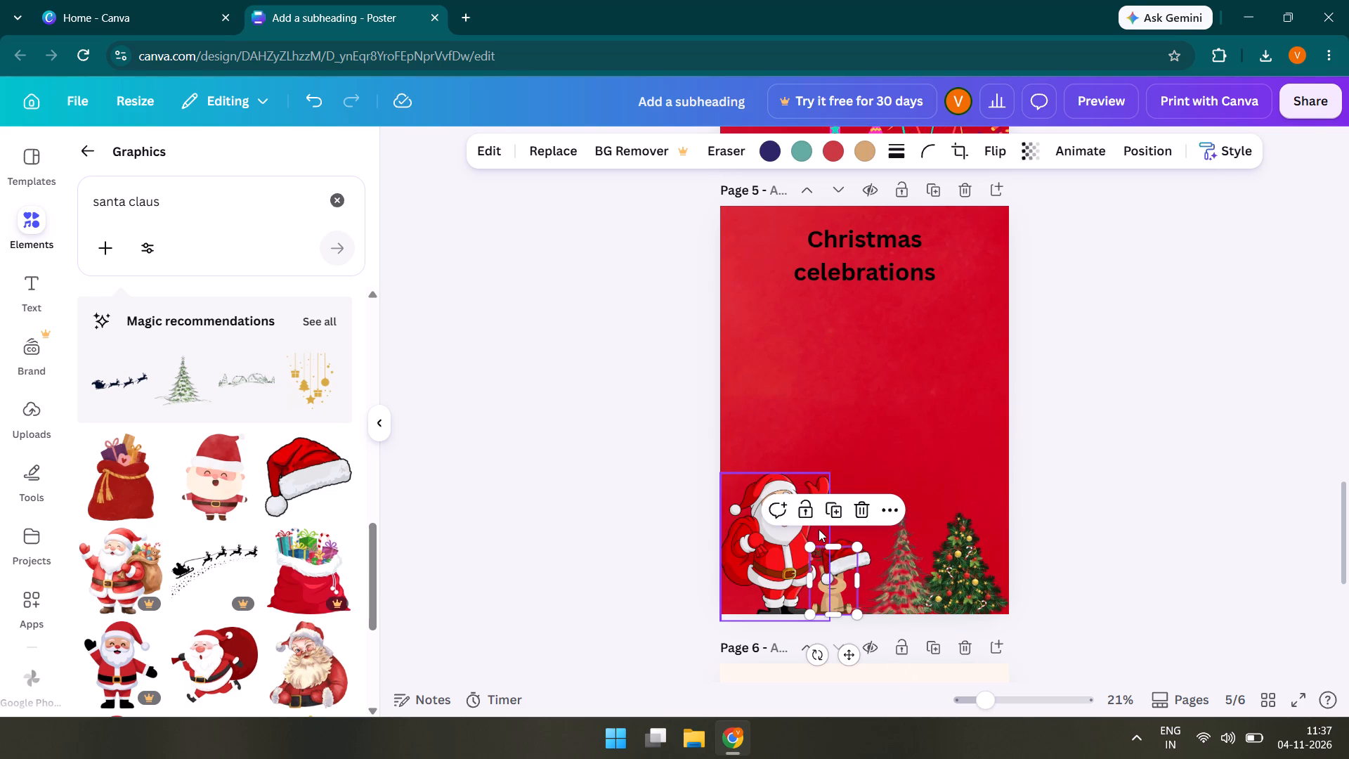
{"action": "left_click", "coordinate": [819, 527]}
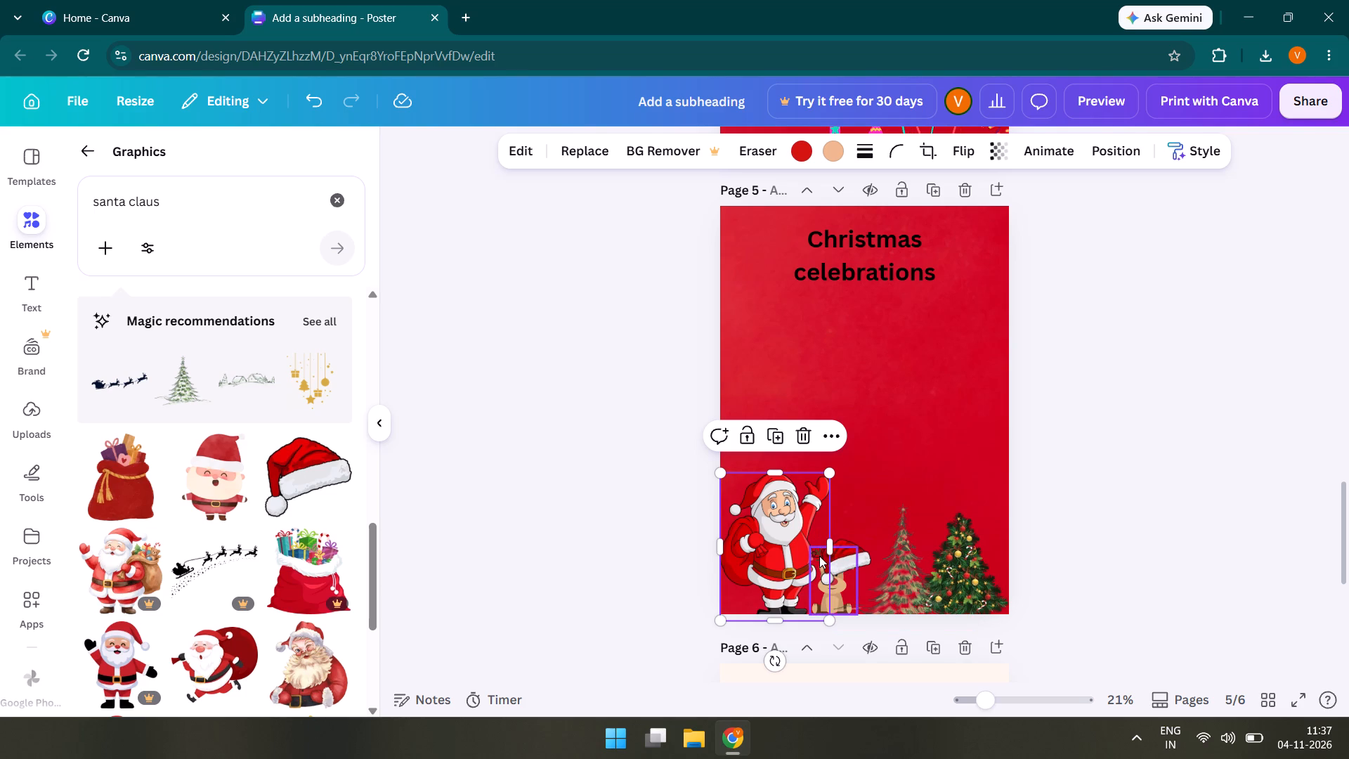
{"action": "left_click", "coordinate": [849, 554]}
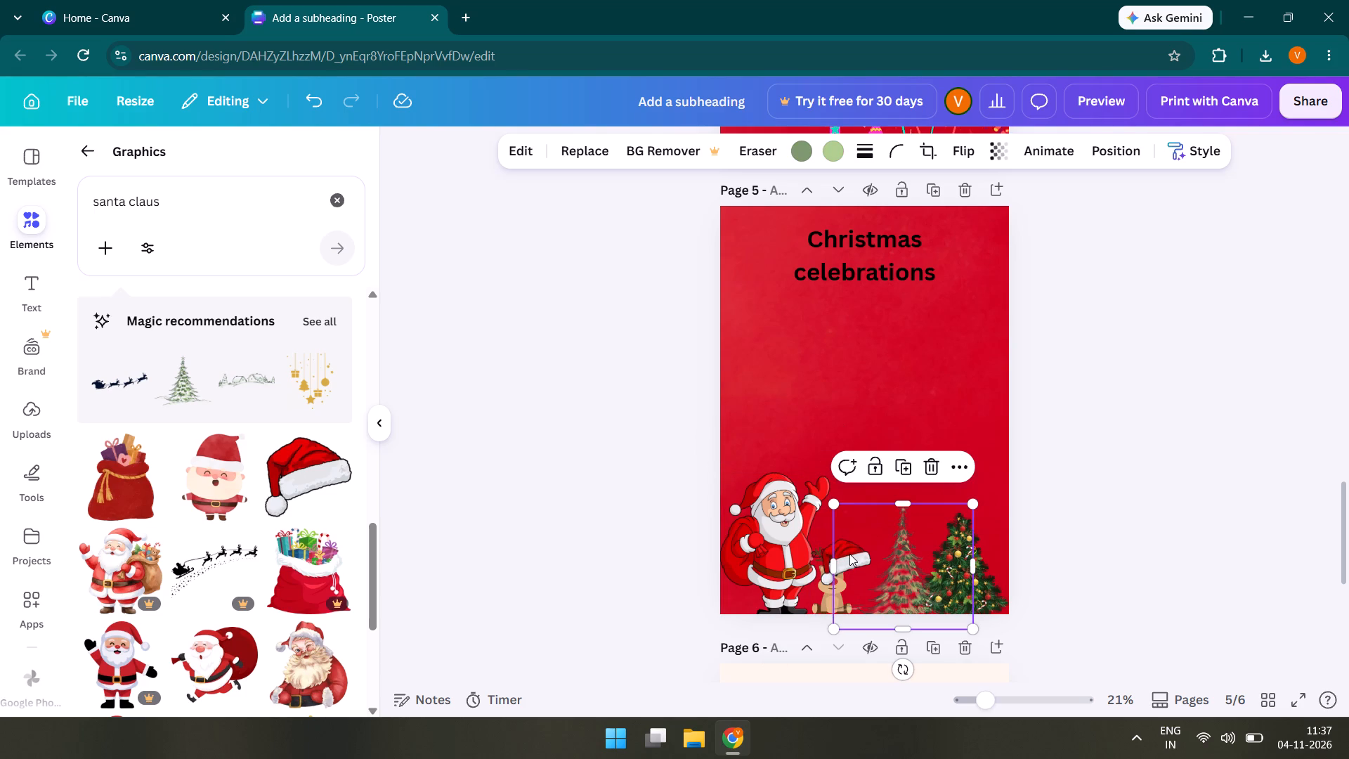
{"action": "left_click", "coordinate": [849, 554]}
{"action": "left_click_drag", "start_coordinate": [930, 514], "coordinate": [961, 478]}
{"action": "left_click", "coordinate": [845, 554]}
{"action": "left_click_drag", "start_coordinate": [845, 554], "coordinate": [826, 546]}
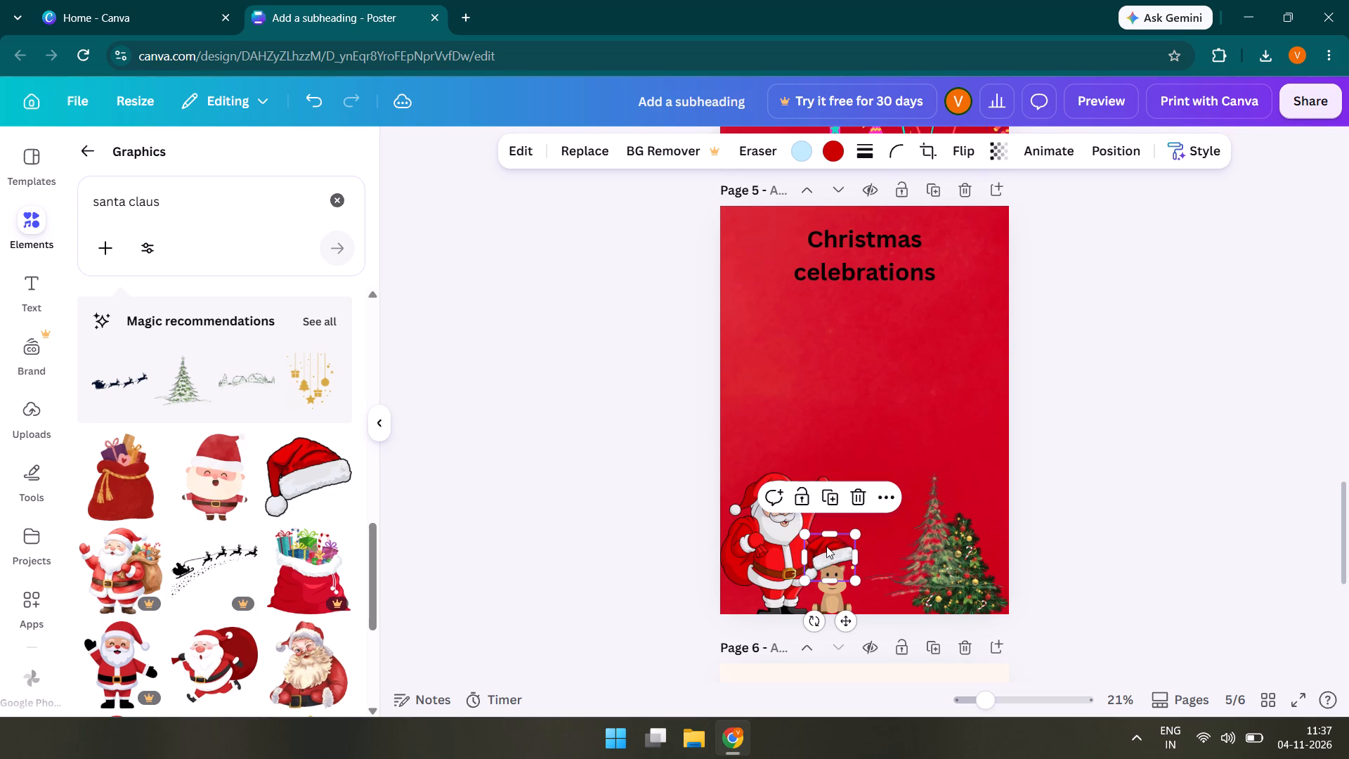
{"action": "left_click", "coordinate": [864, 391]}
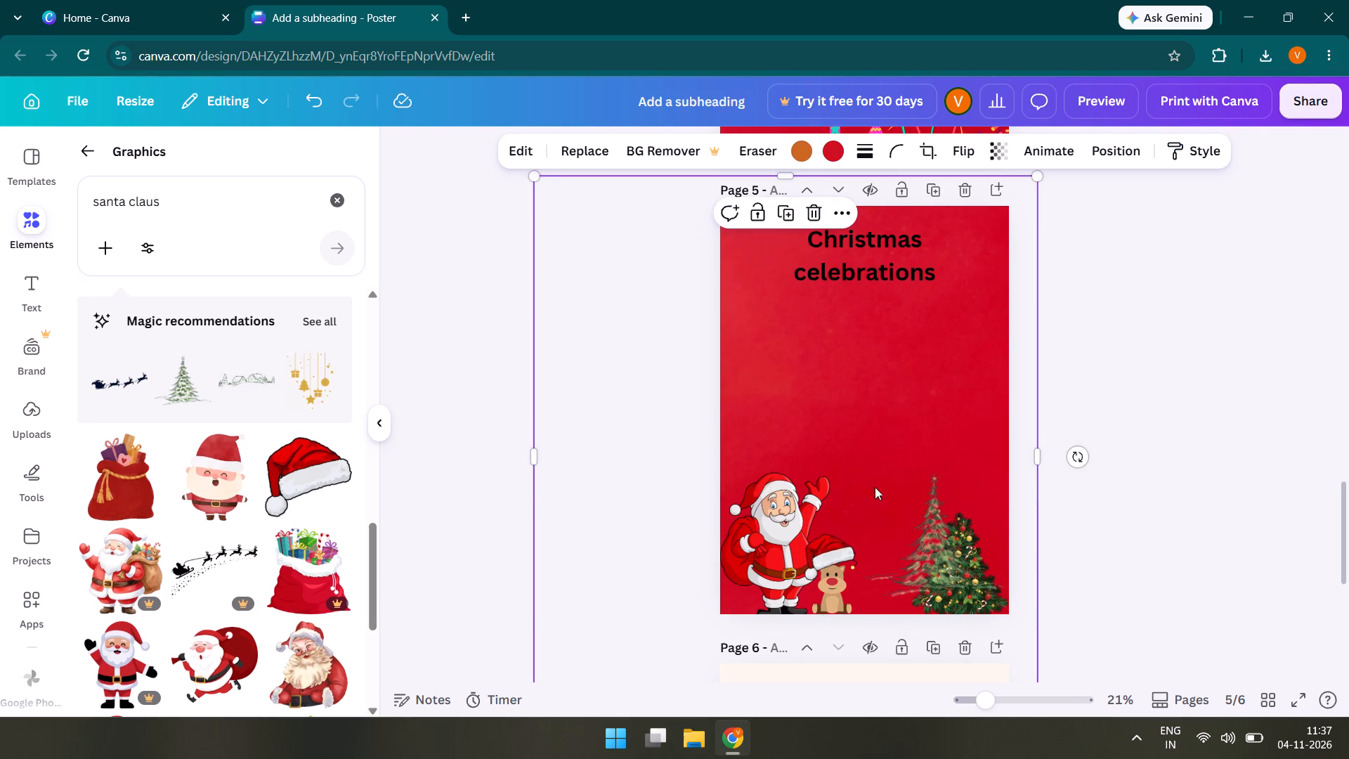
Delete the Santa hat from page 5.
{"action": "left_click", "coordinate": [836, 539]}
{"action": "left_click", "coordinate": [859, 489]}
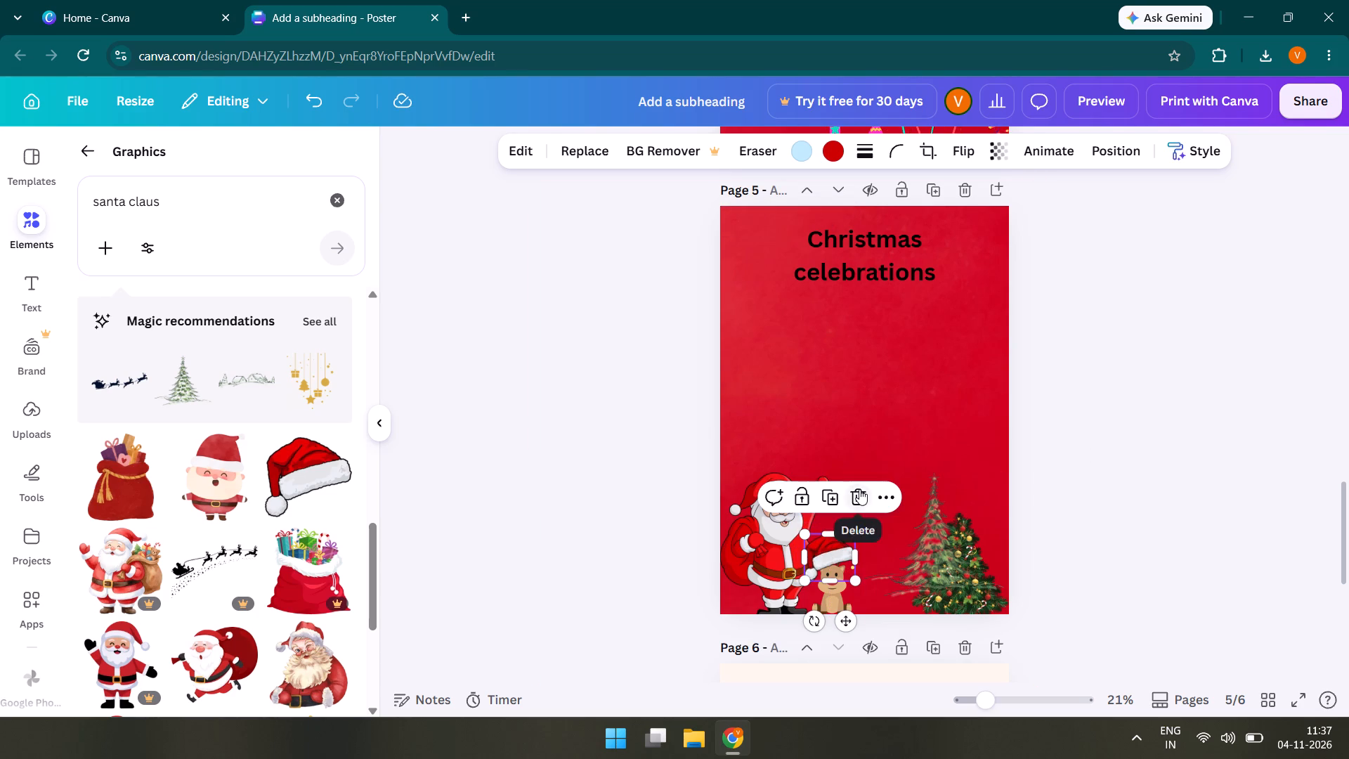
Place the pale green tree at page 5's bottom edge between the reindeer and the ornamented Christmas tree.
{"action": "left_click_drag", "start_coordinate": [925, 551], "coordinate": [899, 582]}
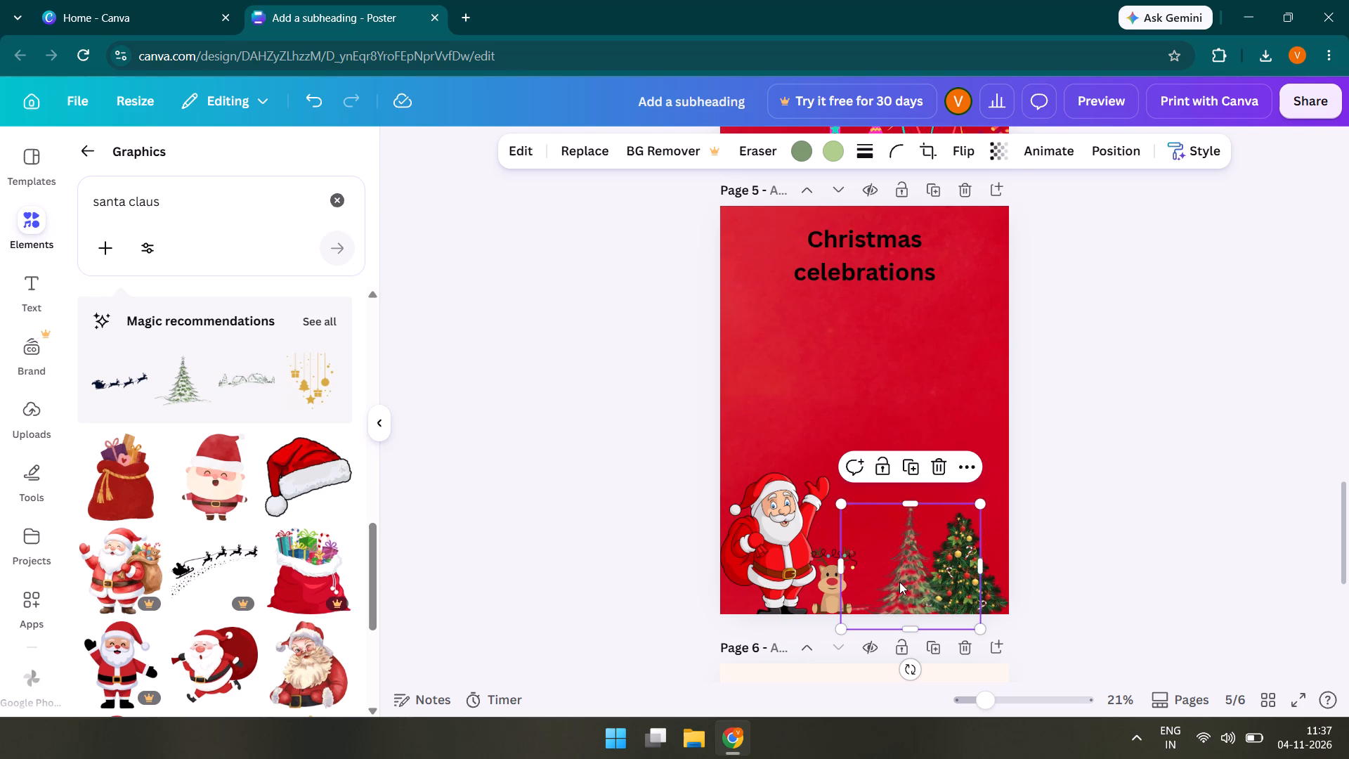
{"action": "left_click", "coordinate": [599, 429]}
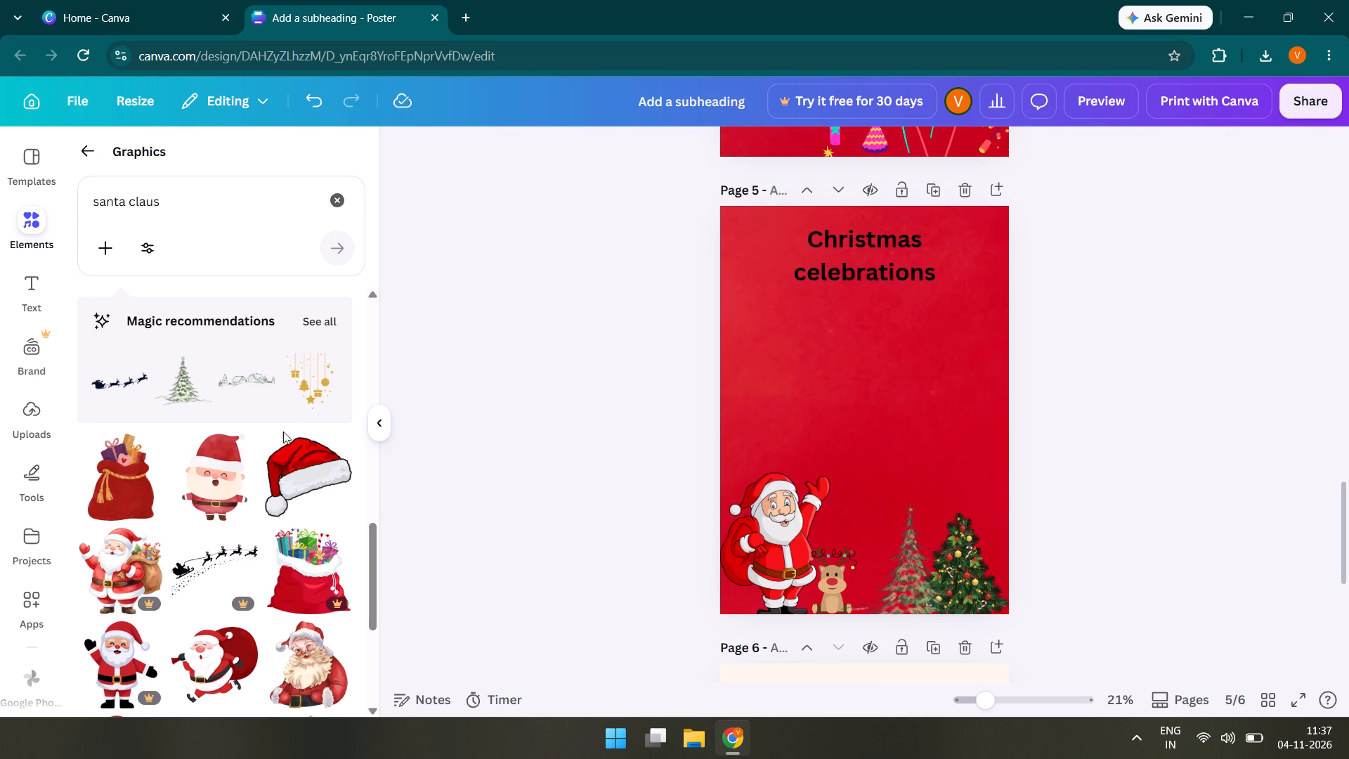
Add the dark Santa sleigh and flying reindeer silhouette from the magic recommendations to page 5.
{"action": "left_click", "coordinate": [112, 387]}
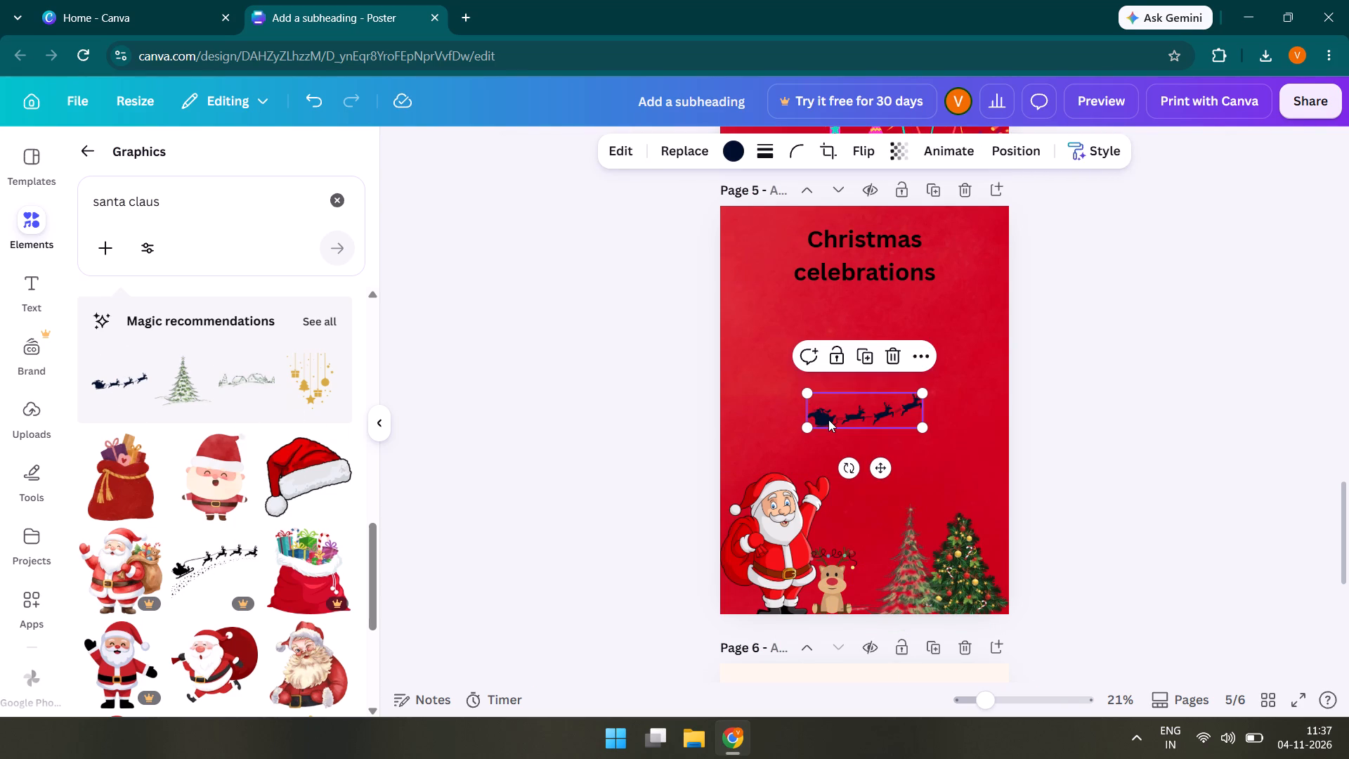
Place the dark sleigh silhouette in page 5's upper-left corner, with the Christmas celebrations heading shifted to its right.
{"action": "left_click", "coordinate": [828, 420]}
{"action": "left_click_drag", "start_coordinate": [828, 420], "coordinate": [790, 339]}
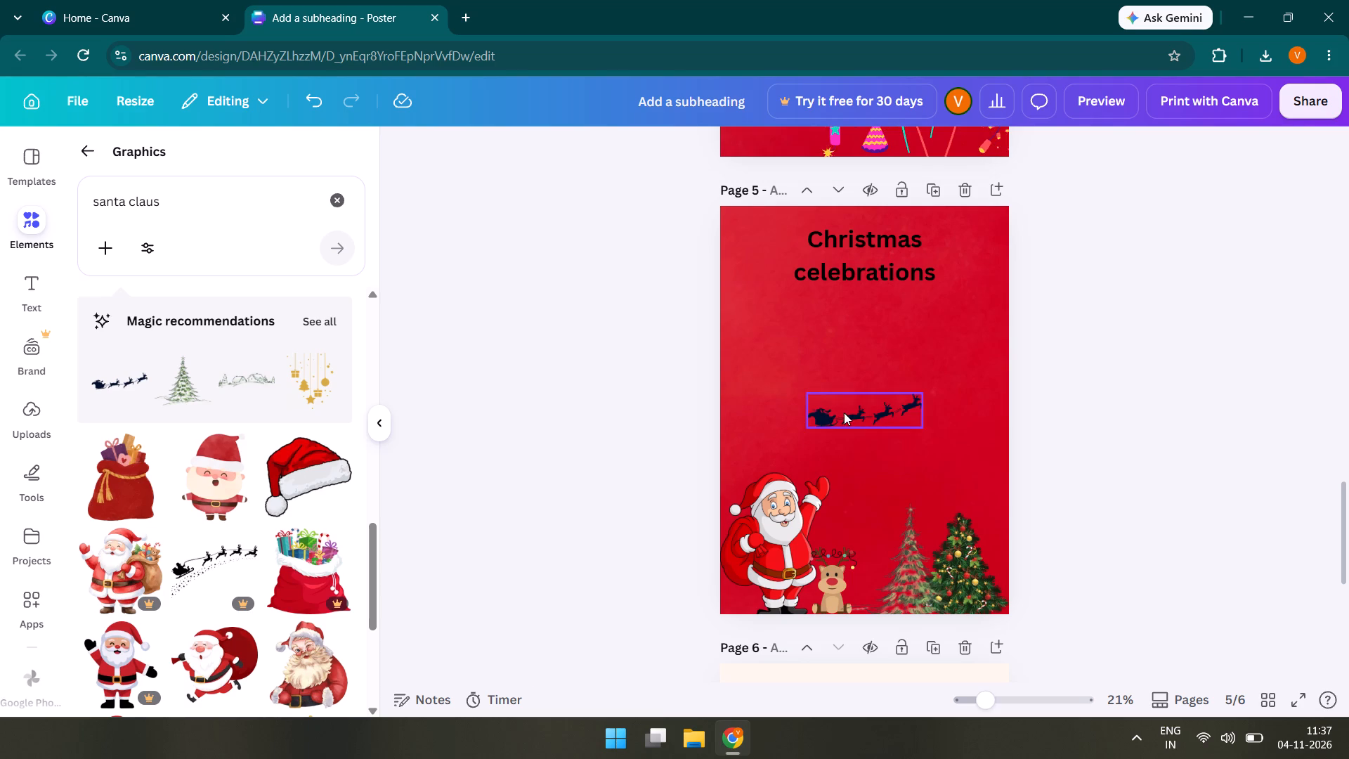
{"action": "left_click_drag", "start_coordinate": [844, 413], "coordinate": [770, 285]}
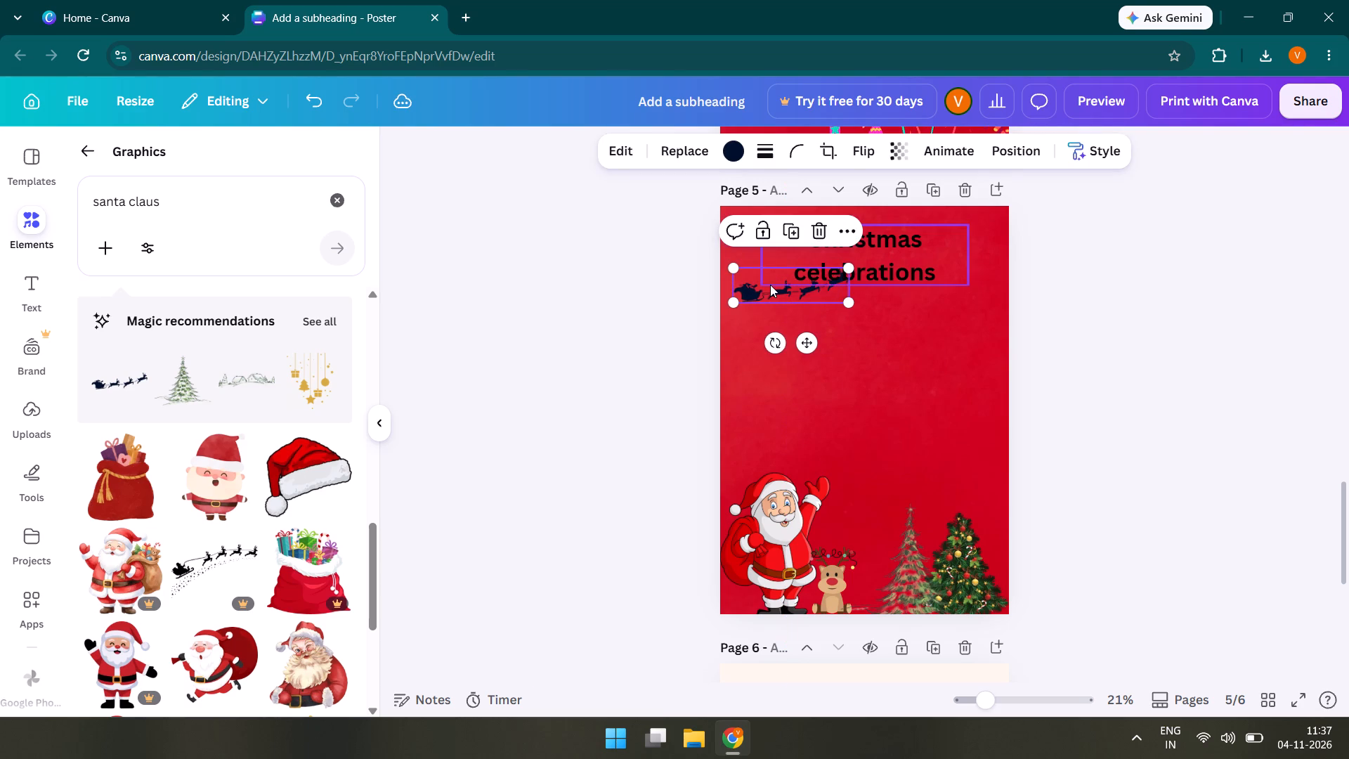
{"action": "left_click_drag", "start_coordinate": [919, 268], "coordinate": [950, 255]}
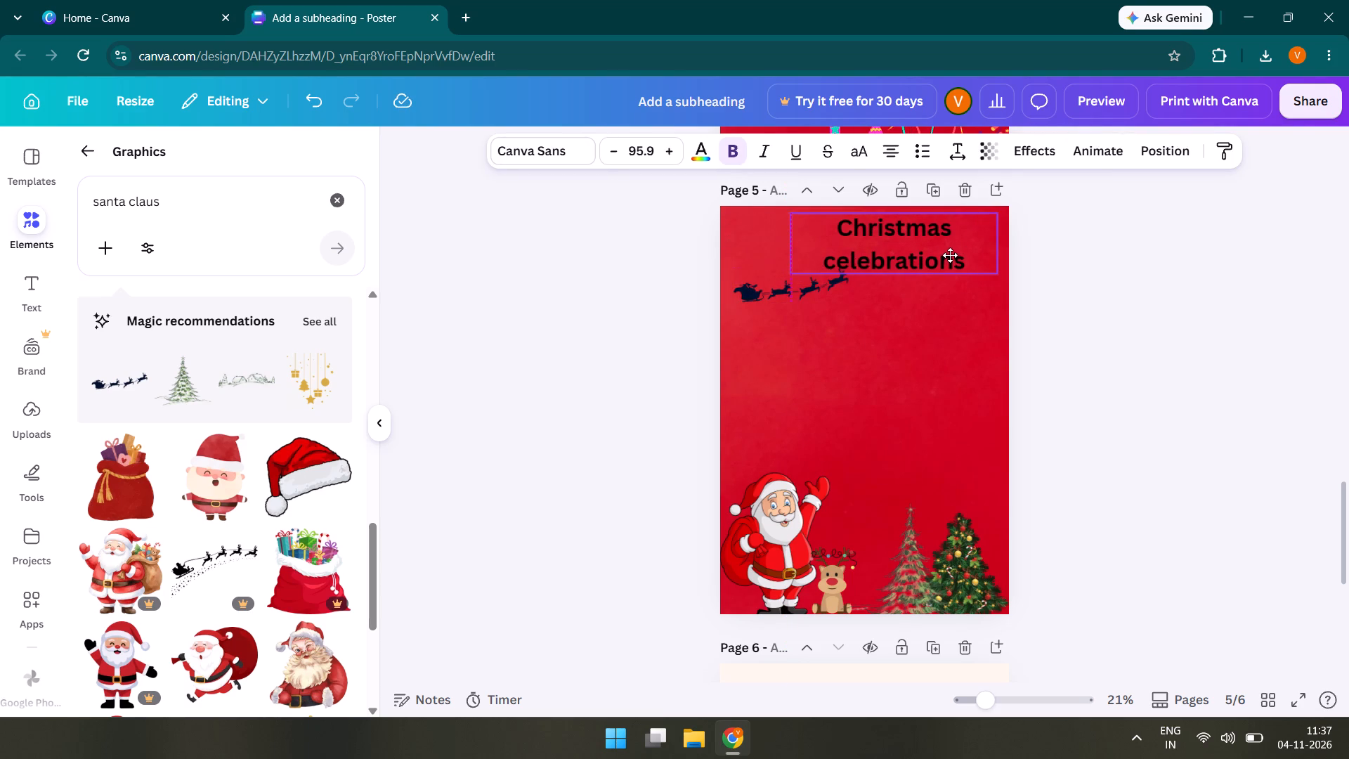
{"action": "left_click_drag", "start_coordinate": [950, 255], "coordinate": [953, 255]}
{"action": "left_click", "coordinate": [864, 418]}
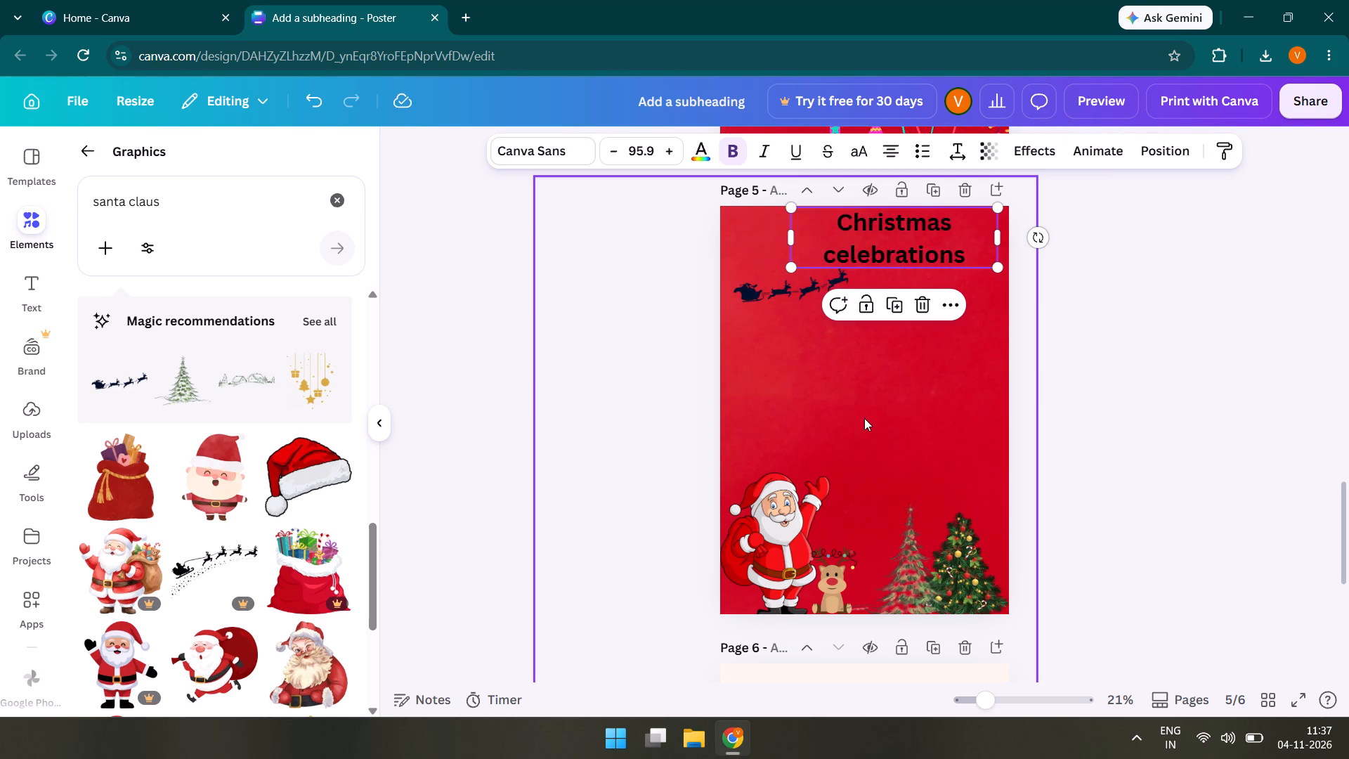
{"action": "left_click_drag", "start_coordinate": [931, 252], "coordinate": [932, 257]}
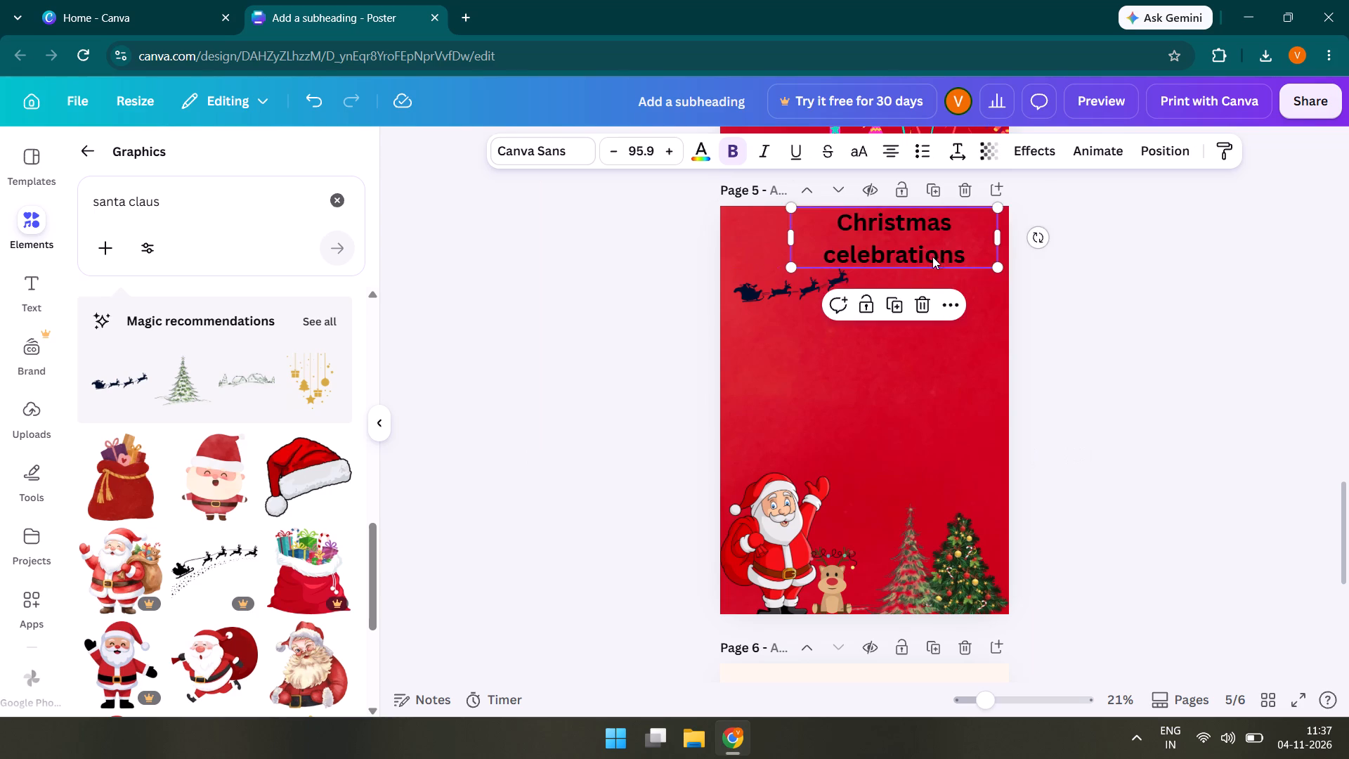
{"action": "left_click_drag", "start_coordinate": [932, 257], "coordinate": [958, 261]}
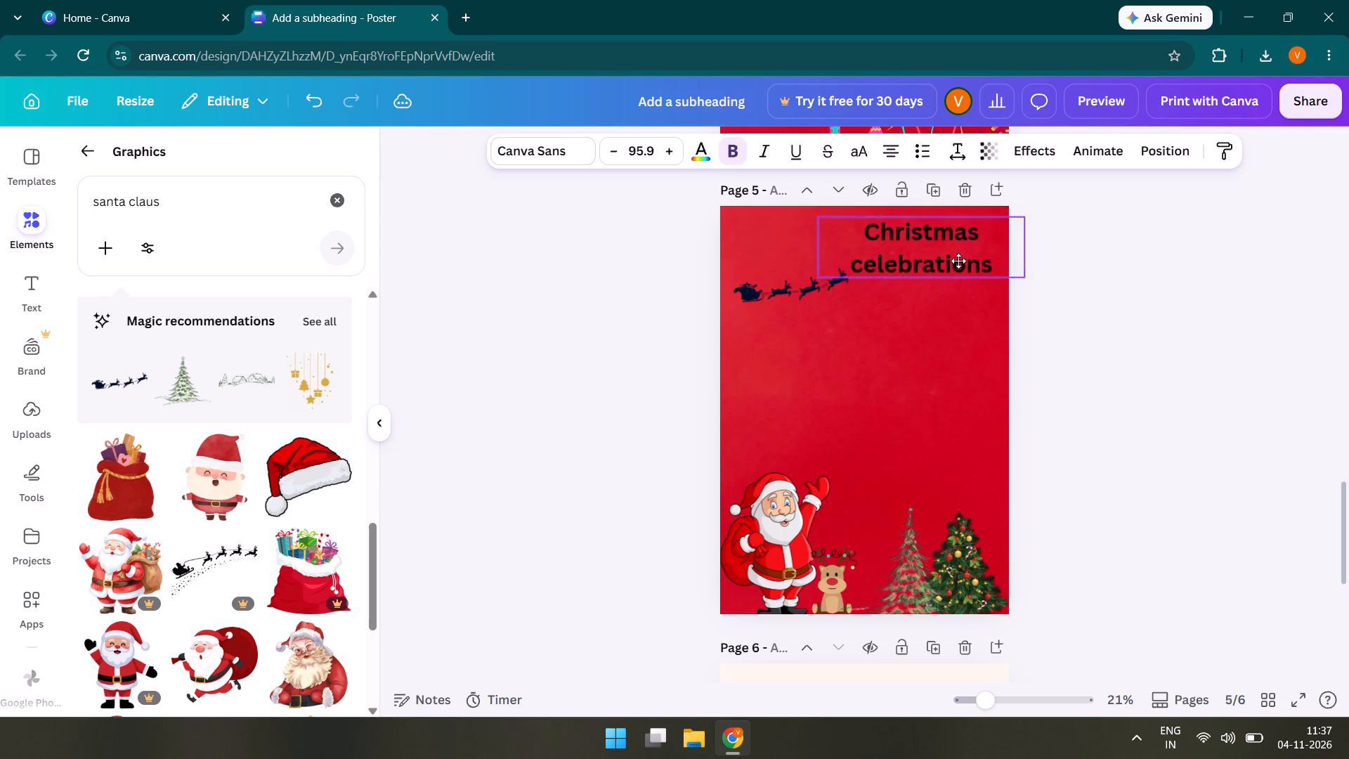
{"action": "left_click_drag", "start_coordinate": [958, 261], "coordinate": [958, 259]}
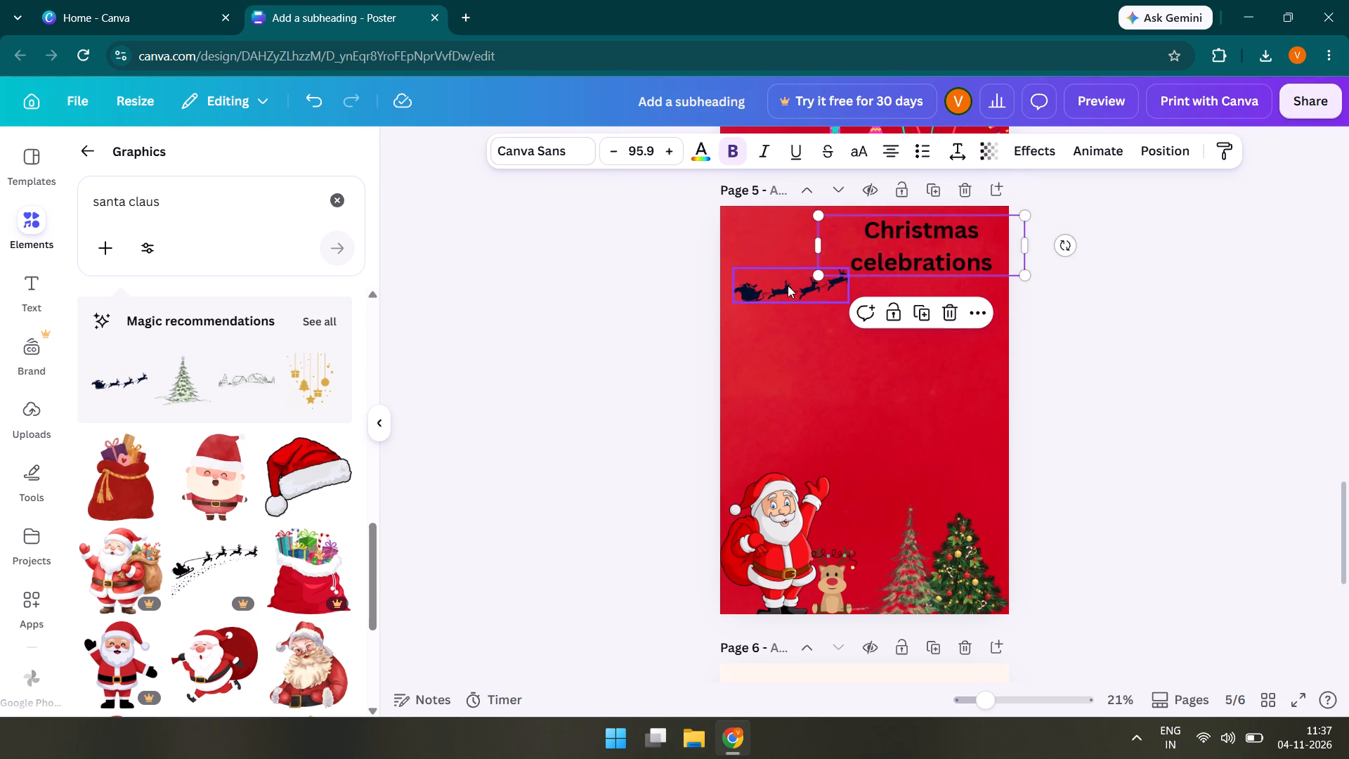
{"action": "left_click_drag", "start_coordinate": [788, 285], "coordinate": [787, 246]}
{"action": "left_click", "coordinate": [634, 345]}
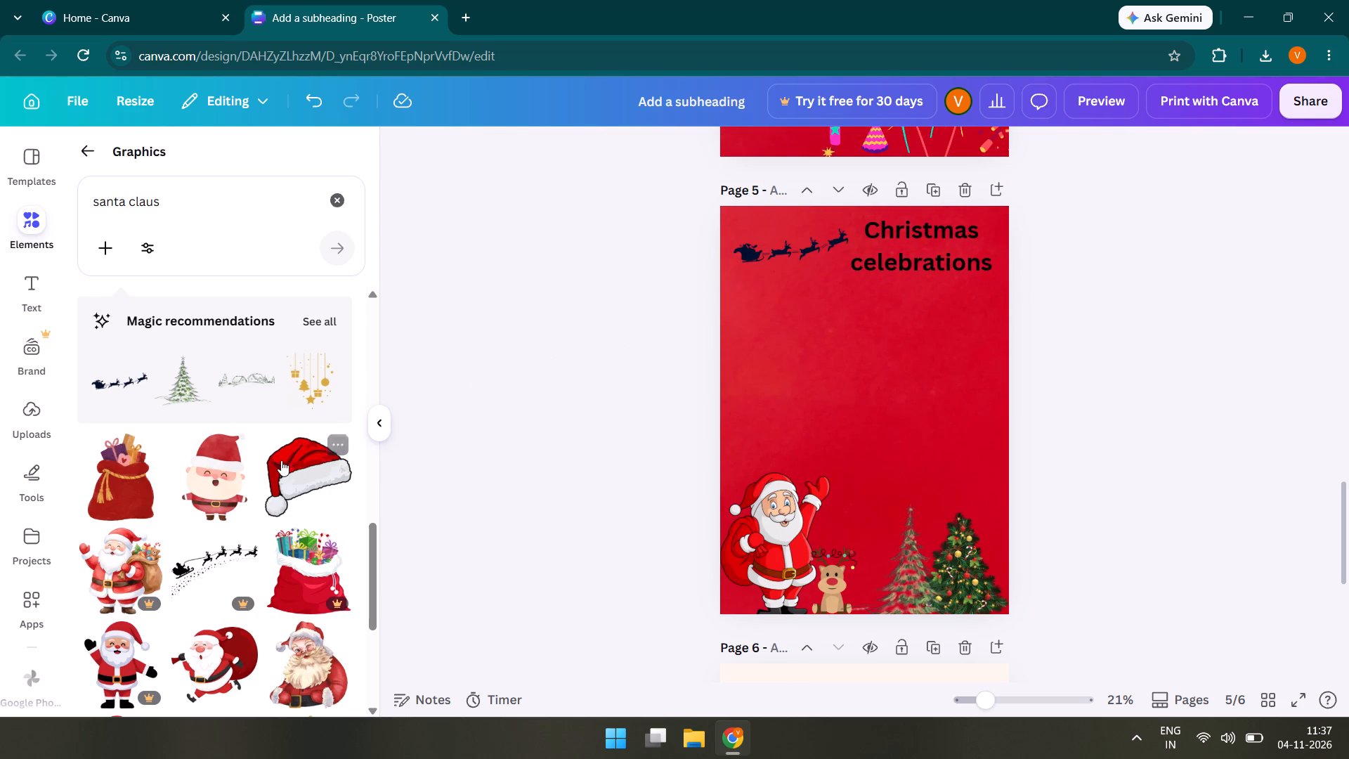
Add the snowy village line drawing from the magic recommendations to page 5, shrink it and place it just below the sleigh silhouette.
{"action": "left_click", "coordinate": [265, 384]}
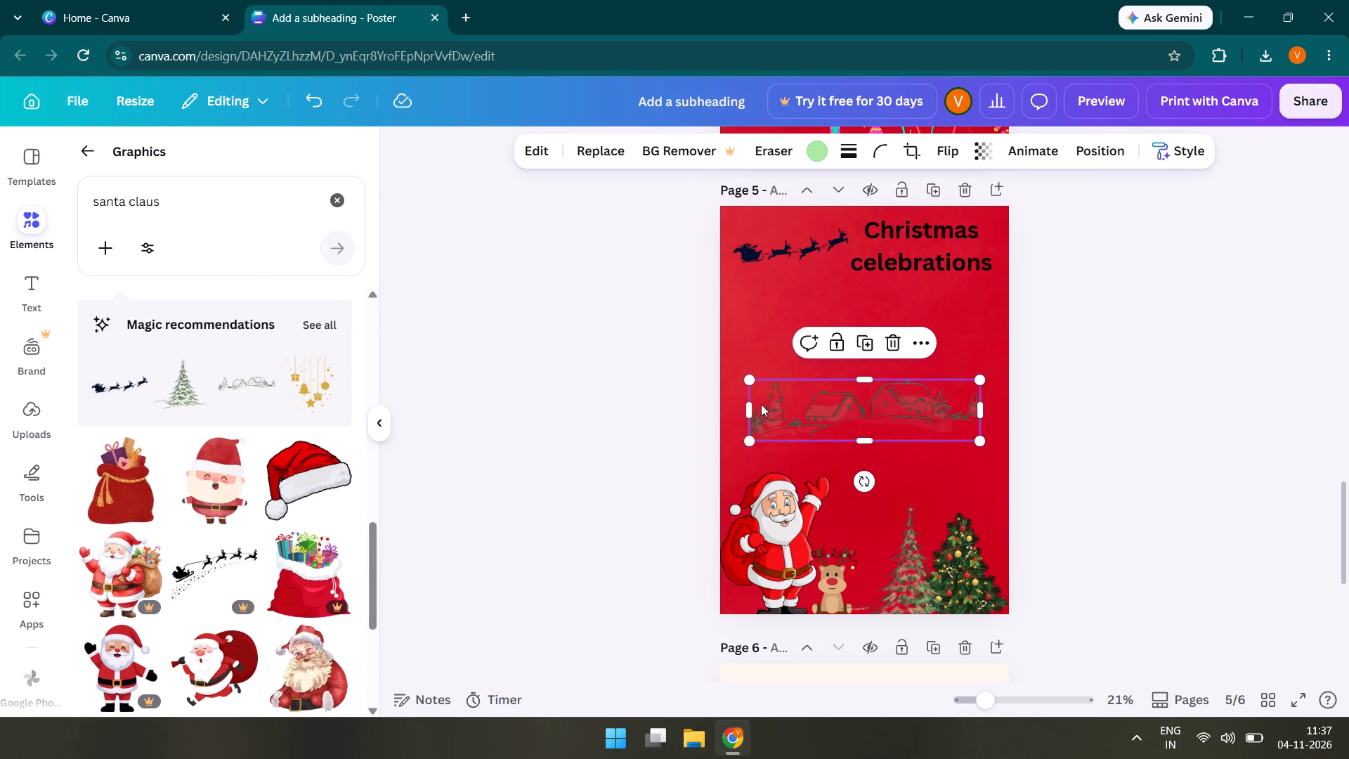
{"action": "left_click_drag", "start_coordinate": [751, 382], "coordinate": [830, 420]}
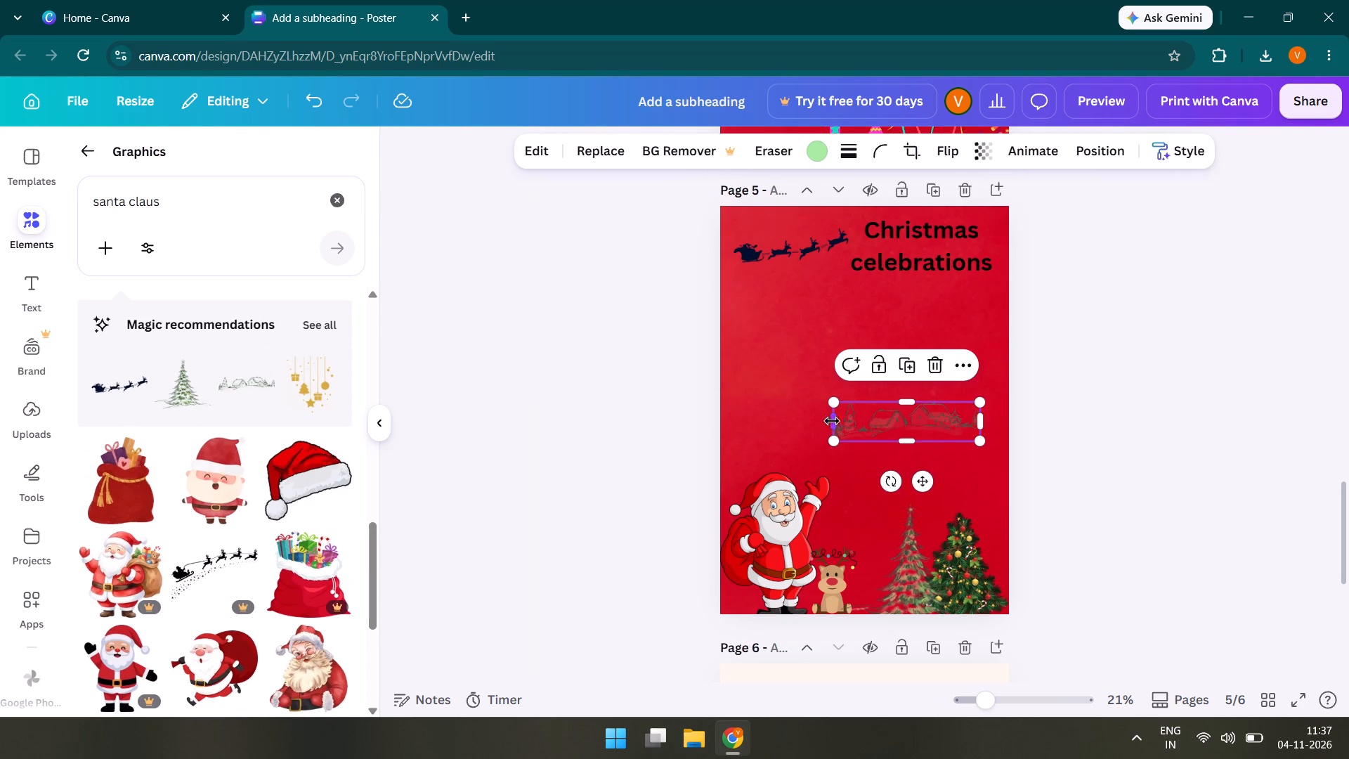
{"action": "left_click_drag", "start_coordinate": [886, 427], "coordinate": [802, 249]}
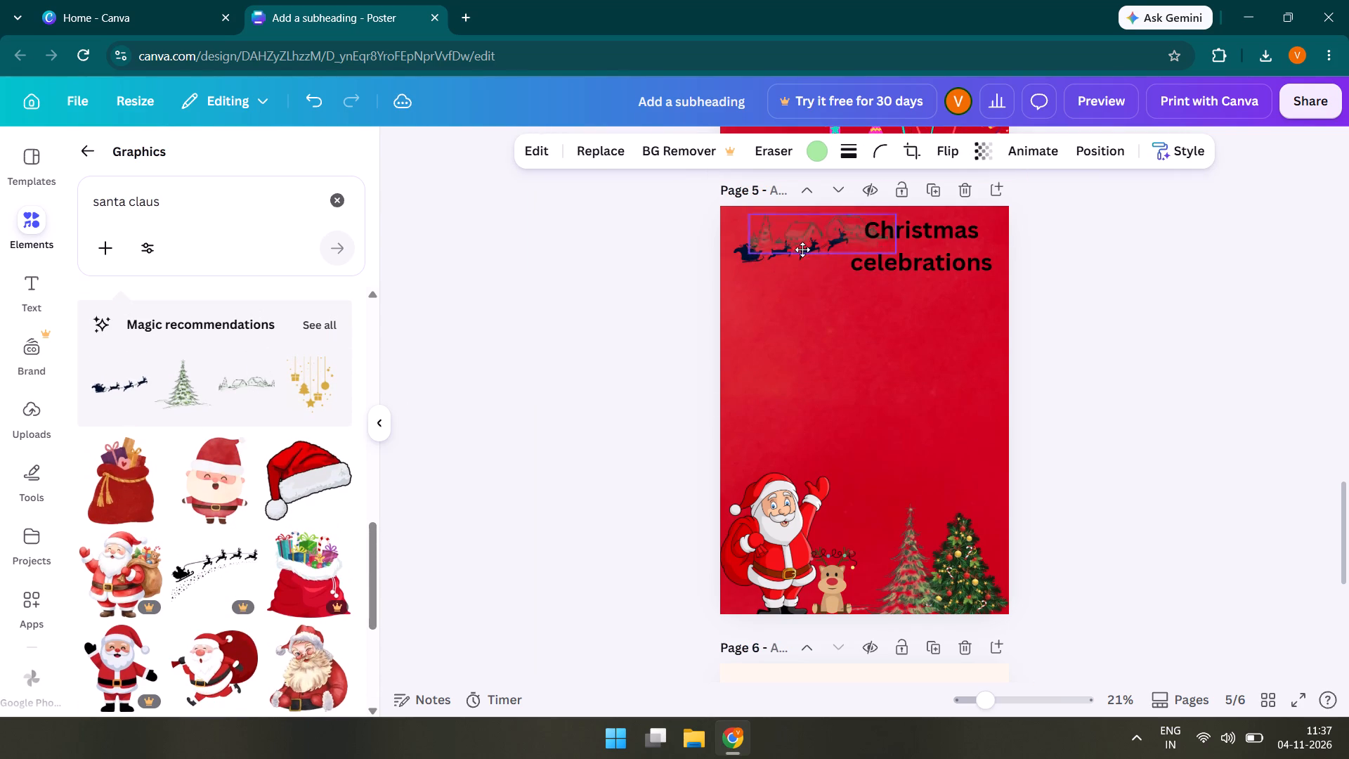
{"action": "left_click_drag", "start_coordinate": [802, 249], "coordinate": [797, 287]}
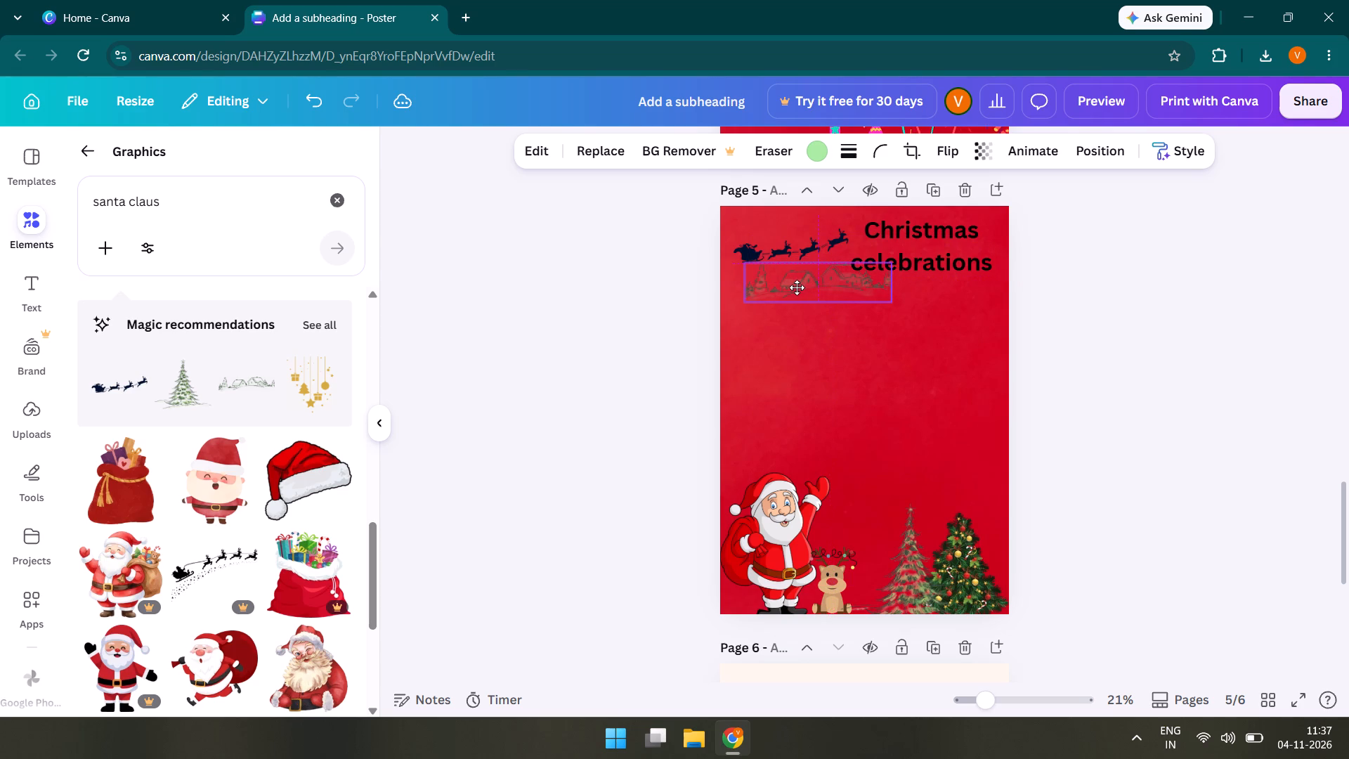
{"action": "left_click_drag", "start_coordinate": [797, 287], "coordinate": [795, 289]}
{"action": "left_click", "coordinate": [641, 404]}
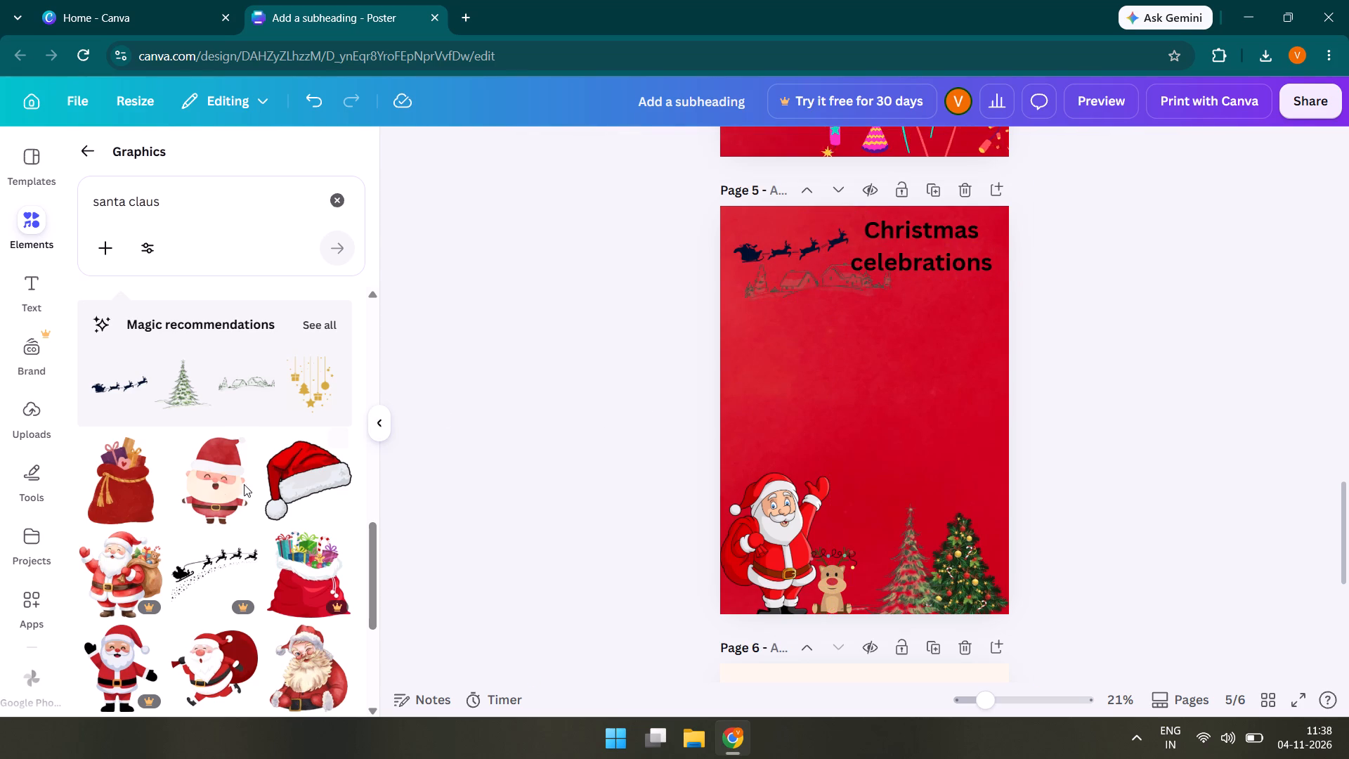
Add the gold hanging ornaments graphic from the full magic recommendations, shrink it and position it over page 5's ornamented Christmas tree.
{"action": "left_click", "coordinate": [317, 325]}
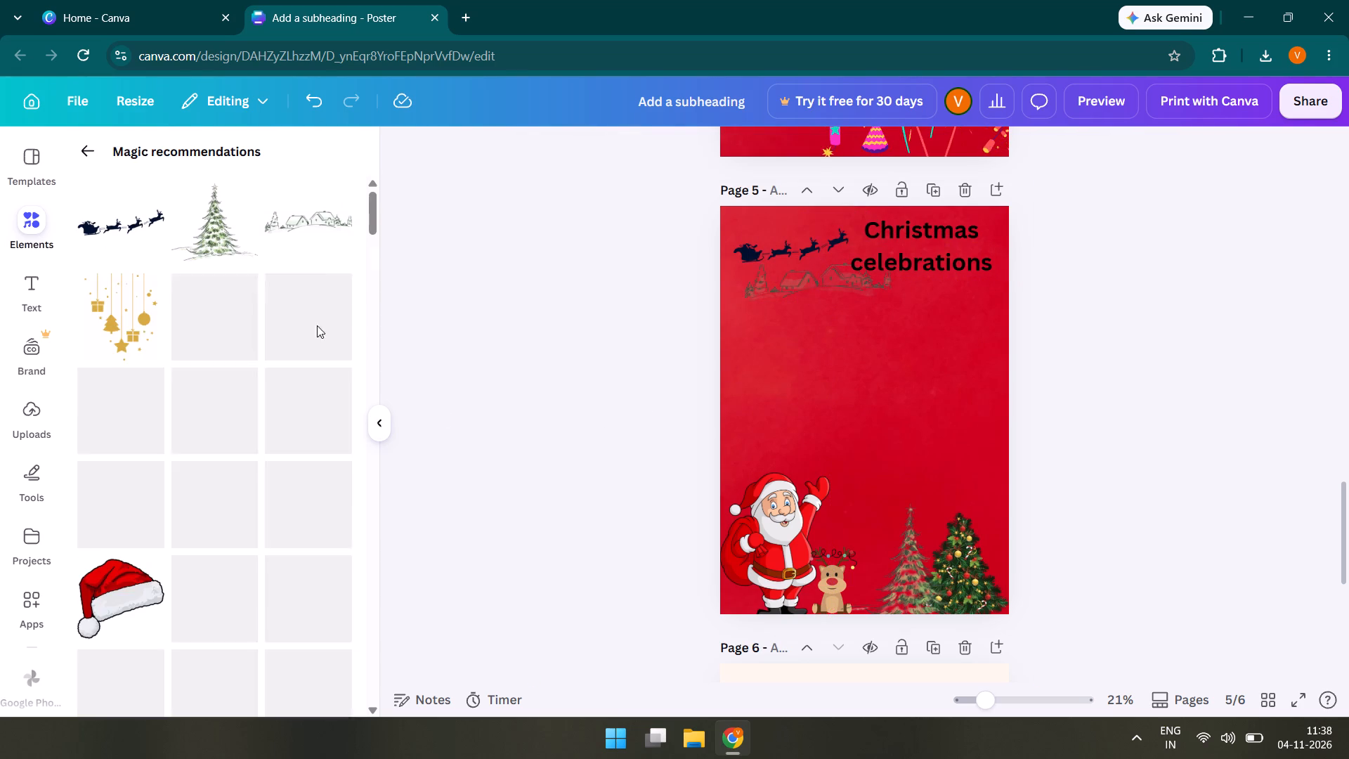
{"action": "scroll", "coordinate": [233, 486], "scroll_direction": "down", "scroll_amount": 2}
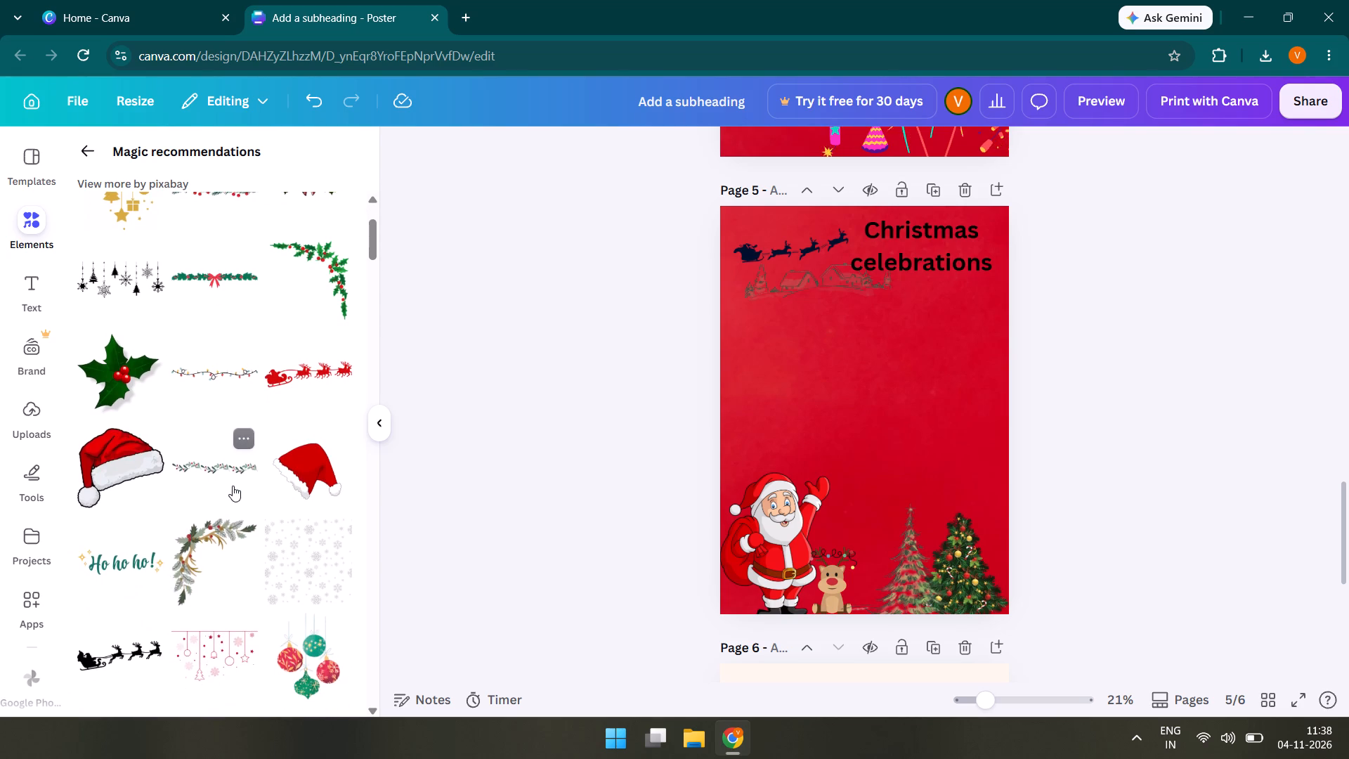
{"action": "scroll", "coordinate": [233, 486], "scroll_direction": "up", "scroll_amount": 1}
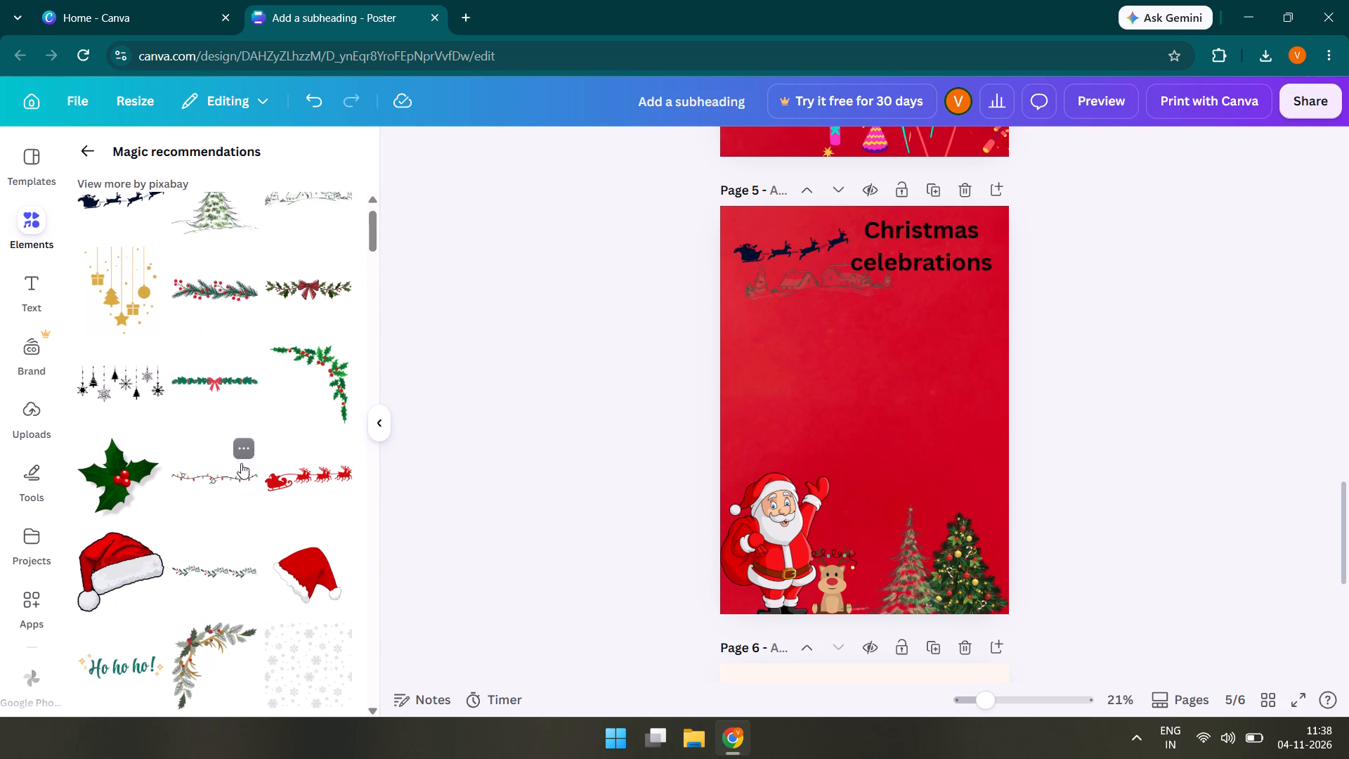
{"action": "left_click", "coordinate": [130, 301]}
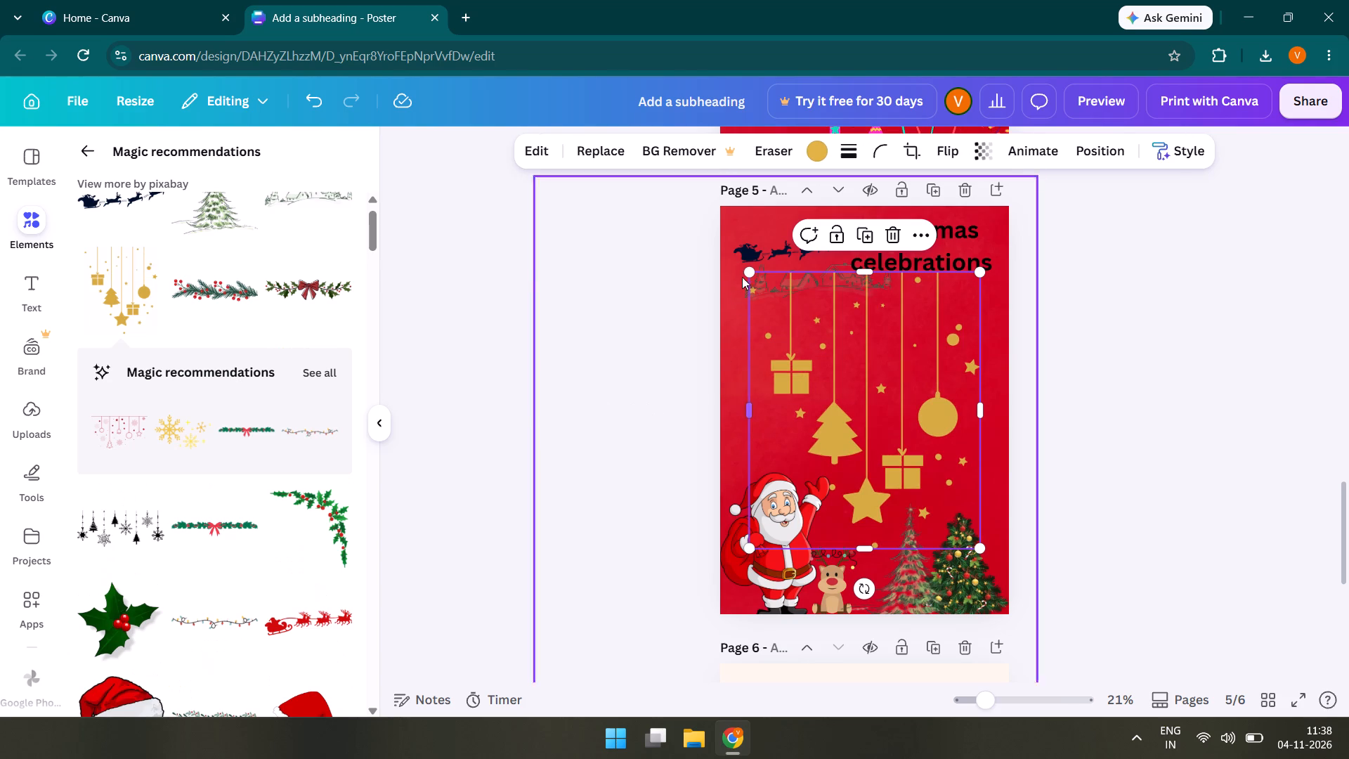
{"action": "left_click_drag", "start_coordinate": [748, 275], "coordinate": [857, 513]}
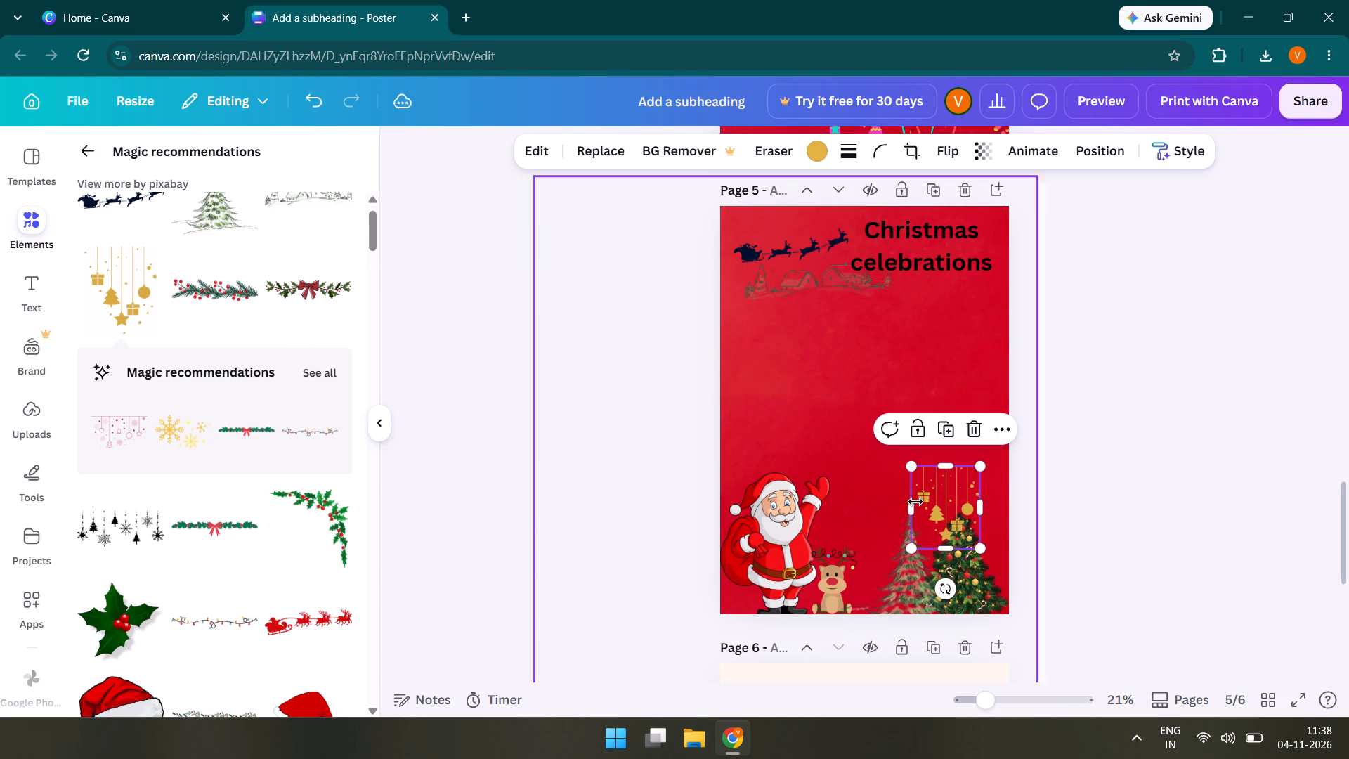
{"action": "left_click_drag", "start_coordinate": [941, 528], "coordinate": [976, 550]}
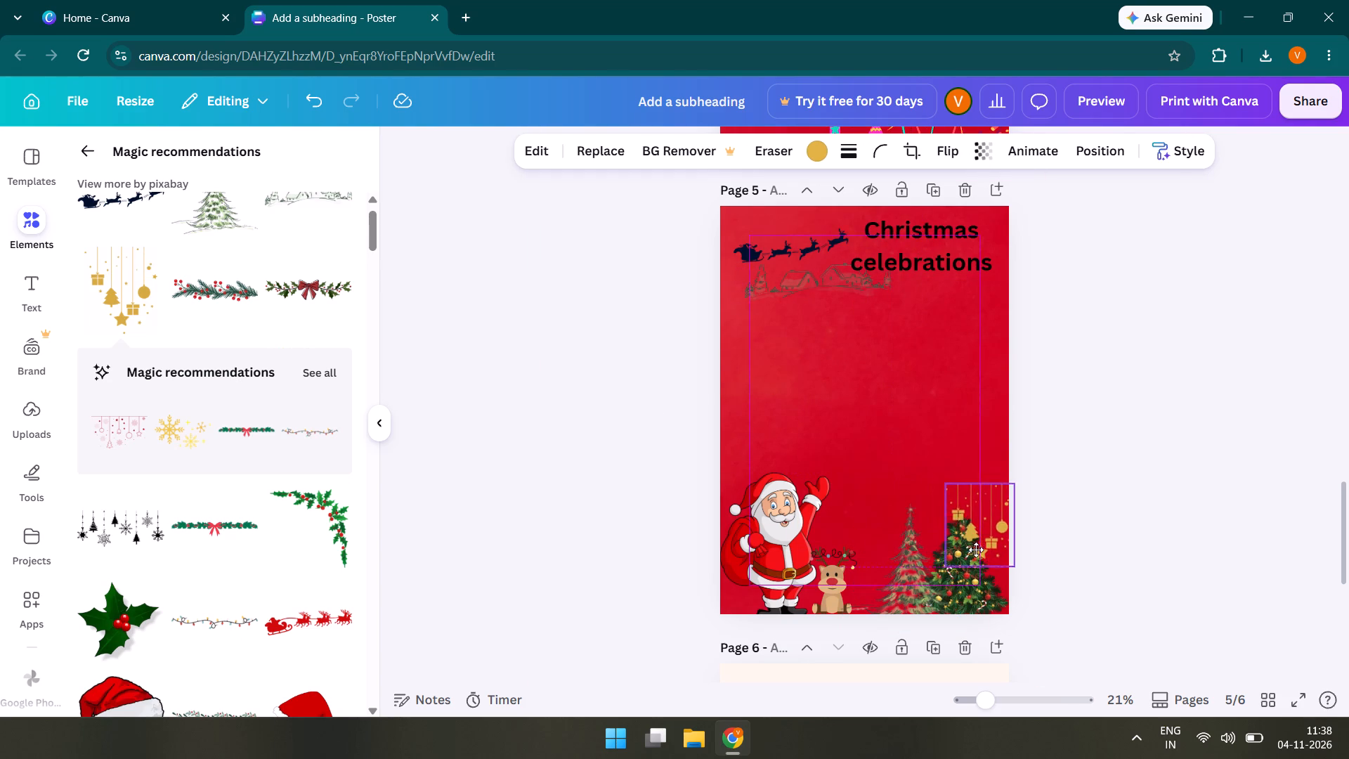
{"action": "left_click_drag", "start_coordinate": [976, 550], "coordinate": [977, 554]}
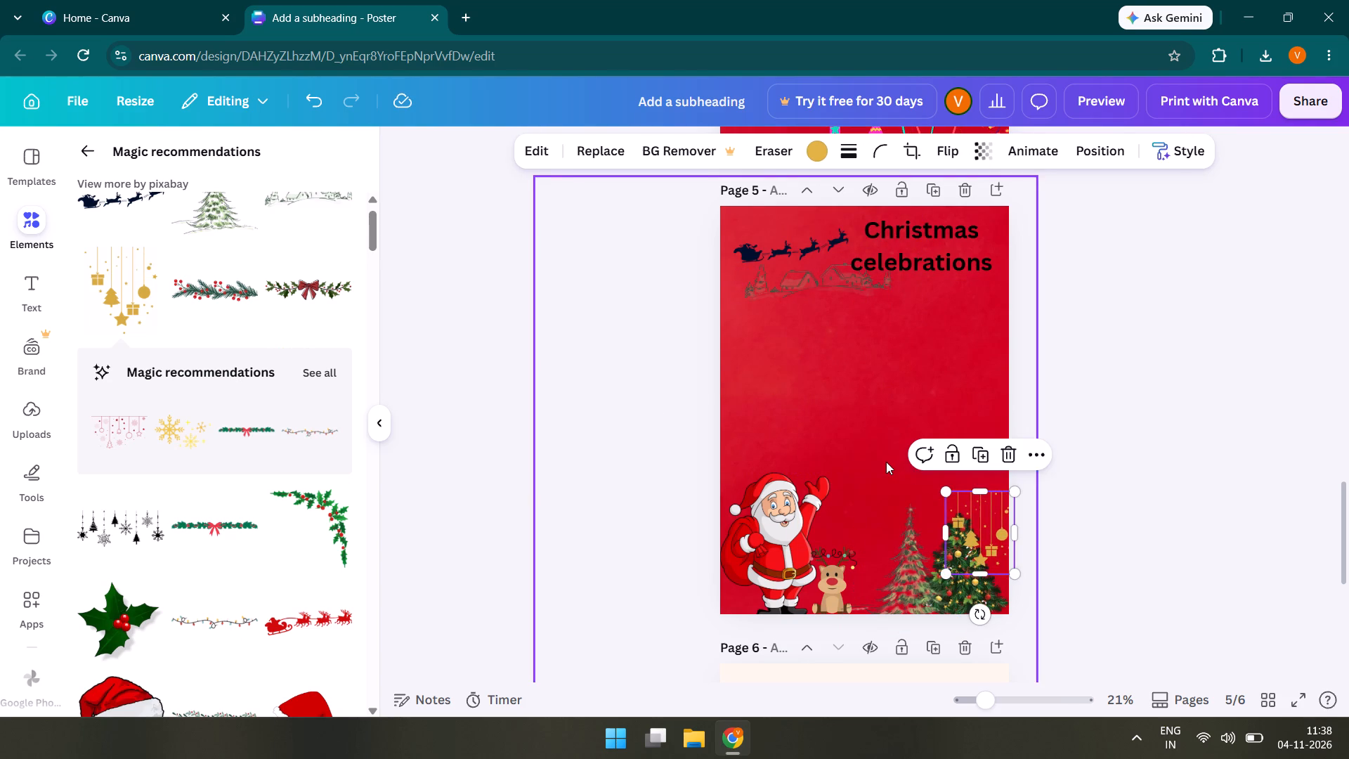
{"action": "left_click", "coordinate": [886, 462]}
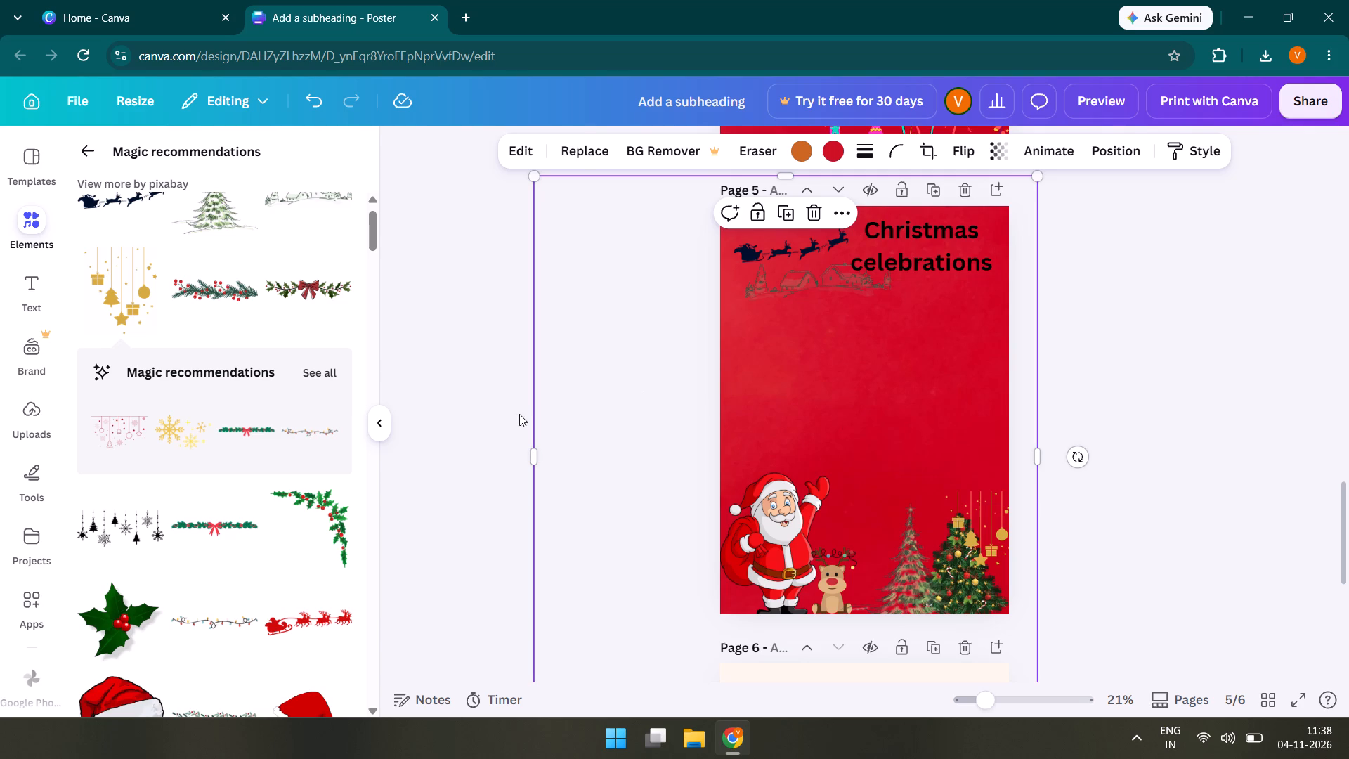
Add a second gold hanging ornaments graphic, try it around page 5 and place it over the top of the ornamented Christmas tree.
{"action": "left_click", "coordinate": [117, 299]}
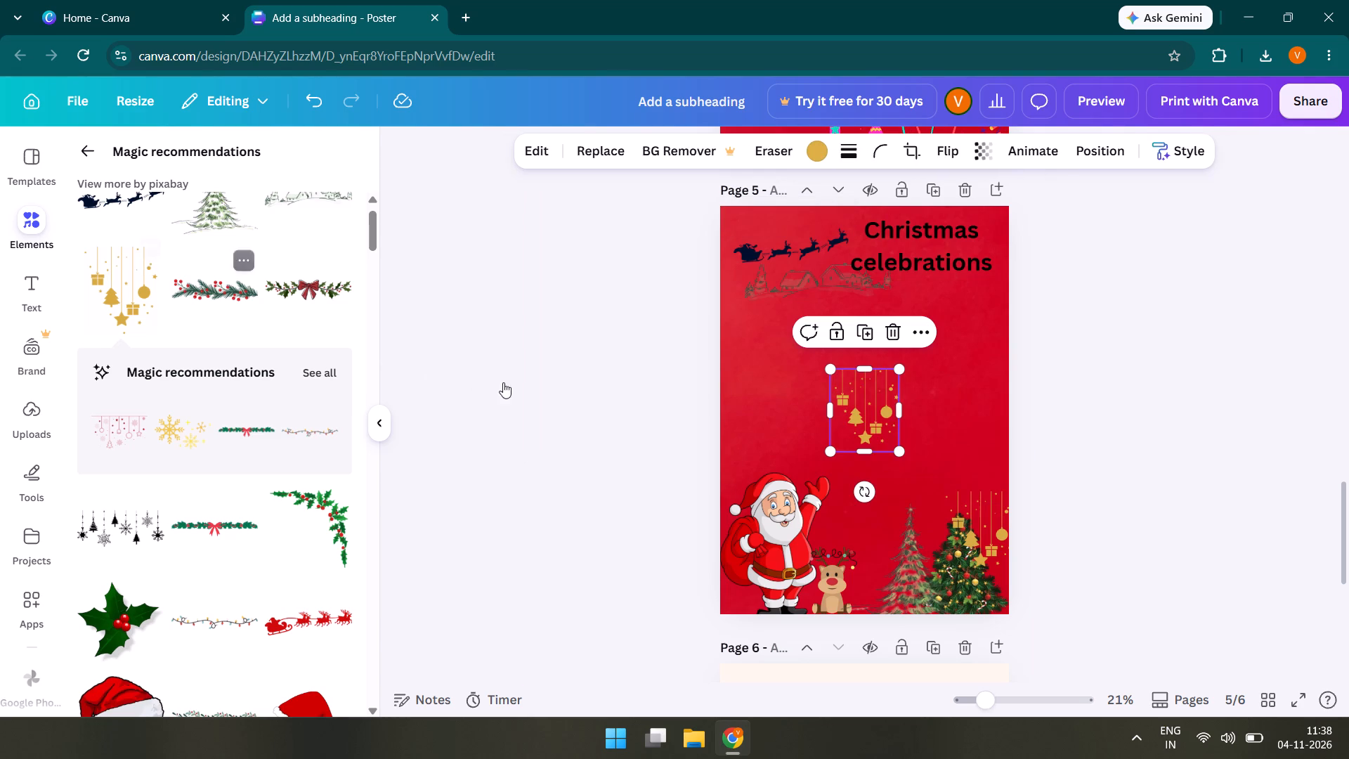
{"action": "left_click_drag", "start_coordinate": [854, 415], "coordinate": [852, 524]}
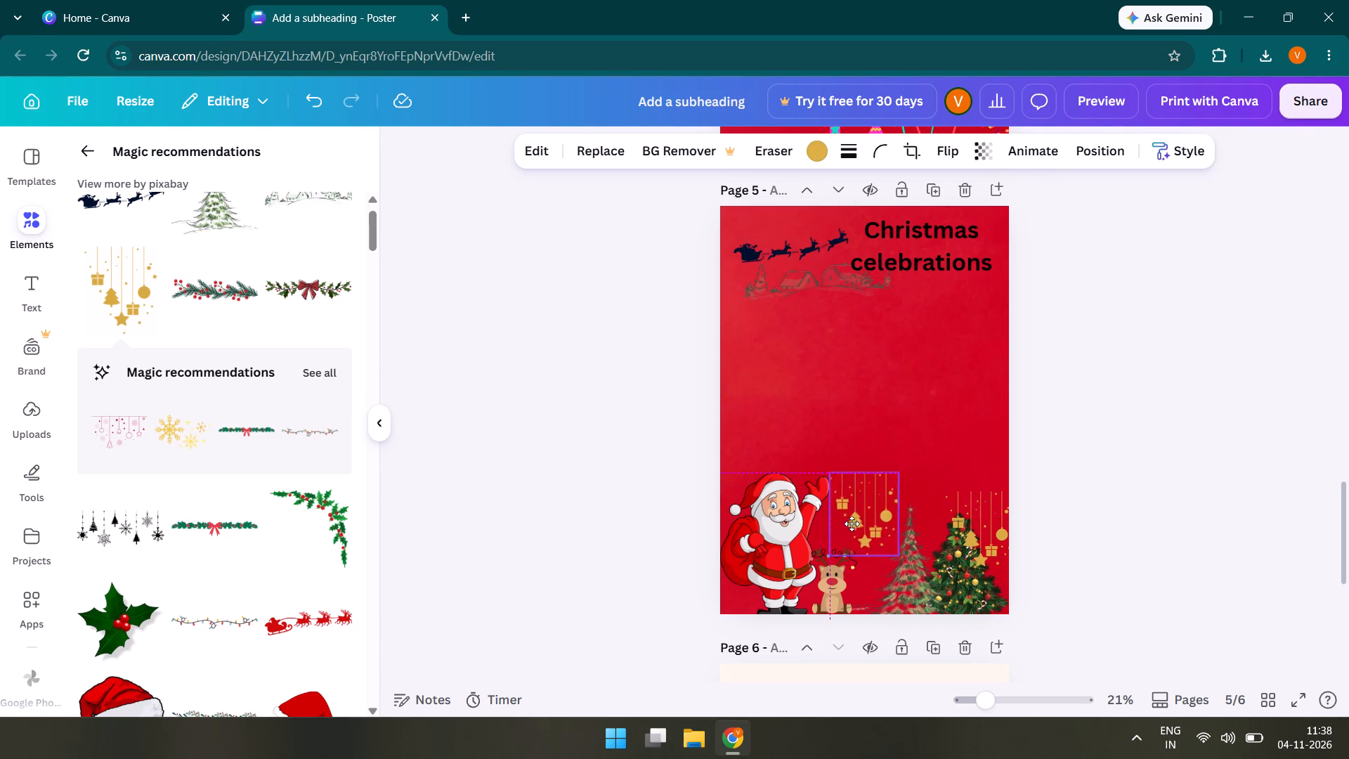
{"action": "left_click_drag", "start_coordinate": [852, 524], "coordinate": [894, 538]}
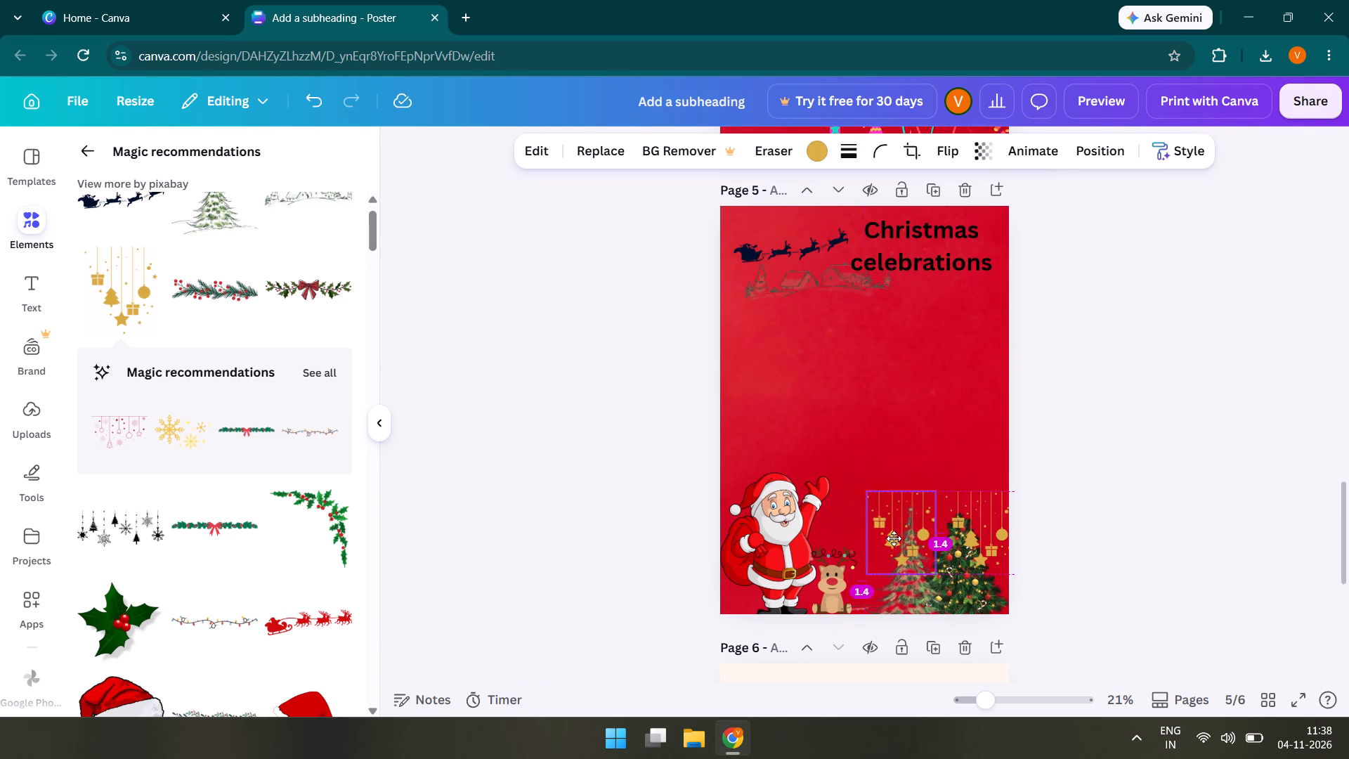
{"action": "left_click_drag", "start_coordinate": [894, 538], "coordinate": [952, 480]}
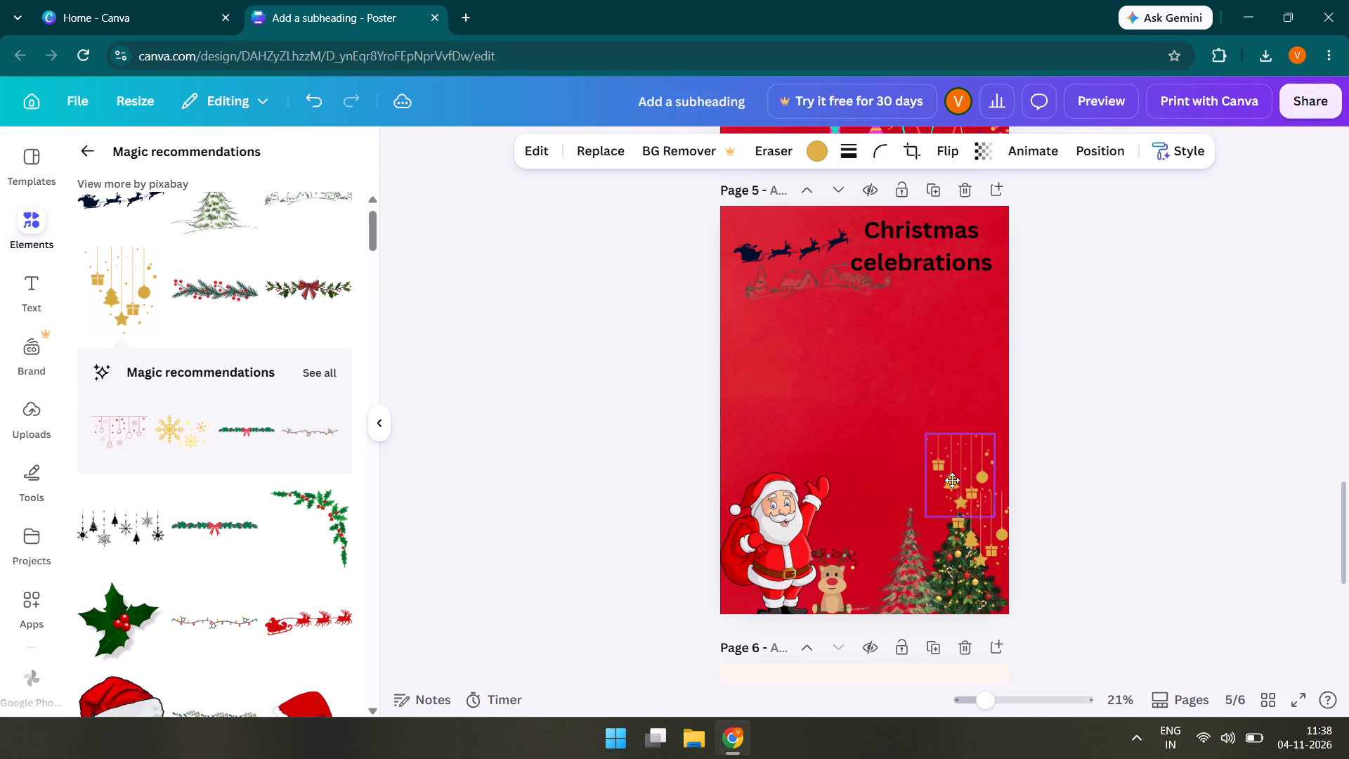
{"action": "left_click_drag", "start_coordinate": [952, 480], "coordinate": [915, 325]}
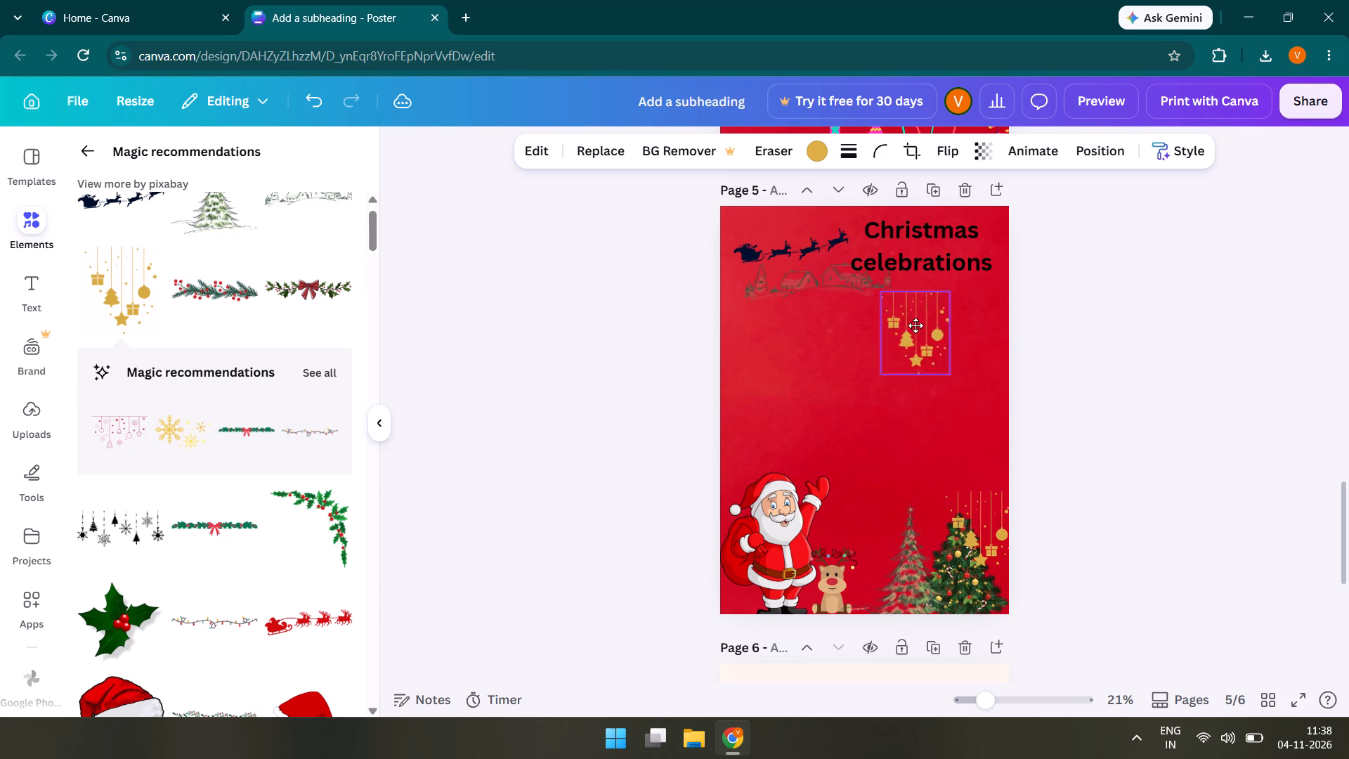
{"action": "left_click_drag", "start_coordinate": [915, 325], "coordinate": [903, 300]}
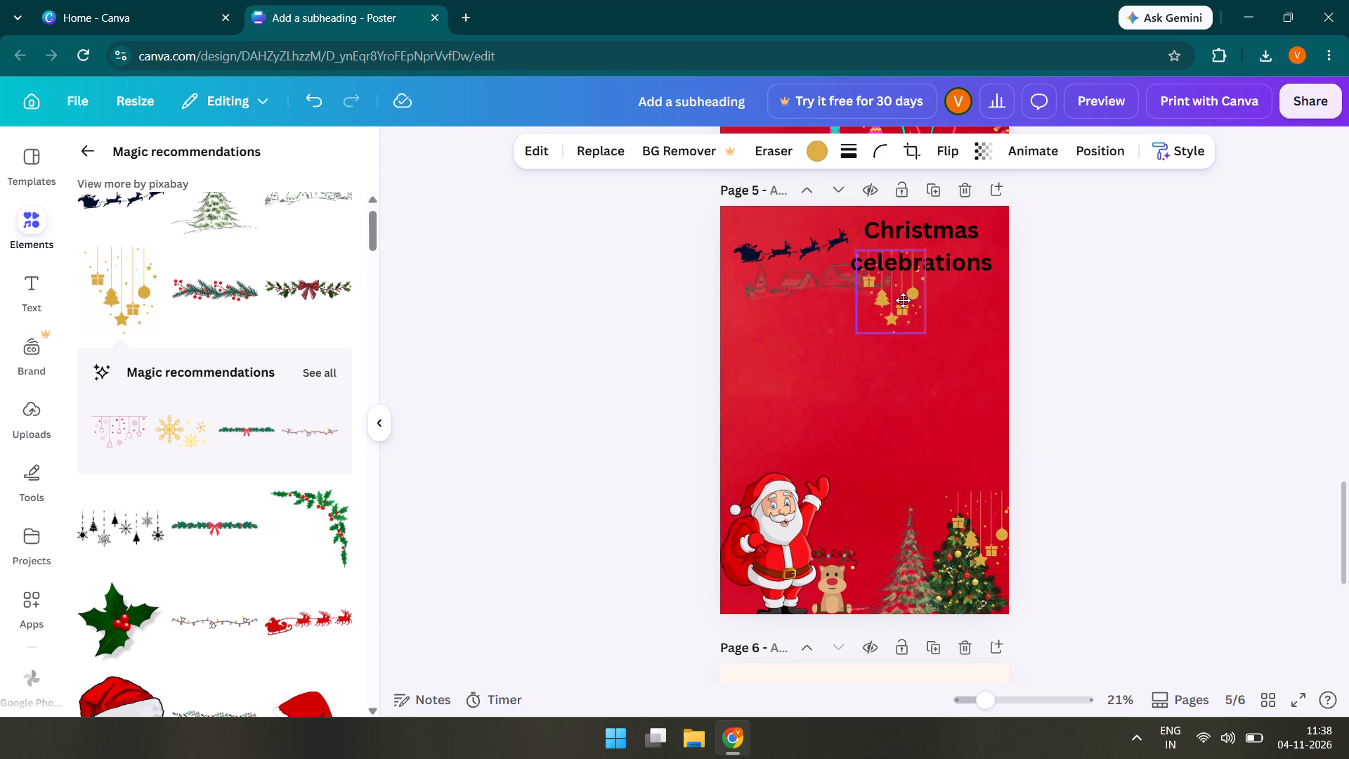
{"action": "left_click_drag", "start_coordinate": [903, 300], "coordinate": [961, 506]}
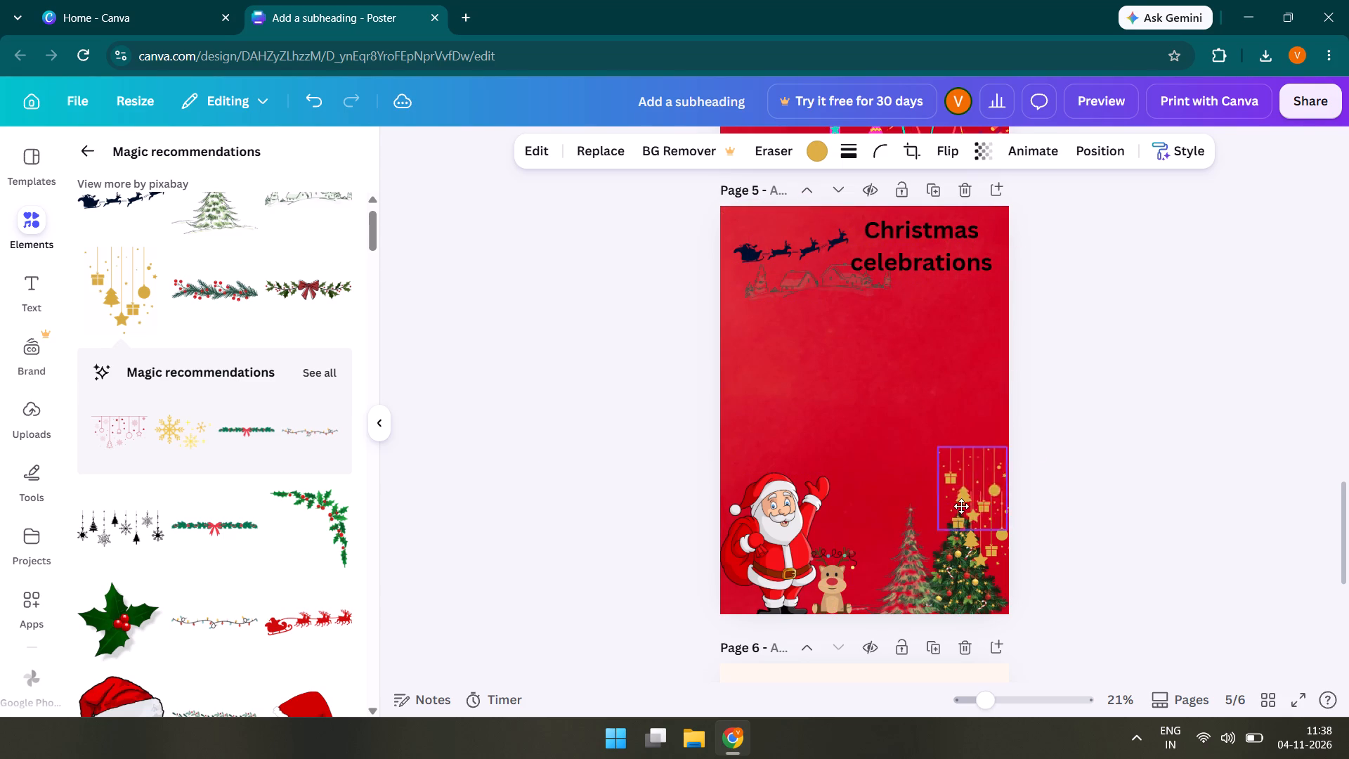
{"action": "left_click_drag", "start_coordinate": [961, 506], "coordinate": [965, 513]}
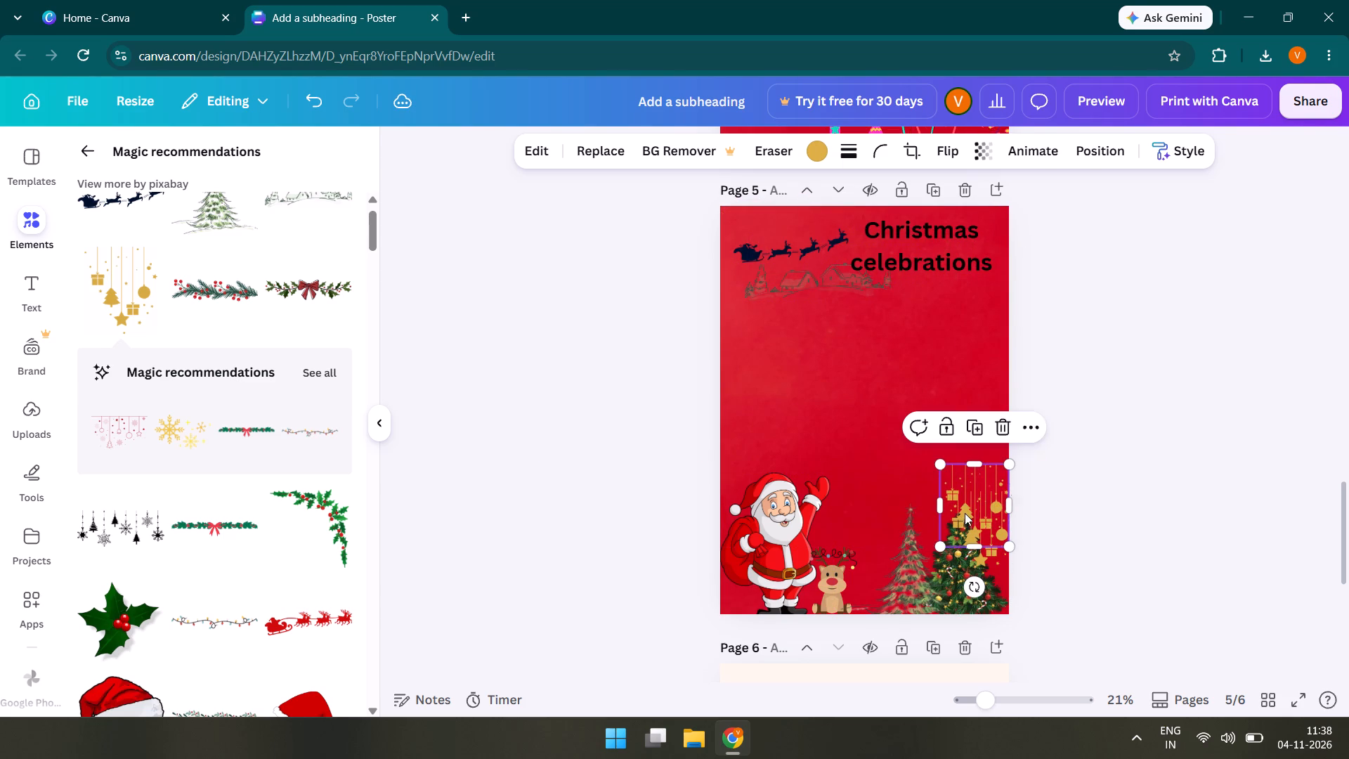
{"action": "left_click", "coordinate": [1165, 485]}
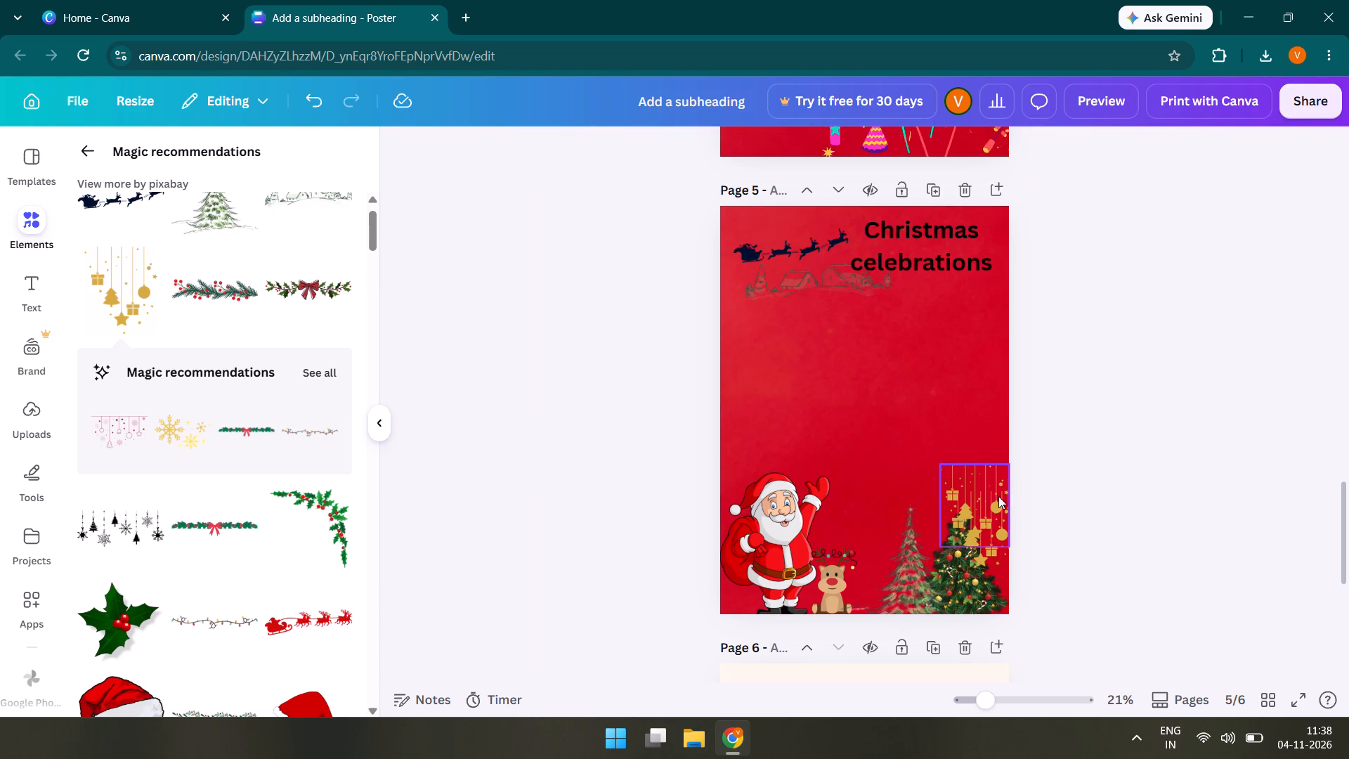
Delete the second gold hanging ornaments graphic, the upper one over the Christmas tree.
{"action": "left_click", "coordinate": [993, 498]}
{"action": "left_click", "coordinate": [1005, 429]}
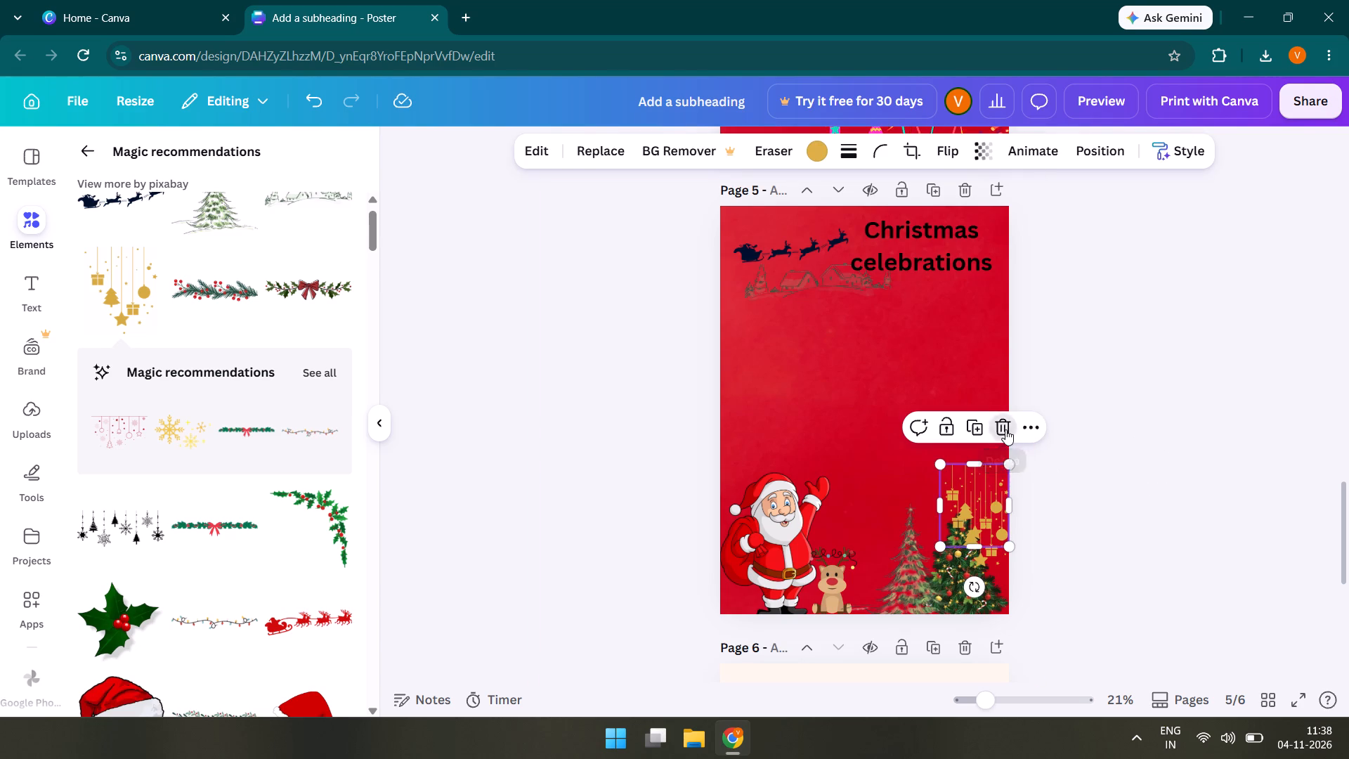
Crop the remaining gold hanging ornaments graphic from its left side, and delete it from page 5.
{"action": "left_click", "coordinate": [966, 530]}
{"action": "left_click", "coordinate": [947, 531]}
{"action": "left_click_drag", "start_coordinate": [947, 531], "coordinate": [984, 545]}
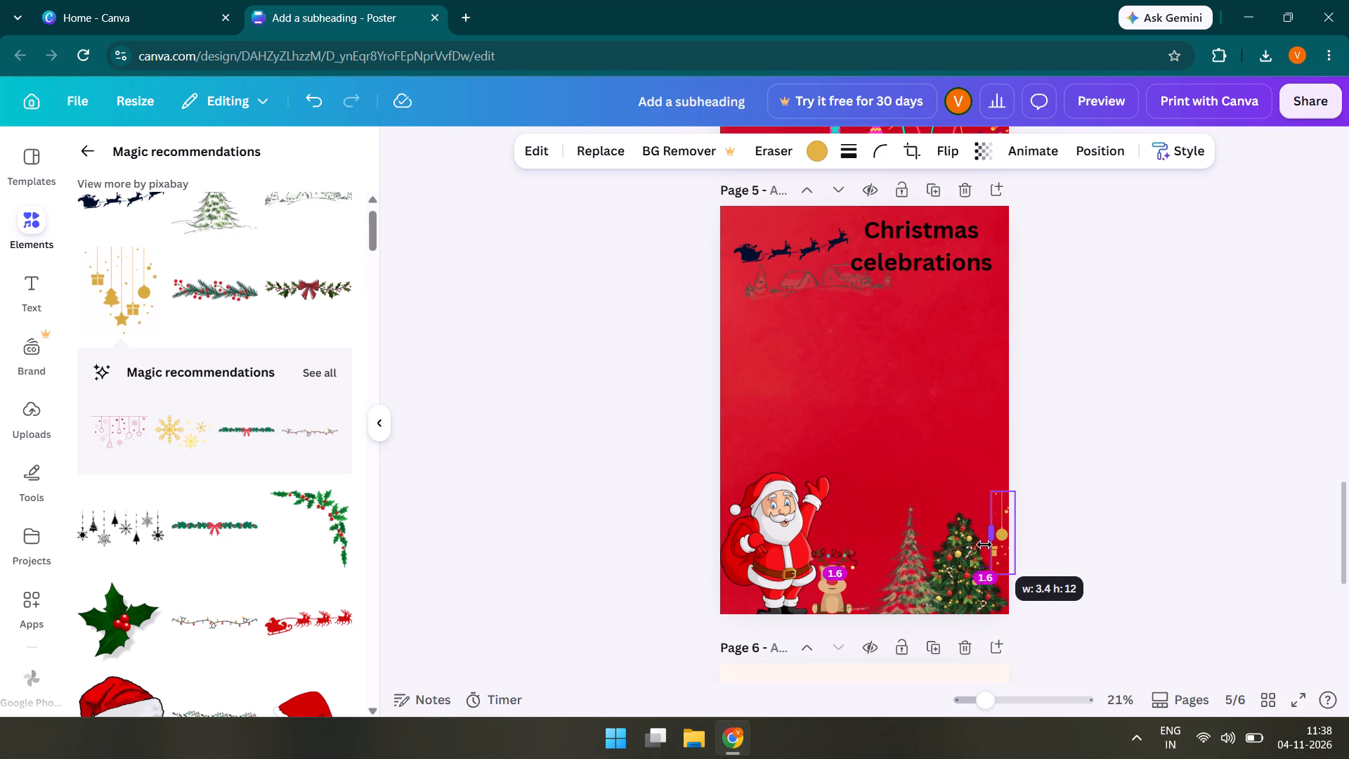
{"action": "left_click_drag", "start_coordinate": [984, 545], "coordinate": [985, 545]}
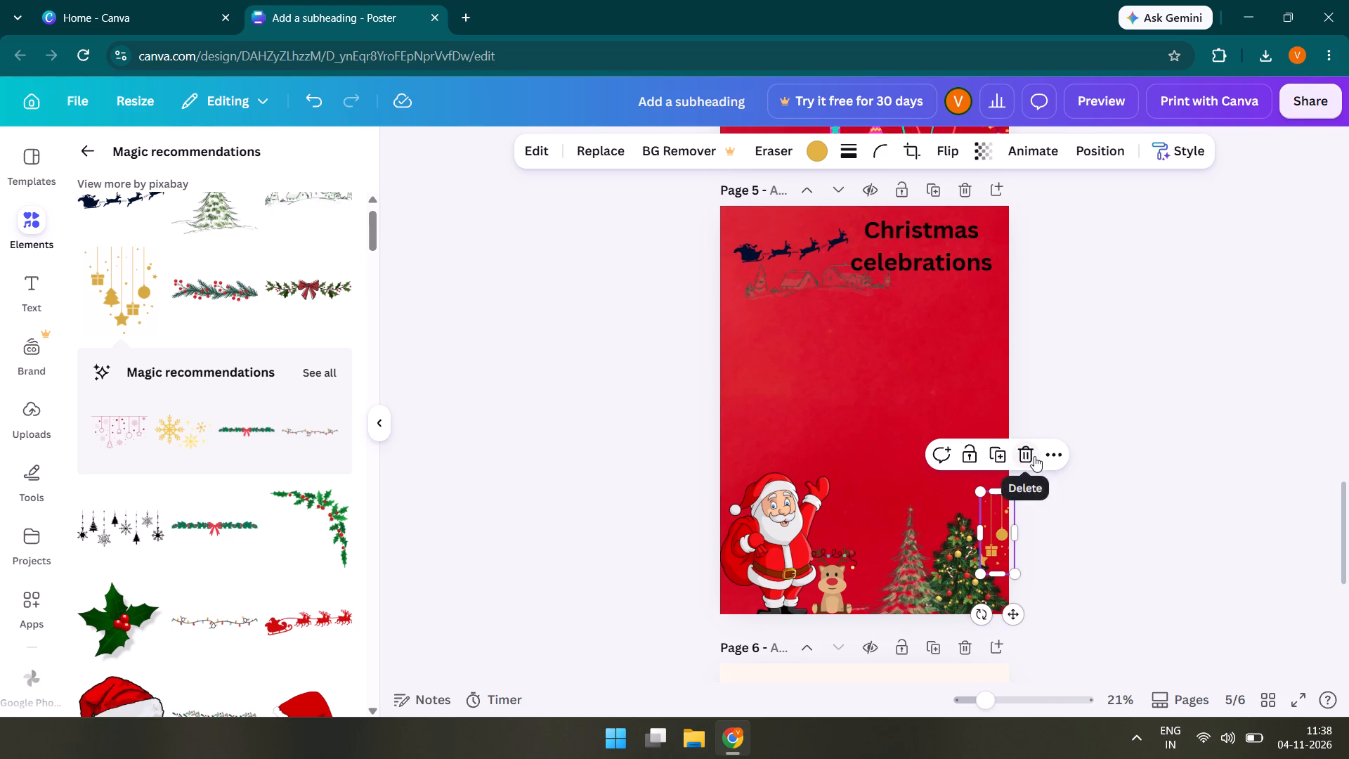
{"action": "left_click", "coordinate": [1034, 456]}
Add the snowman in a red Santa hat from the magic recommendations, shrink it and place it on page 5 beside the reindeer.
{"action": "scroll", "coordinate": [306, 563], "scroll_direction": "down", "scroll_amount": 1}
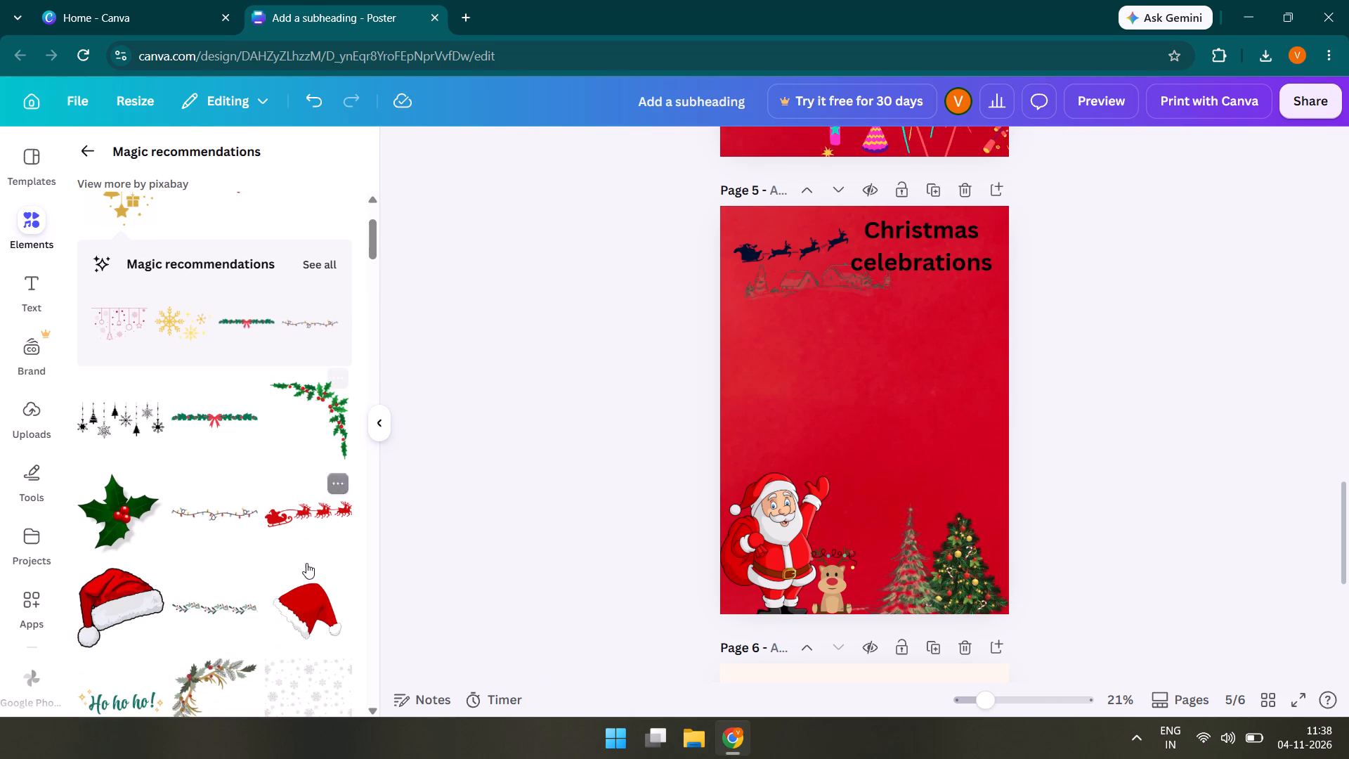
{"action": "scroll", "coordinate": [306, 563], "scroll_direction": "down", "scroll_amount": 1}
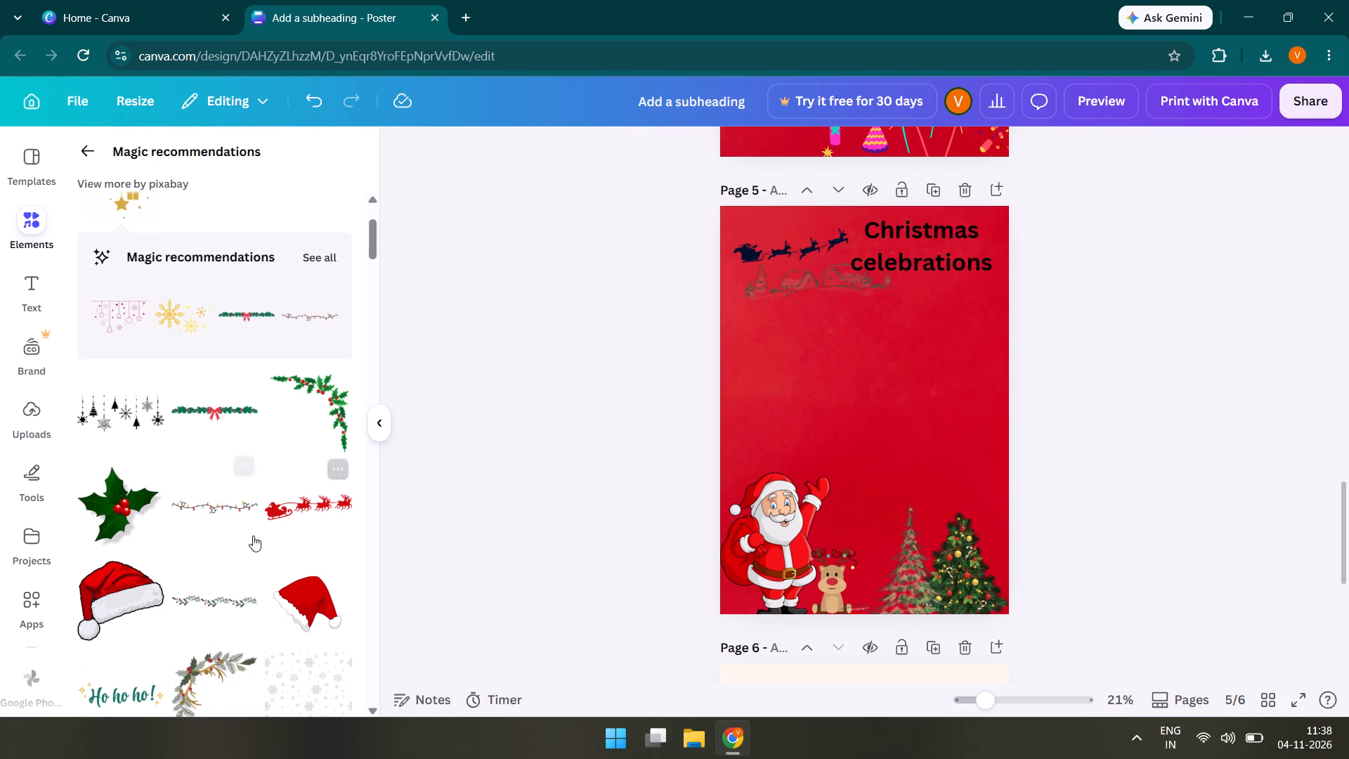
{"action": "scroll", "coordinate": [235, 597], "scroll_direction": "down", "scroll_amount": 6}
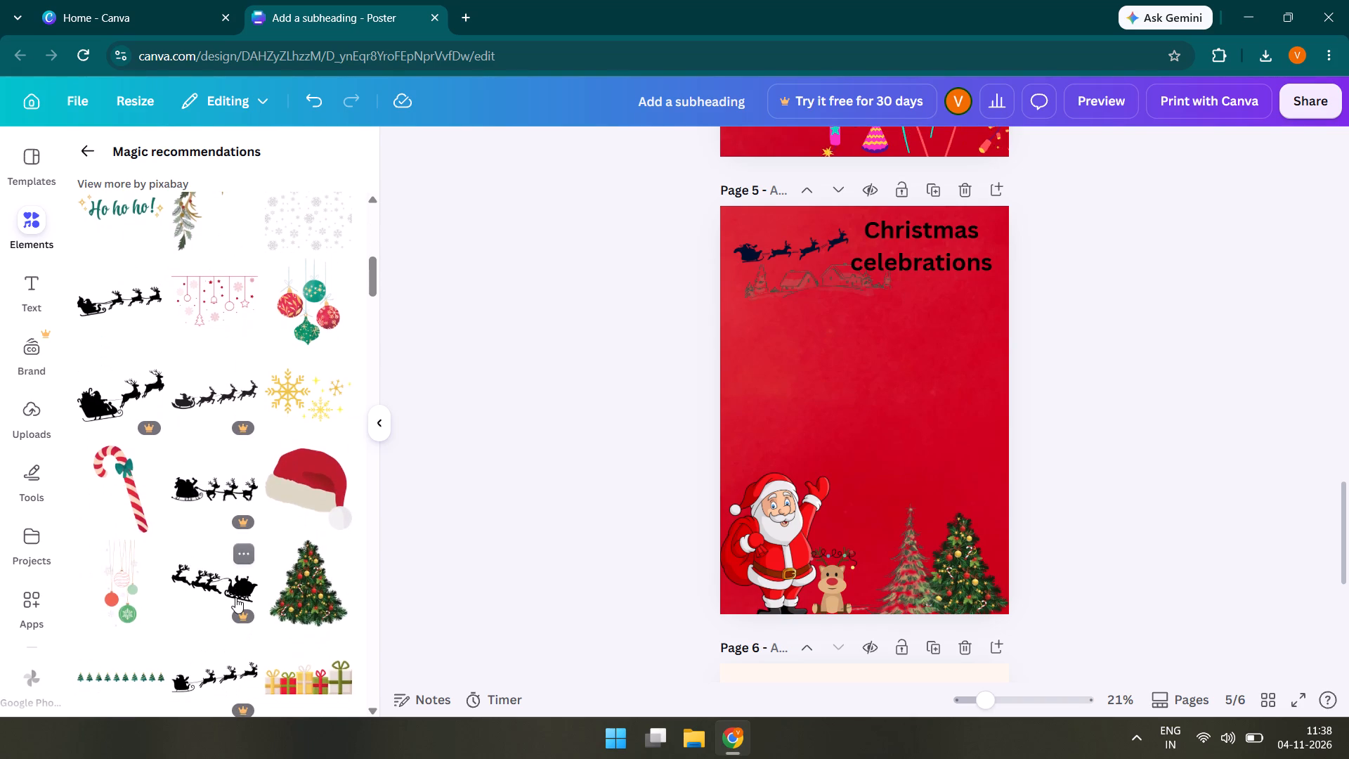
{"action": "scroll", "coordinate": [235, 597], "scroll_direction": "down", "scroll_amount": 4}
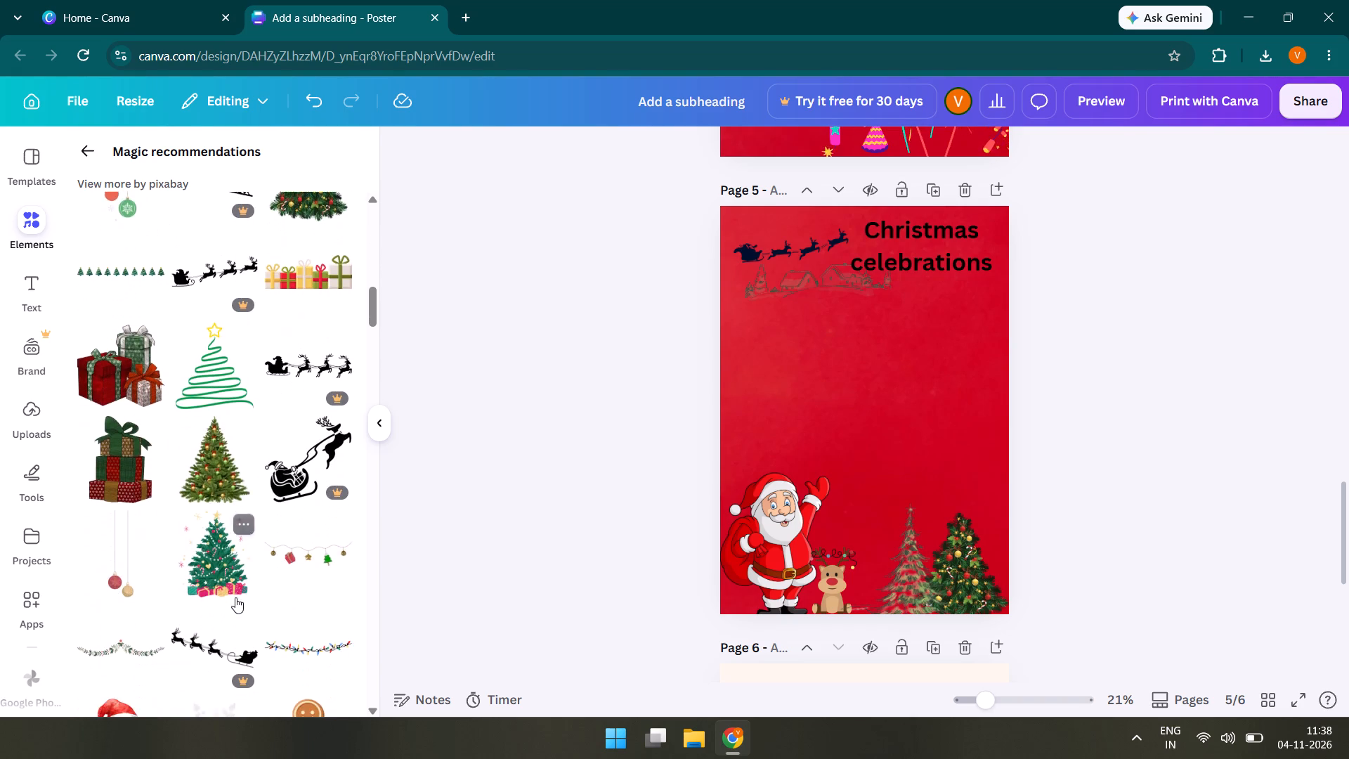
{"action": "scroll", "coordinate": [235, 597], "scroll_direction": "down", "scroll_amount": 1}
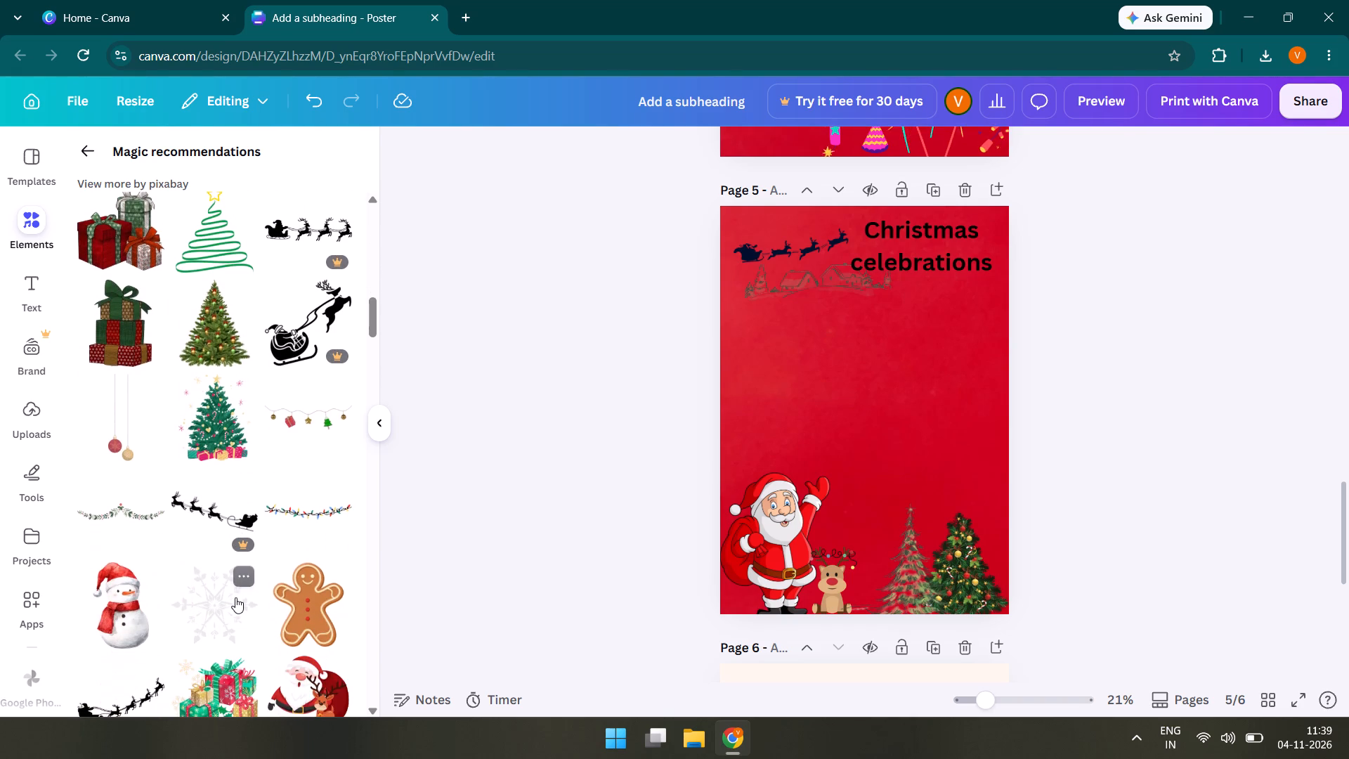
{"action": "scroll", "coordinate": [235, 597], "scroll_direction": "down", "scroll_amount": 2}
{"action": "left_click", "coordinate": [126, 409]}
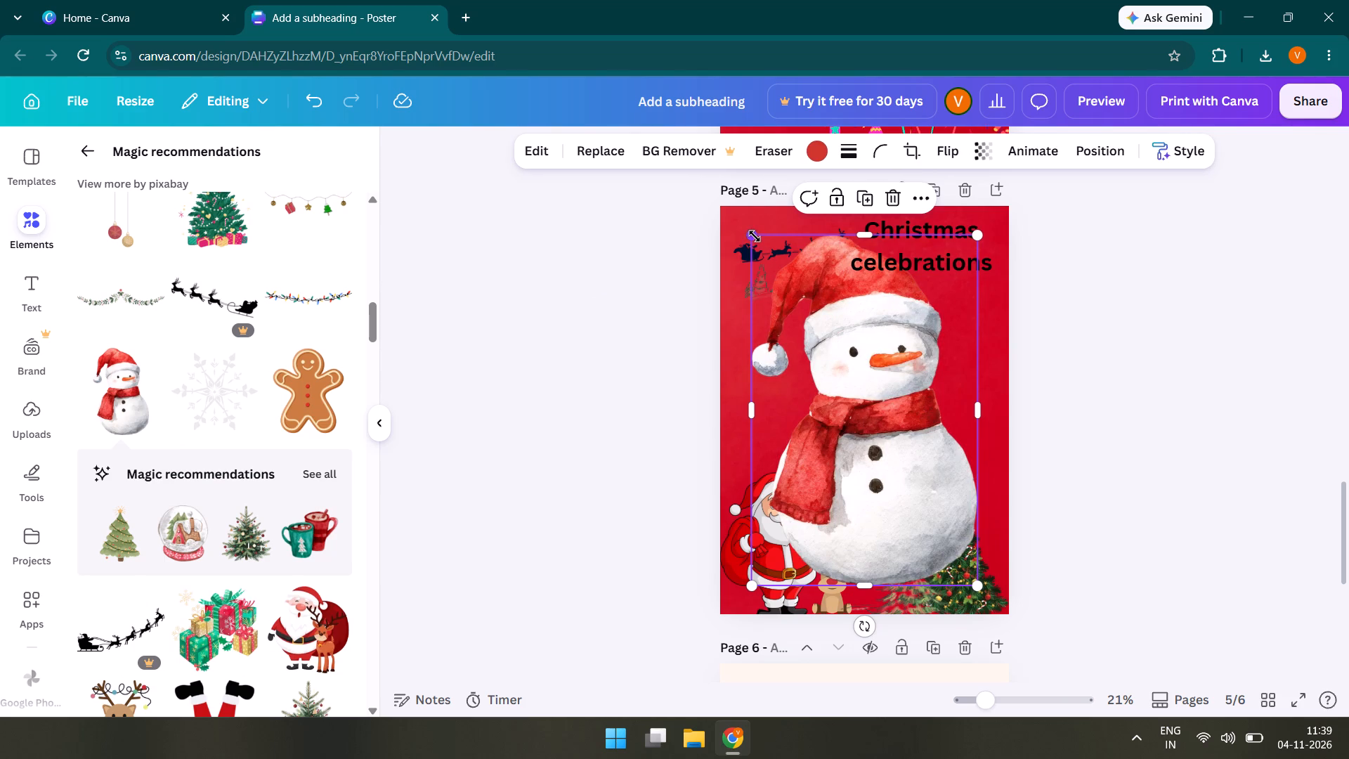
{"action": "left_click_drag", "start_coordinate": [755, 236], "coordinate": [934, 487]}
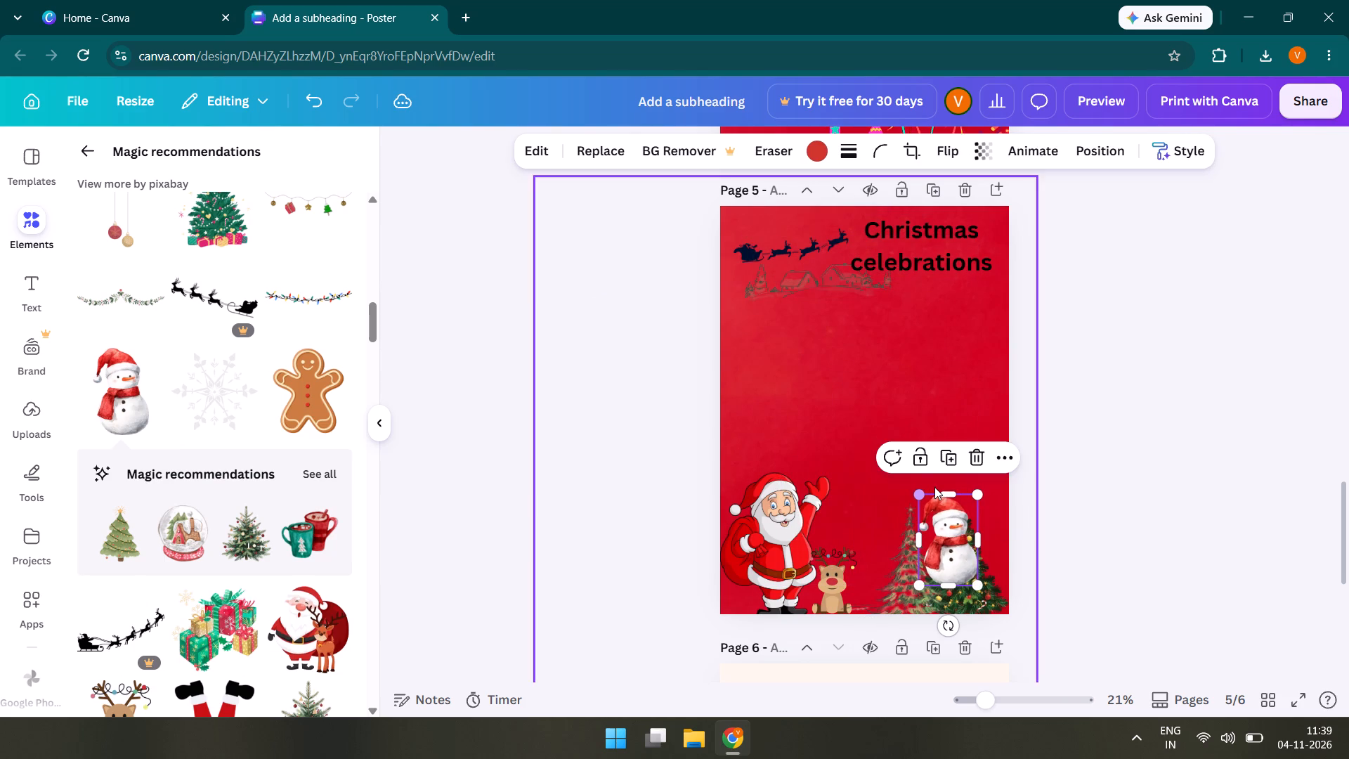
{"action": "left_click_drag", "start_coordinate": [946, 558], "coordinate": [876, 588]}
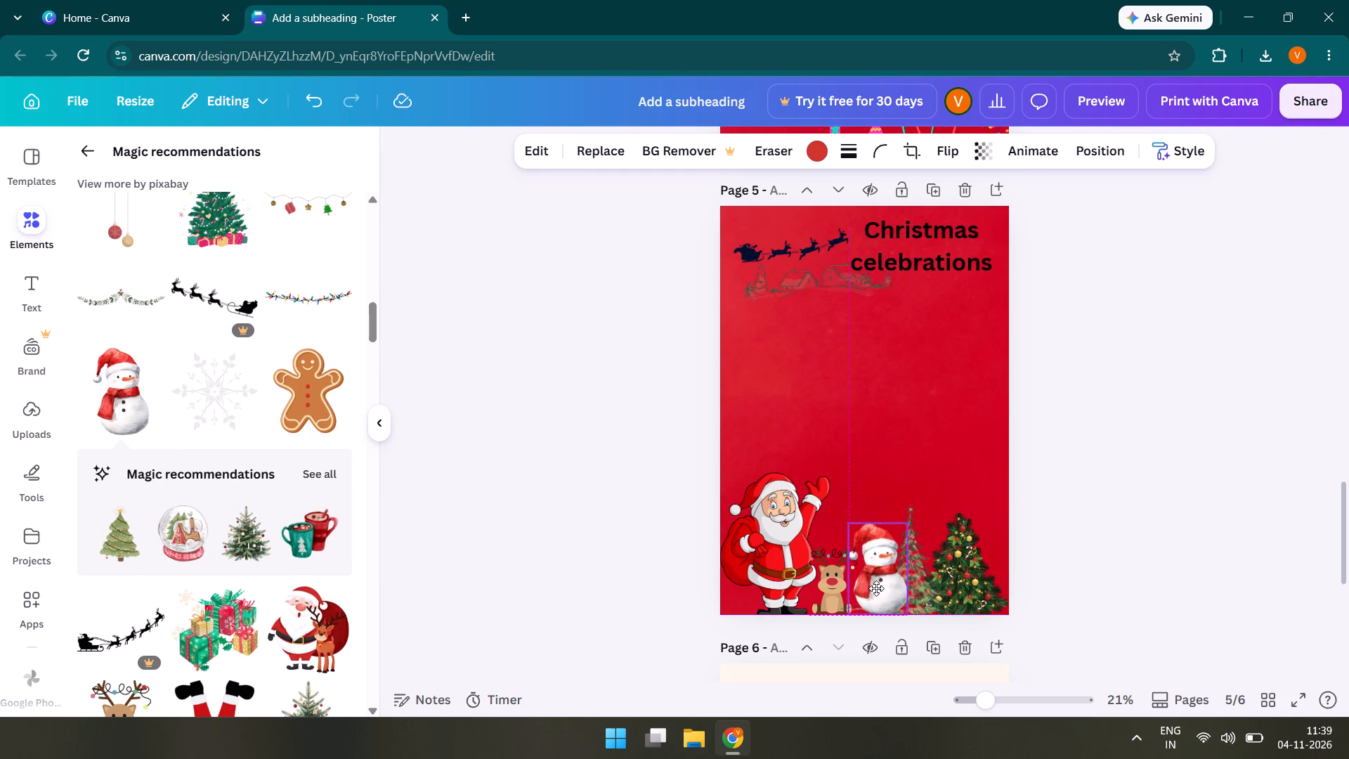
{"action": "left_click_drag", "start_coordinate": [876, 588], "coordinate": [872, 597]}
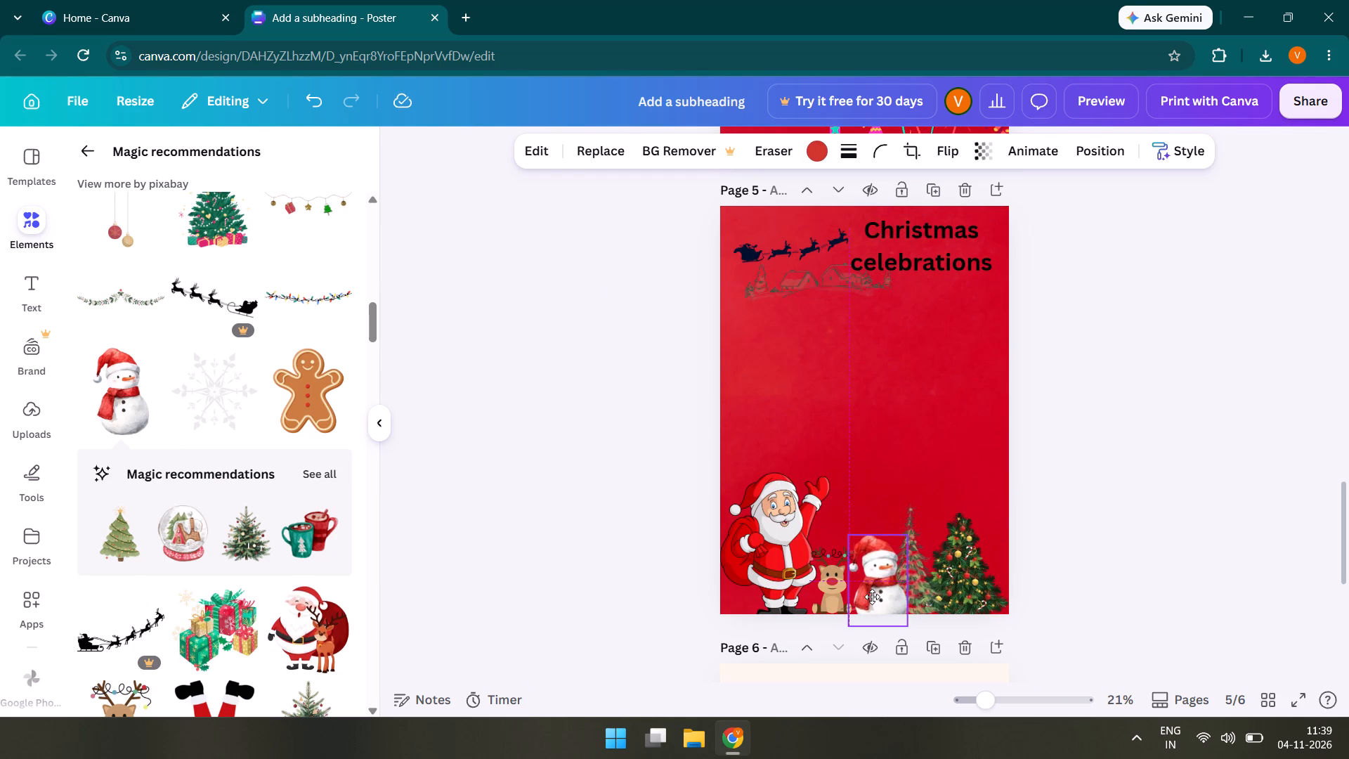
{"action": "left_click_drag", "start_coordinate": [872, 597], "coordinate": [868, 592]}
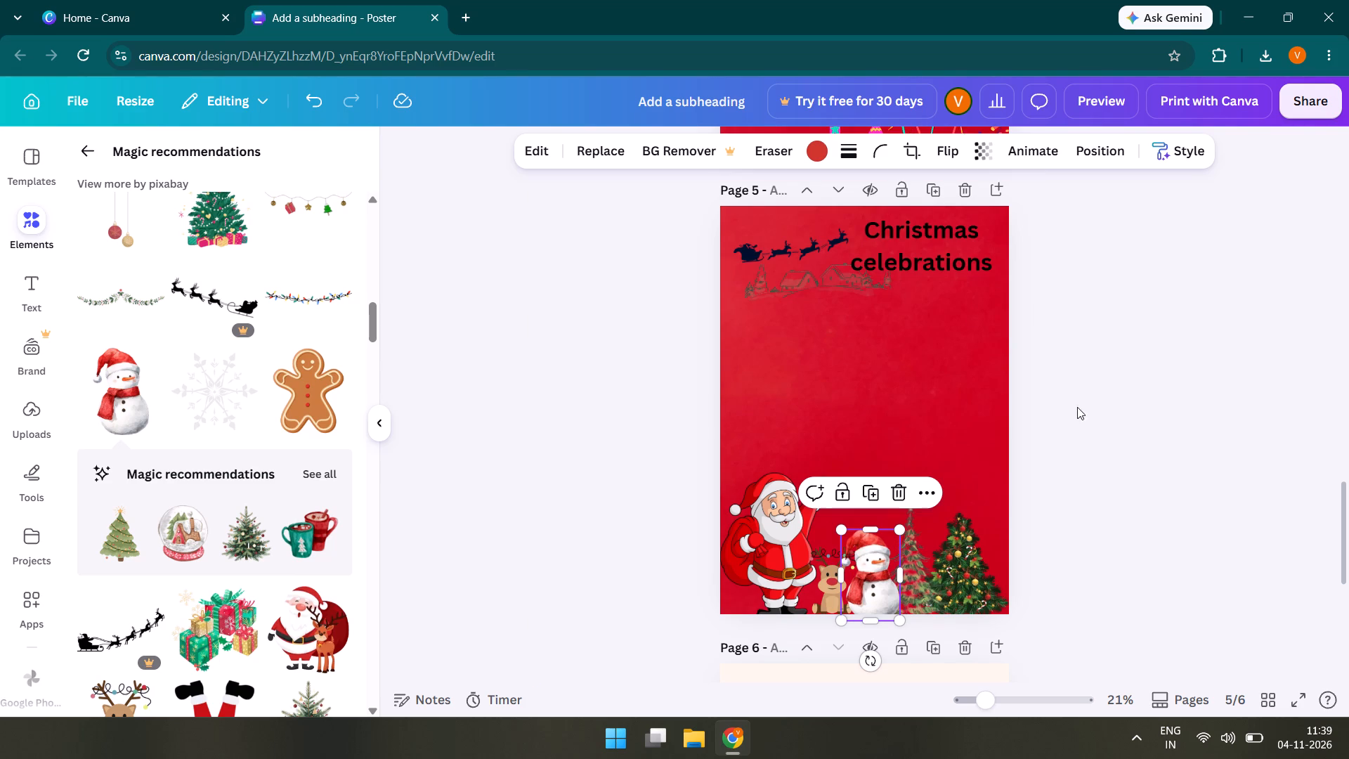
{"action": "left_click", "coordinate": [1083, 413]}
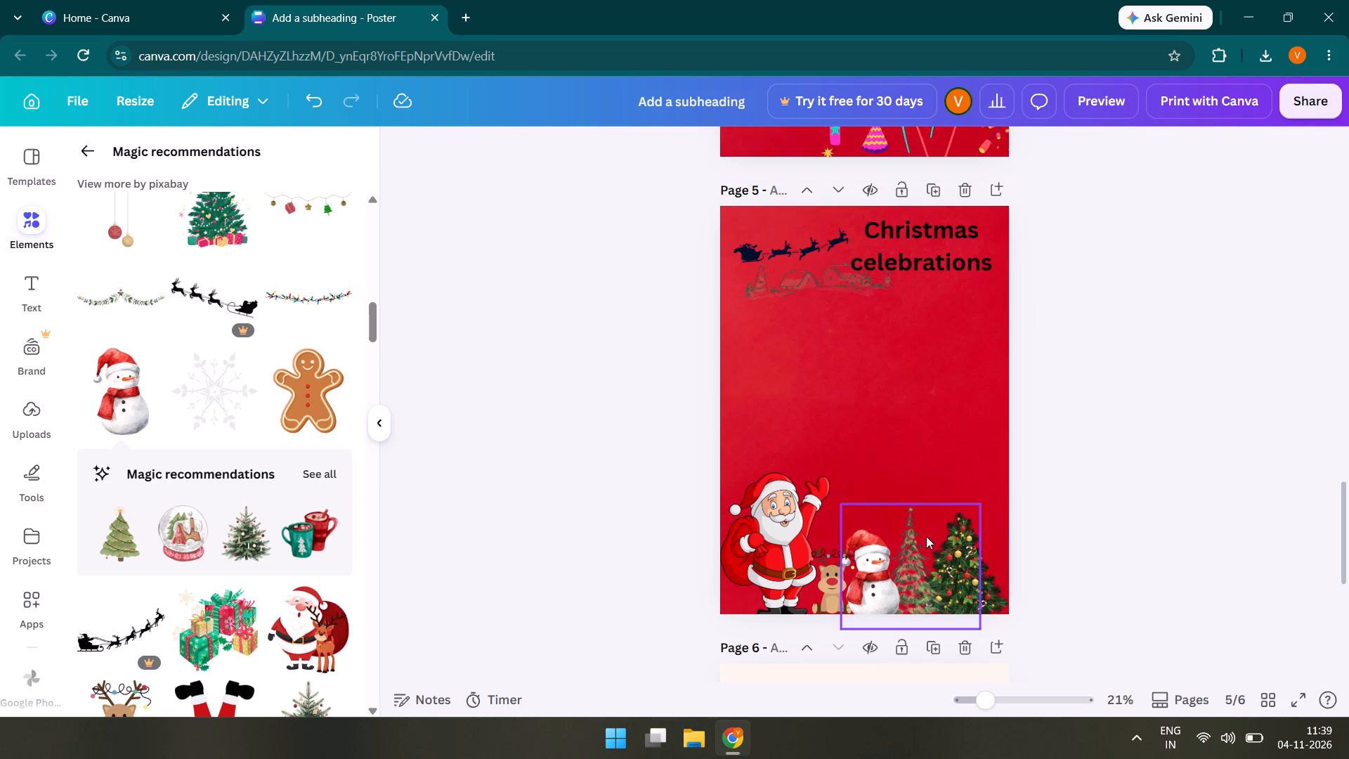
Move the snowman up page 5 to the open red area above the ornamented Christmas tree.
{"action": "left_click_drag", "start_coordinate": [849, 585], "coordinate": [942, 403]}
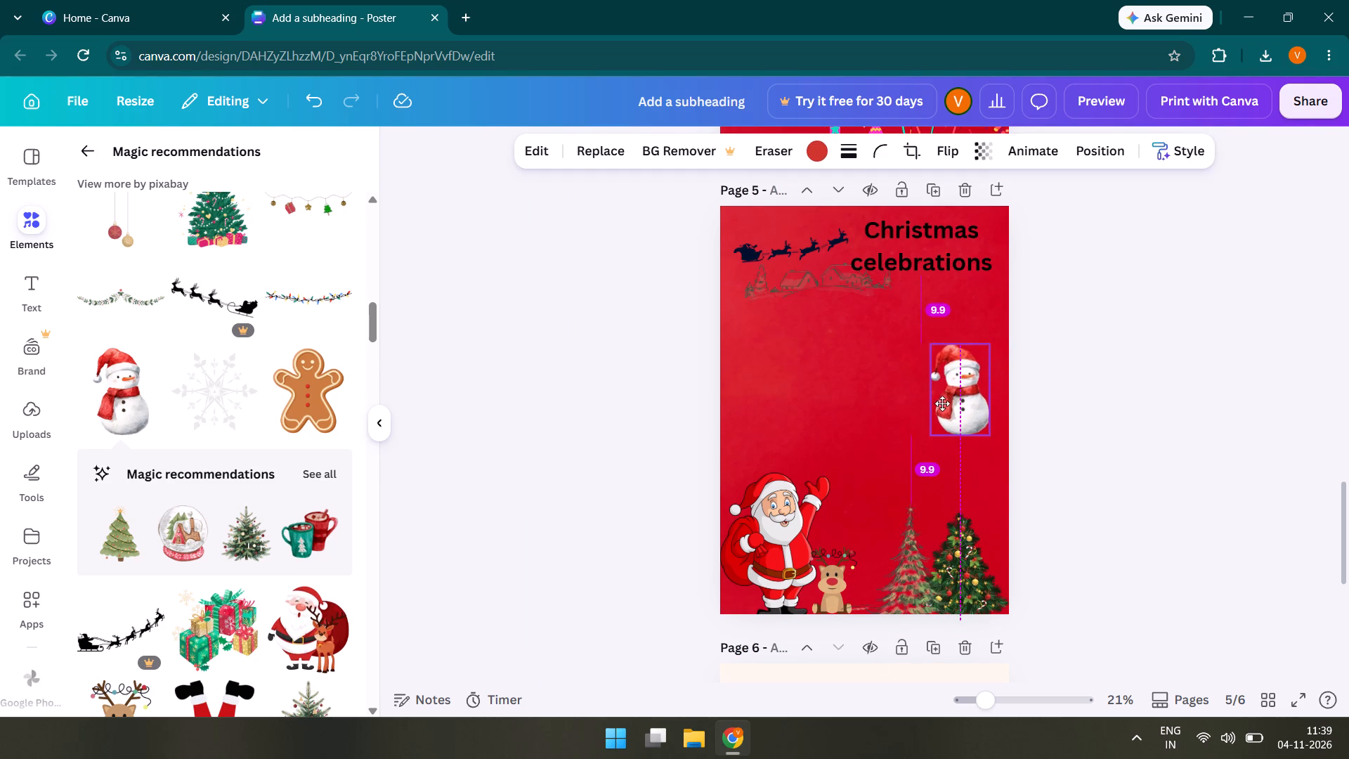
{"action": "left_click_drag", "start_coordinate": [942, 403], "coordinate": [944, 403]}
{"action": "left_click", "coordinate": [797, 394]}
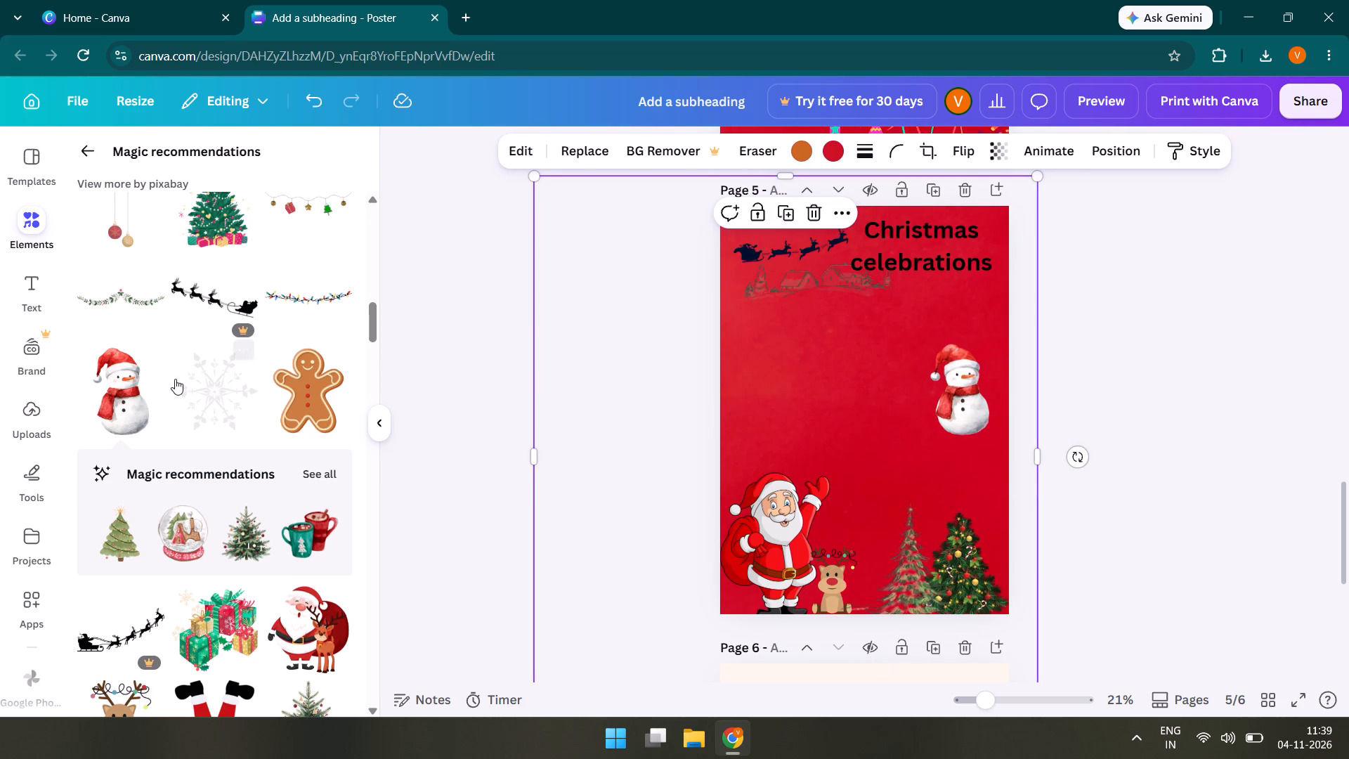
Add a body text box to page 5 reading "ALL ARE WELCOME TO THE CHRISTMAS CELEBRATIONS".
{"action": "left_click", "coordinate": [15, 306]}
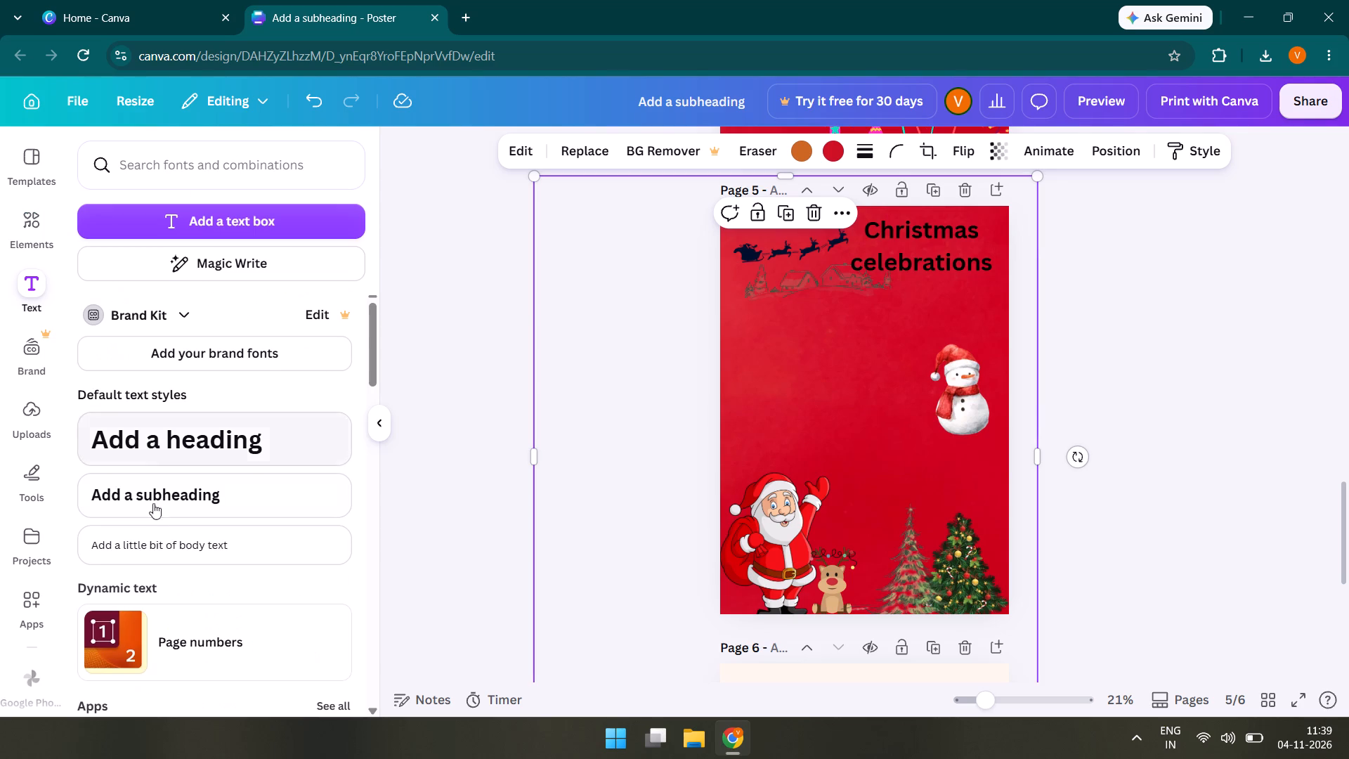
{"action": "left_click", "coordinate": [164, 547]}
{"action": "key", "text": "BackSpace"}
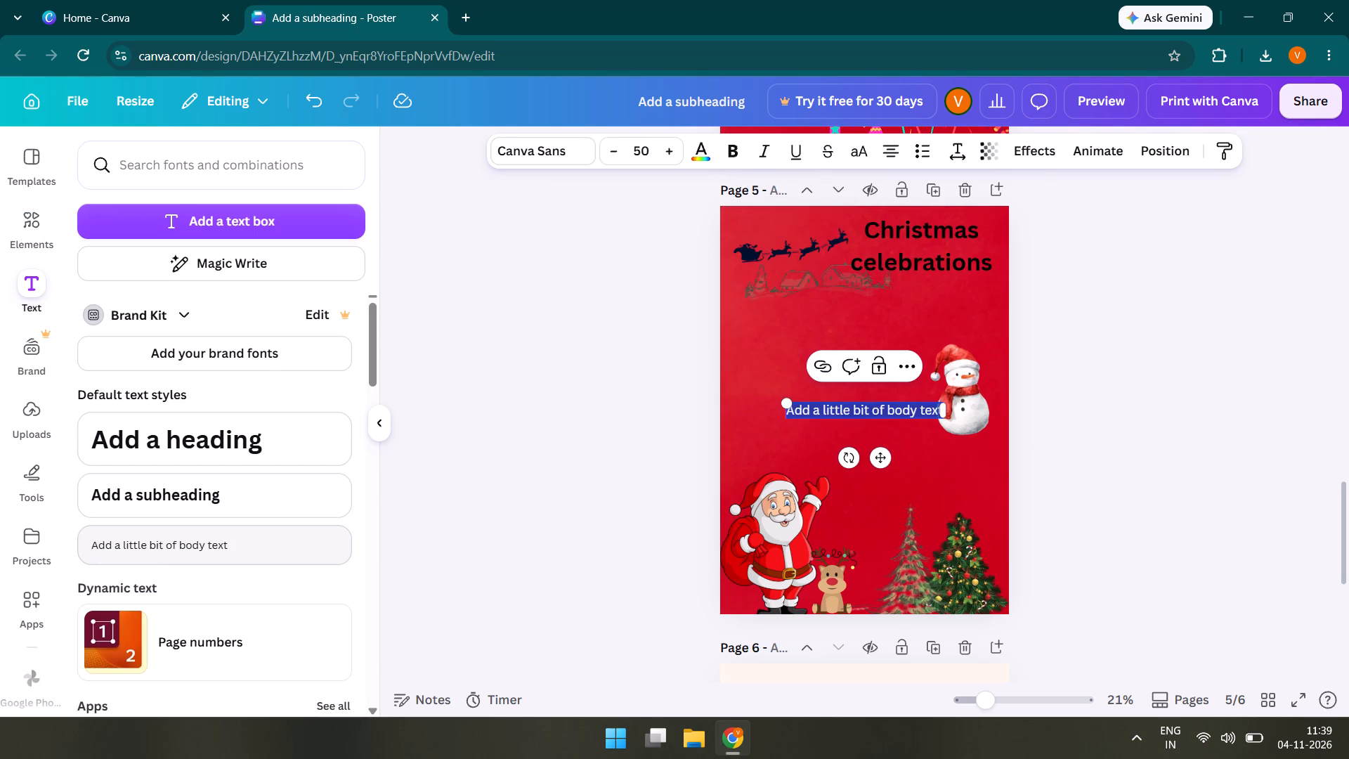
{"action": "type", "text": "ALL AR"}
{"action": "key", "text": "space"}
{"action": "key", "text": "BackSpace"}
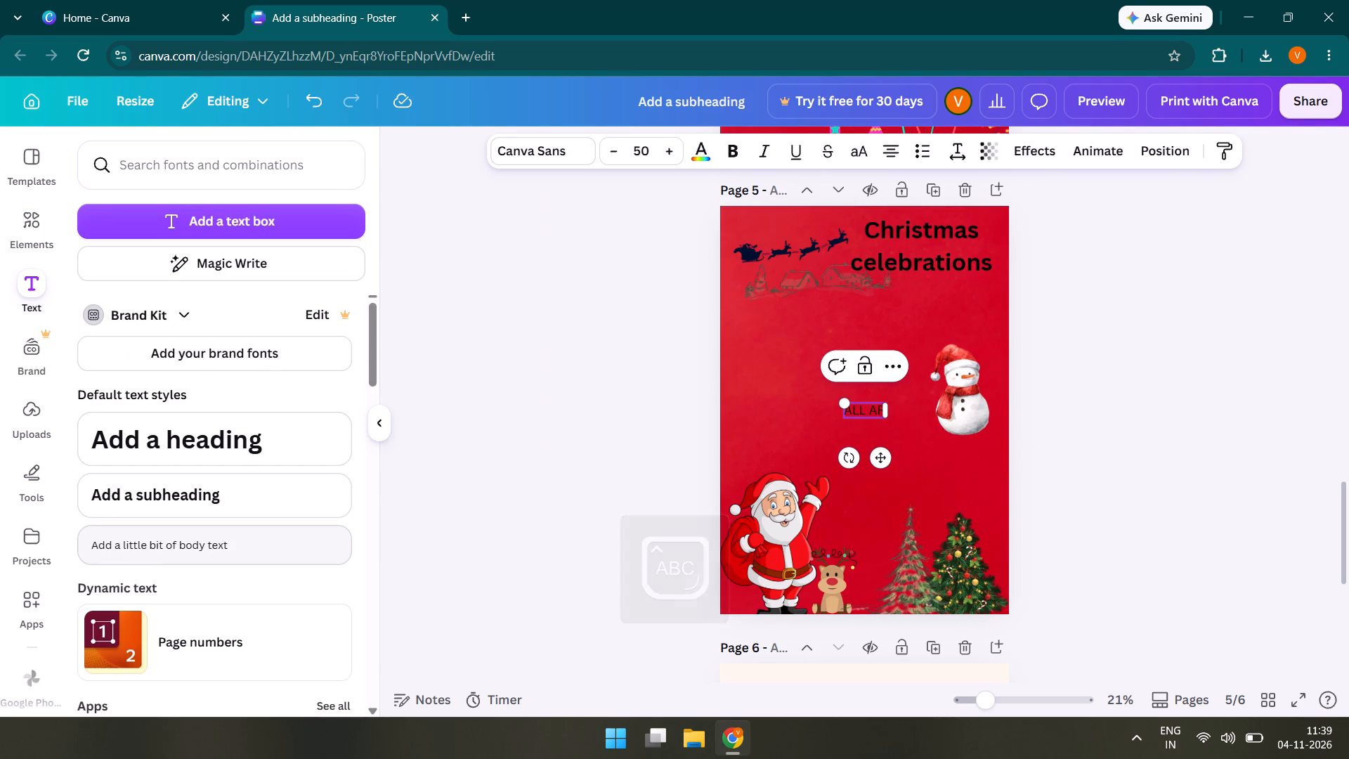
{"action": "type", "text": "E"}
{"action": "key", "text": "space"}
{"action": "type", "text": "WELOC"}
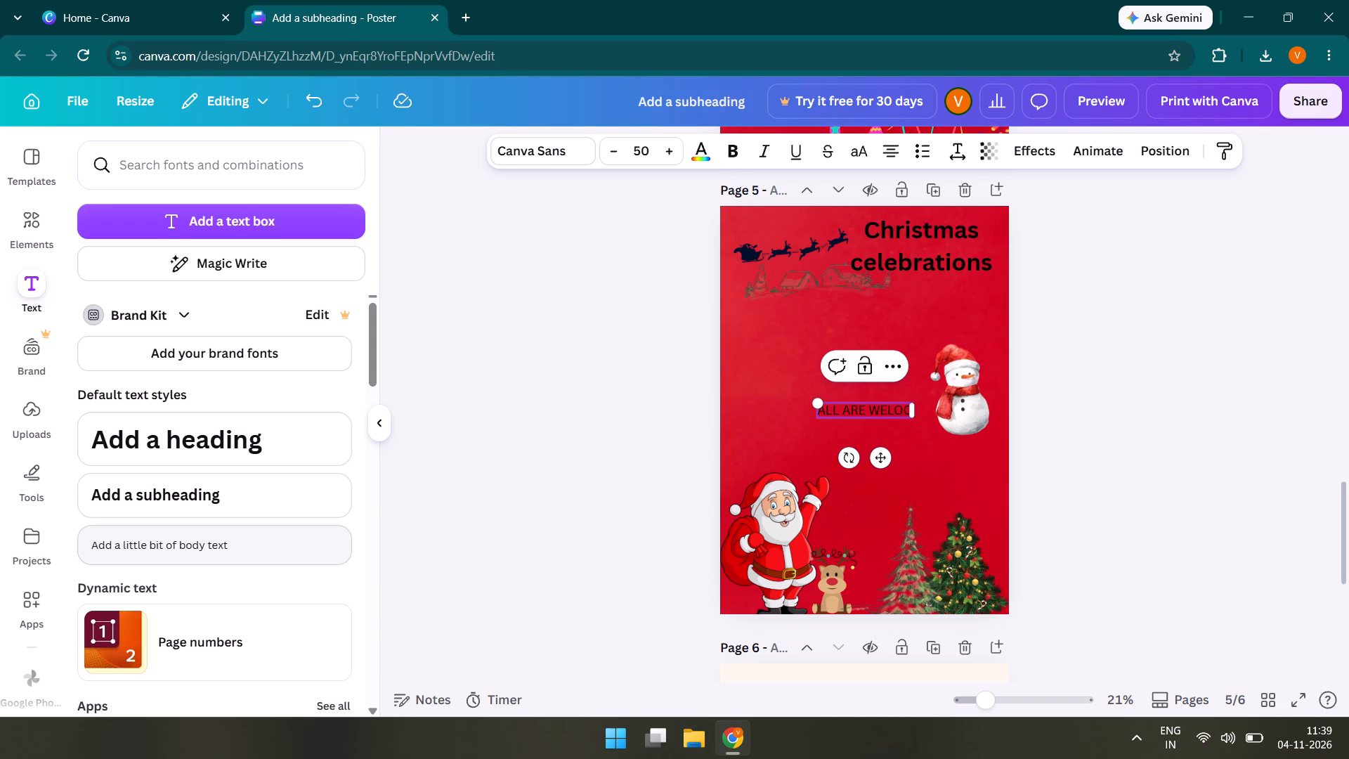
{"action": "key", "text": "BackSpace"}
{"action": "key", "text": "BackSpace"}
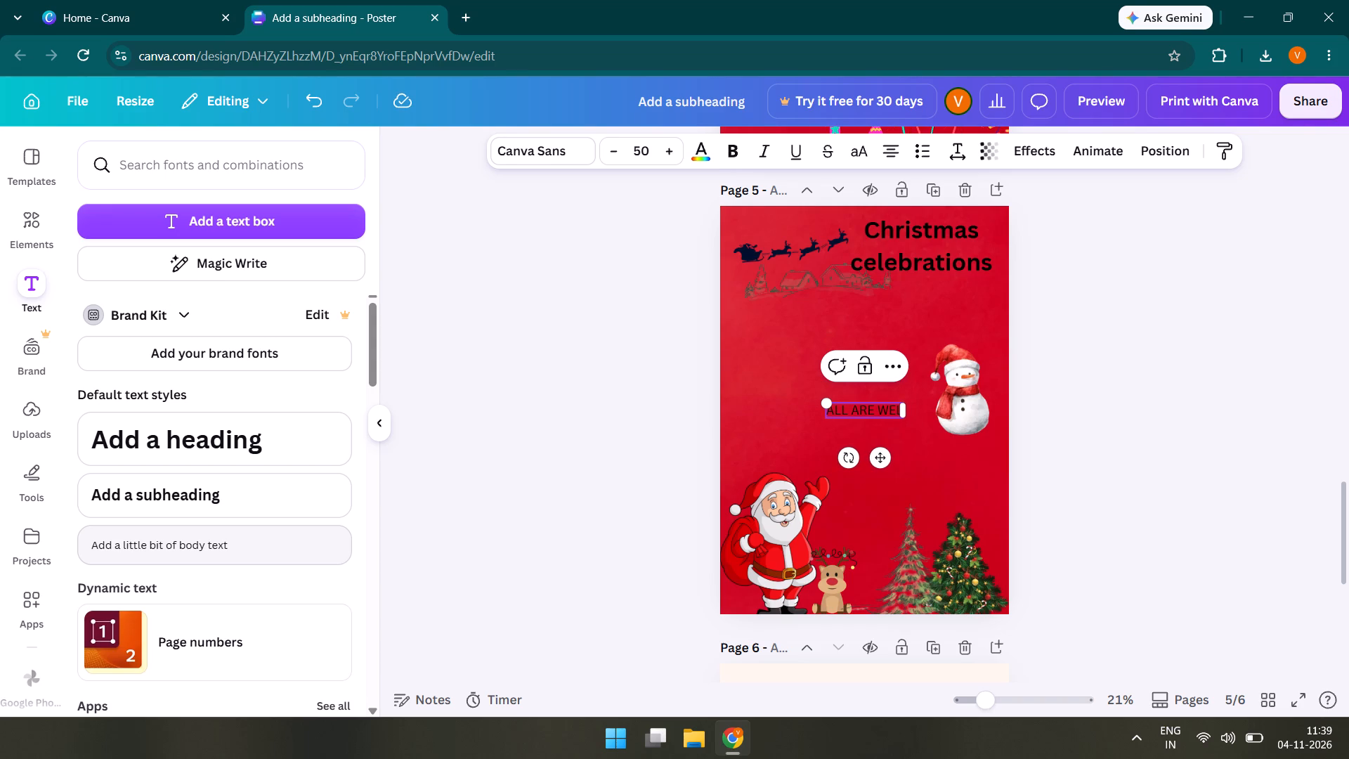
{"action": "type", "text": "COME TO THE"}
{"action": "key", "text": "space"}
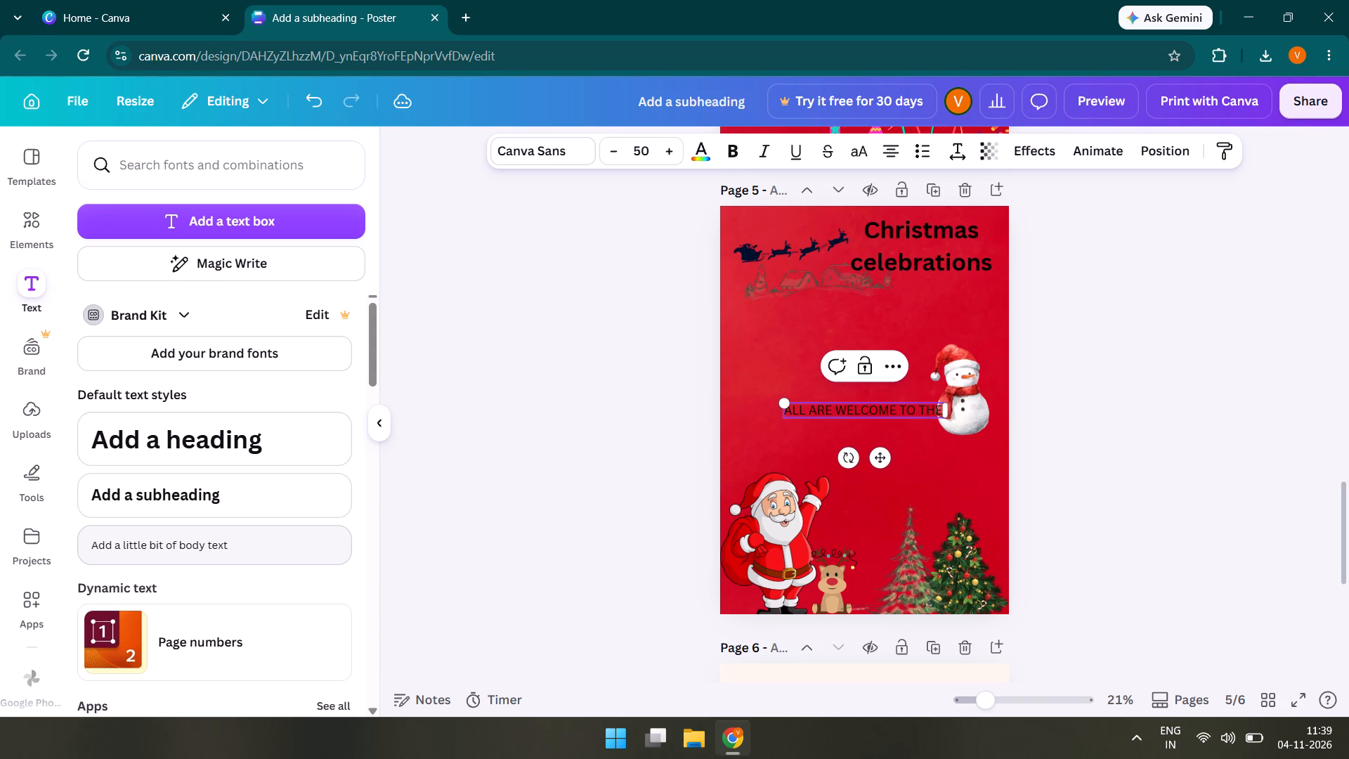
{"action": "key", "text": "c"}
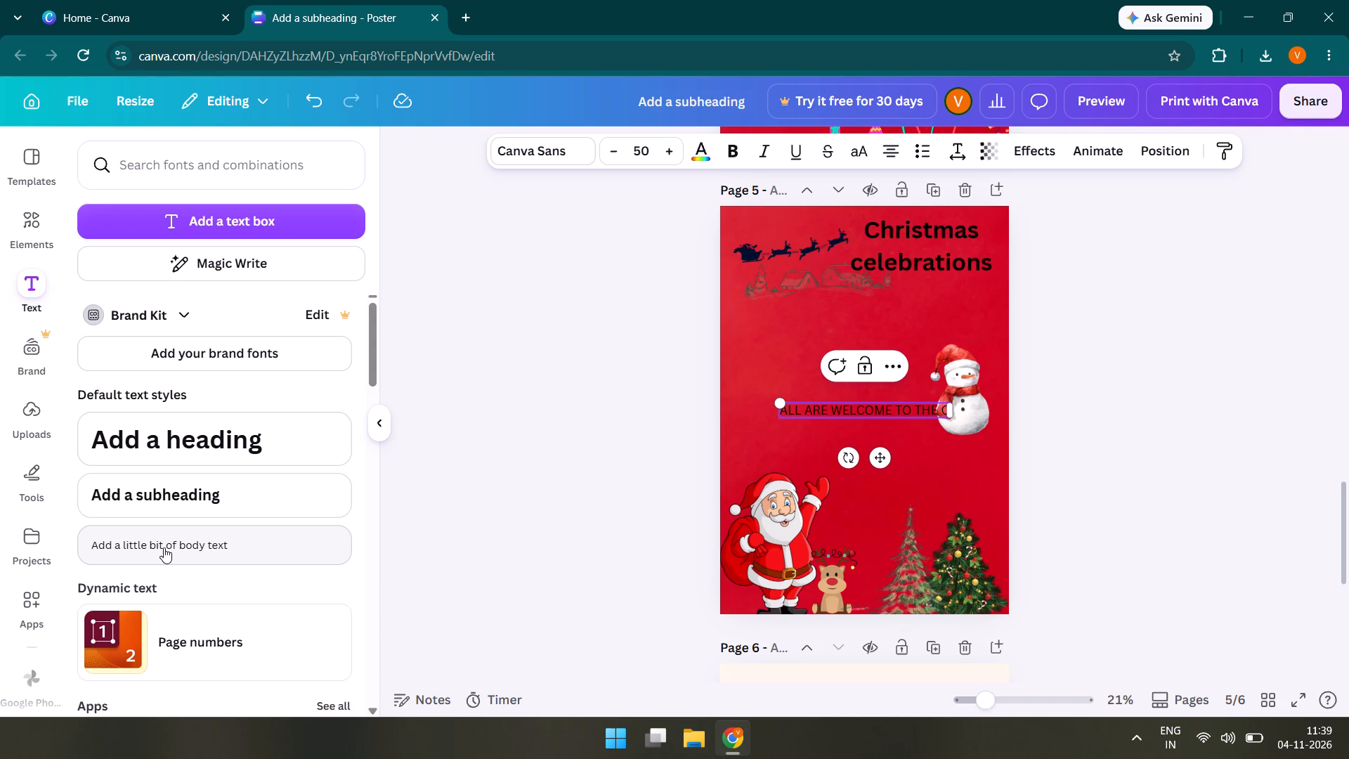
{"action": "type", "text": "HRIS"}
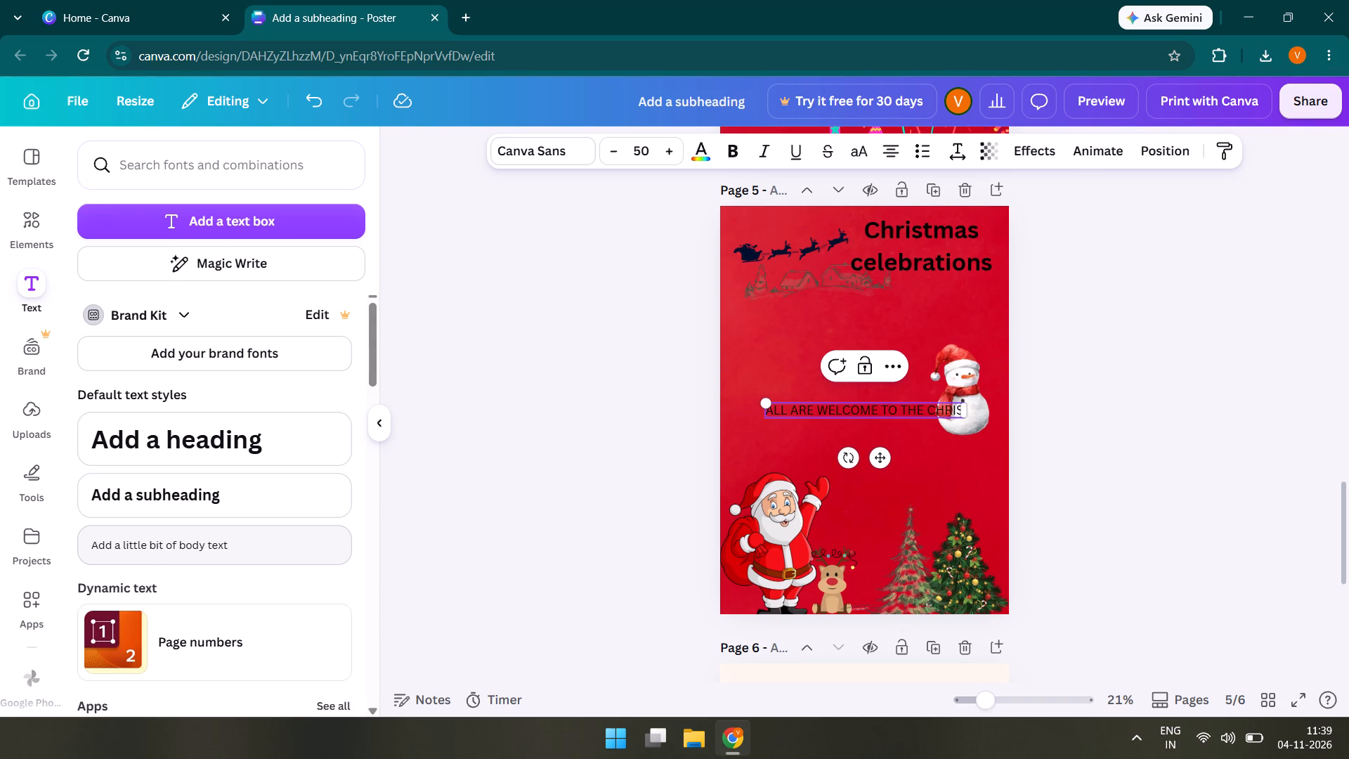
{"action": "type", "text": "TMAS CELE"}
{"action": "type", "text": "BRATIONS"}
{"action": "key", "text": "space"}
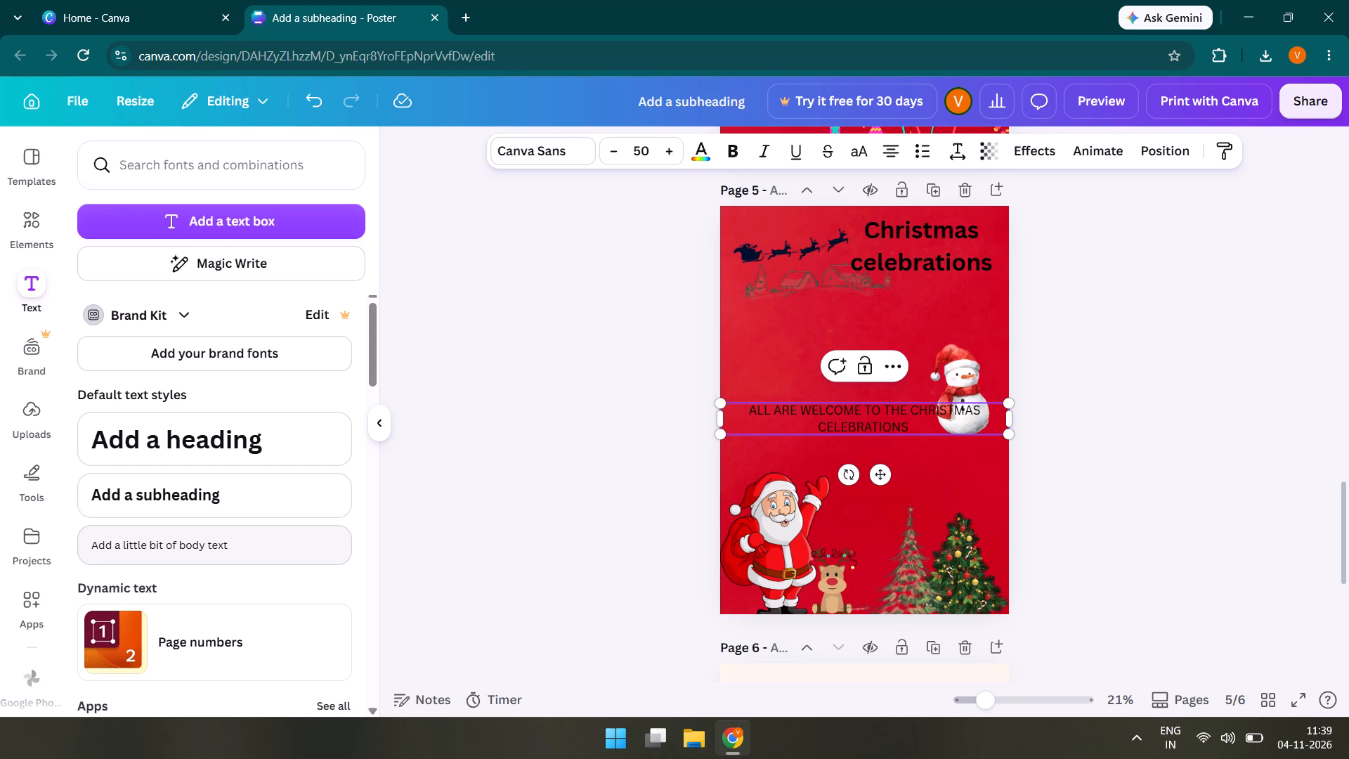
Continue the body text on page 5 with "AND DINNER FOLLOWS".
{"action": "key", "text": "a"}
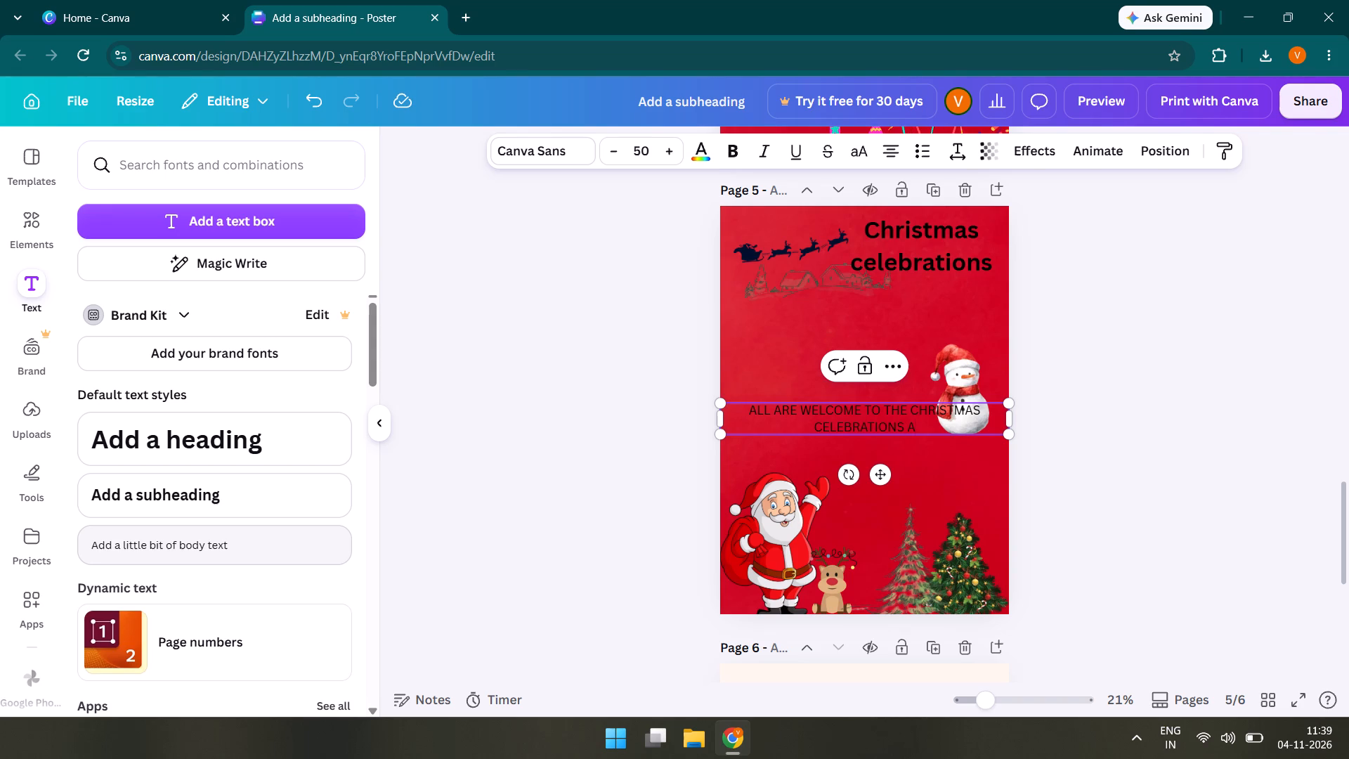
{"action": "type", "text": "ND DI"}
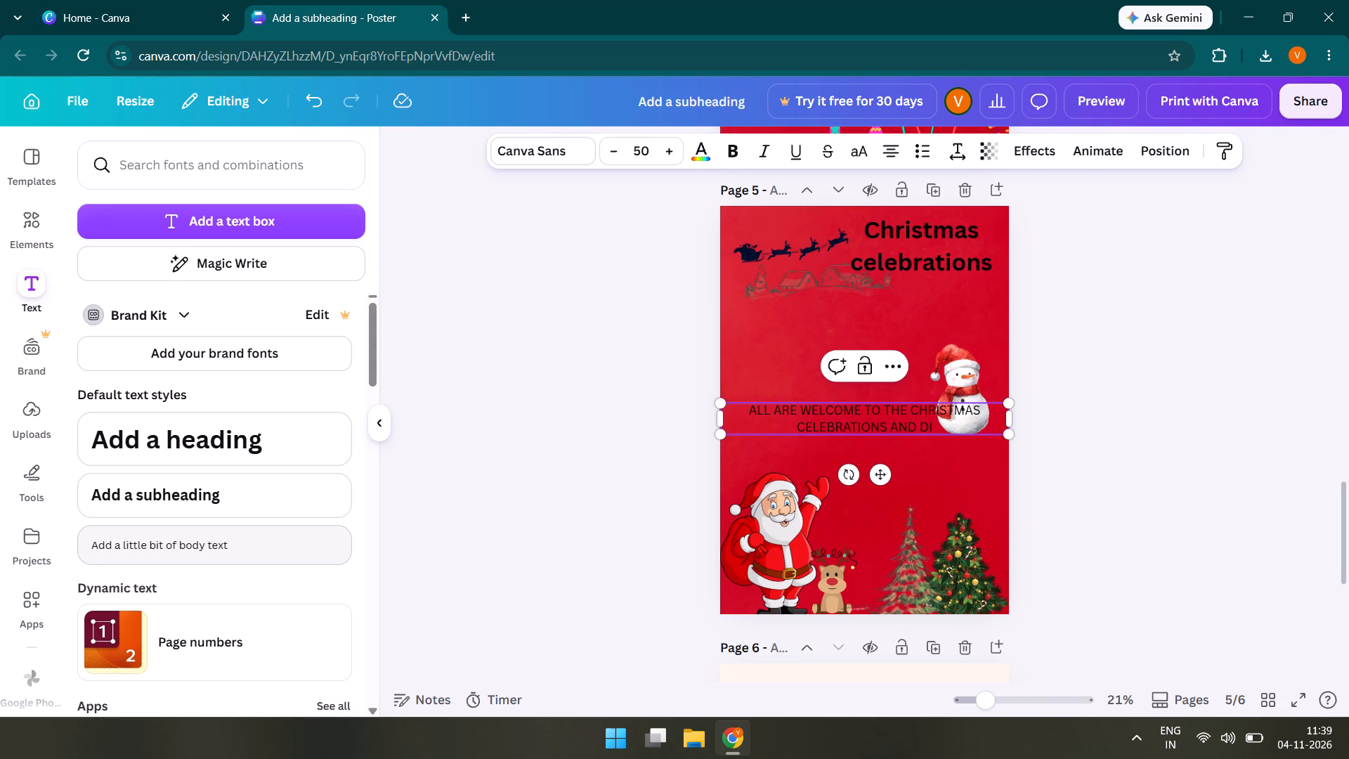
{"action": "type", "text": "NNER FOLL"}
{"action": "type", "text": "OWS A"}
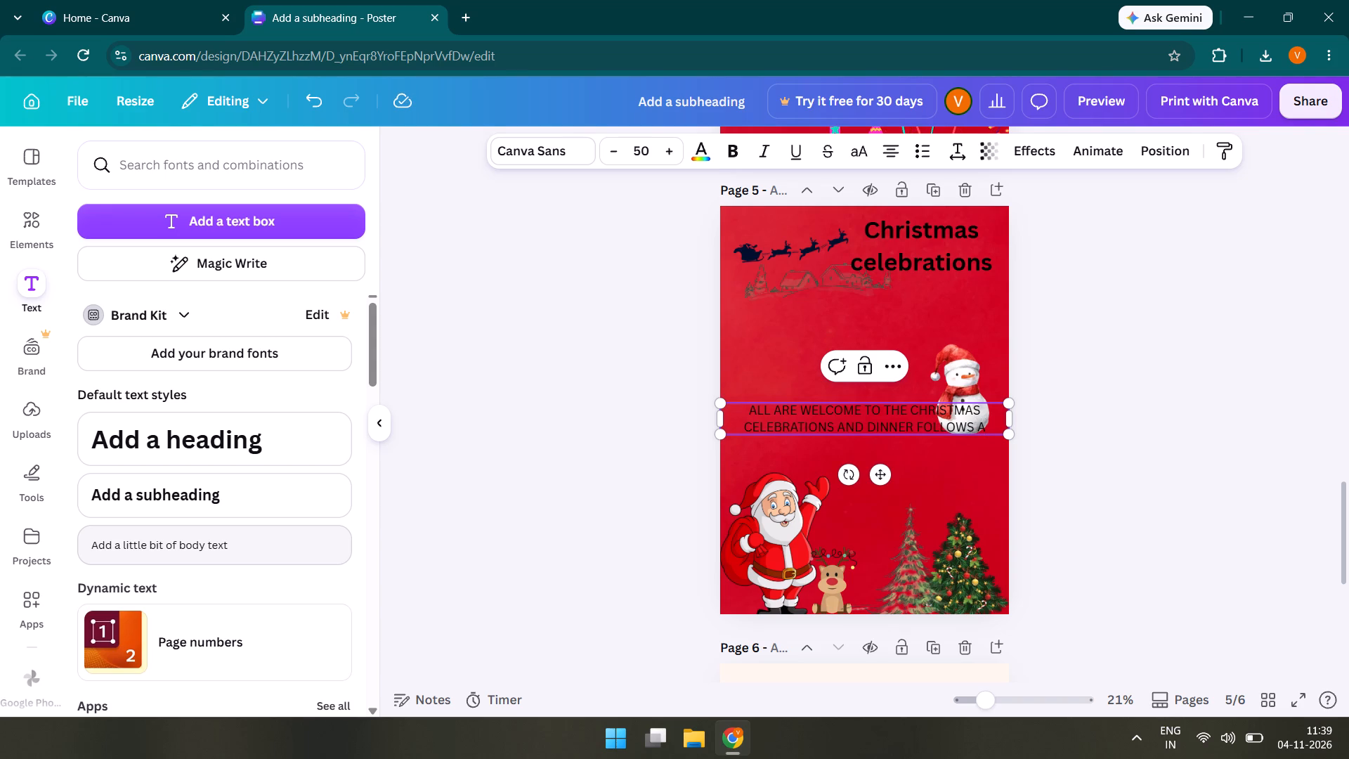
{"action": "type", "text": "ND"}
{"action": "key", "text": "space"}
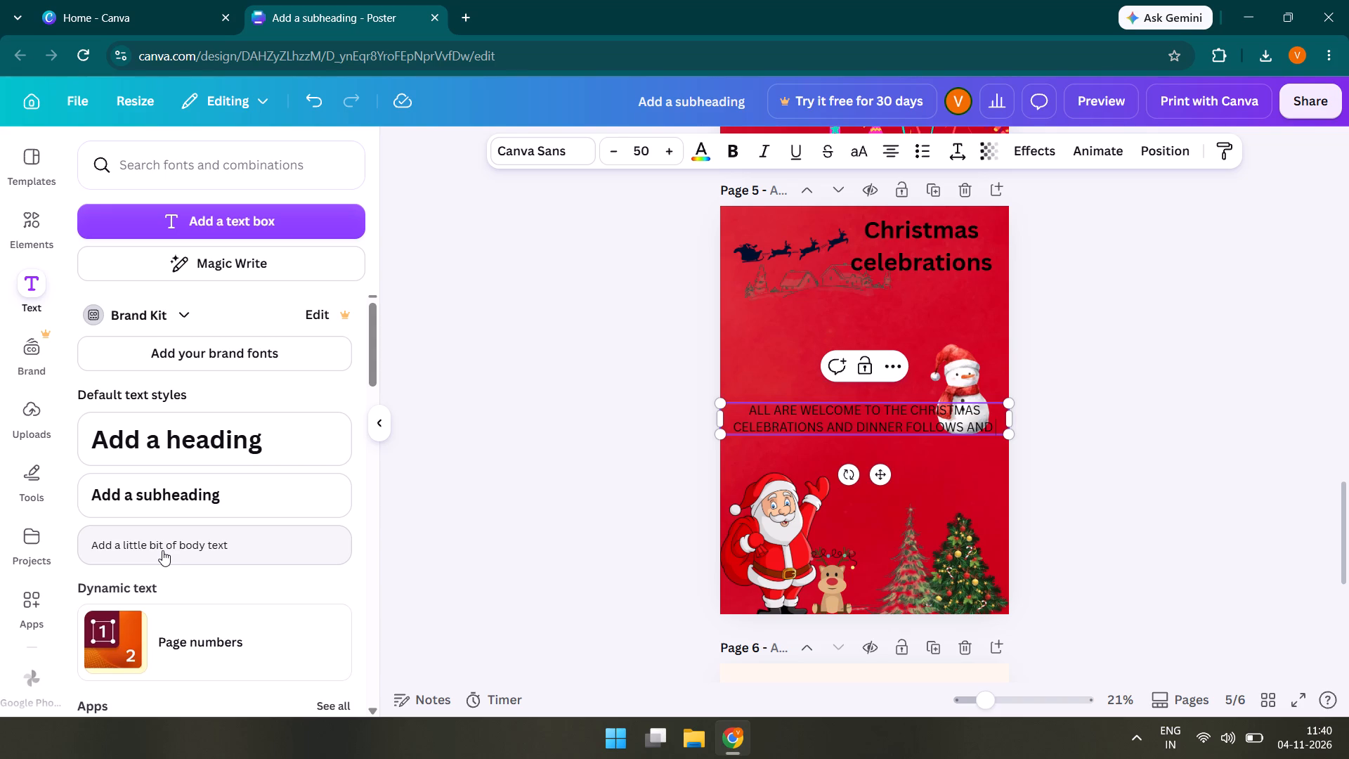
{"action": "key", "text": "BackSpace"}
{"action": "key", "text": "BackSpace"}
{"action": "key", "text": "BackSpace"}
{"action": "key", "text": "BackSpace"}
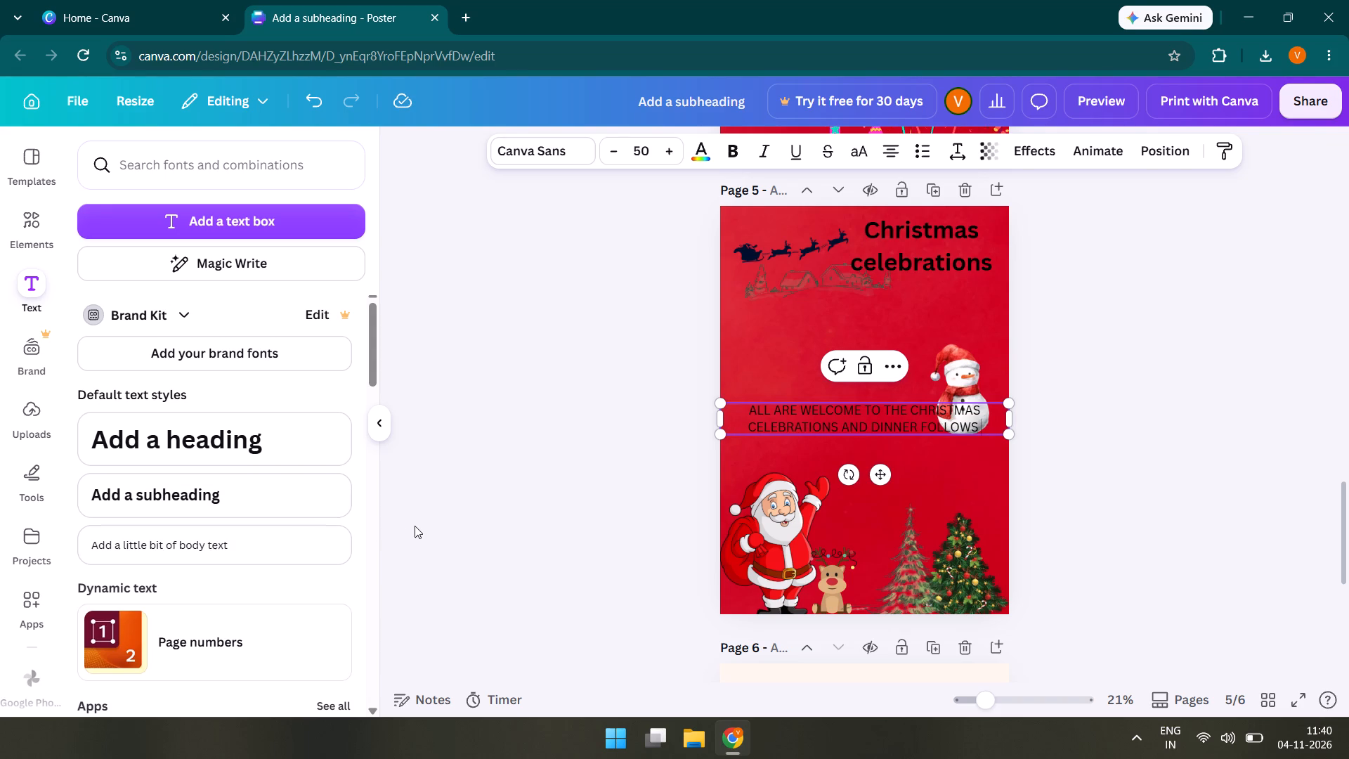
Continue the body text on page 5 with "AND FEW GAMES ARE CONDUCTED".
{"action": "type", "text": "AND FEW GAEM"}
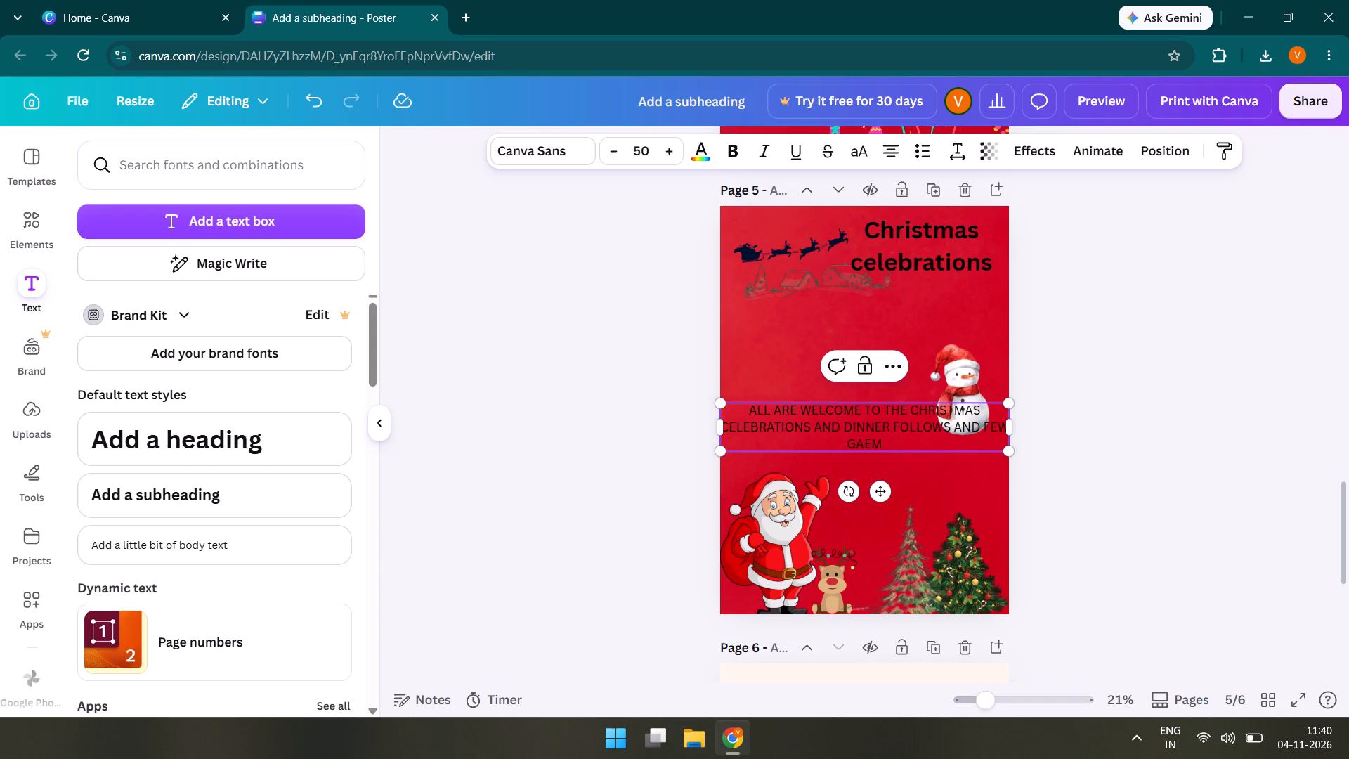
{"action": "key", "text": "BackSpace"}
{"action": "key", "text": "BackSpace"}
{"action": "type", "text": "MES ARE"}
{"action": "key", "text": "space"}
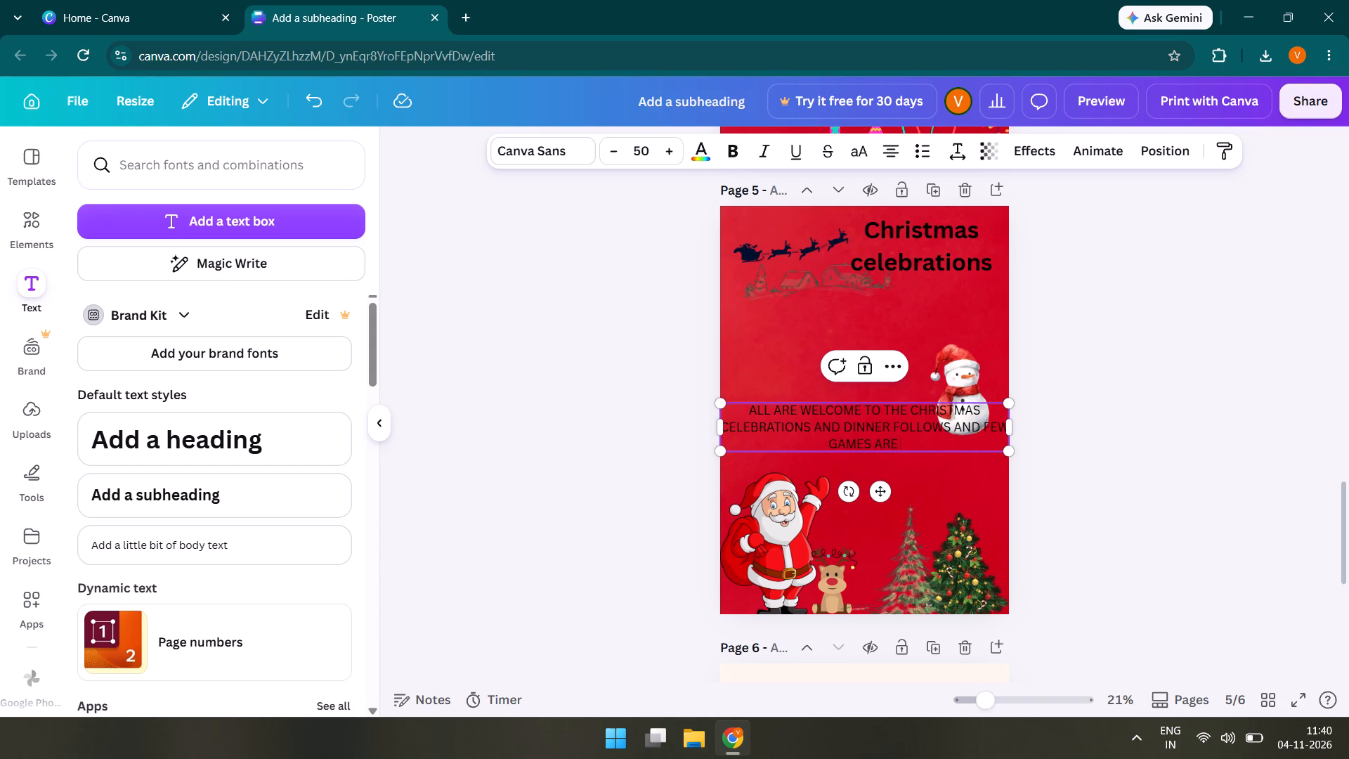
{"action": "type", "text": "CONDUCTED"}
{"action": "key", "text": "space"}
{"action": "key", "text": "t"}
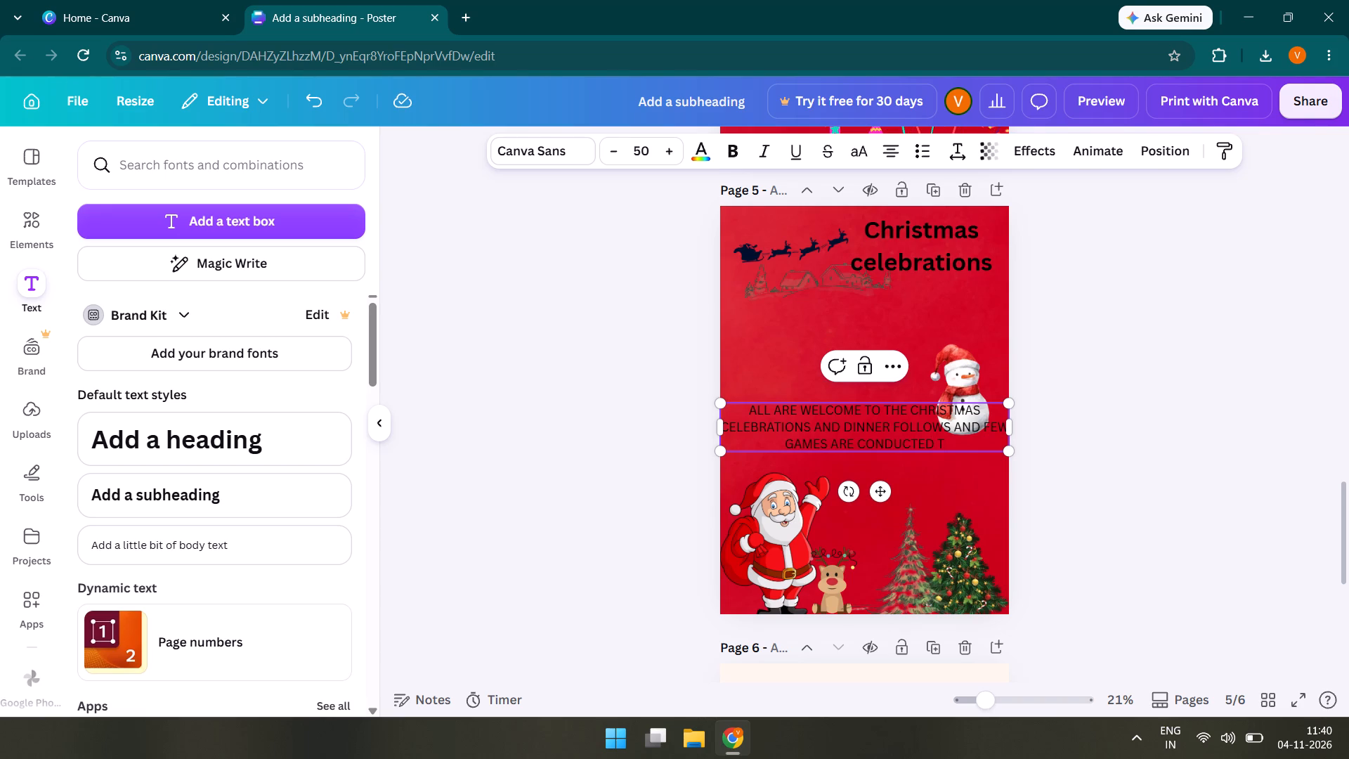
{"action": "key", "text": "BackSpace"}
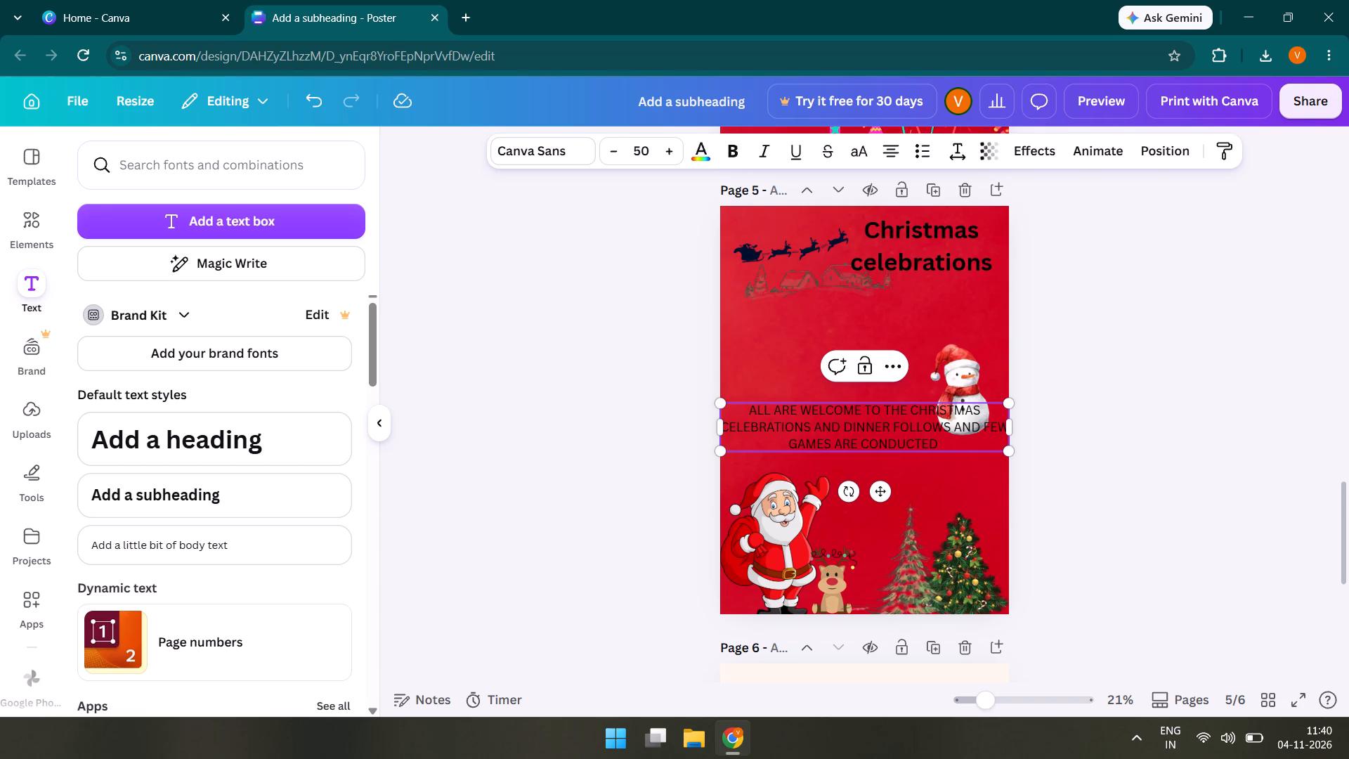
Append "AND GIFTS ALSO GIFTED BY THE FATHER AND EVERYONE NEED TO PARTICIPATE AND" to the body text and finish editing it.
{"action": "key", "text": "a"}
{"action": "type", "text": "DN"}
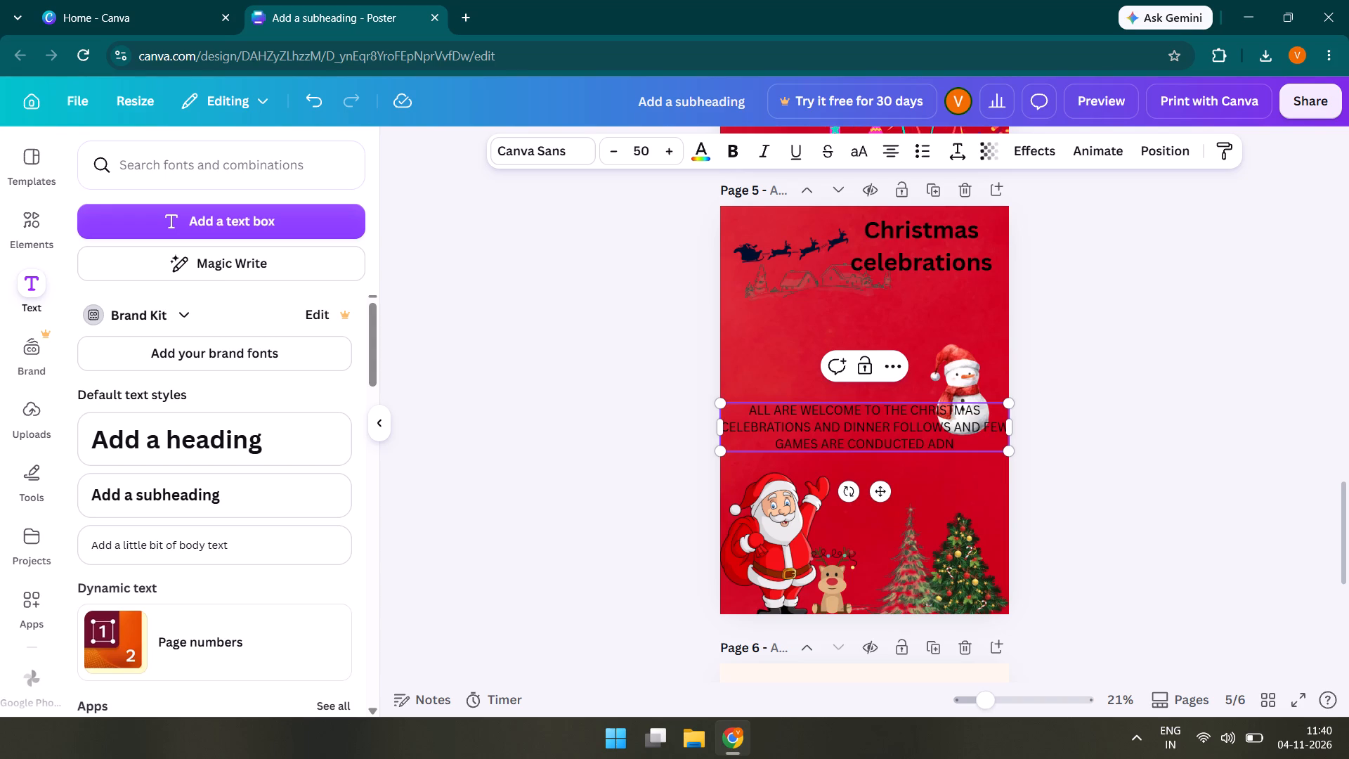
{"action": "key", "text": "BackSpace"}
{"action": "key", "text": "BackSpace"}
{"action": "type", "text": "ND GIFTS ALSO"}
{"action": "key", "text": "space"}
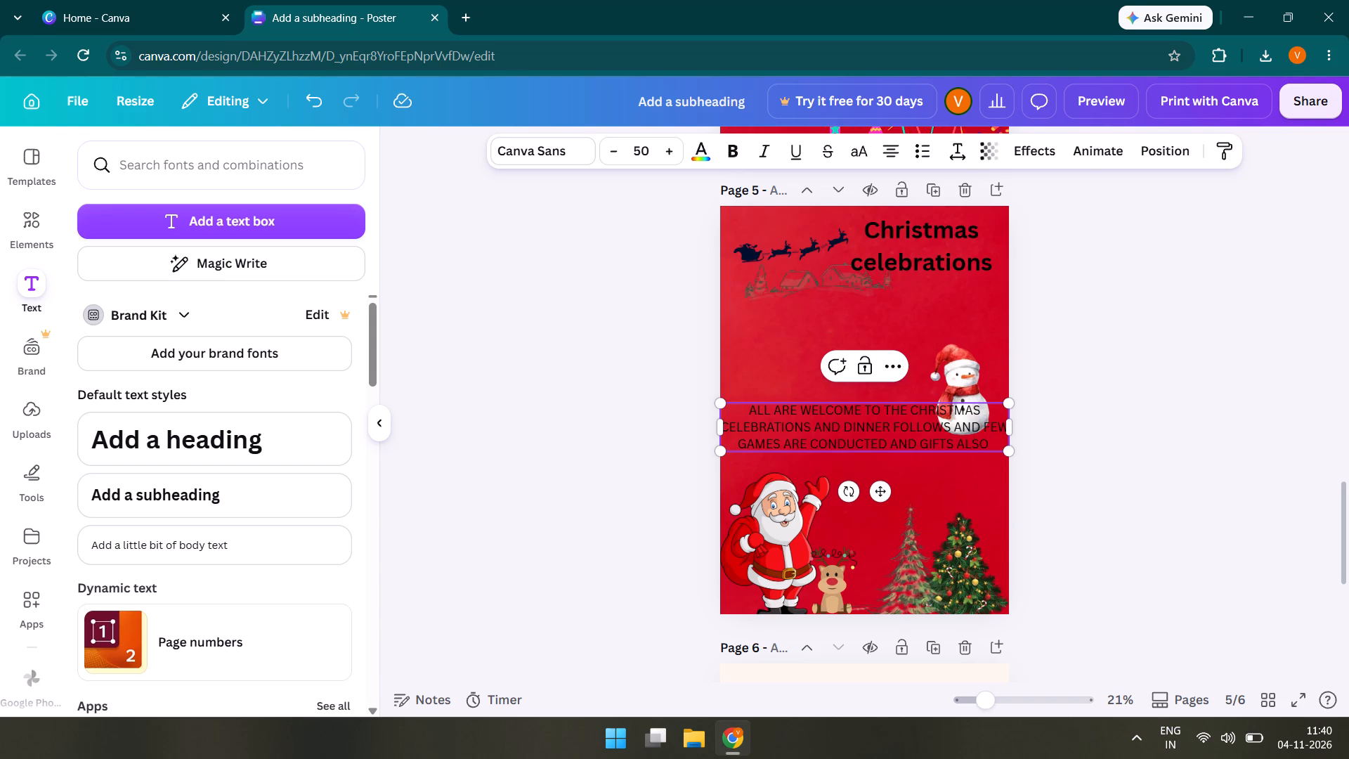
{"action": "type", "text": "GIFTED BY THE FATHER"}
{"action": "key", "text": "space"}
{"action": "type", "text": "AND EVERYONE NEED TO PA"}
{"action": "type", "text": "RTICIPATE AND"}
{"action": "key", "text": "space"}
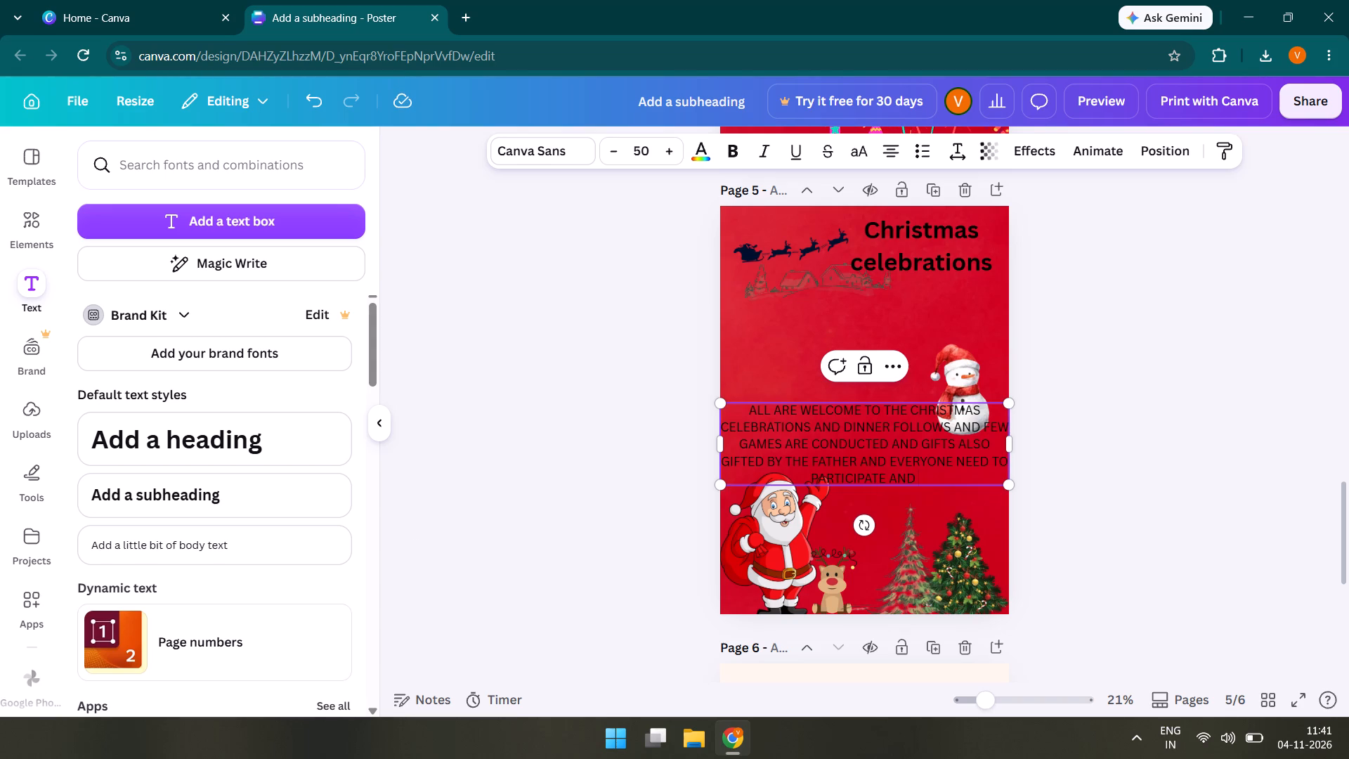
{"action": "left_click", "coordinate": [415, 526]}
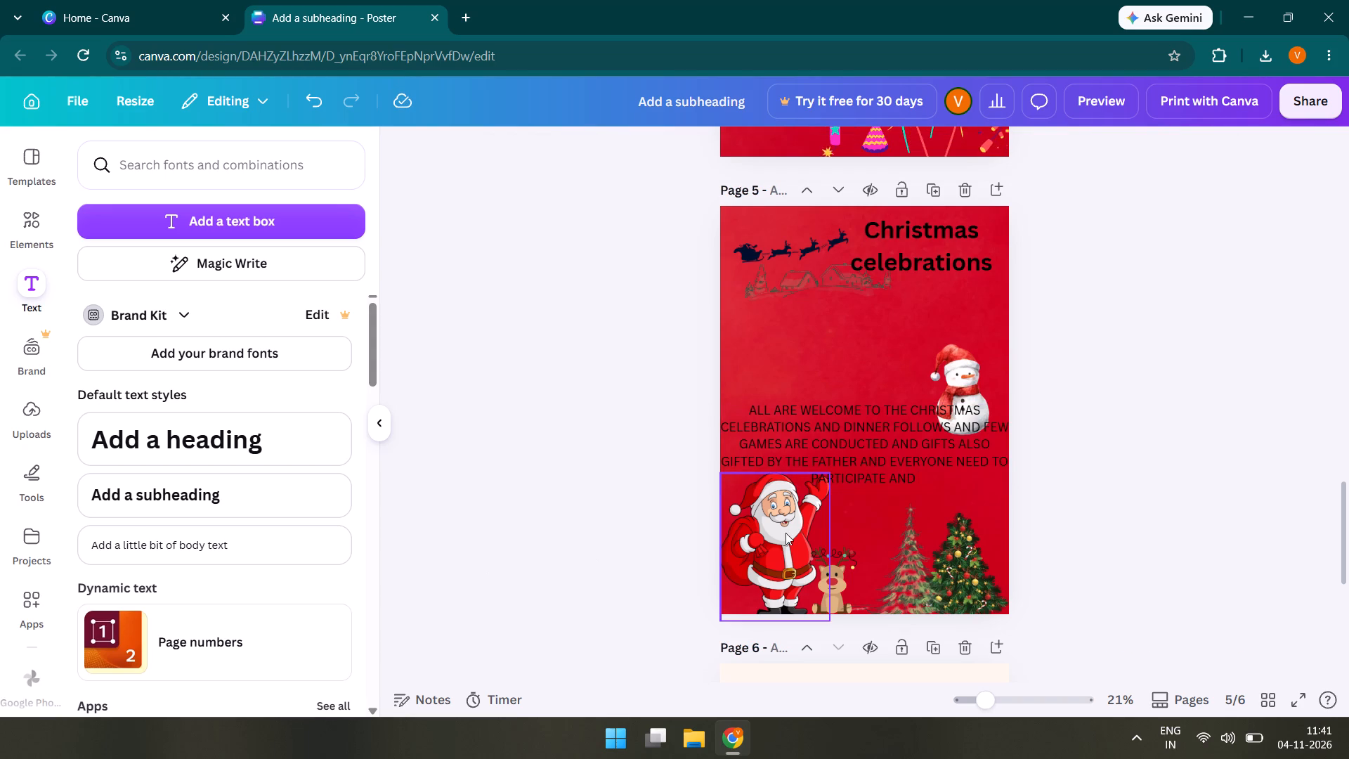
Append "SUCCESS THE PARTY." to the end of the invitation body text on page 5.
{"action": "left_click", "coordinate": [910, 467]}
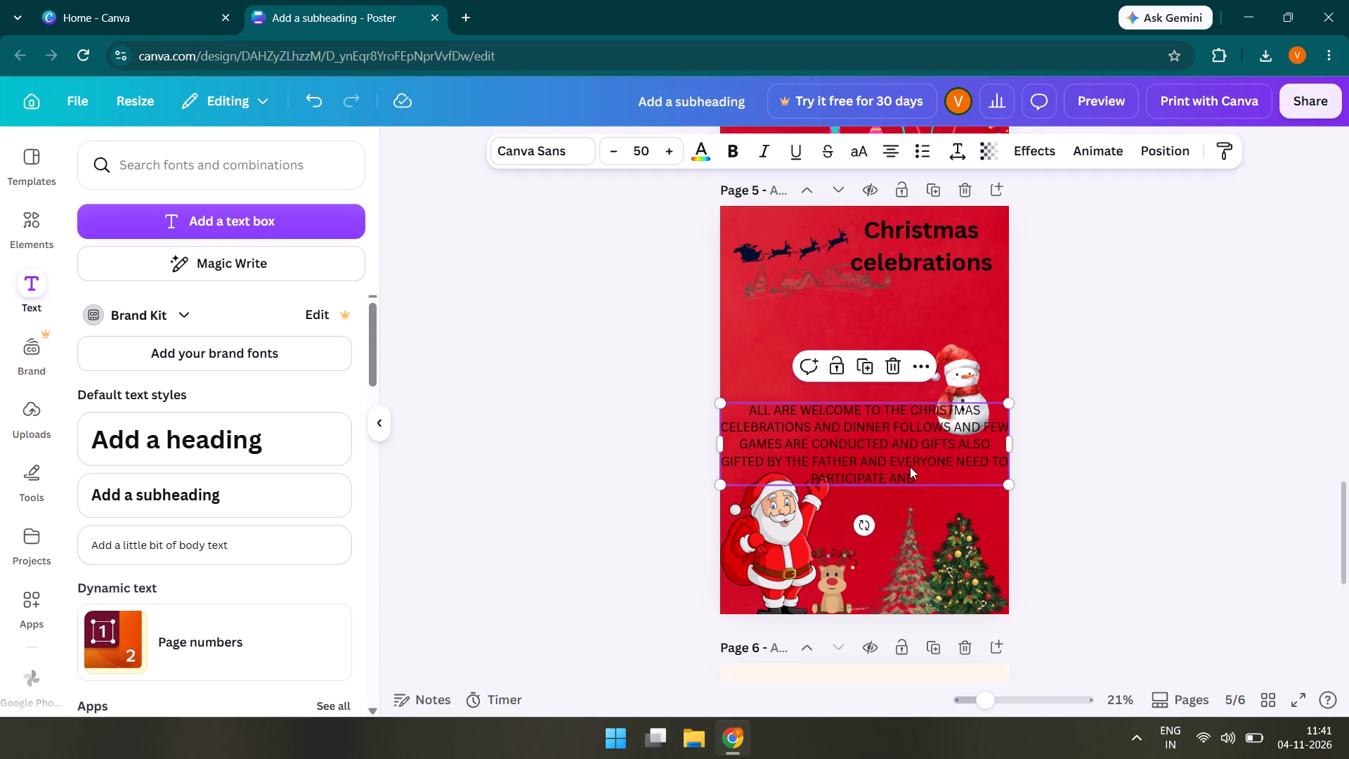
{"action": "double_click", "coordinate": [918, 476]}
{"action": "key", "text": "space"}
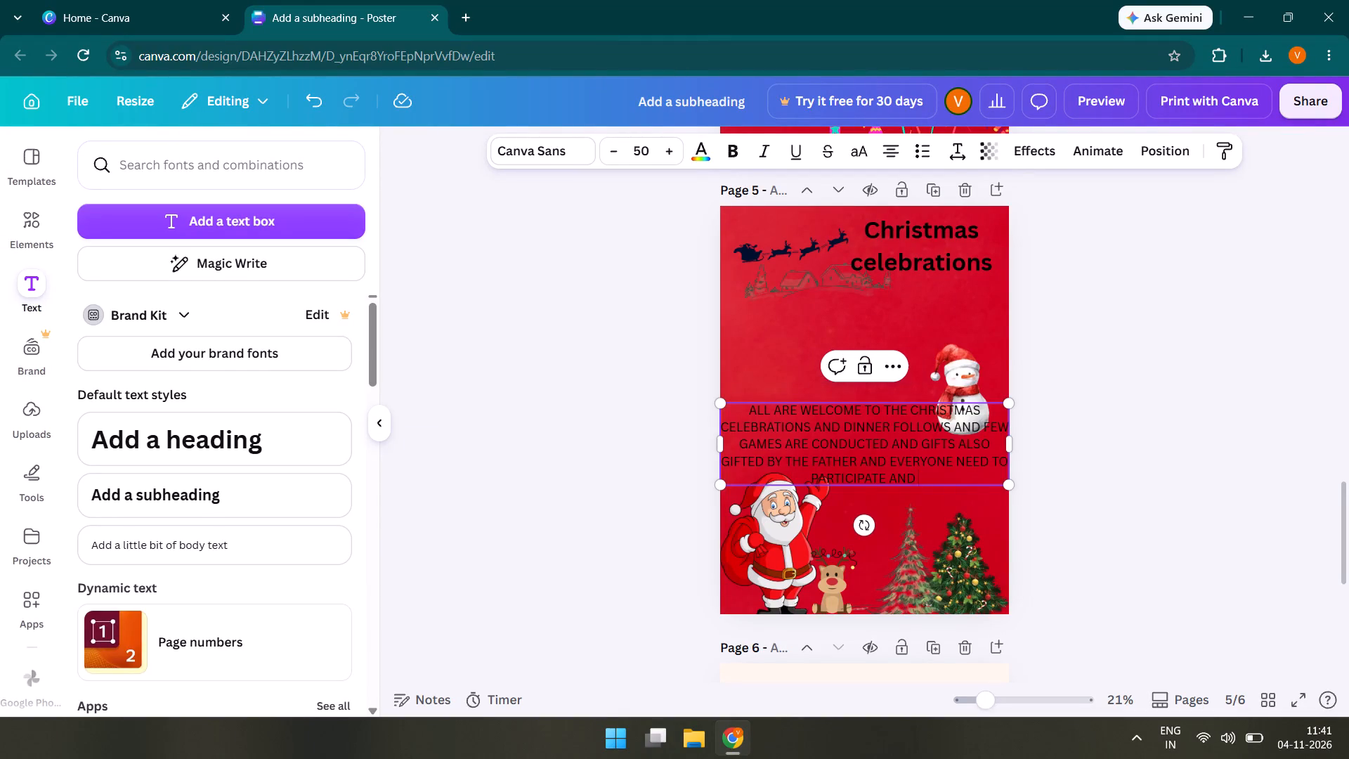
{"action": "type", "text": "SUCCESS THE"}
{"action": "key", "text": "space"}
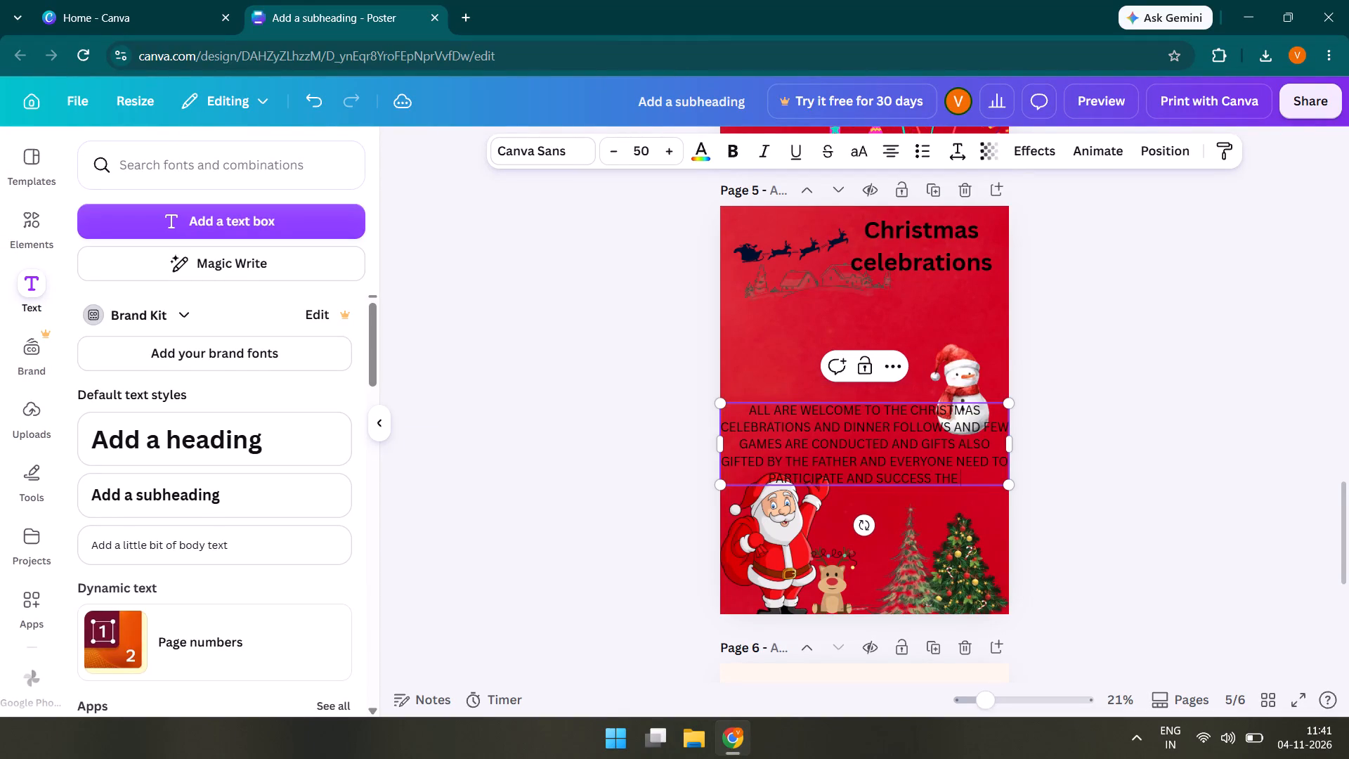
{"action": "type", "text": "PARTY"}
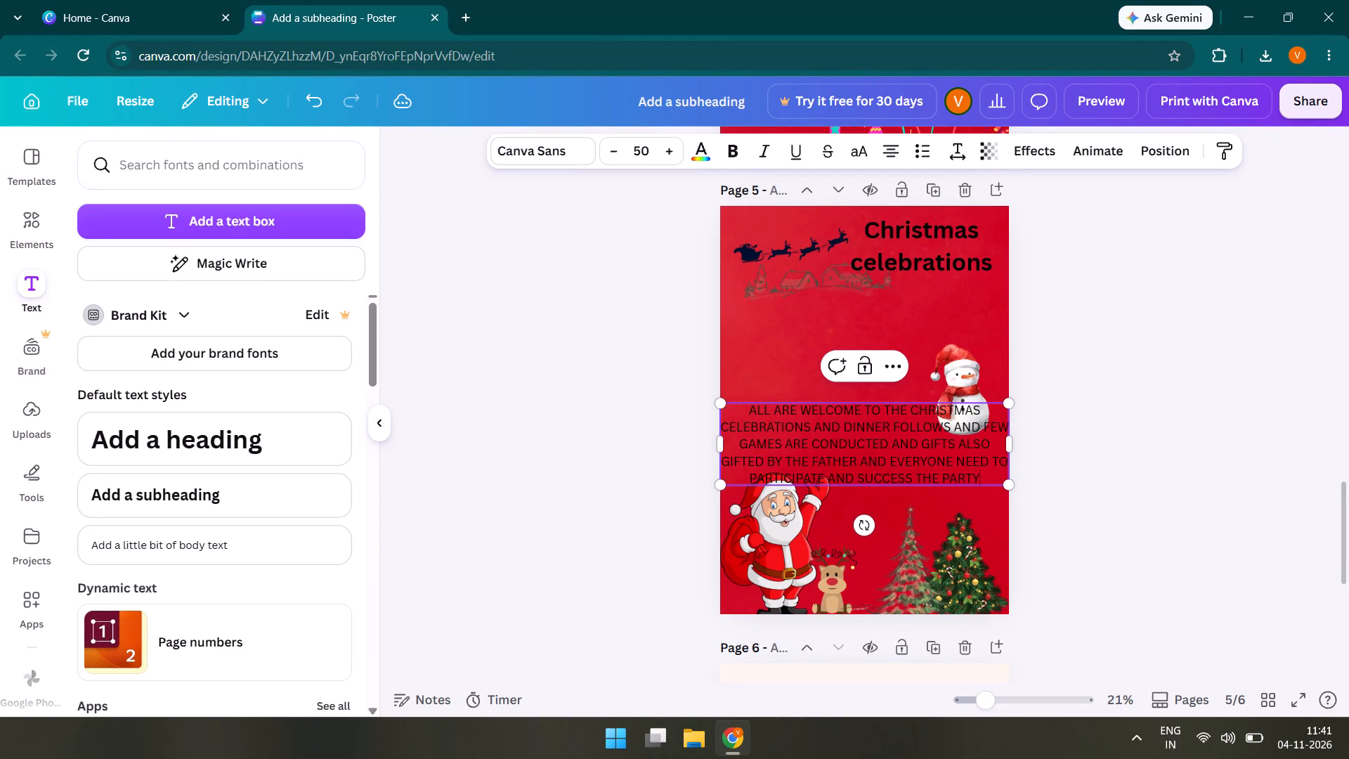
{"action": "key", "text": "space"}
{"action": "key", "text": "comma"}
{"action": "key", "text": "BackSpace"}
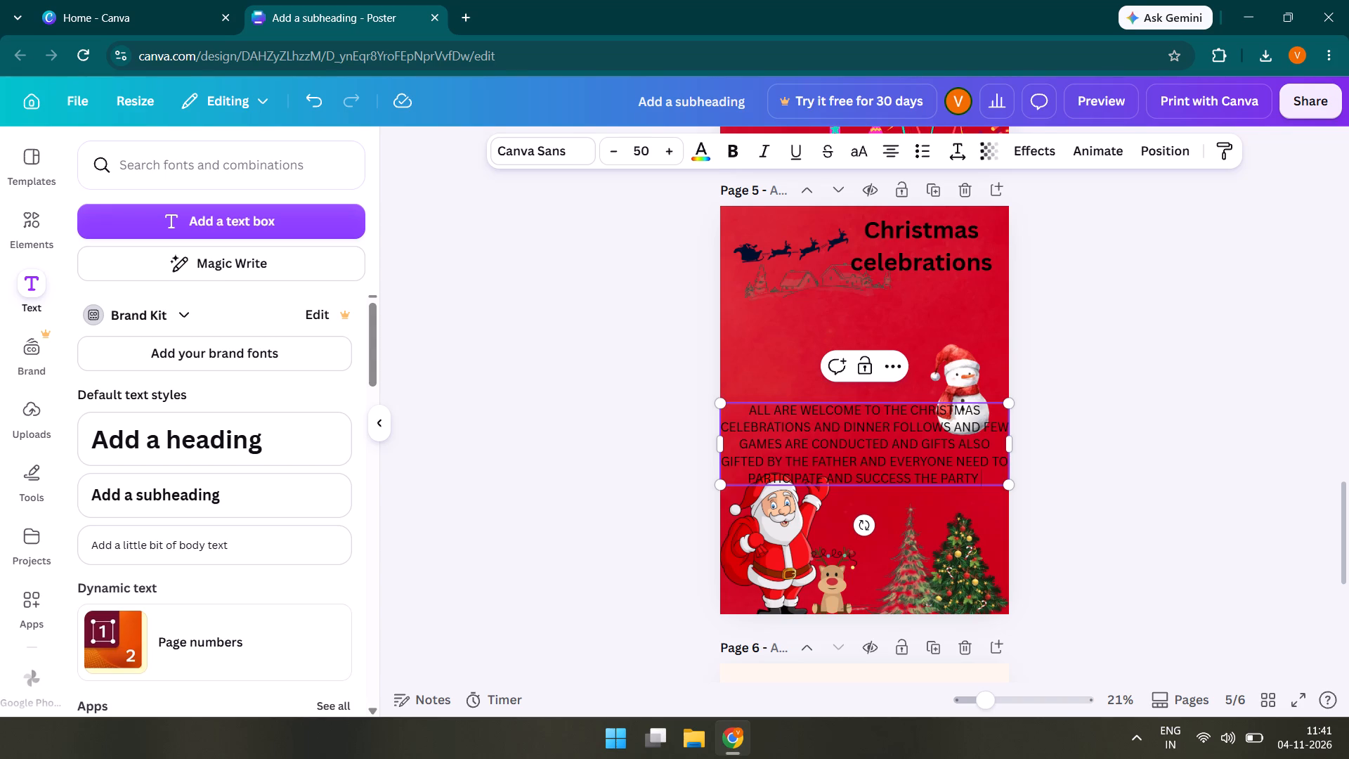
{"action": "key", "text": "period"}
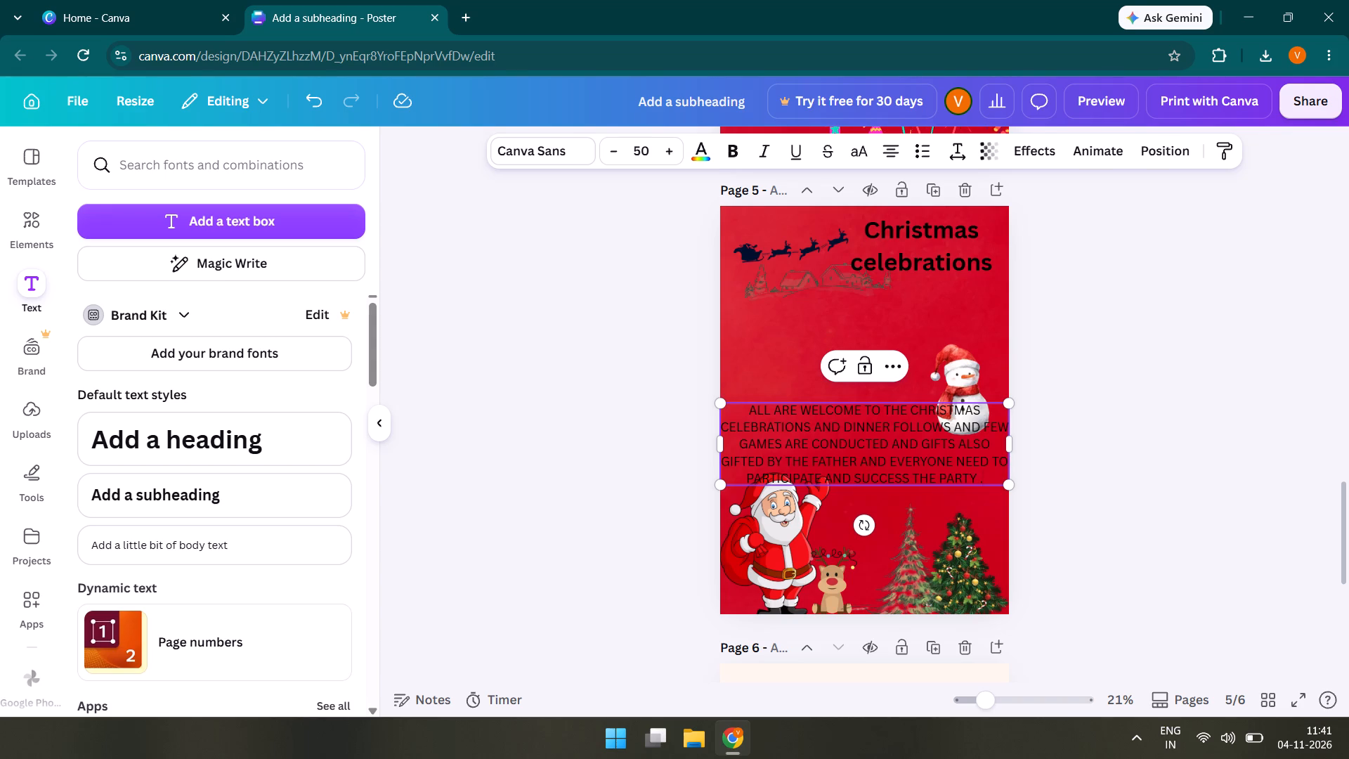
Shrink the invitation text to size 41.5, narrow its box, and place it beside the snowman above Santa.
{"action": "left_click_drag", "start_coordinate": [718, 407], "coordinate": [767, 421]}
{"action": "left_click_drag", "start_coordinate": [769, 455], "coordinate": [831, 472]}
{"action": "left_click", "coordinate": [925, 485]}
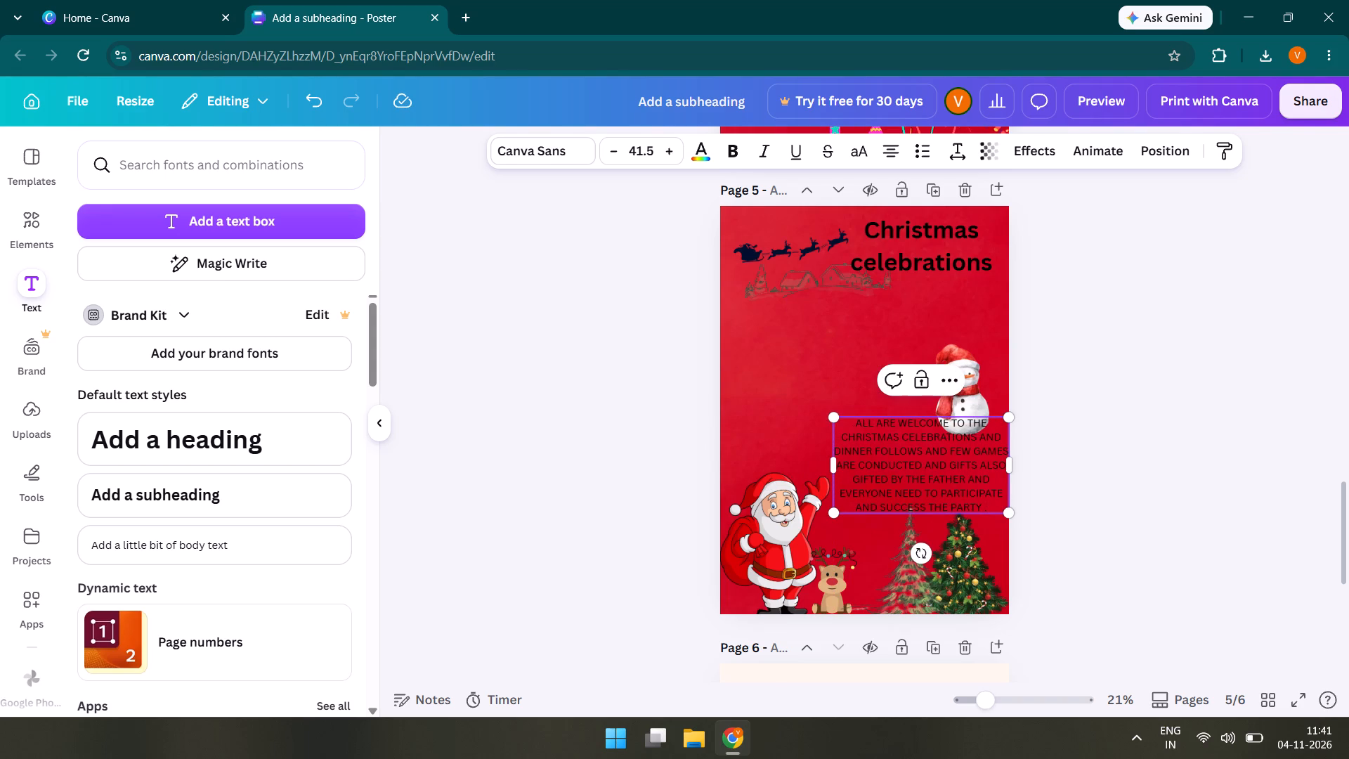
{"action": "left_click", "coordinate": [754, 396]}
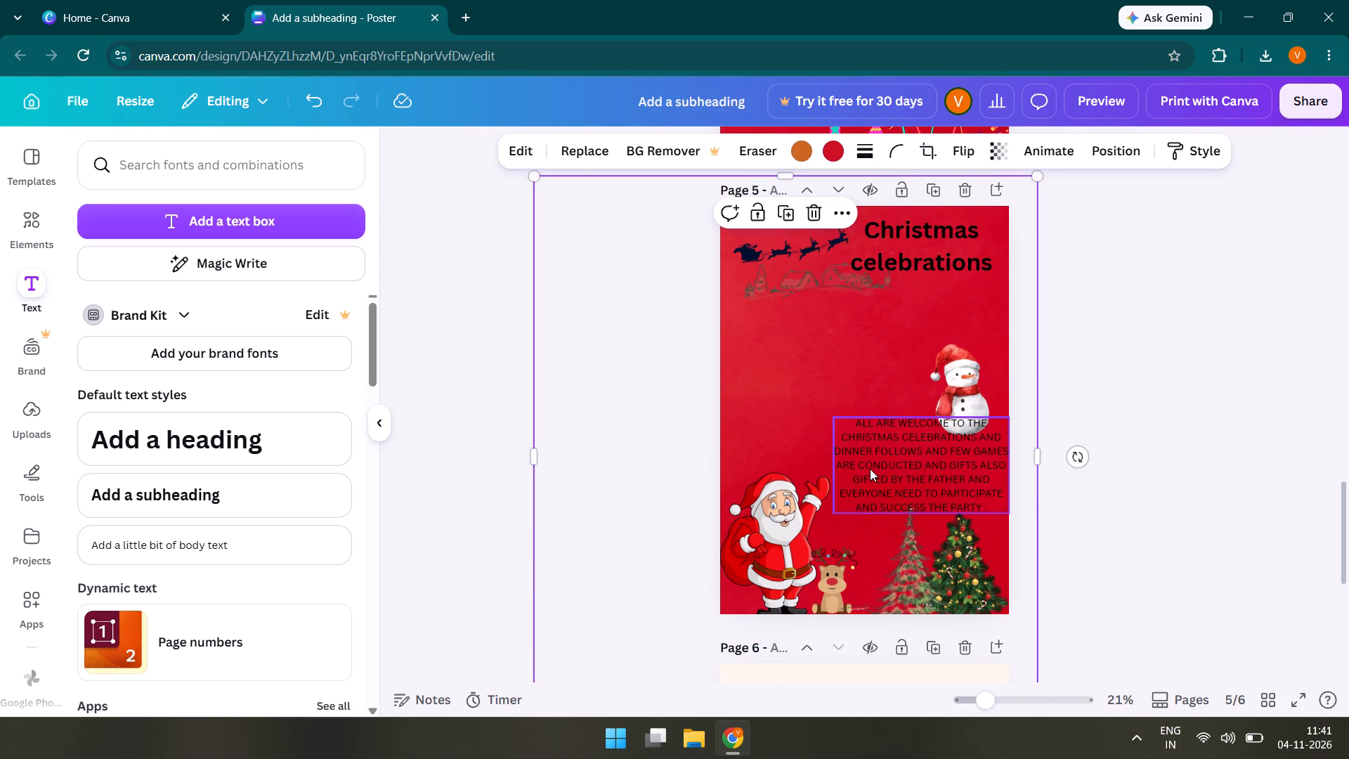
{"action": "left_click_drag", "start_coordinate": [871, 469], "coordinate": [786, 407]}
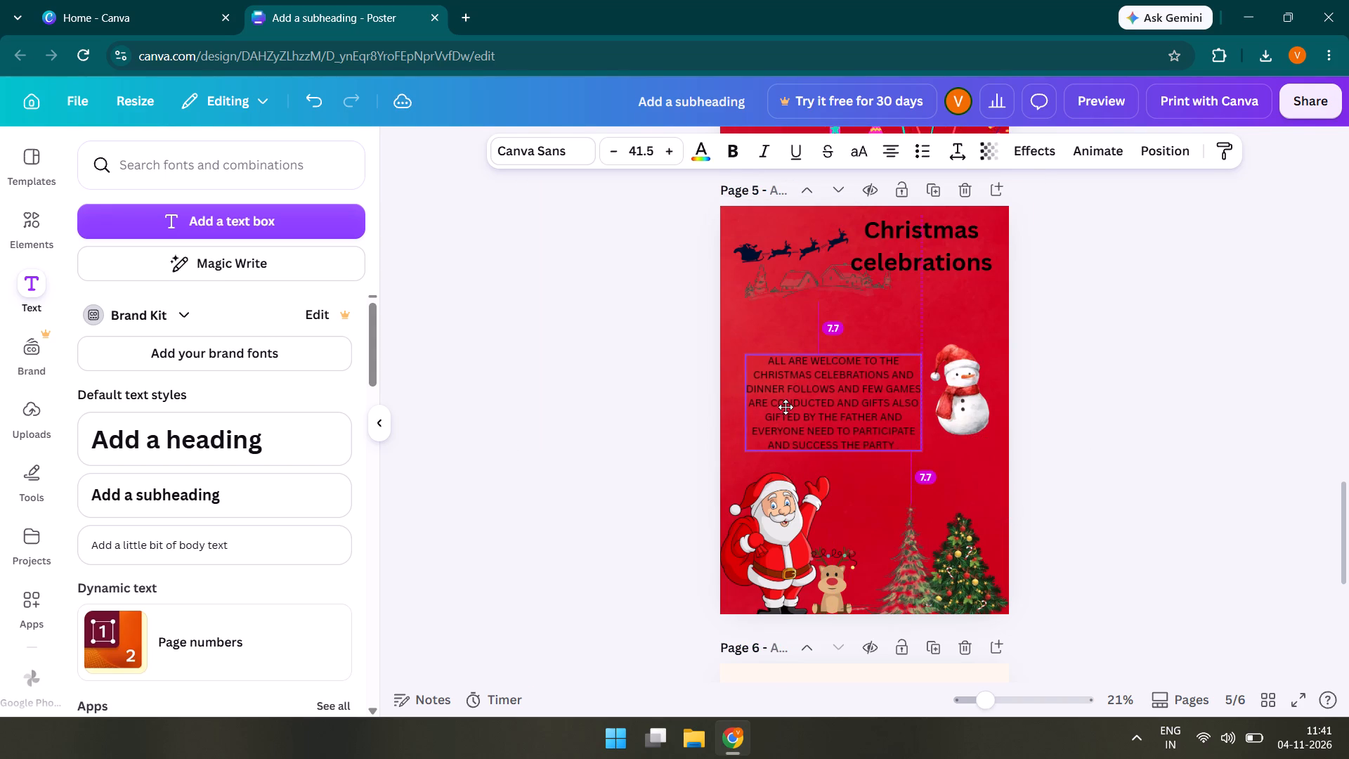
{"action": "left_click_drag", "start_coordinate": [786, 407], "coordinate": [777, 390]}
{"action": "left_click", "coordinate": [1120, 500]}
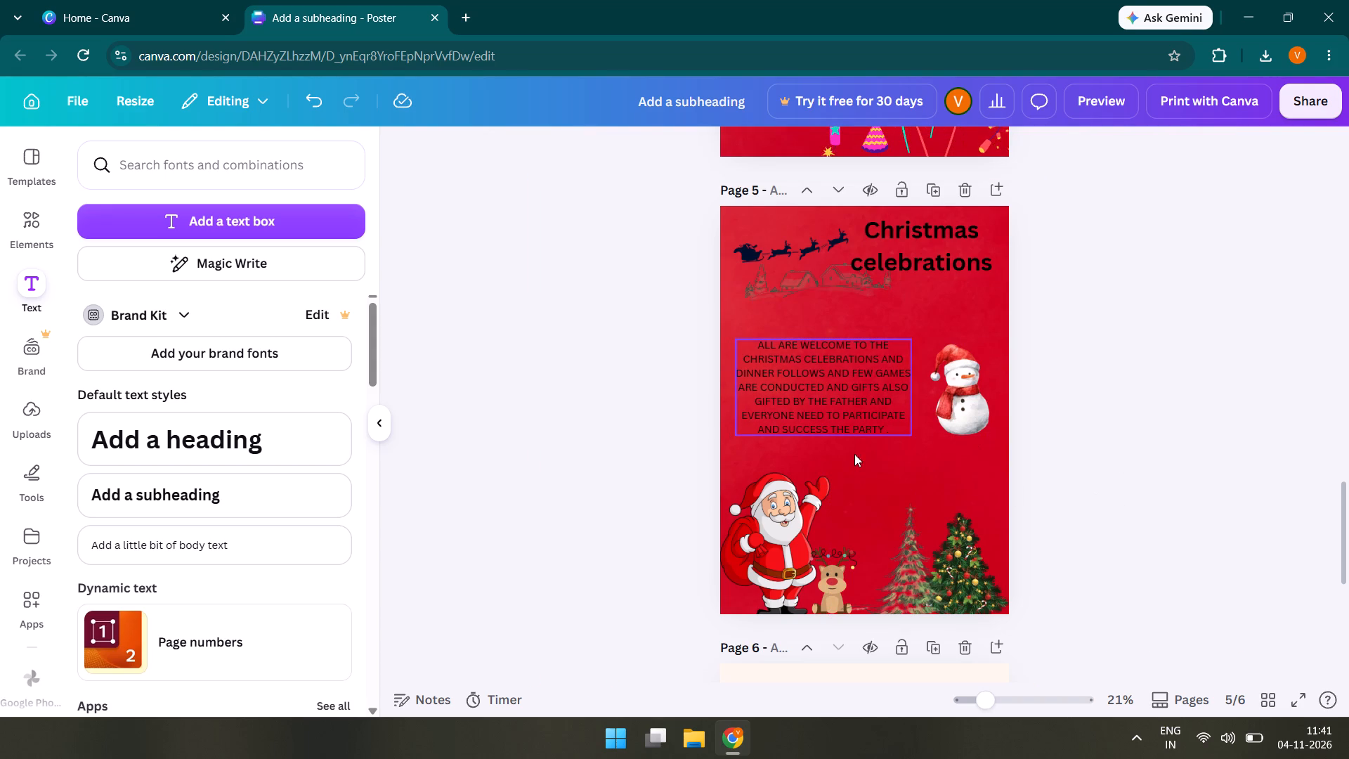
Add a new body text box to page 5 reading "THANKYOUU ALL :):)".
{"action": "left_click", "coordinate": [192, 539]}
{"action": "key", "text": "BackSpace"}
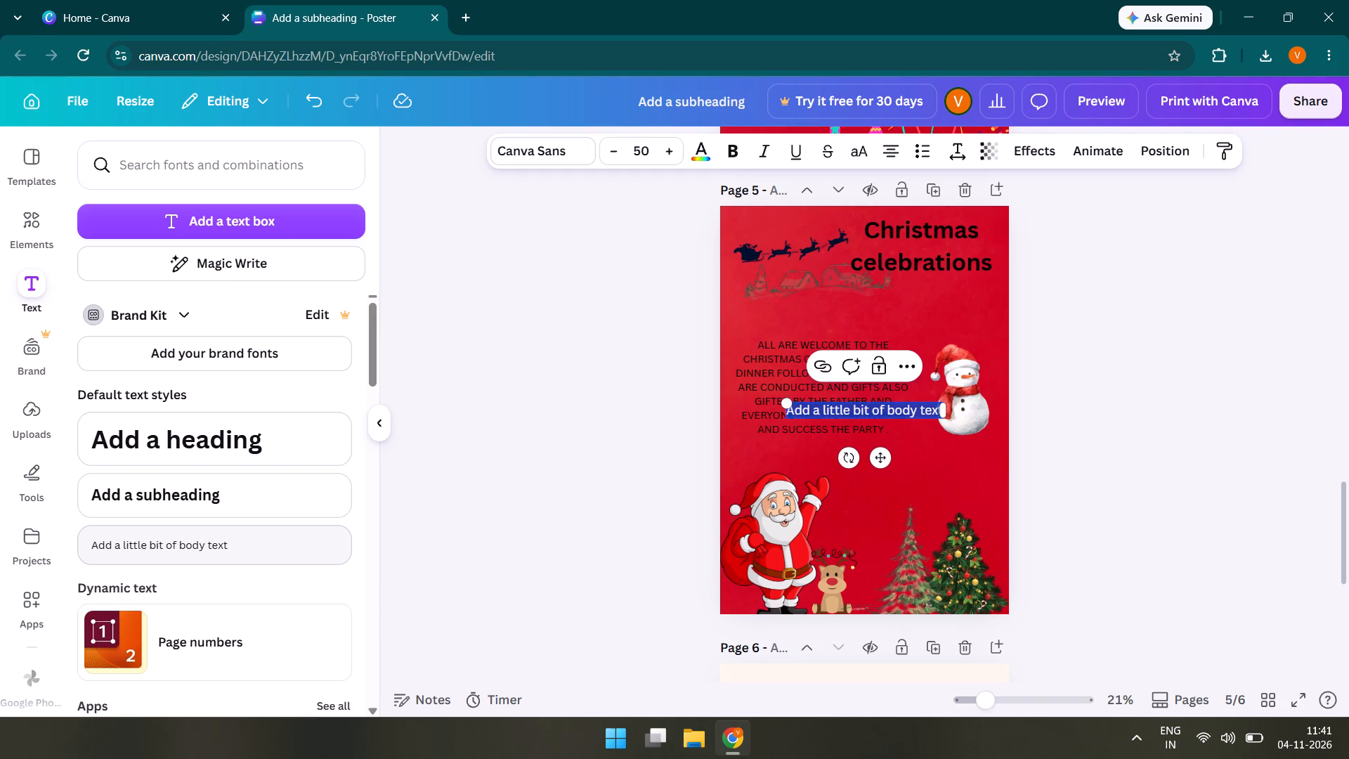
{"action": "type", "text": "THANKYOUU ALL"}
{"action": "key", "text": "space"}
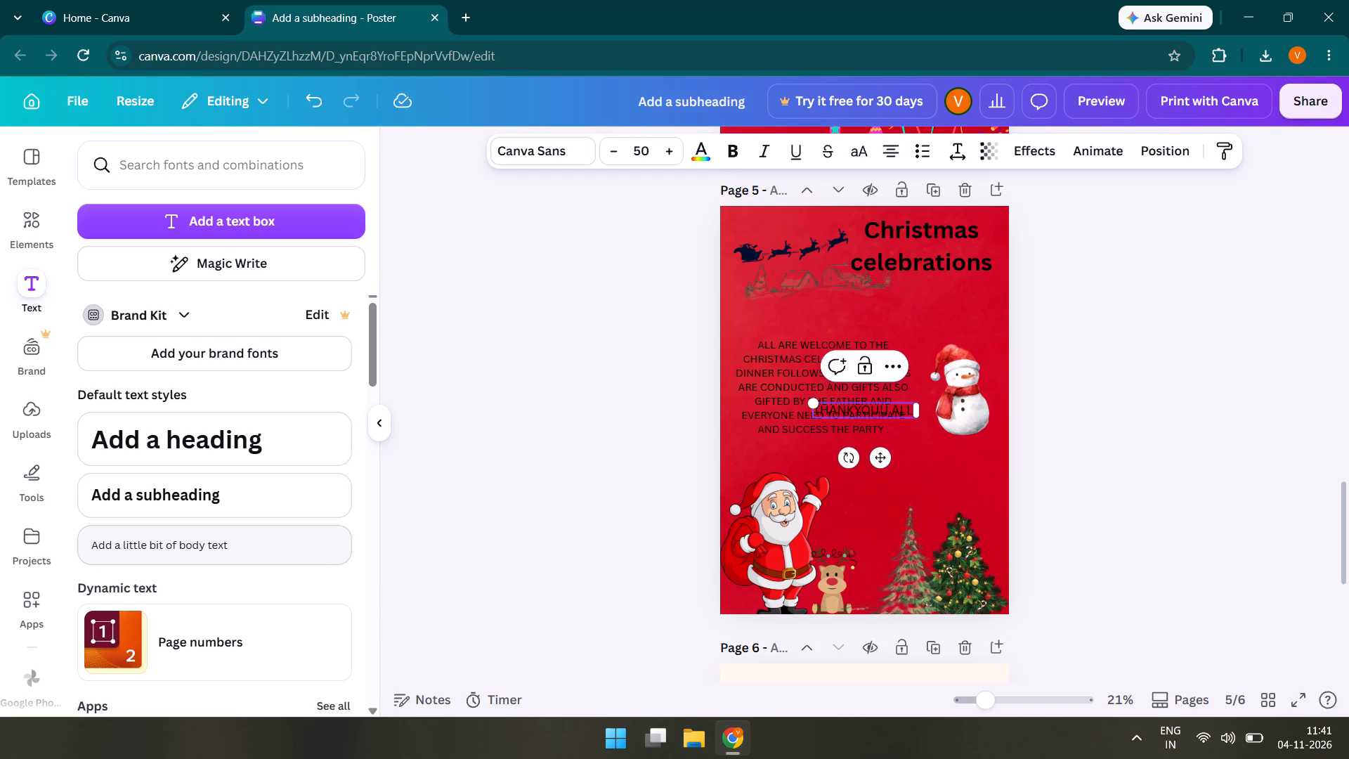
{"action": "type", "text": ":)"}
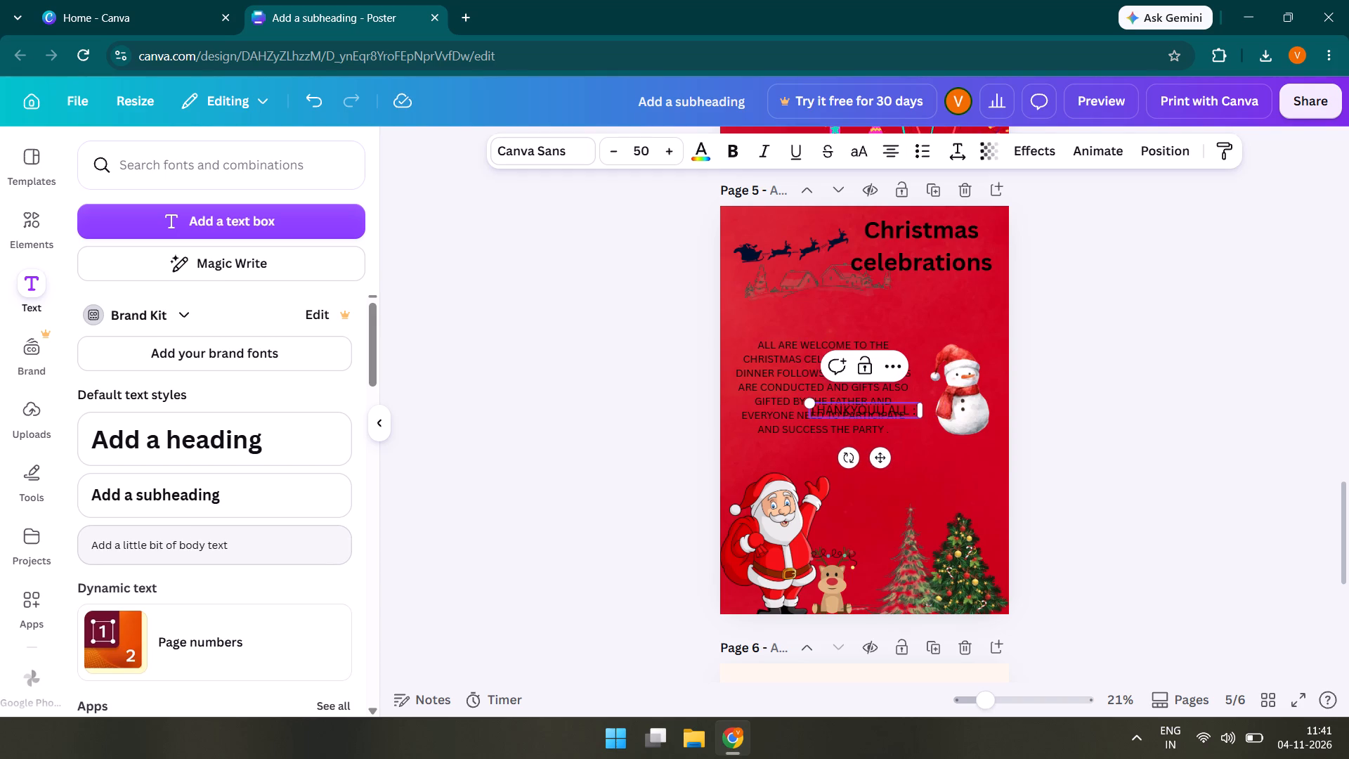
{"action": "key", "text": "shift+colon"}
{"action": "key", "text": "shift+parenright"}
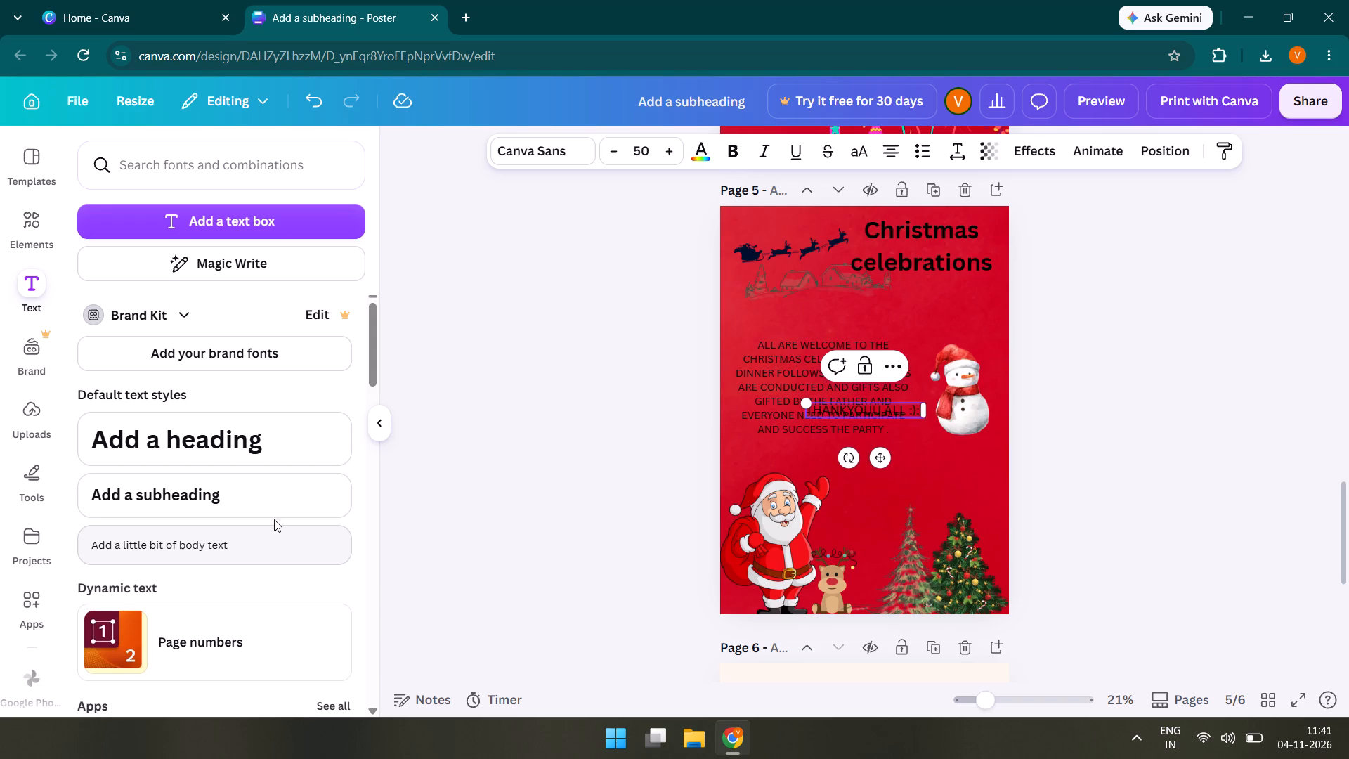
{"action": "left_click", "coordinate": [580, 571]}
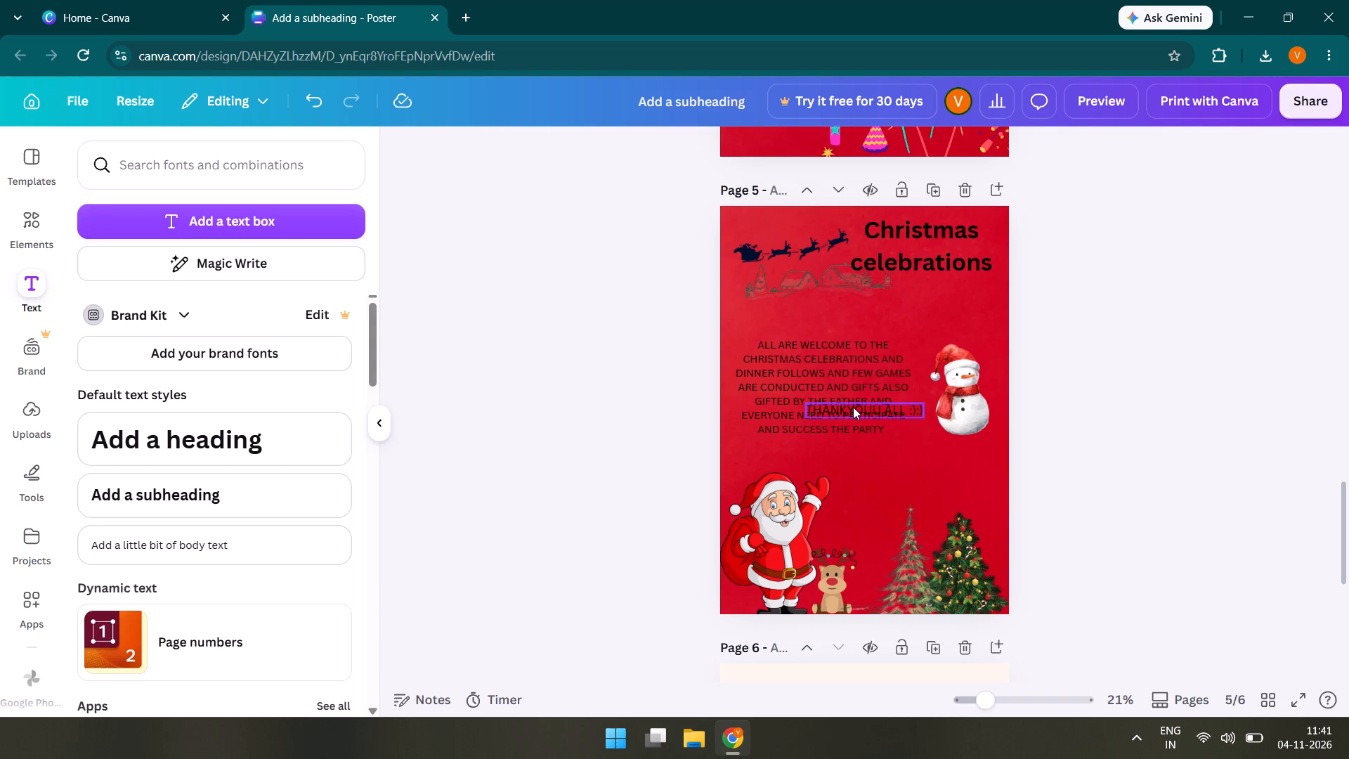
Move the thank-you text below the snowman, just above the Christmas trees on page 5.
{"action": "left_click_drag", "start_coordinate": [853, 407], "coordinate": [916, 466]}
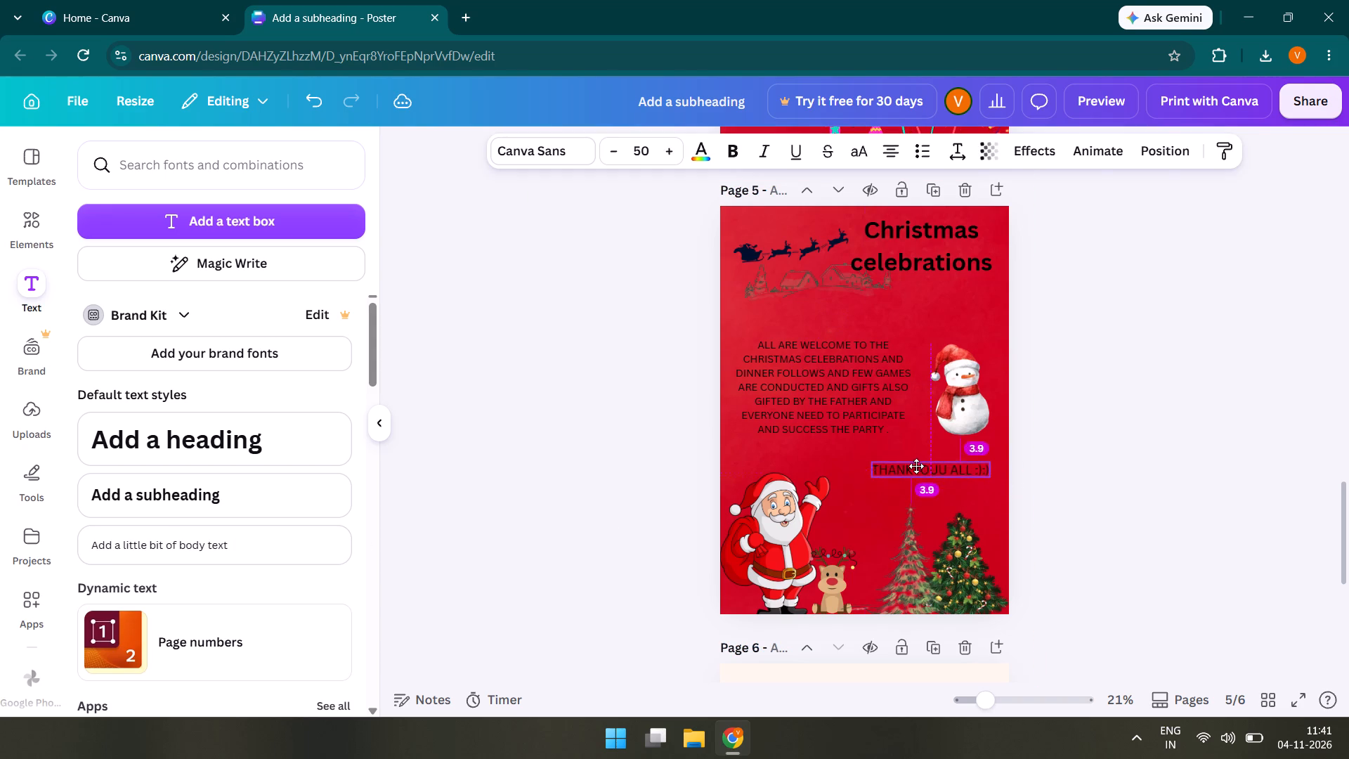
{"action": "left_click_drag", "start_coordinate": [916, 466], "coordinate": [906, 467]}
{"action": "left_click", "coordinate": [509, 434]}
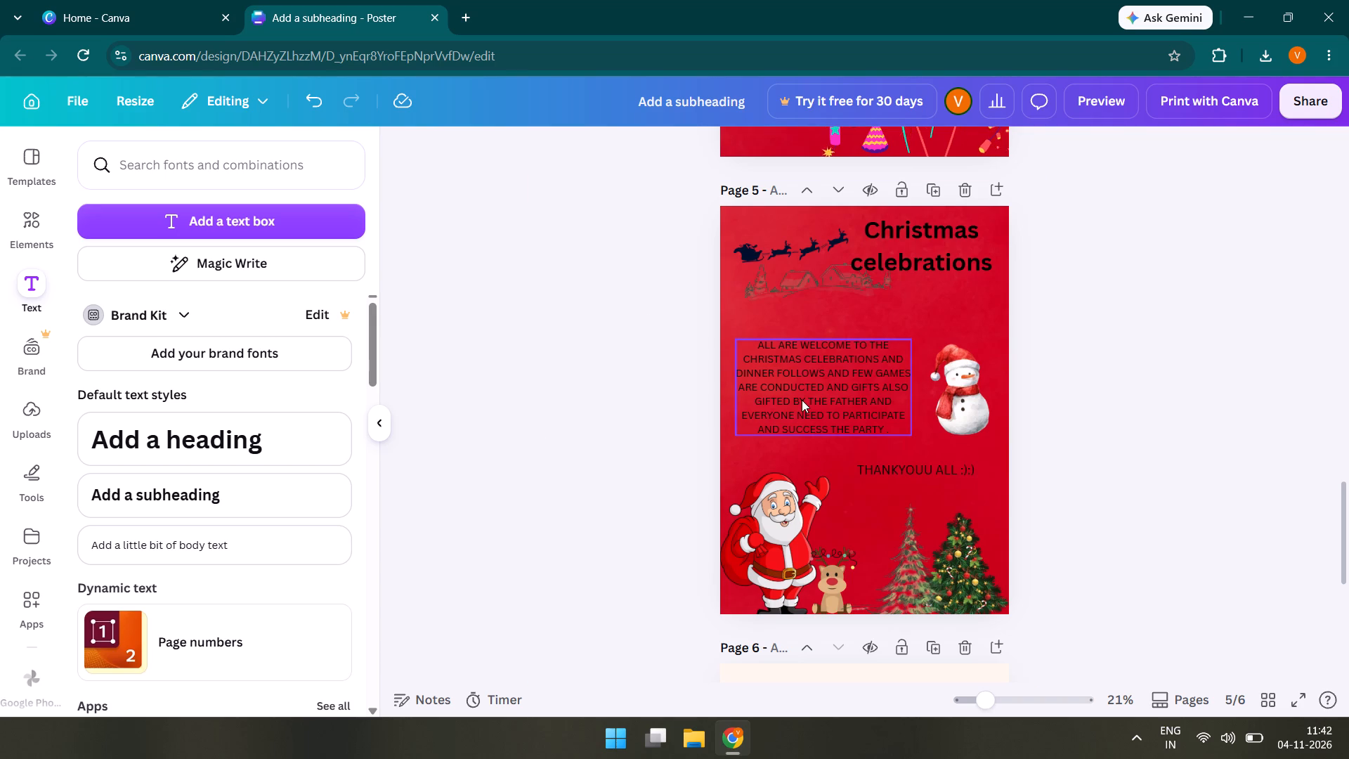
{"action": "left_click", "coordinate": [630, 427]}
Insert the recently used plain red photo with the decorated bowl onto blank page 6.
{"action": "scroll", "coordinate": [795, 538], "scroll_direction": "down", "scroll_amount": 4}
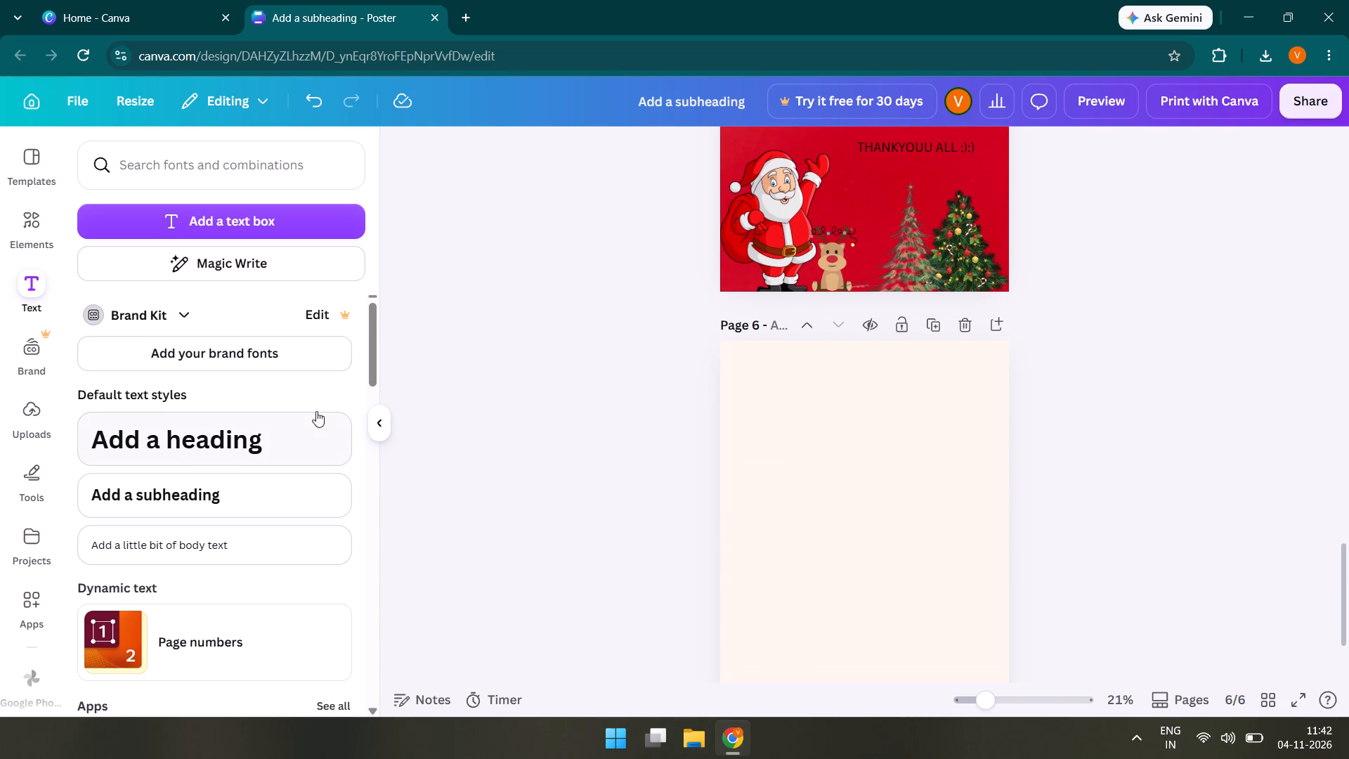
{"action": "scroll", "coordinate": [243, 319], "scroll_direction": "up", "scroll_amount": 4}
{"action": "left_click", "coordinate": [38, 232]}
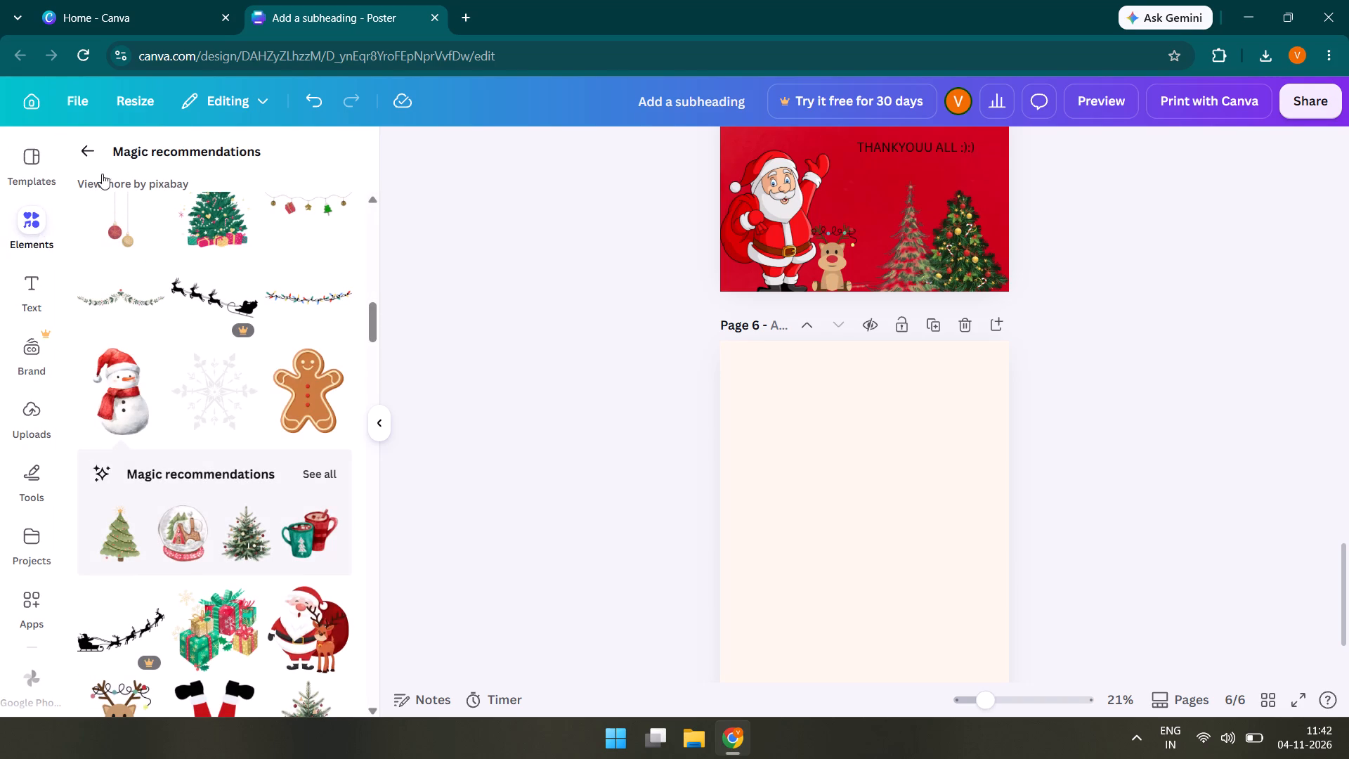
{"action": "left_click", "coordinate": [85, 148]}
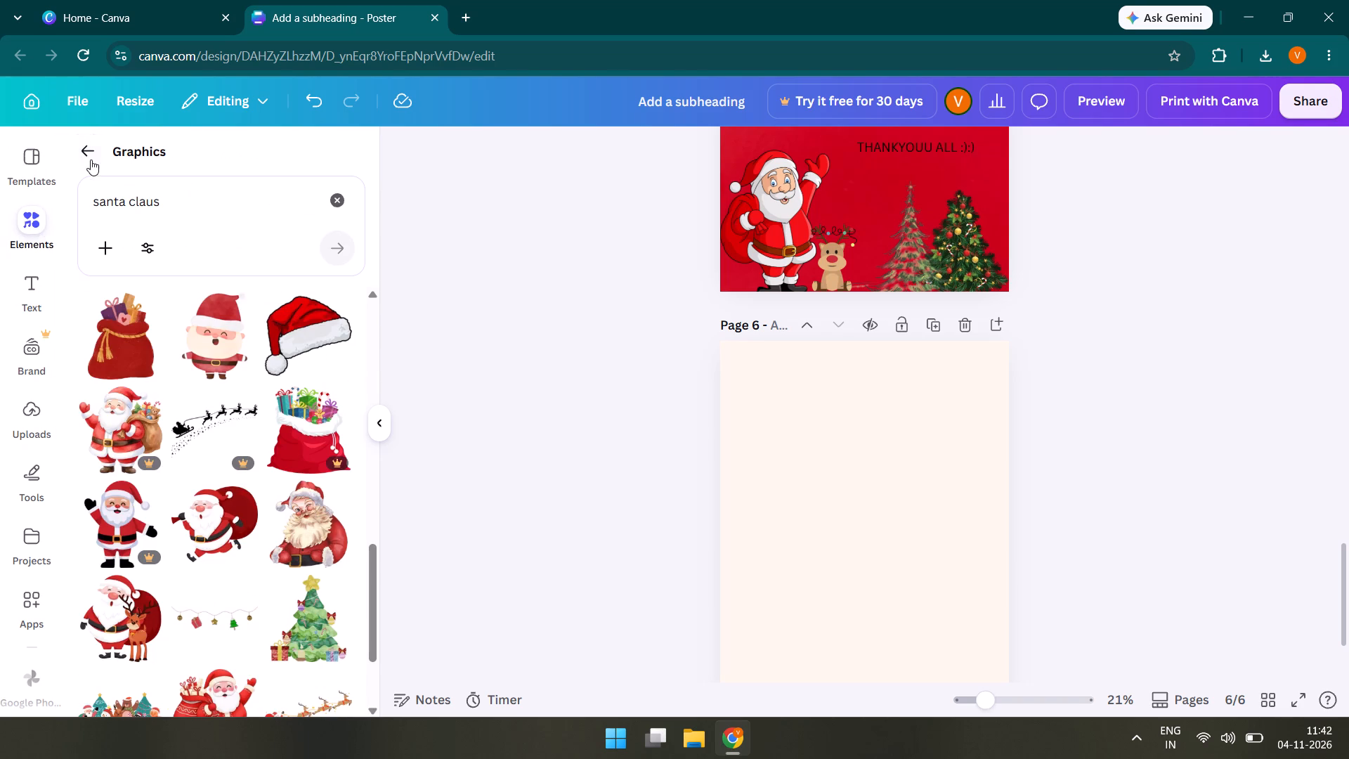
{"action": "left_click", "coordinate": [89, 157]}
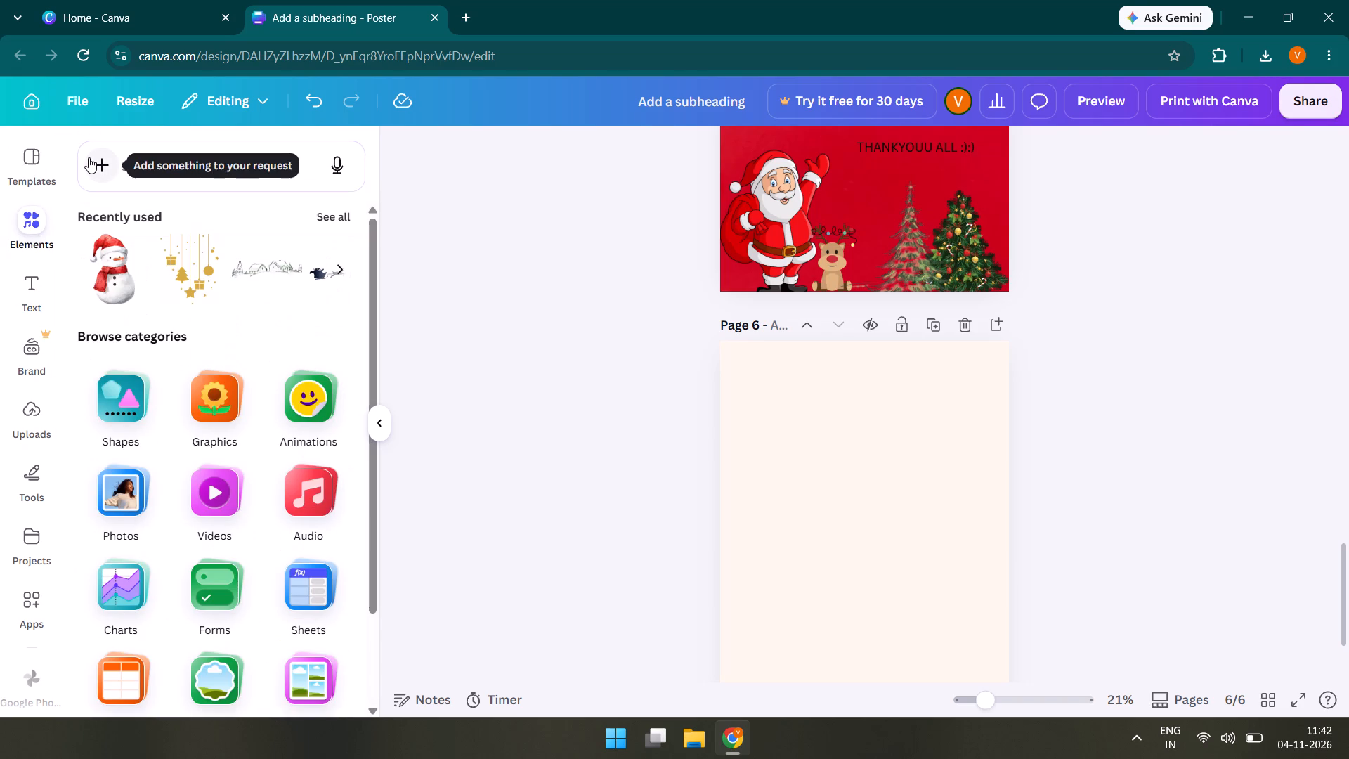
{"action": "left_click", "coordinate": [346, 221]}
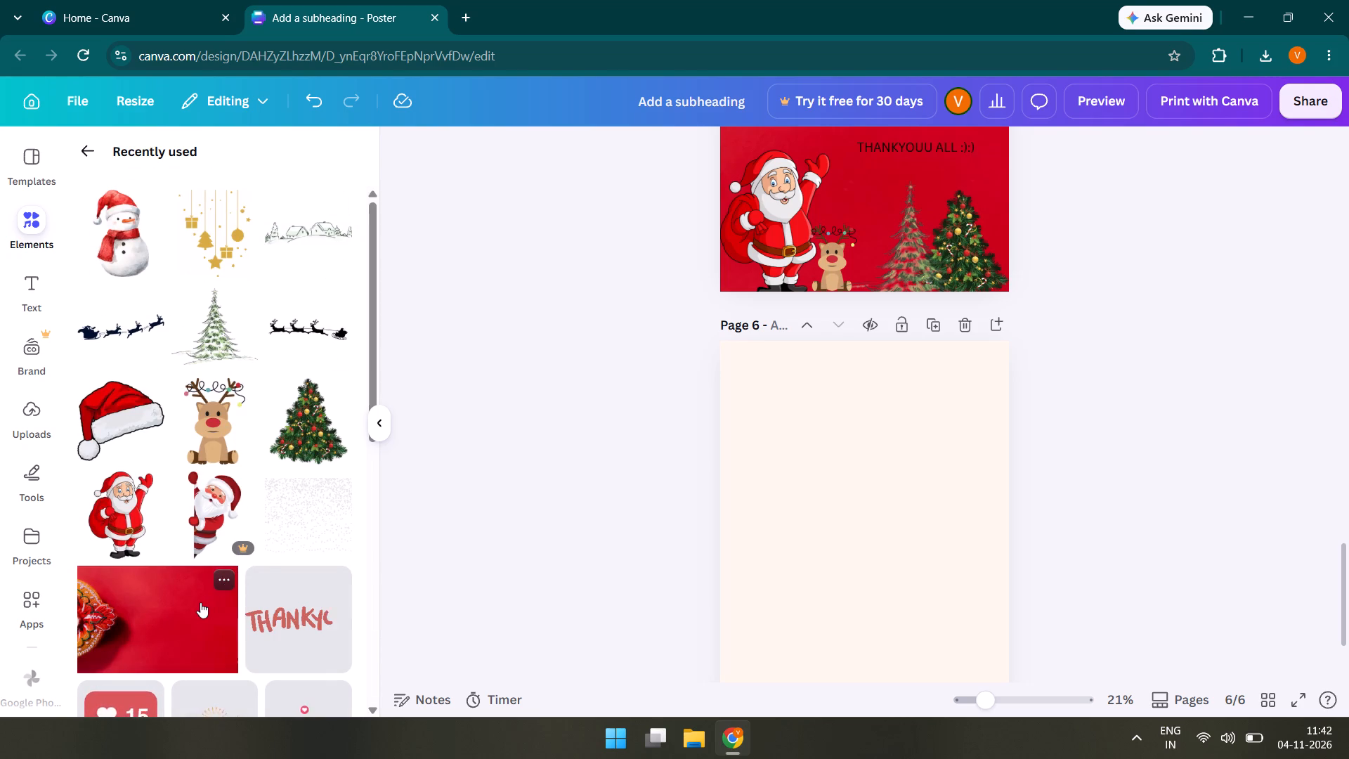
{"action": "left_click", "coordinate": [199, 604]}
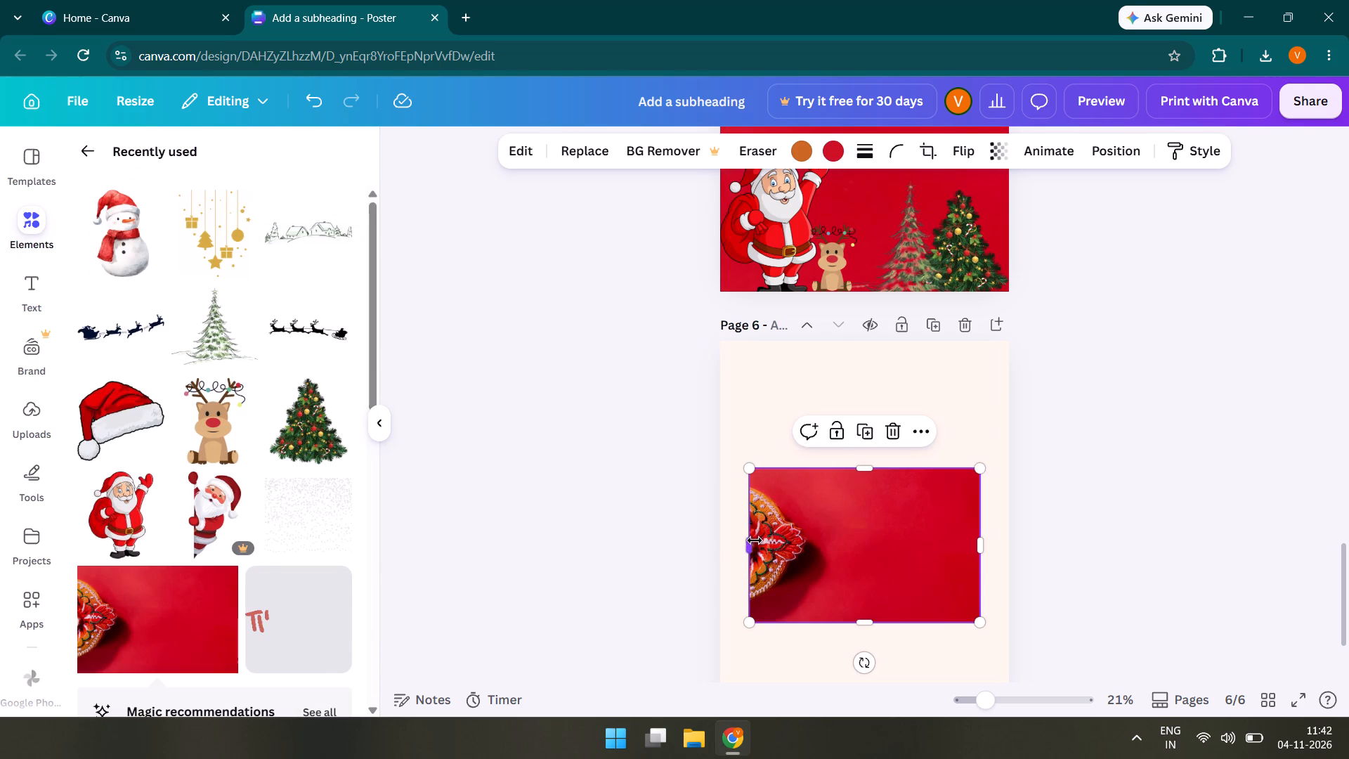
Enlarge the red photo so it covers all of page 6, with the bowl cropped out of view.
{"action": "left_click_drag", "start_coordinate": [750, 552], "coordinate": [612, 534]}
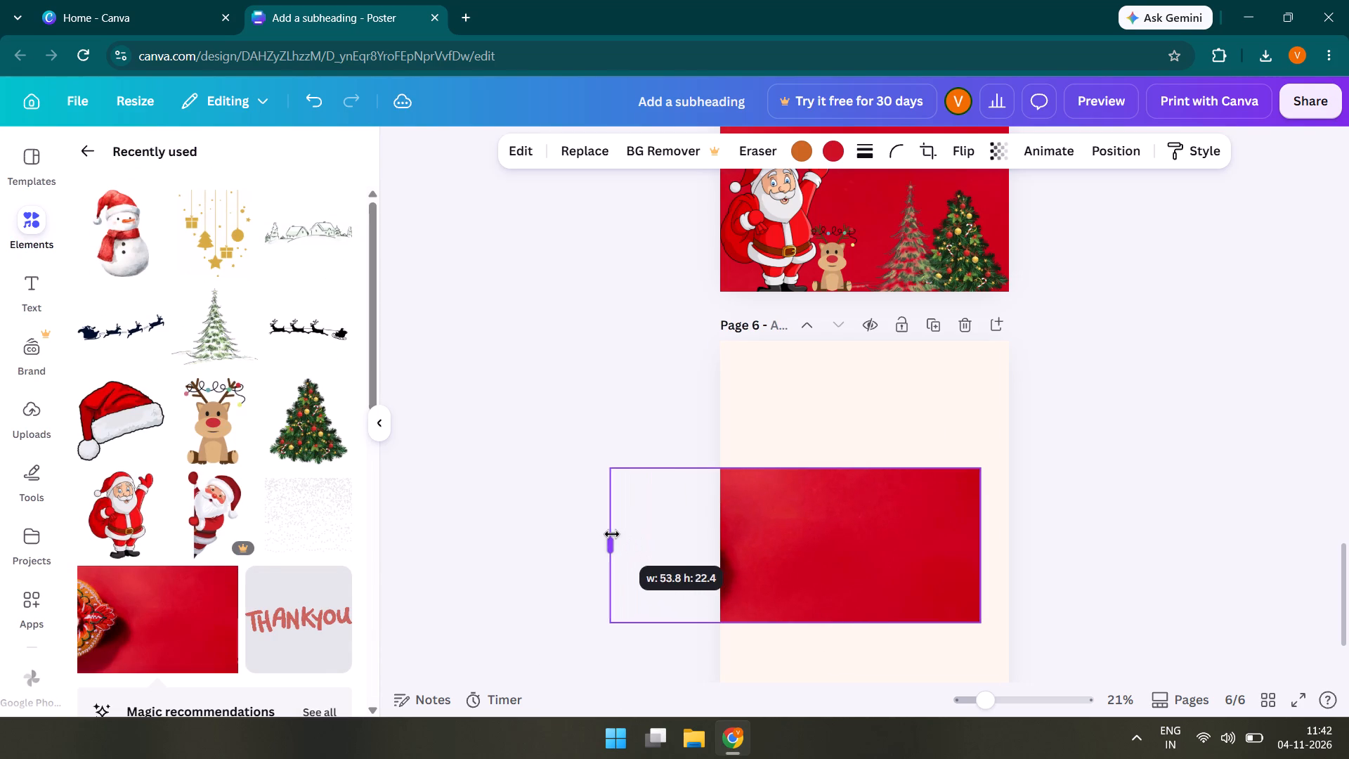
{"action": "left_click_drag", "start_coordinate": [612, 534], "coordinate": [599, 531]}
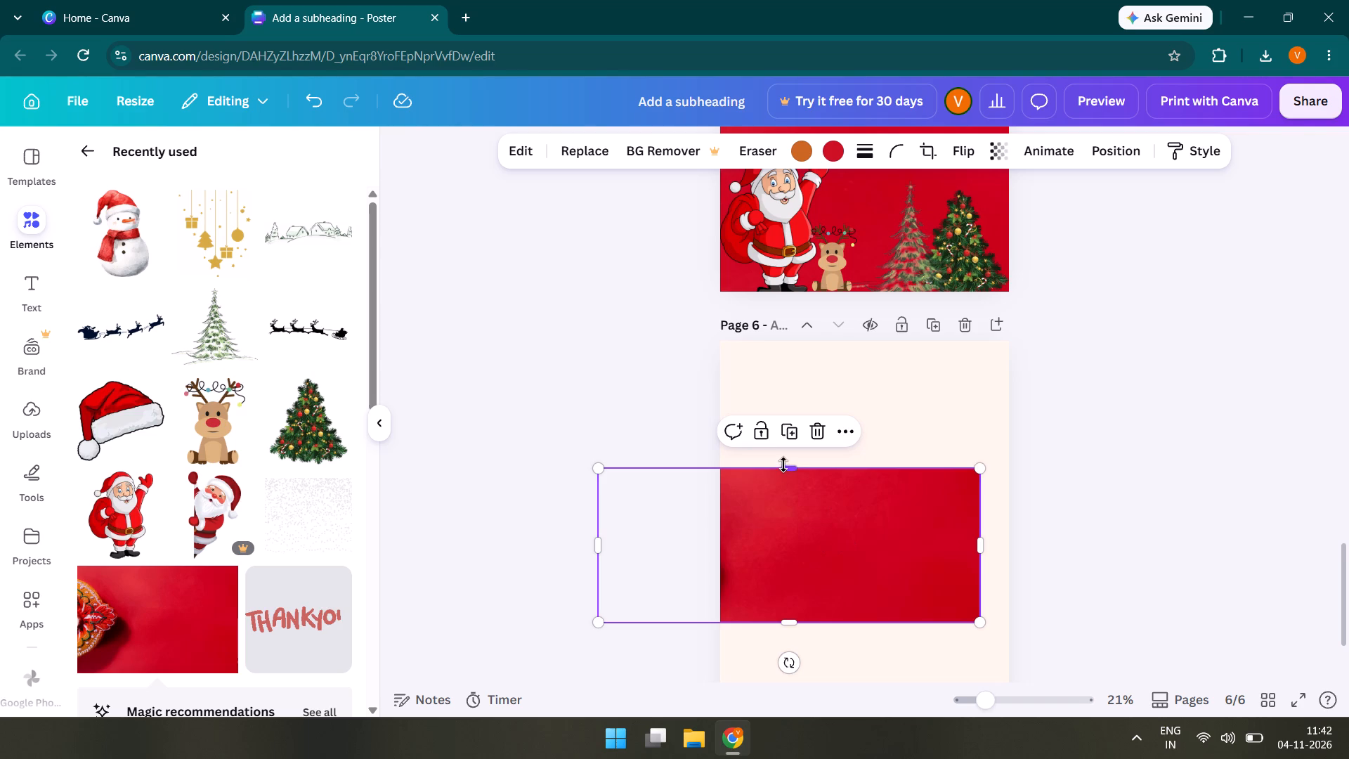
{"action": "left_click_drag", "start_coordinate": [783, 465], "coordinate": [807, 326]}
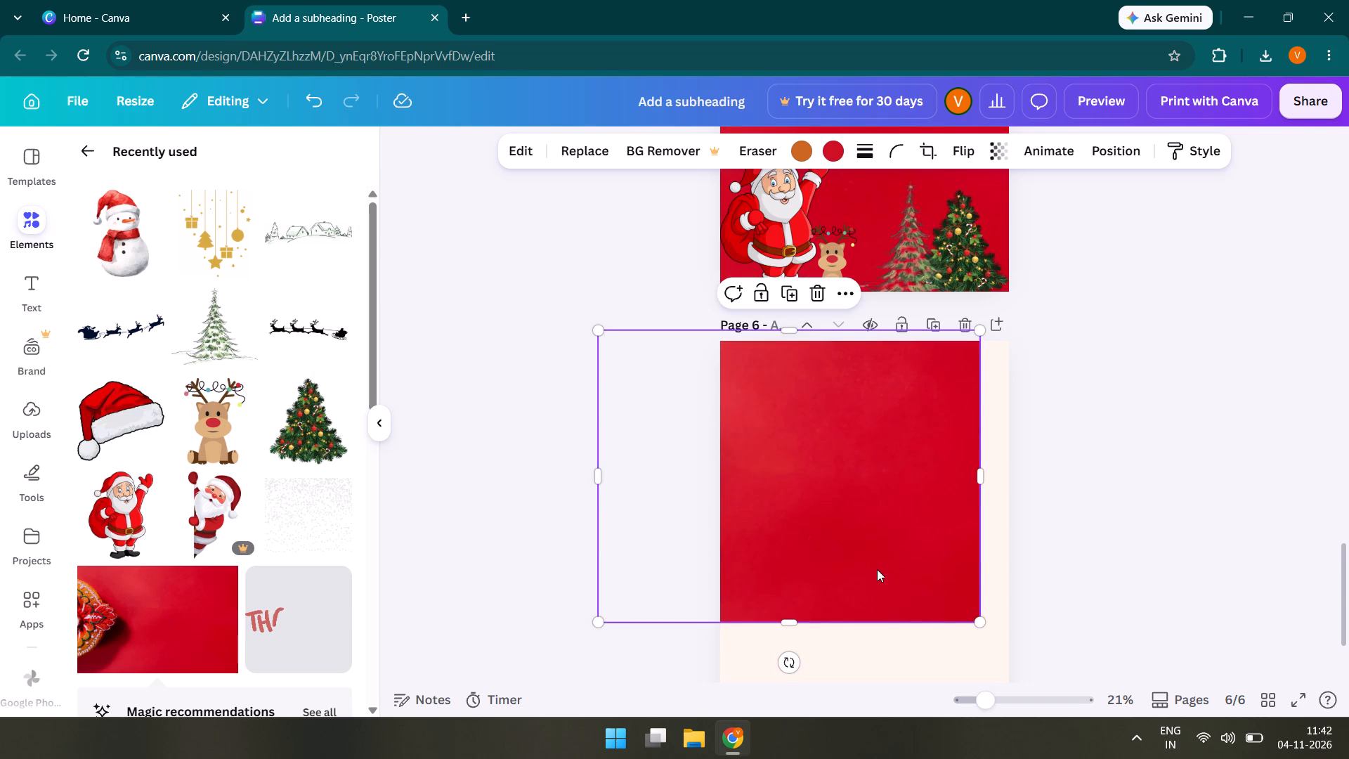
{"action": "scroll", "coordinate": [877, 569], "scroll_direction": "down", "scroll_amount": 3}
{"action": "left_click_drag", "start_coordinate": [788, 487], "coordinate": [845, 642]}
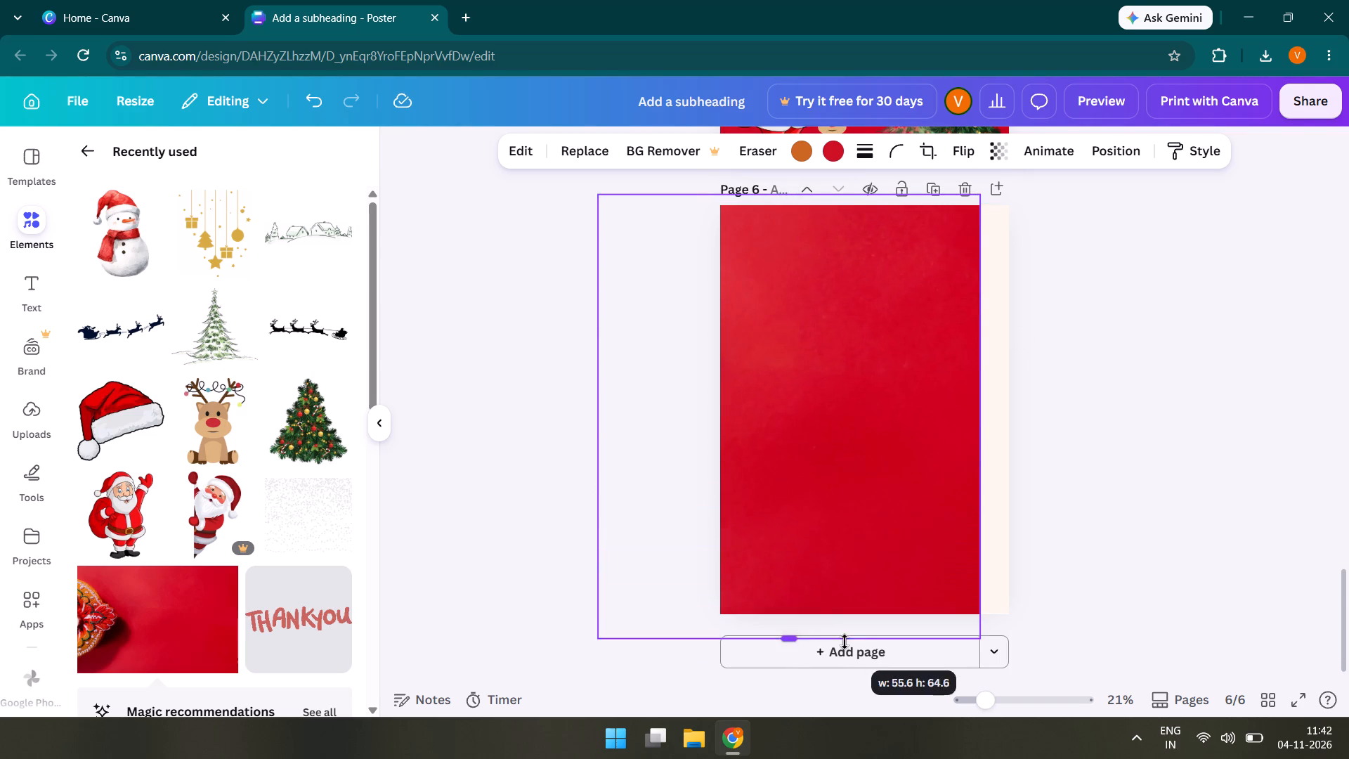
{"action": "left_click_drag", "start_coordinate": [845, 642], "coordinate": [845, 632]}
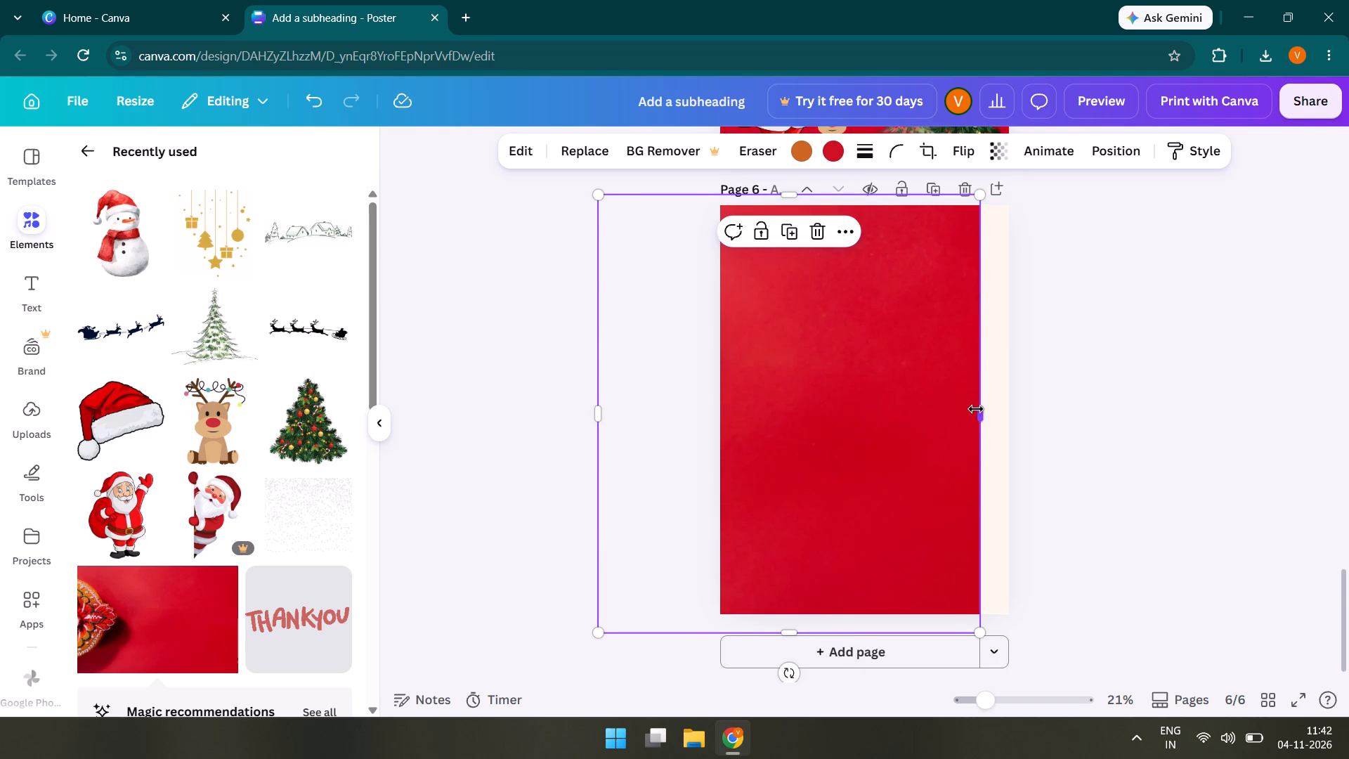
{"action": "left_click_drag", "start_coordinate": [976, 409], "coordinate": [1069, 422]}
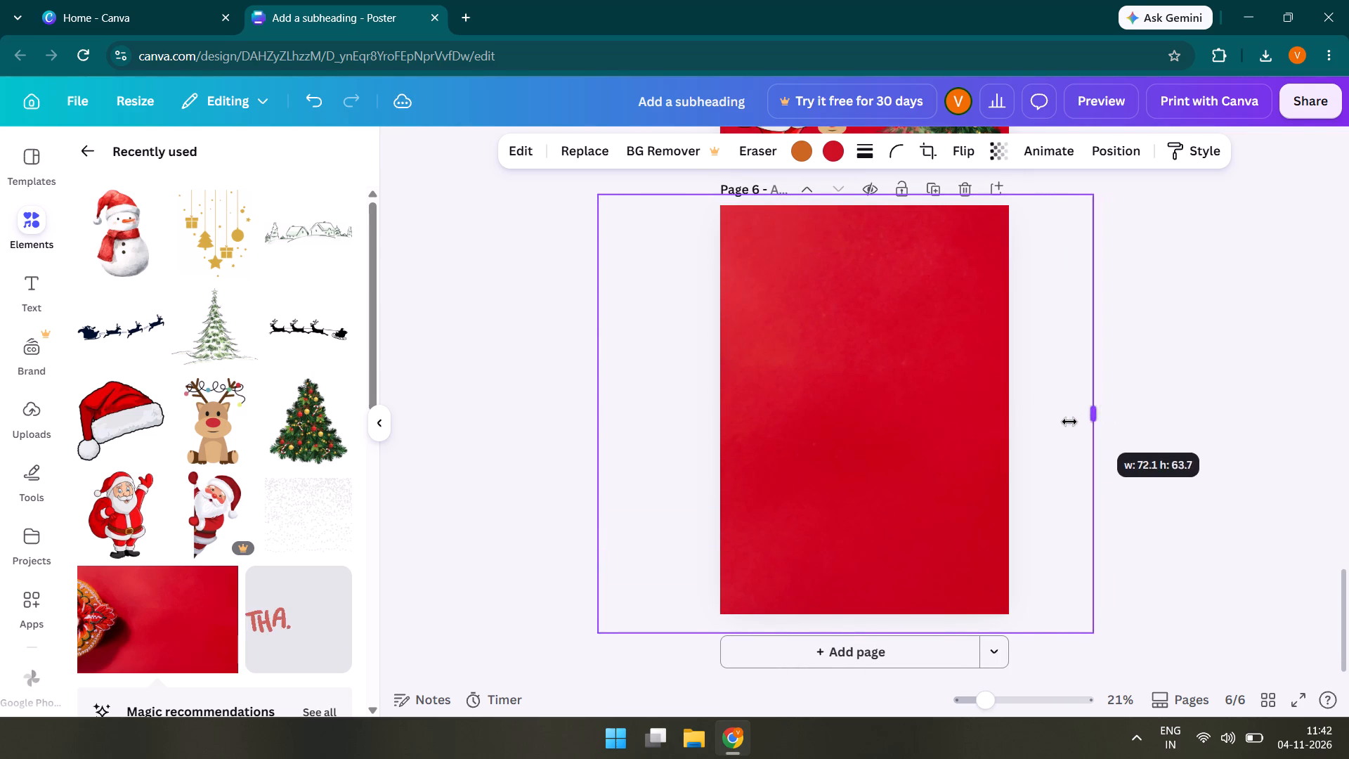
{"action": "left_click_drag", "start_coordinate": [1069, 422], "coordinate": [1064, 422]}
{"action": "left_click_drag", "start_coordinate": [594, 410], "coordinate": [704, 424]}
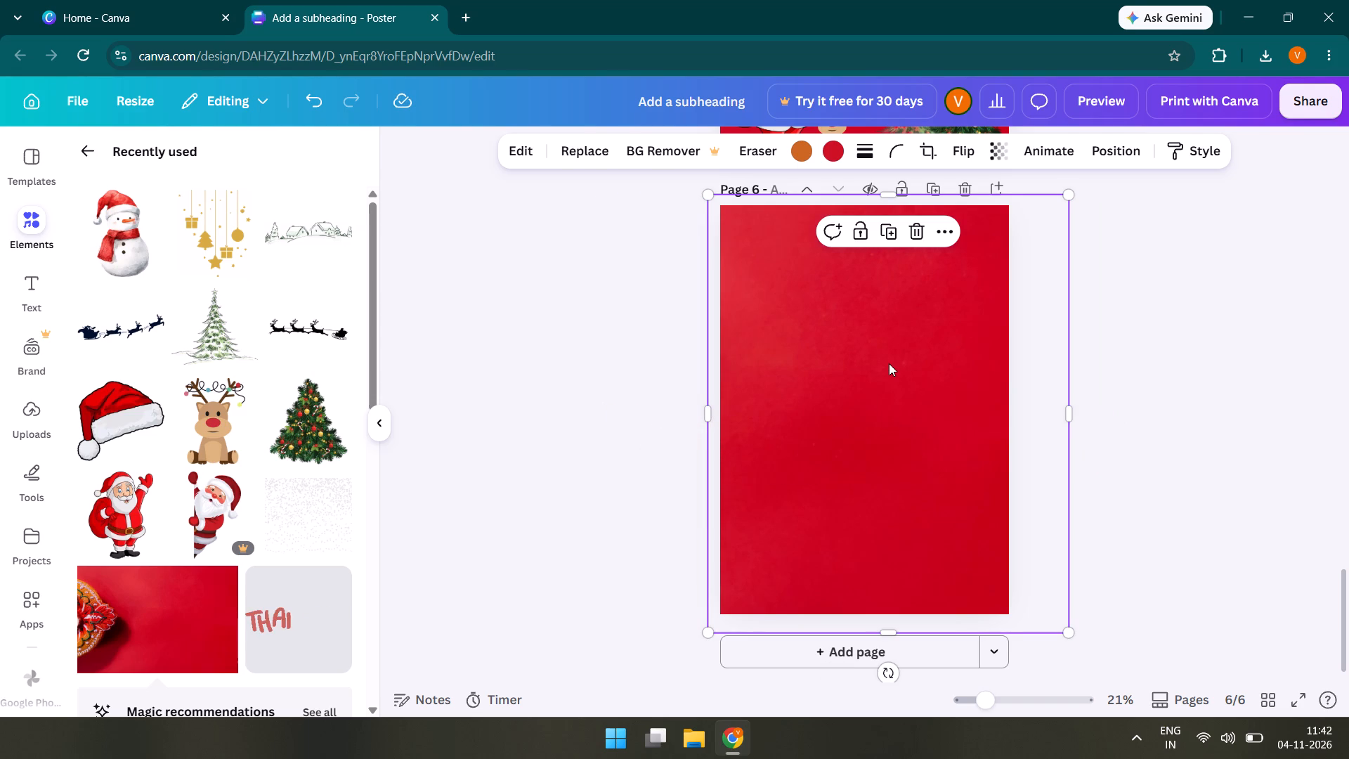
Widen the red photo on page 6 far beyond the page's right edge.
{"action": "left_click", "coordinate": [889, 363]}
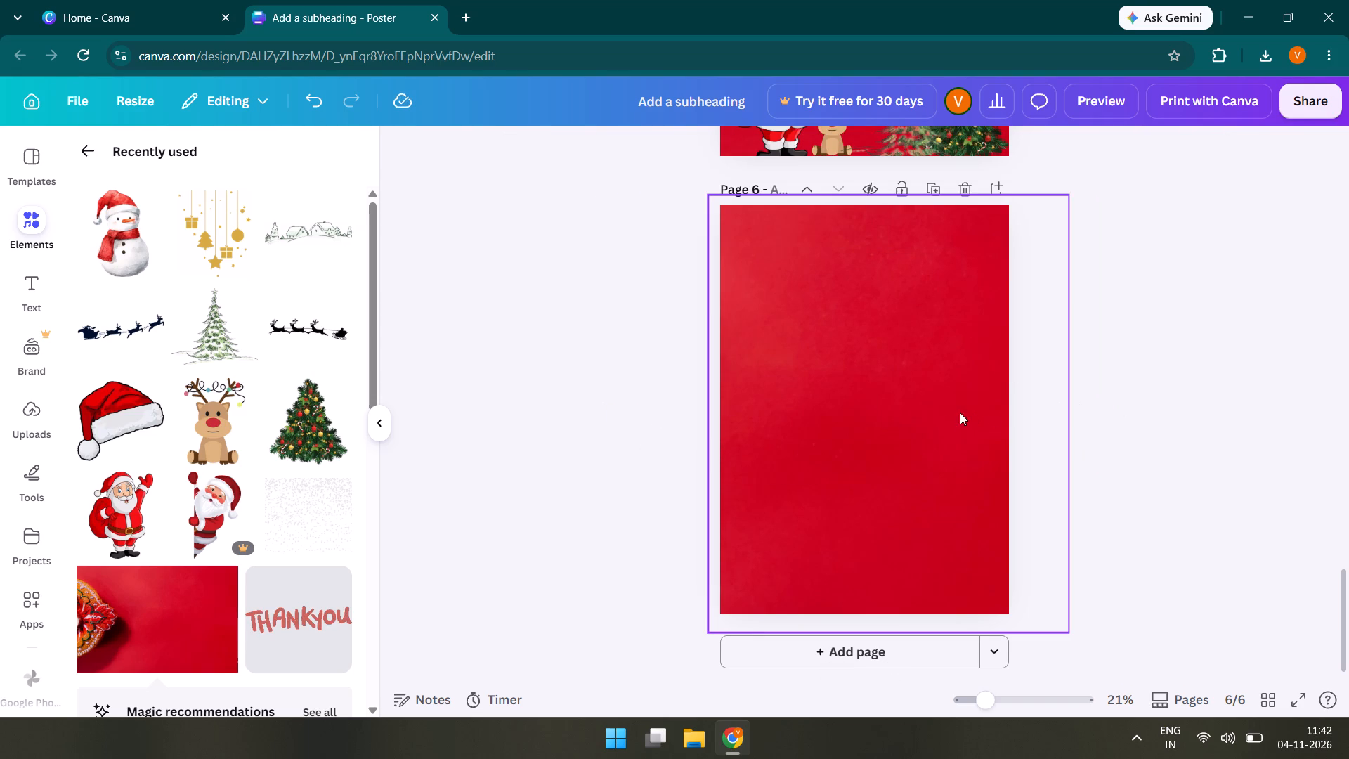
{"action": "left_click", "coordinate": [946, 416]}
{"action": "left_click_drag", "start_coordinate": [1066, 410], "coordinate": [1187, 461]}
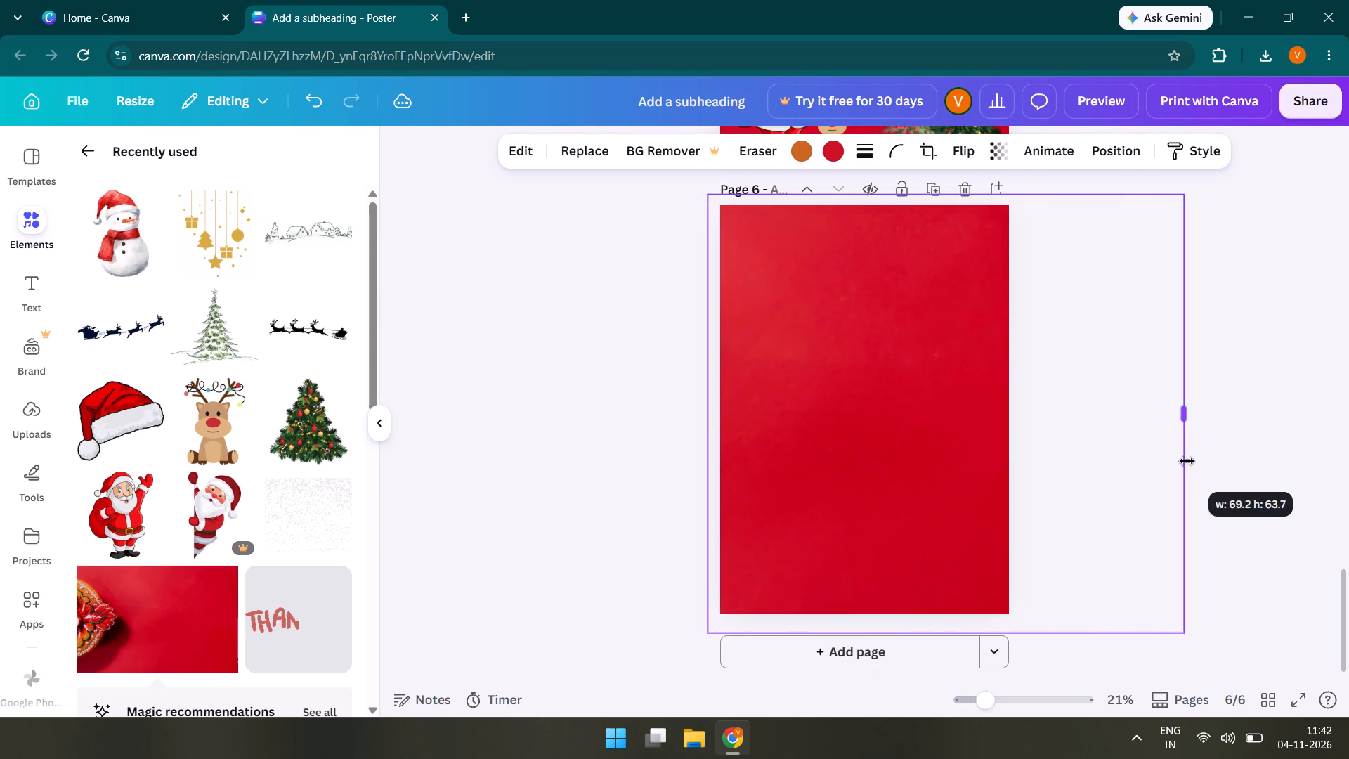
{"action": "left_click_drag", "start_coordinate": [1187, 461], "coordinate": [1256, 459]}
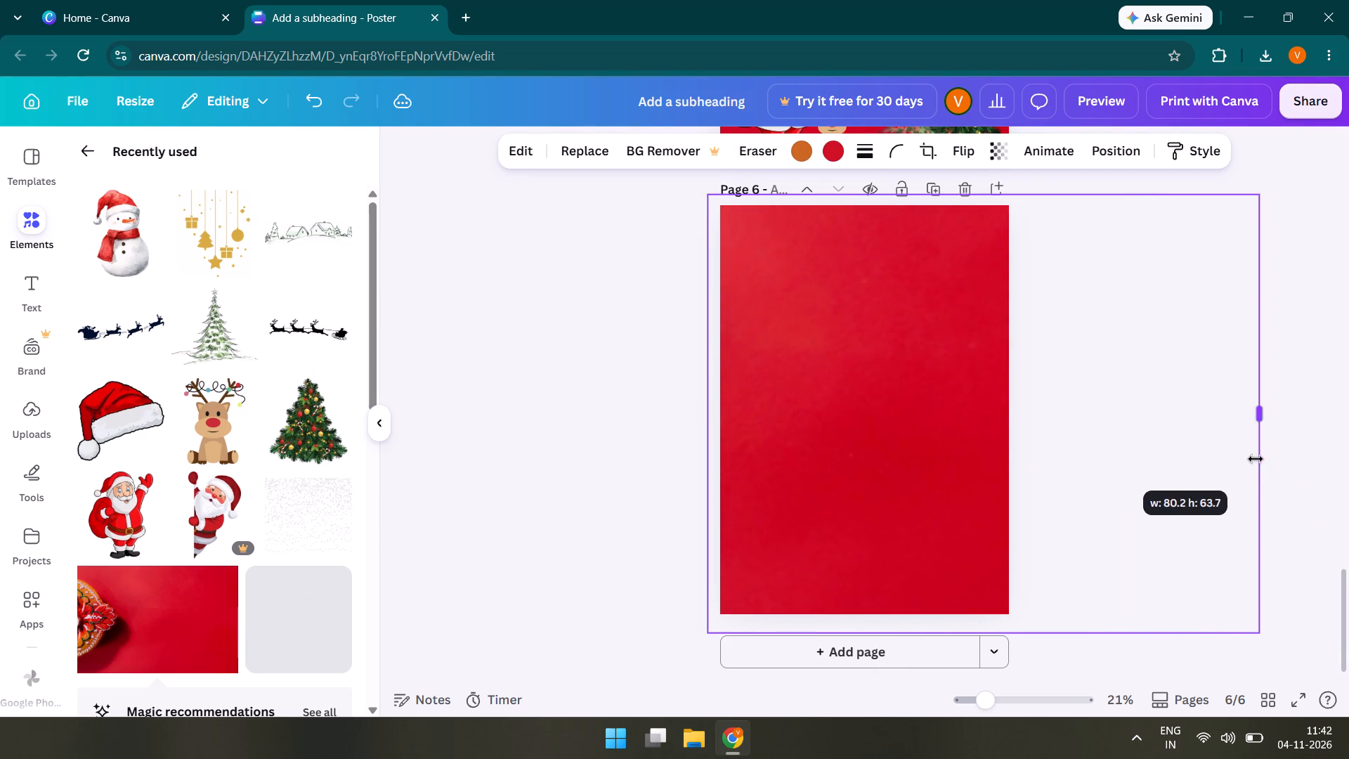
{"action": "left_click_drag", "start_coordinate": [1256, 459], "coordinate": [1287, 467]}
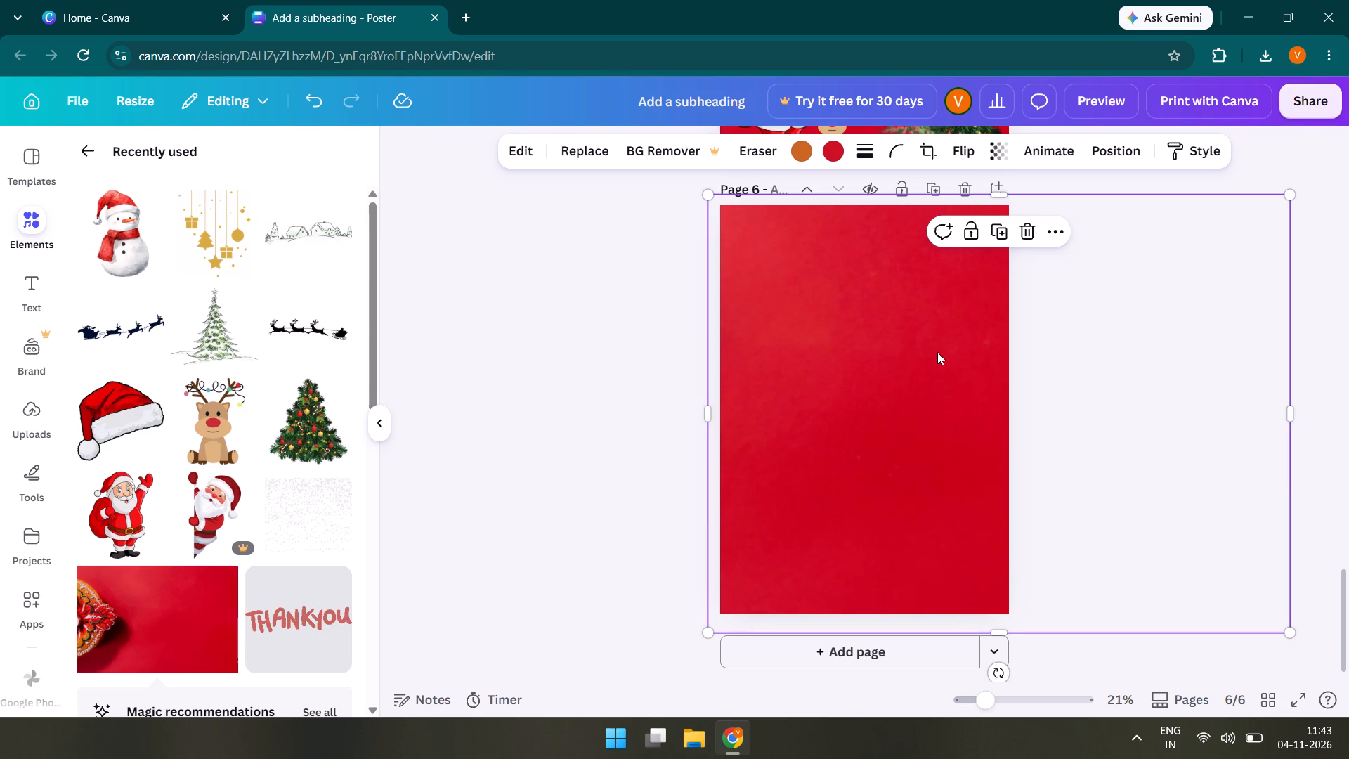
Insert the recently used animated THANKYOU lettering onto page 6.
{"action": "left_click", "coordinate": [280, 637]}
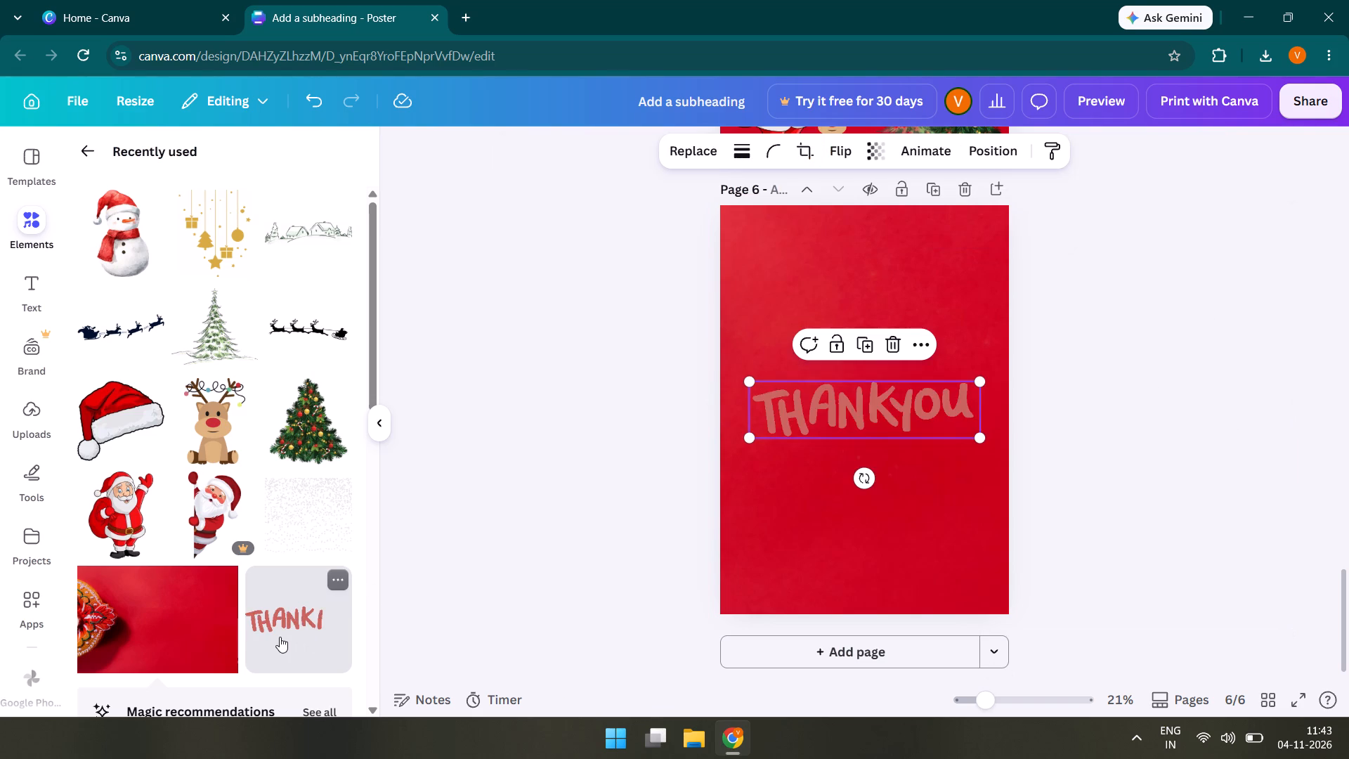
Add both recently used reindeer sleigh silhouettes to page 6, the navy one above the THANKYOU lettering and the black one below.
{"action": "scroll", "coordinate": [229, 593], "scroll_direction": "down", "scroll_amount": 5}
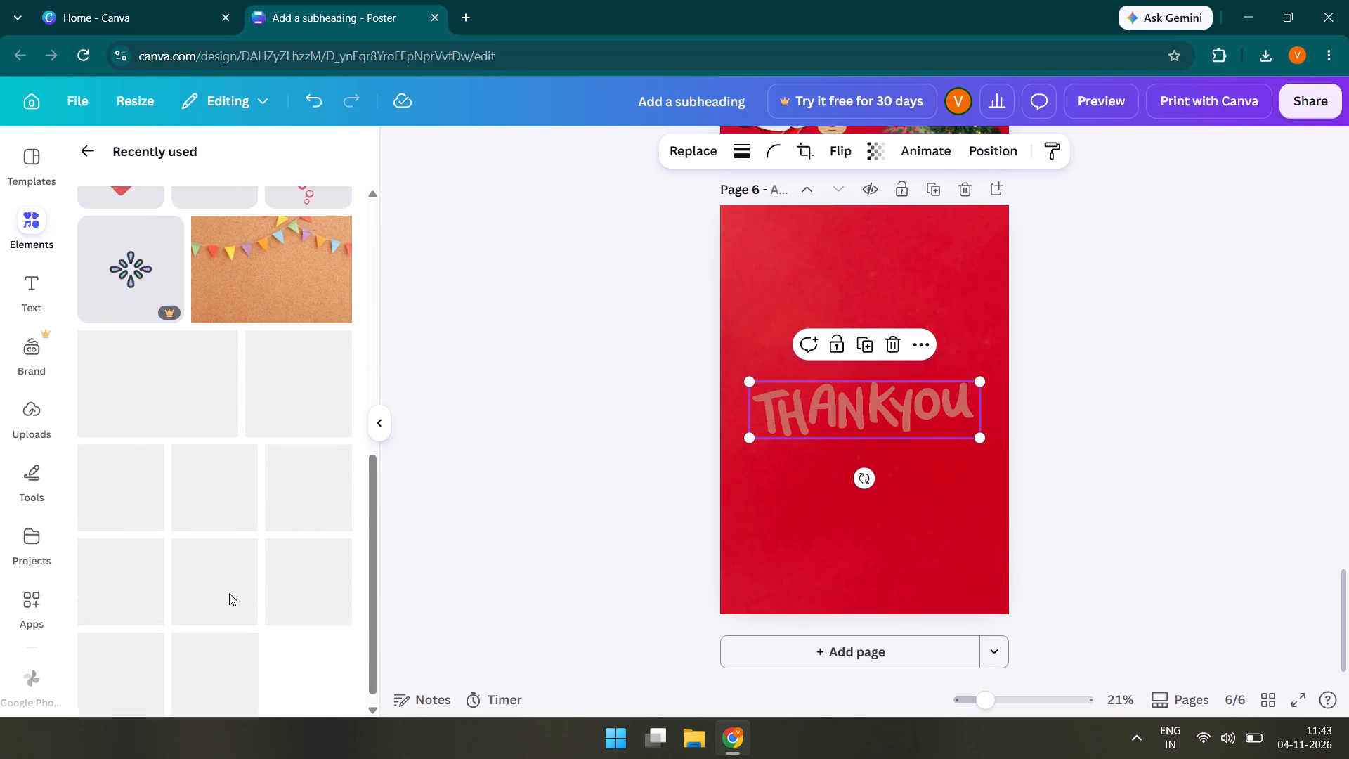
{"action": "scroll", "coordinate": [293, 381], "scroll_direction": "up", "scroll_amount": 2}
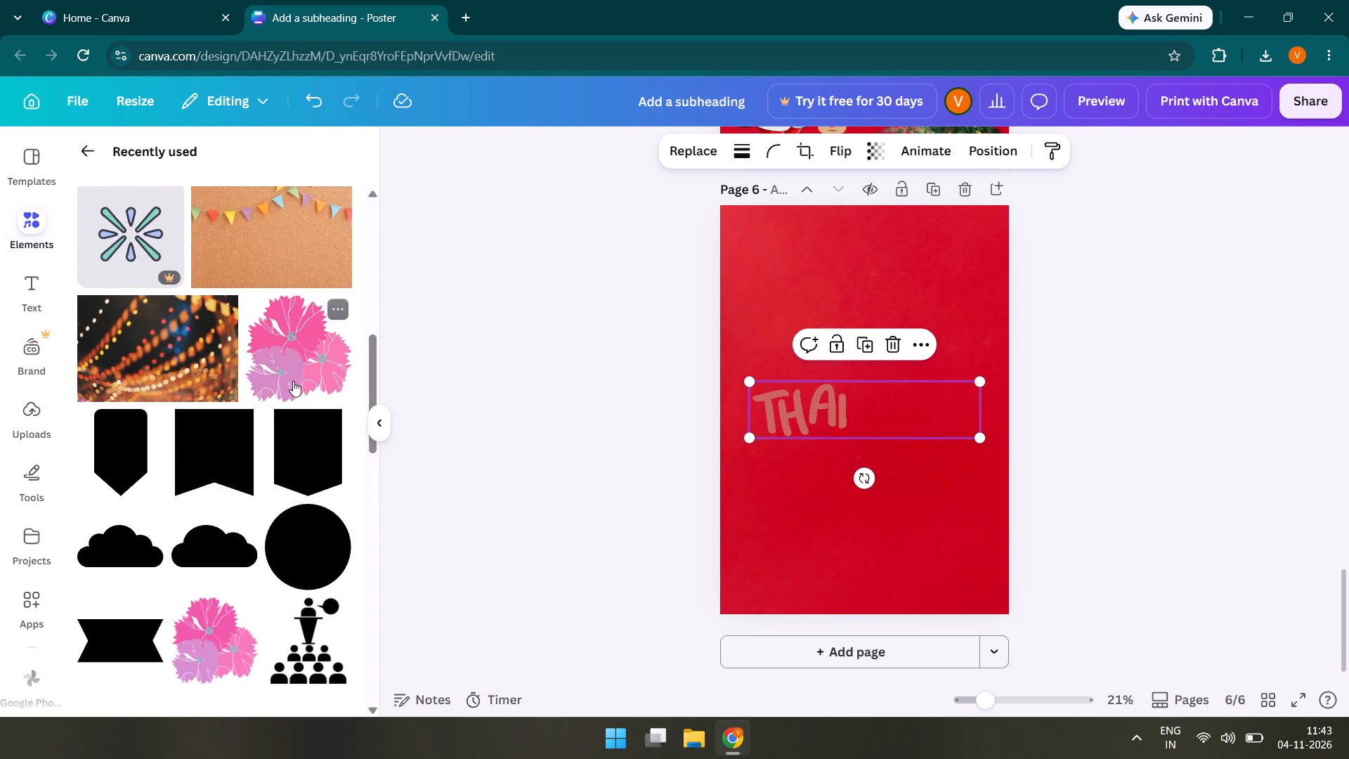
{"action": "scroll", "coordinate": [293, 381], "scroll_direction": "up", "scroll_amount": 5}
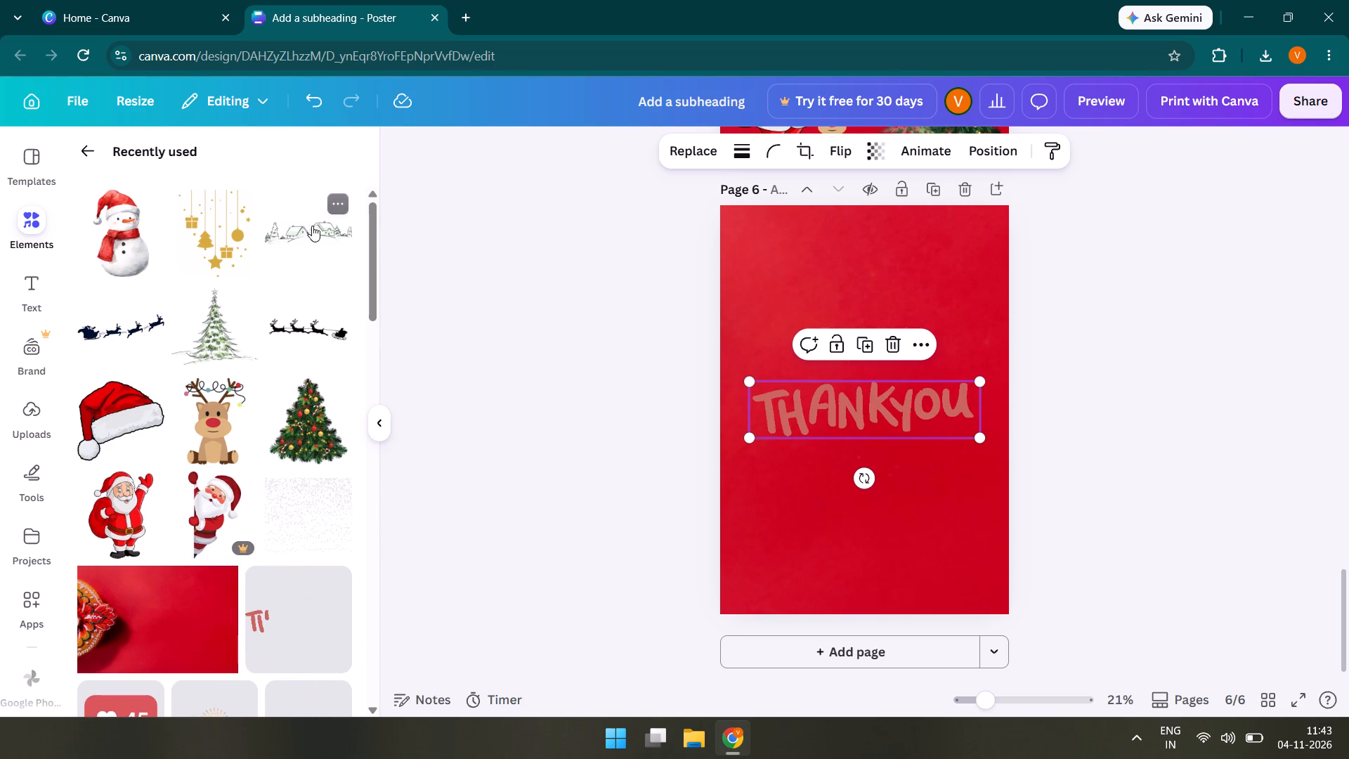
{"action": "left_click", "coordinate": [305, 331]}
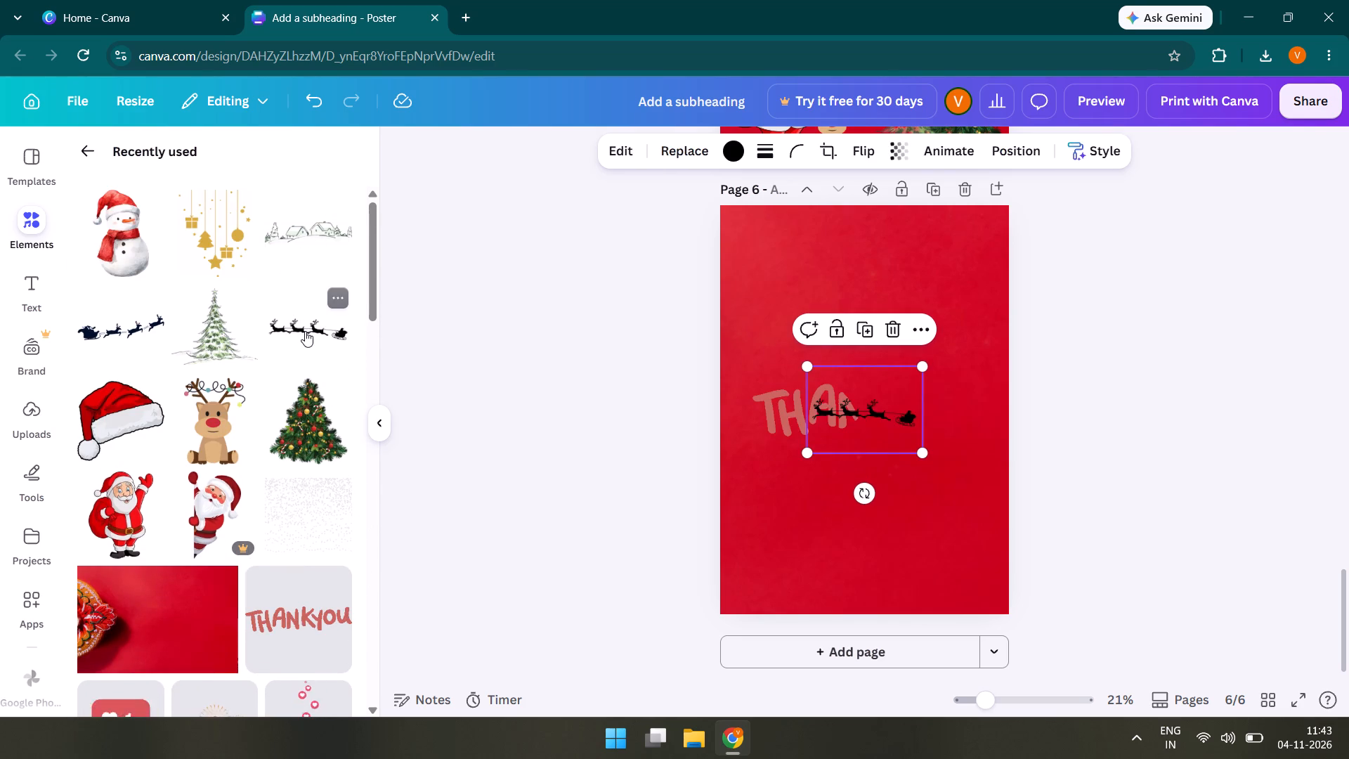
{"action": "left_click", "coordinate": [152, 319]}
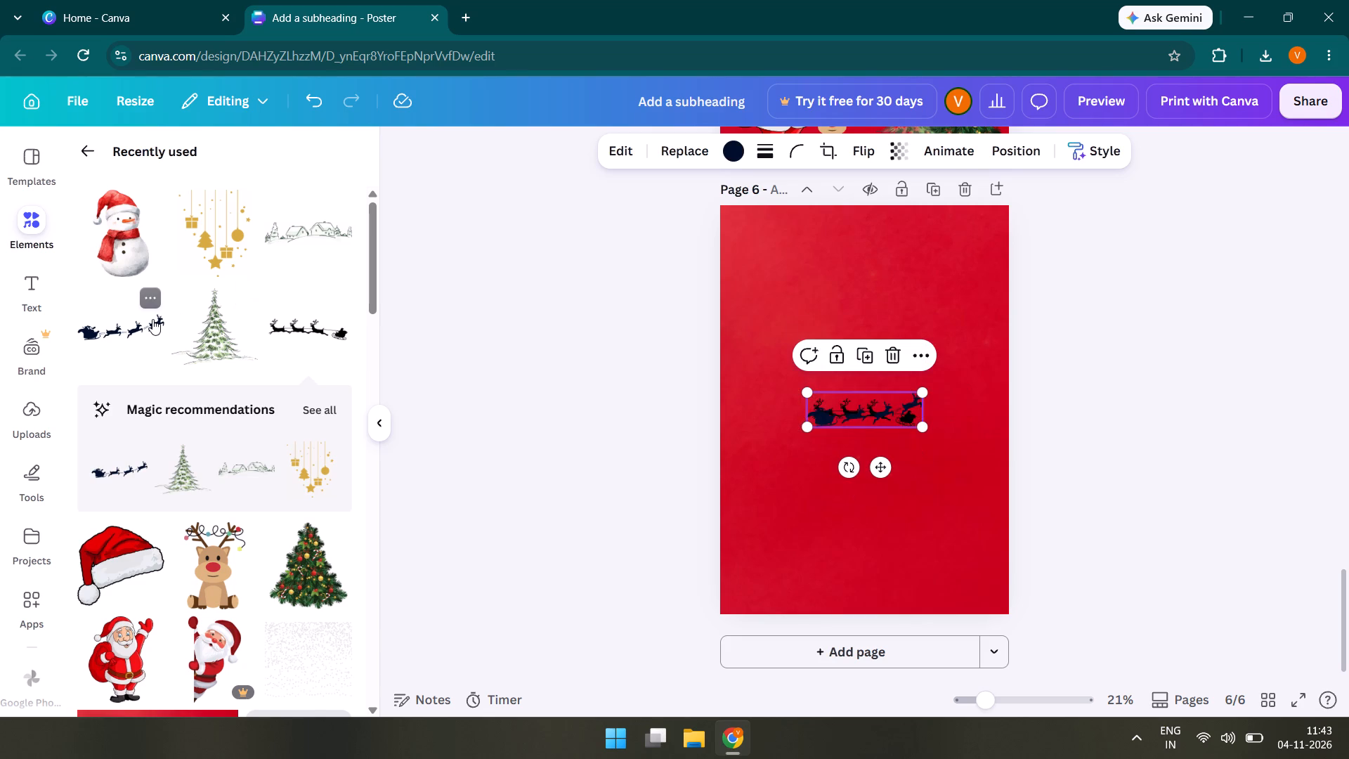
{"action": "left_click_drag", "start_coordinate": [864, 413], "coordinate": [811, 349]}
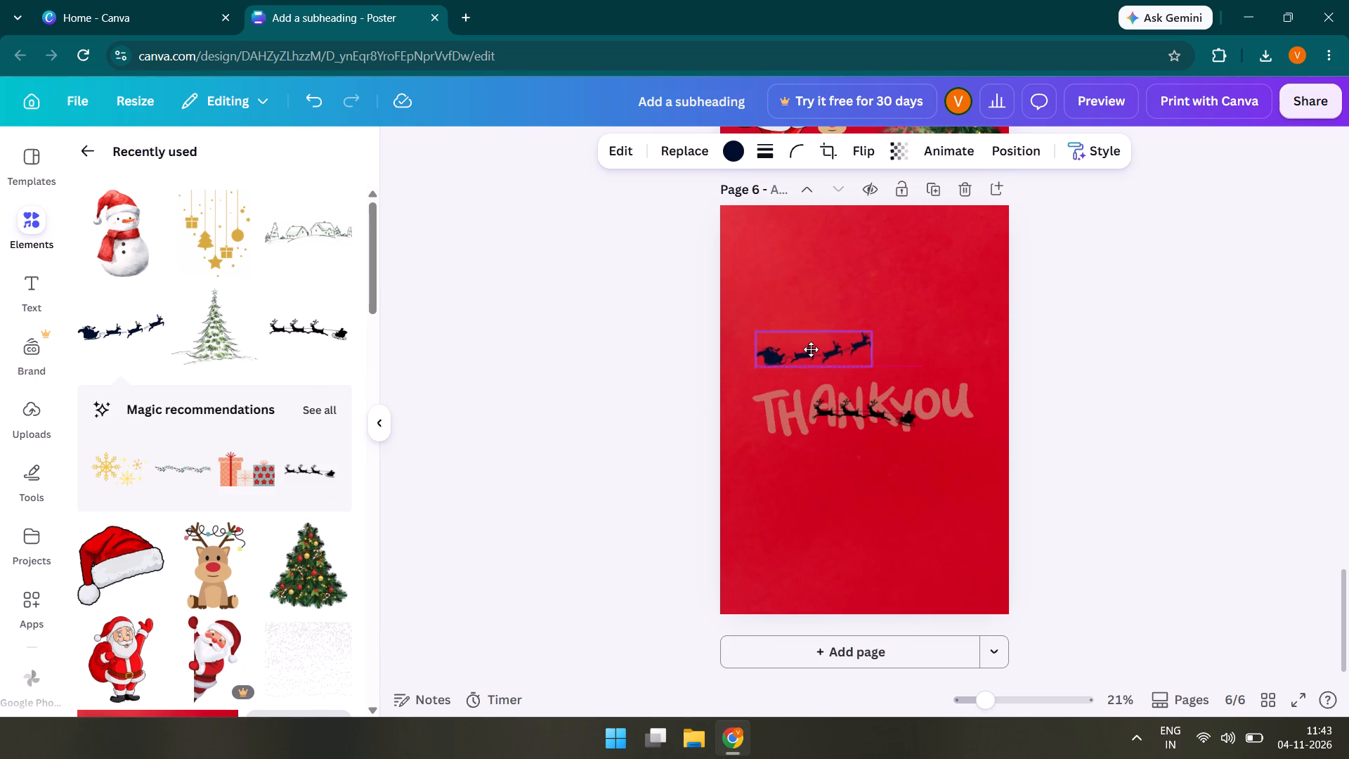
{"action": "left_click_drag", "start_coordinate": [811, 349], "coordinate": [794, 348]}
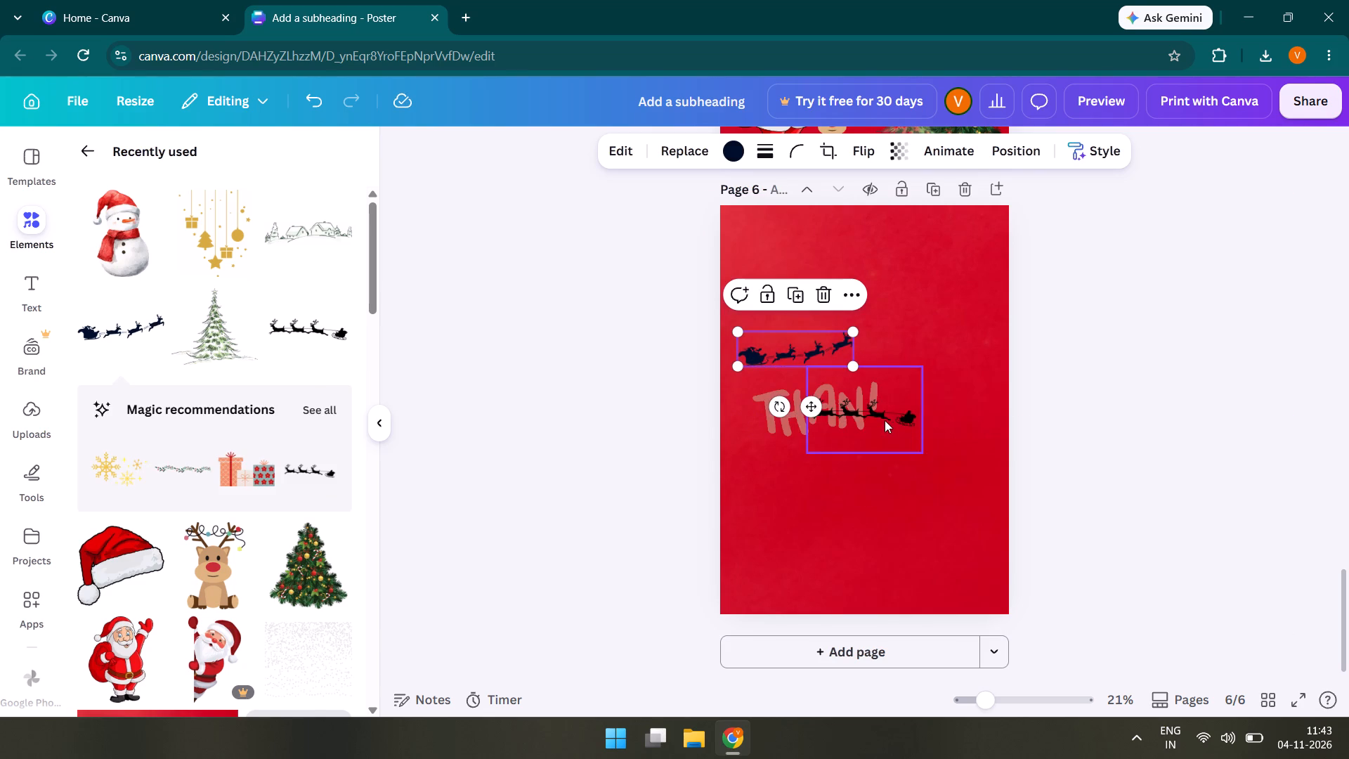
{"action": "left_click_drag", "start_coordinate": [885, 420], "coordinate": [955, 484]}
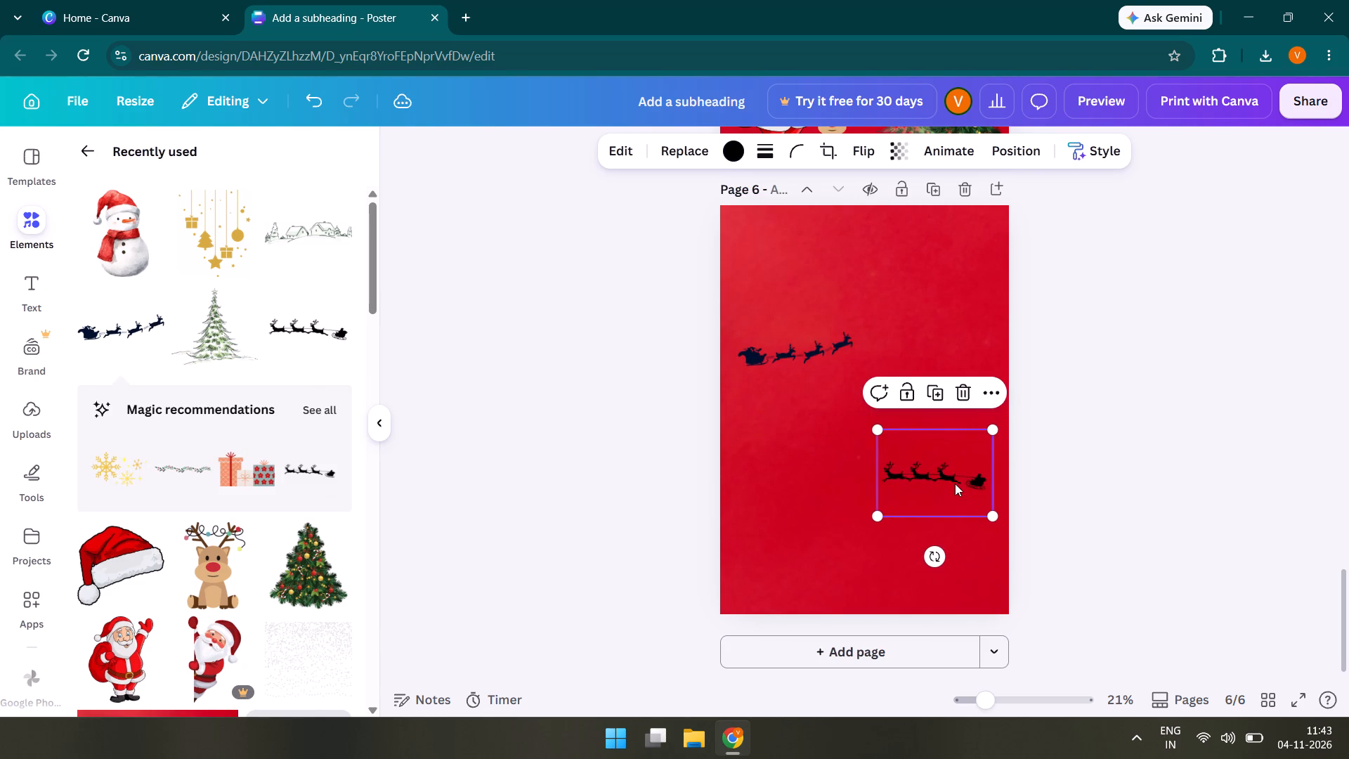
{"action": "left_click", "coordinate": [563, 502]}
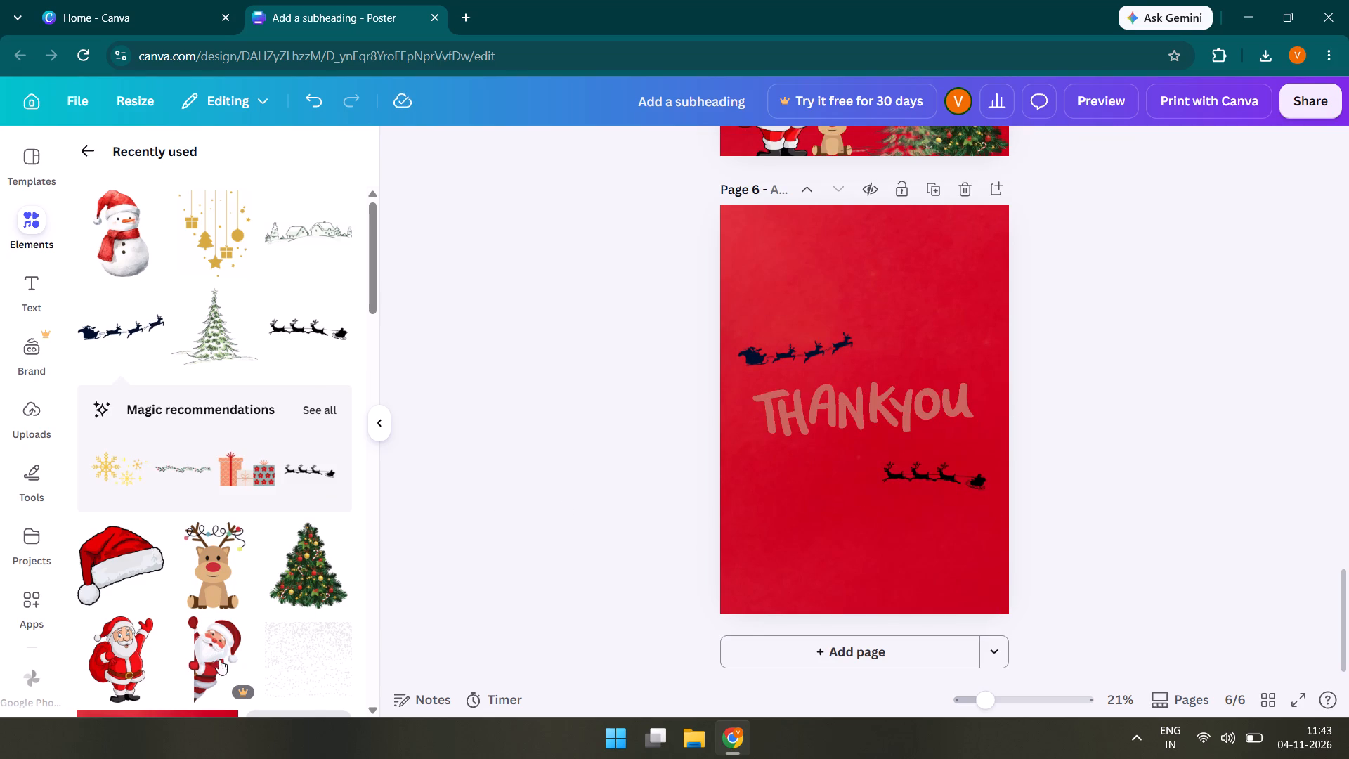
Insert the recently used peeking Santa on page 6, shrink it and place it against the page's lower left edge.
{"action": "left_click", "coordinate": [211, 665]}
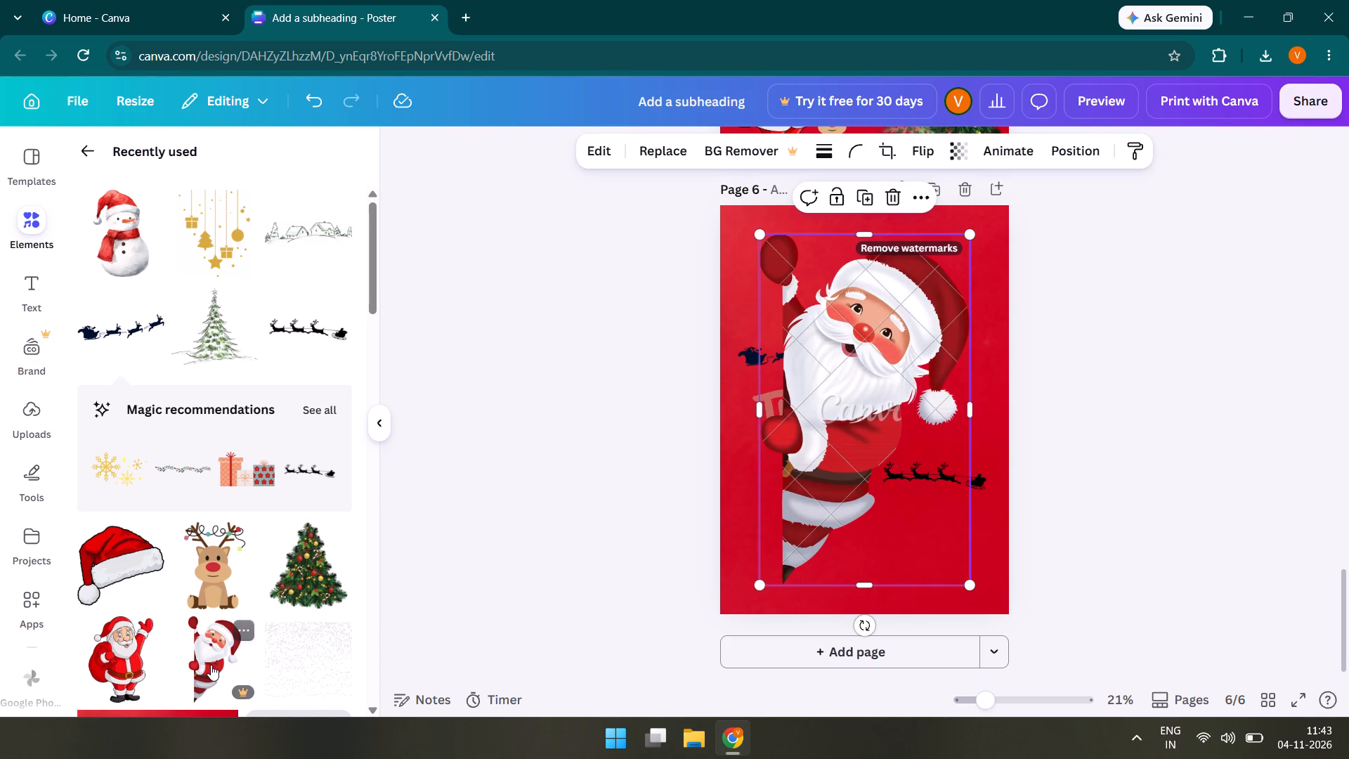
{"action": "left_click_drag", "start_coordinate": [763, 236], "coordinate": [774, 257]}
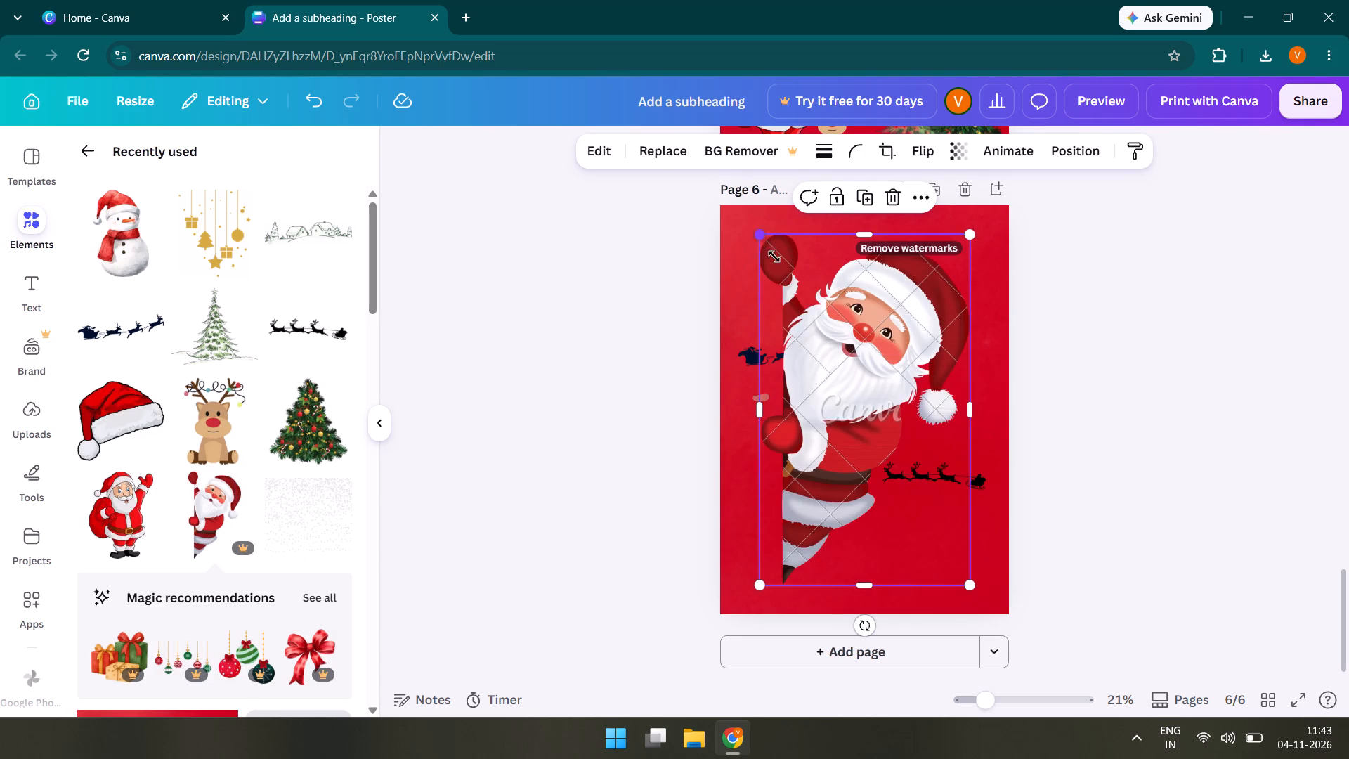
{"action": "left_click_drag", "start_coordinate": [774, 257], "coordinate": [838, 415]}
{"action": "left_click_drag", "start_coordinate": [880, 508], "coordinate": [748, 536]}
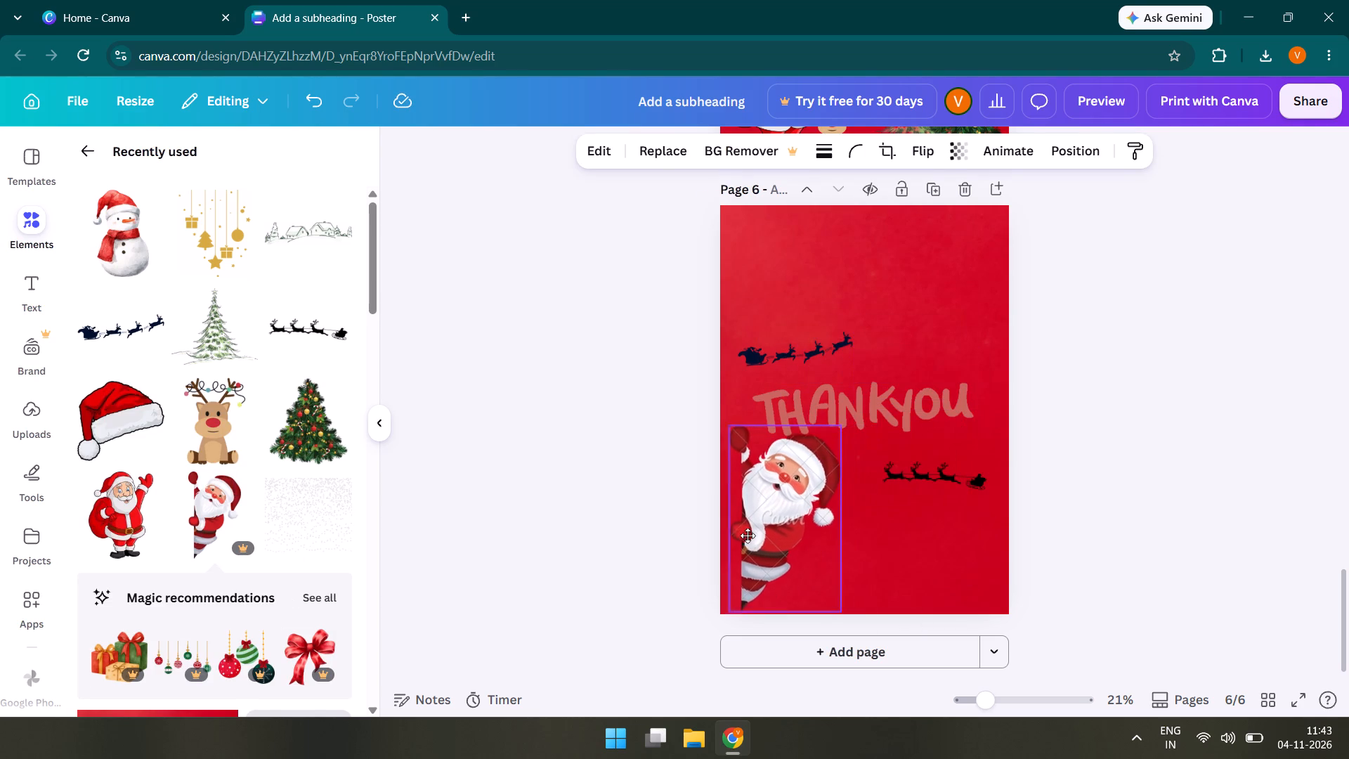
{"action": "left_click_drag", "start_coordinate": [748, 536], "coordinate": [728, 544]}
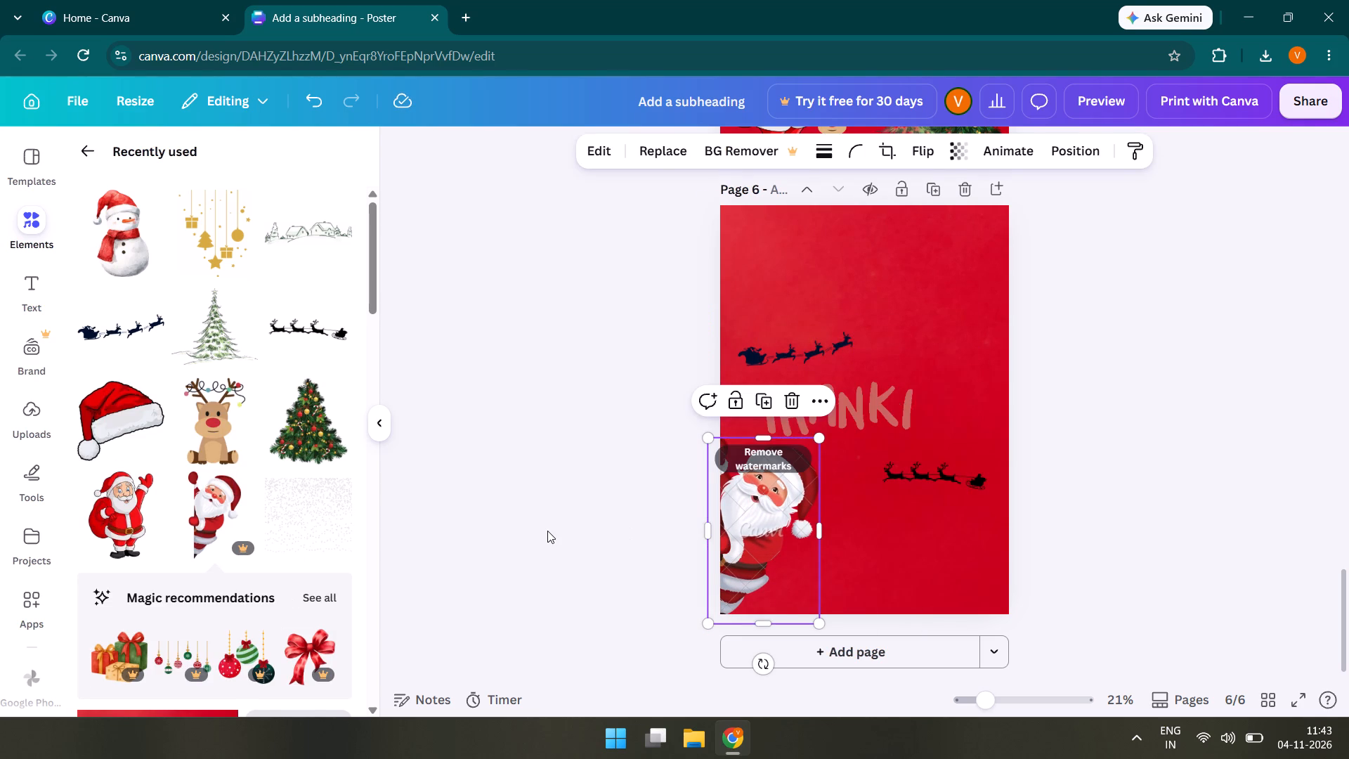
{"action": "left_click", "coordinate": [547, 531]}
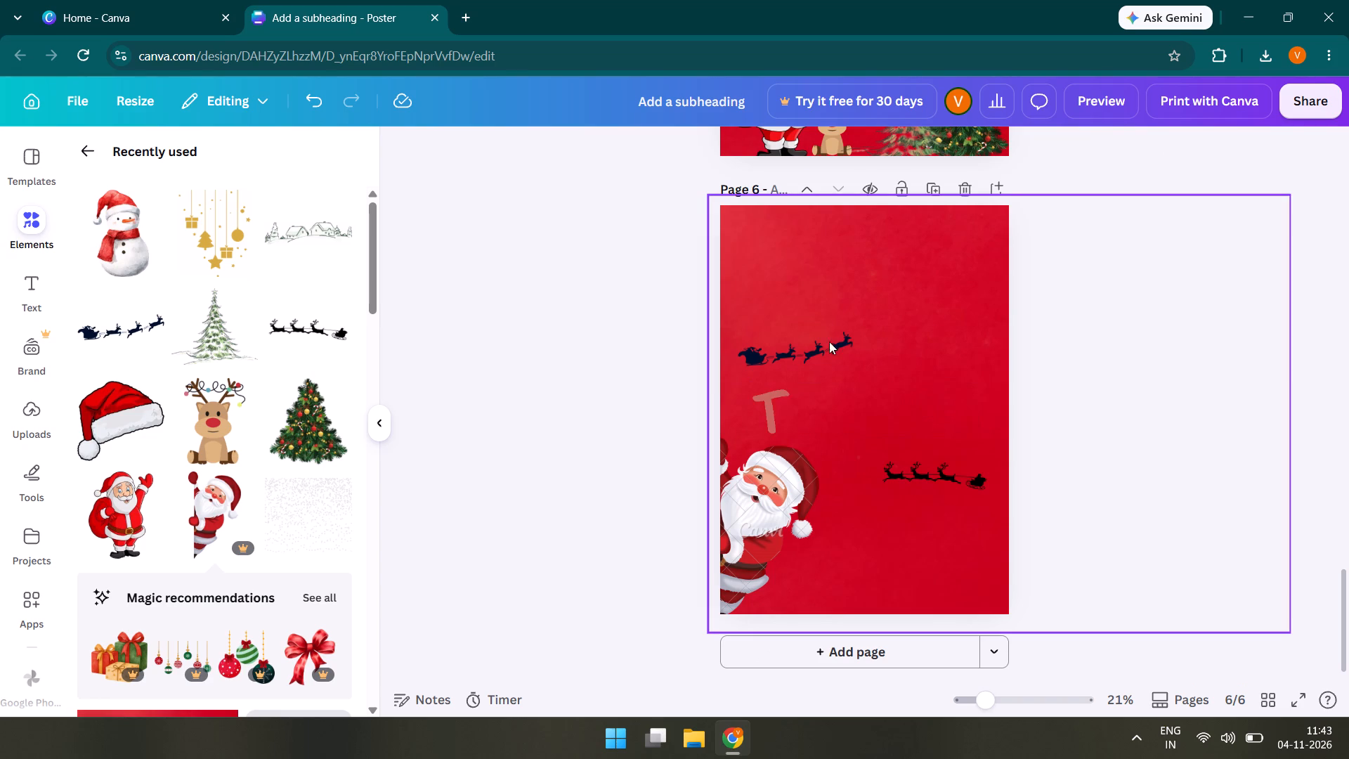
Shift the navy sleigh, the THANKYOU lettering and the black sleigh higher up page 6.
{"action": "left_click_drag", "start_coordinate": [811, 351], "coordinate": [810, 271]}
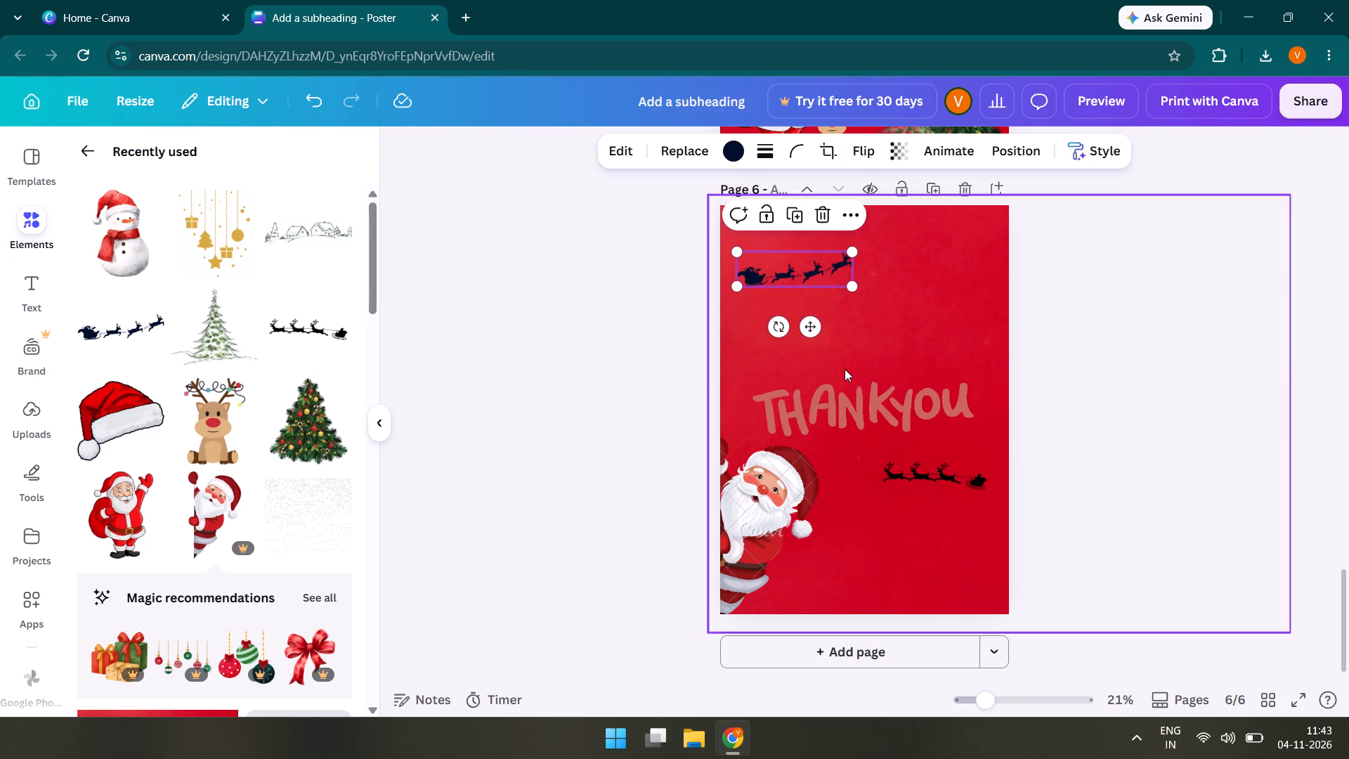
{"action": "left_click_drag", "start_coordinate": [847, 408], "coordinate": [840, 330]}
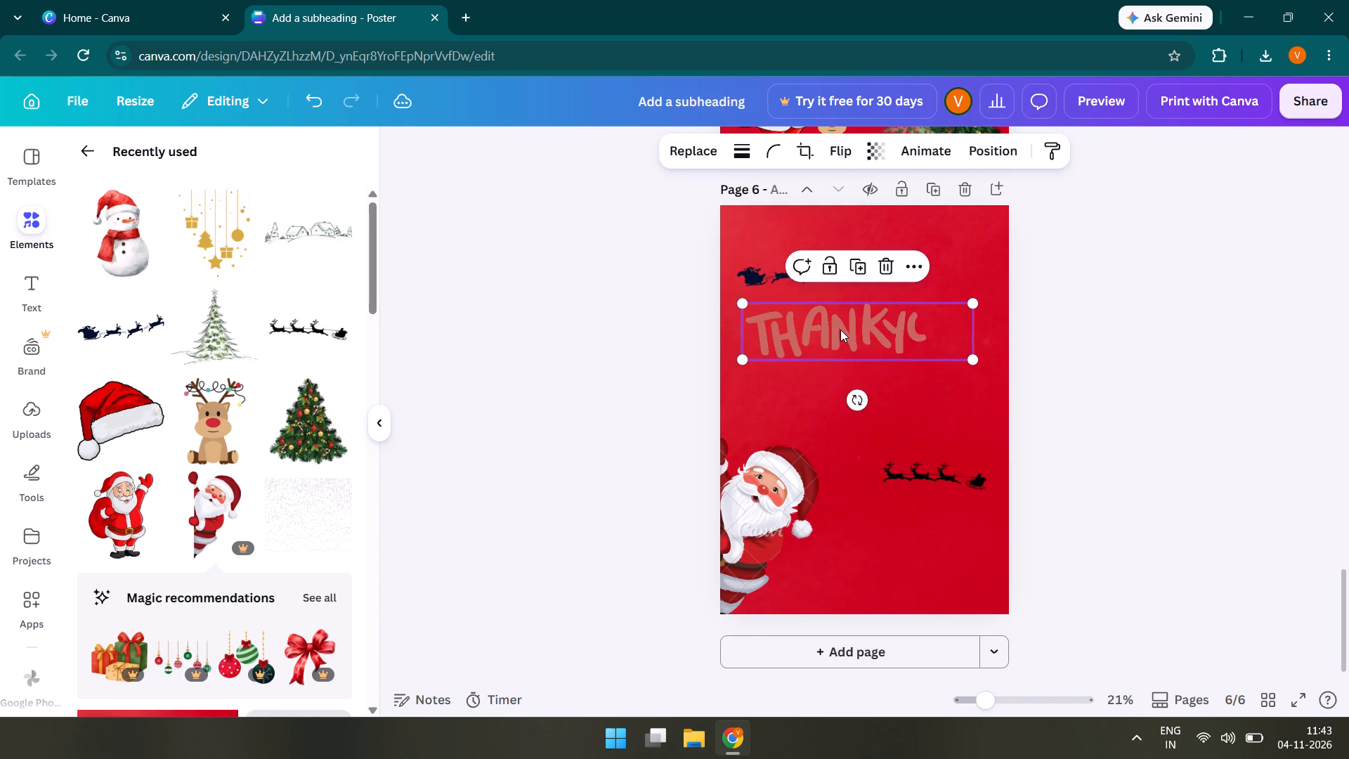
{"action": "left_click_drag", "start_coordinate": [906, 486], "coordinate": [883, 443]}
Add a body text box on page 6 reading "Thankyou everyone with you only".
{"action": "left_click", "coordinate": [30, 290]}
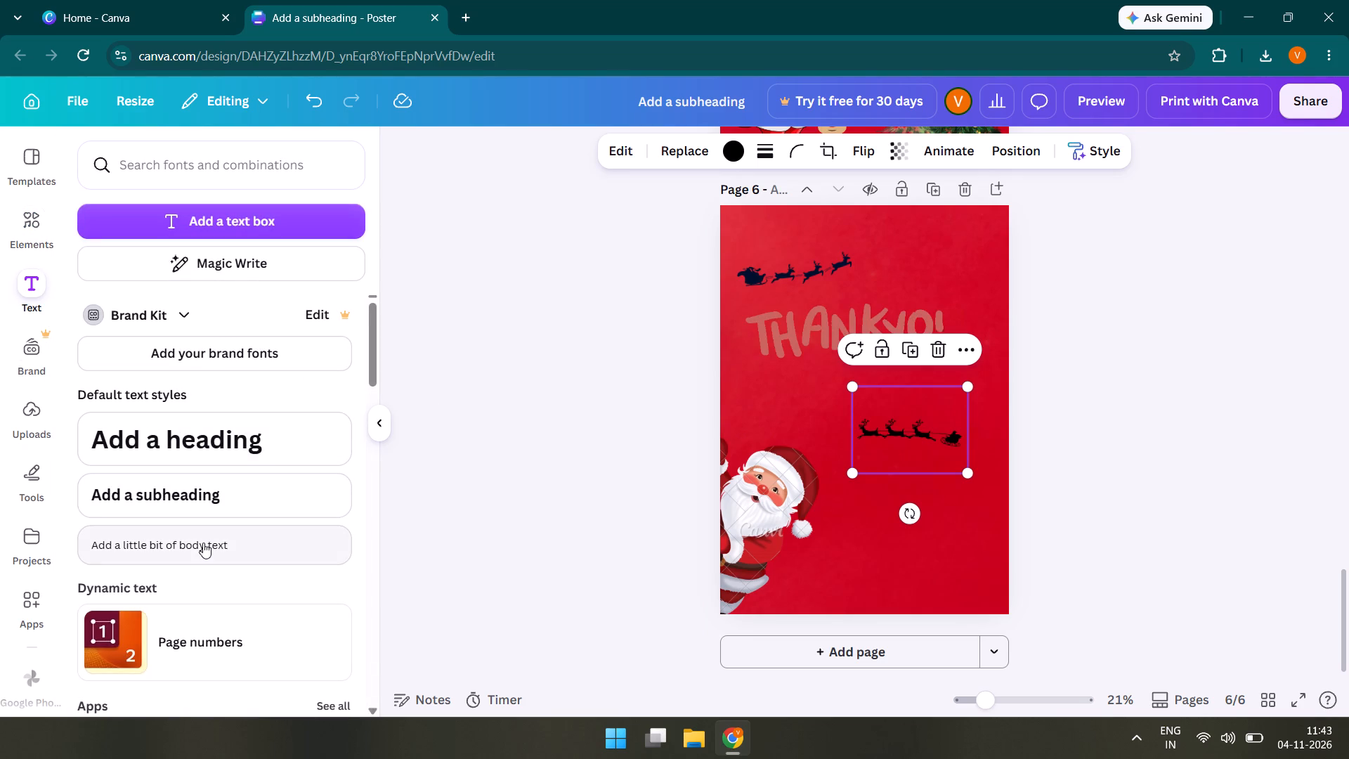
{"action": "left_click", "coordinate": [203, 543]}
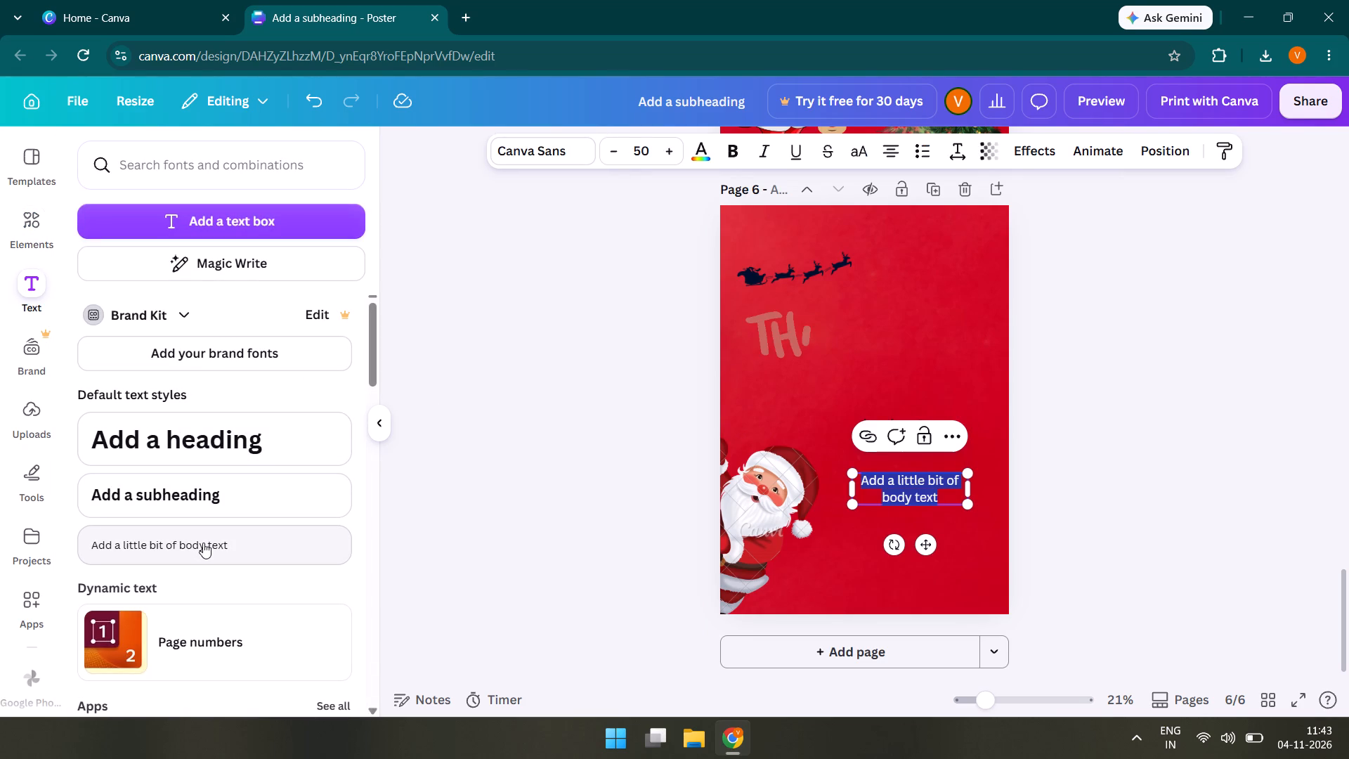
{"action": "key", "text": "BackSpace"}
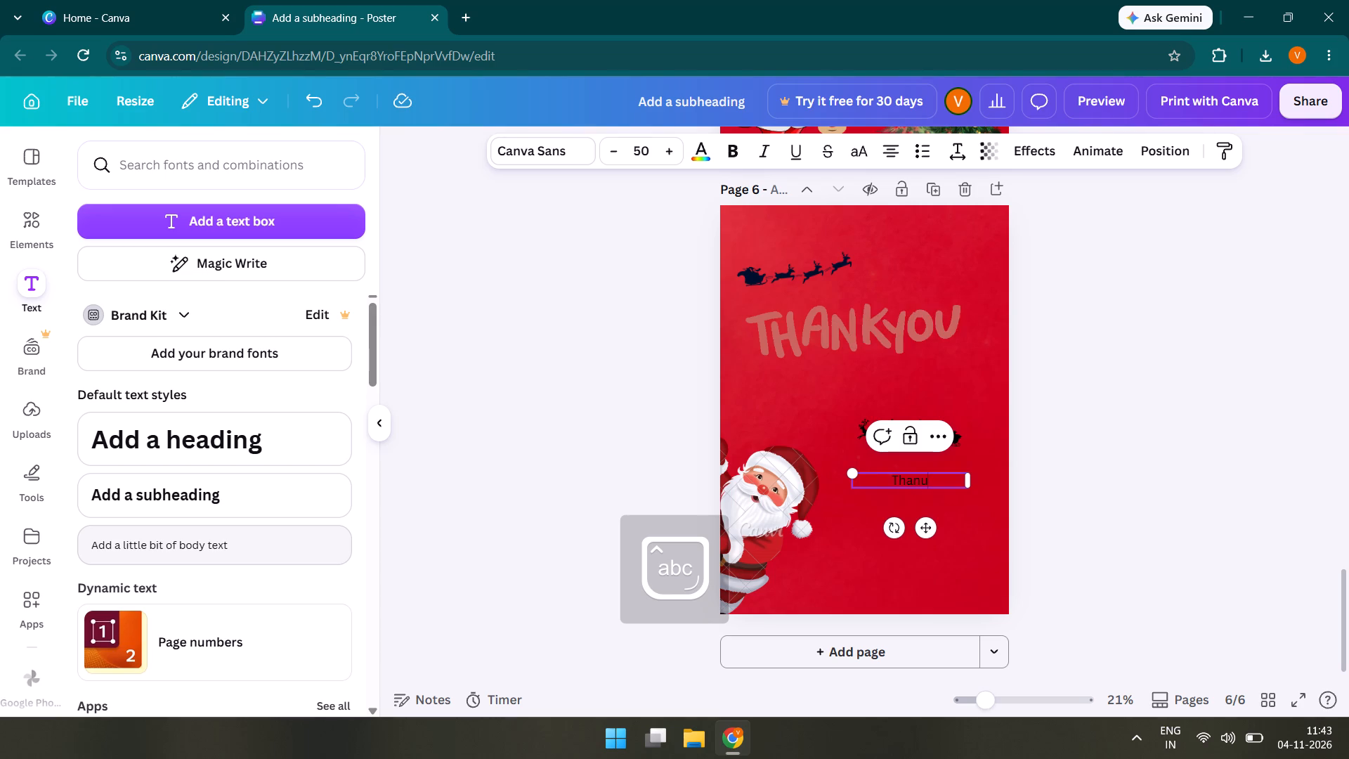
{"action": "key", "text": "BackSpace"}
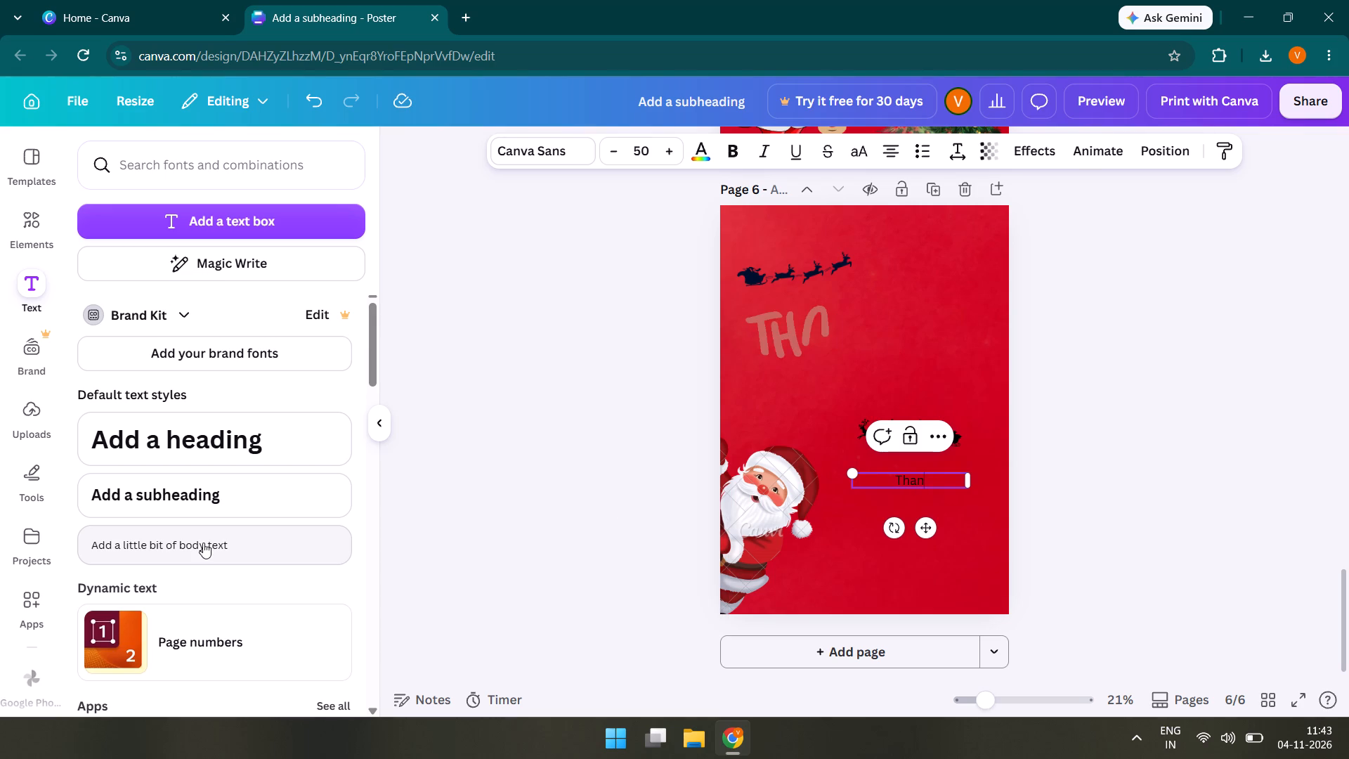
{"action": "type", "text": "kyou"}
{"action": "key", "text": "space"}
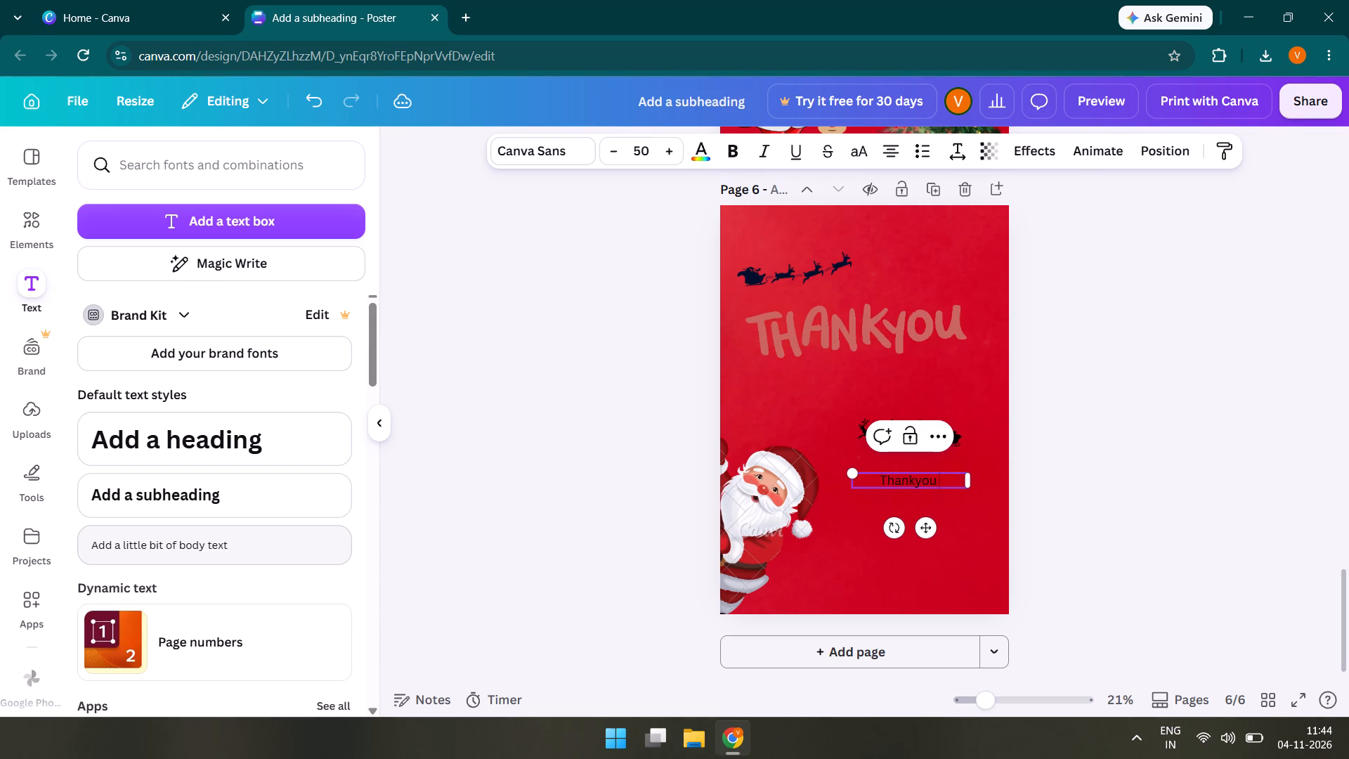
{"action": "type", "text": "everyone"}
{"action": "key", "text": "space"}
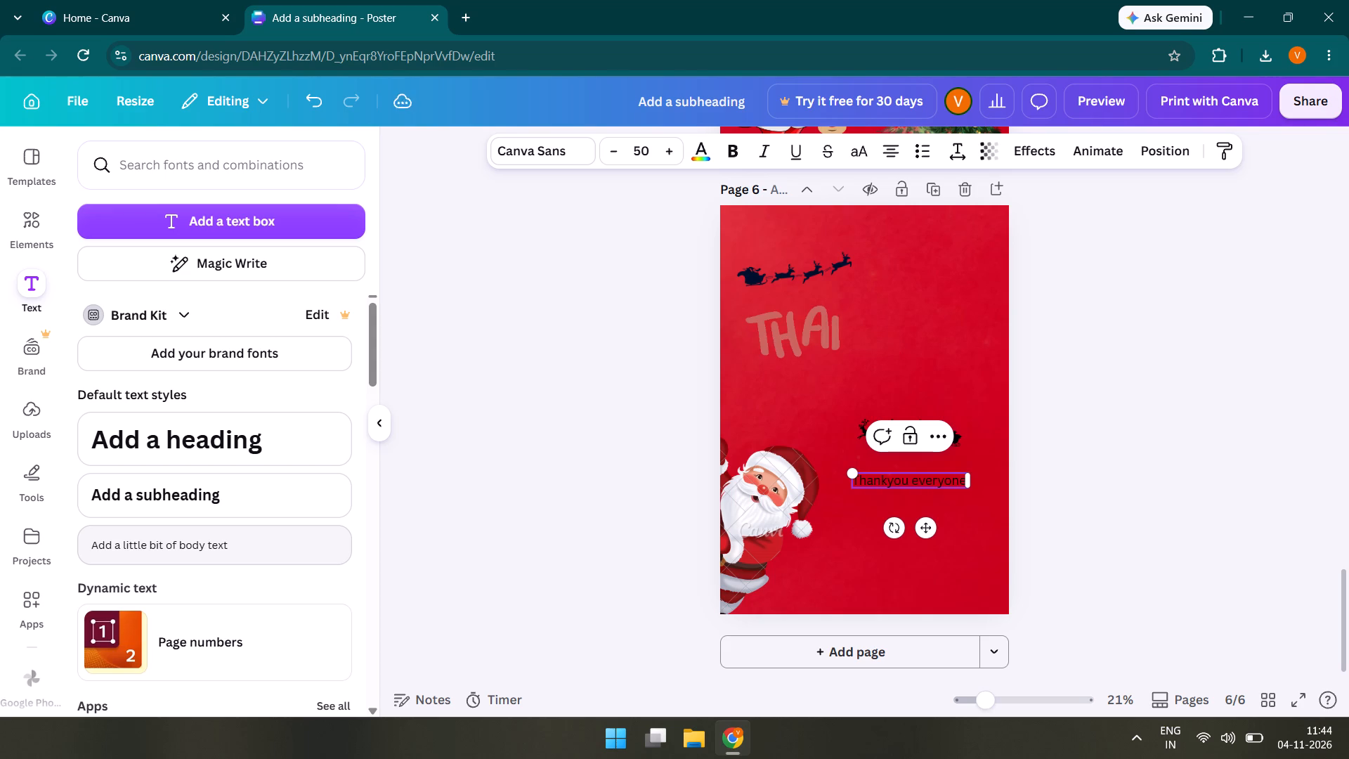
{"action": "type", "text": "wh"}
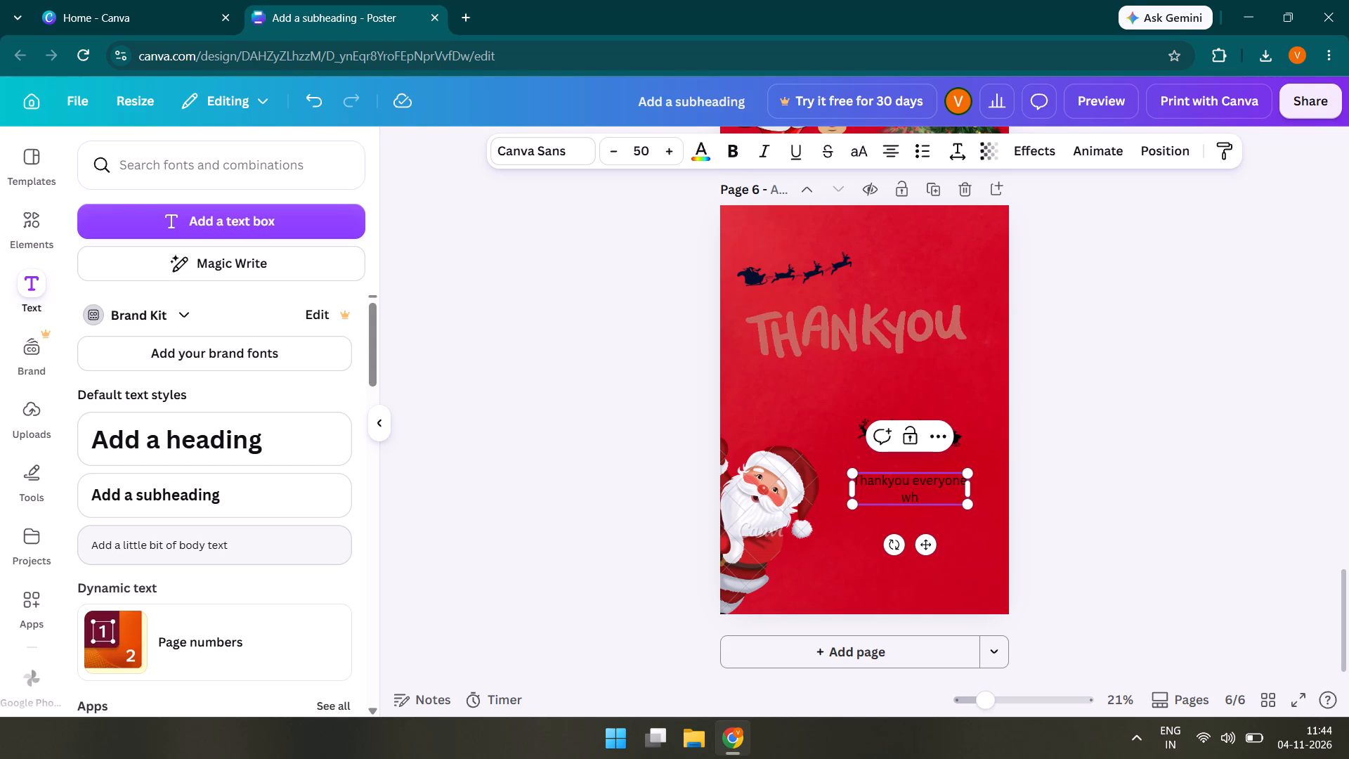
{"action": "key", "text": "BackSpace"}
{"action": "key", "text": "BackSpace"}
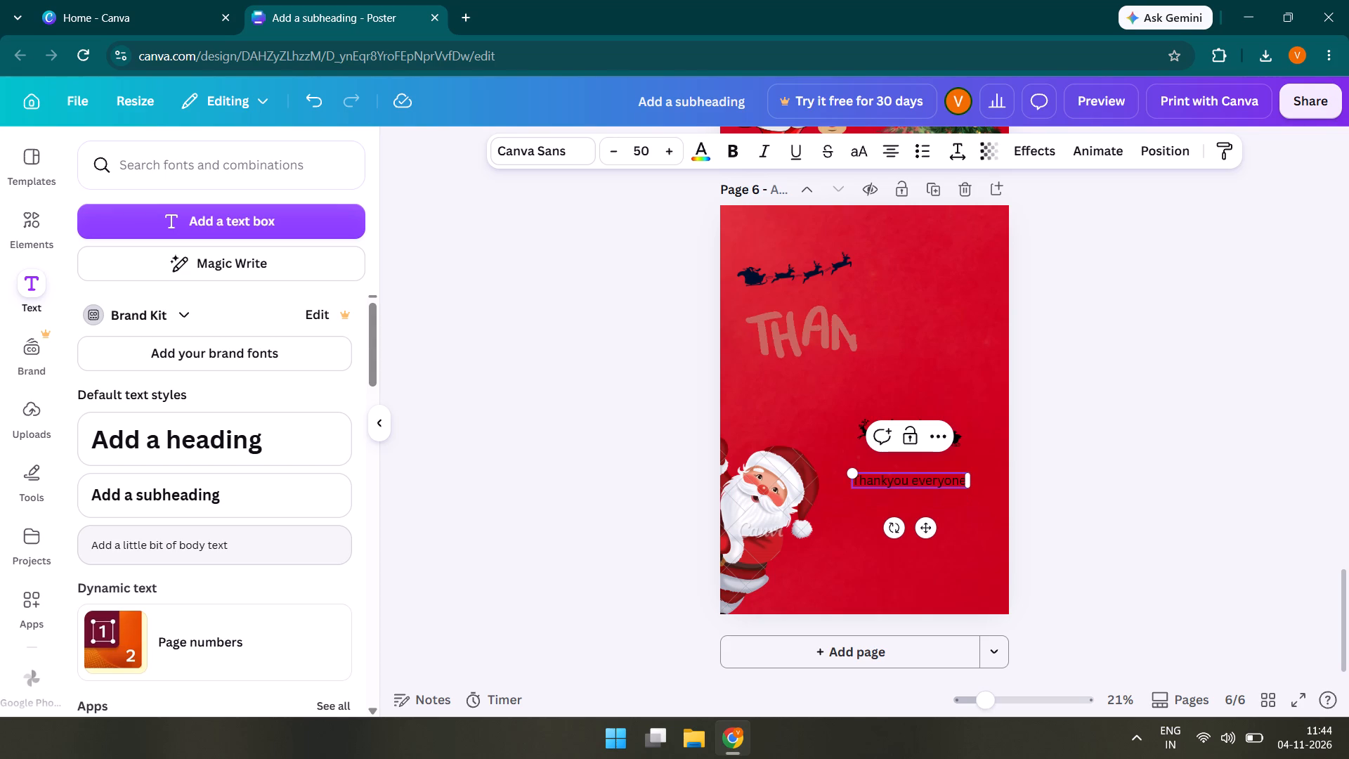
{"action": "key", "text": "space"}
{"action": "type", "text": "with"}
{"action": "key", "text": "space"}
{"action": "type", "text": "you only"}
{"action": "key", "text": "space"}
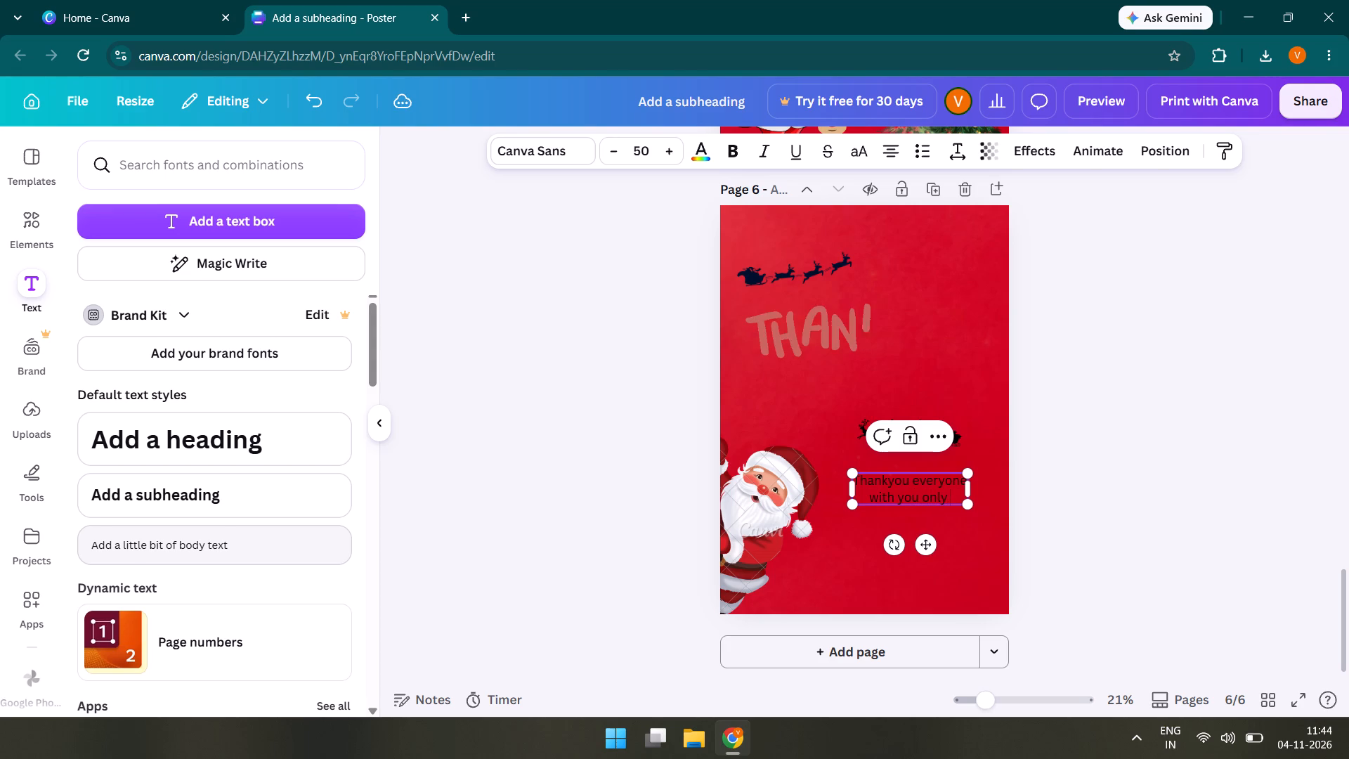
Continue the page 6 body text with "that function is possible to".
{"action": "type", "text": "that fin"}
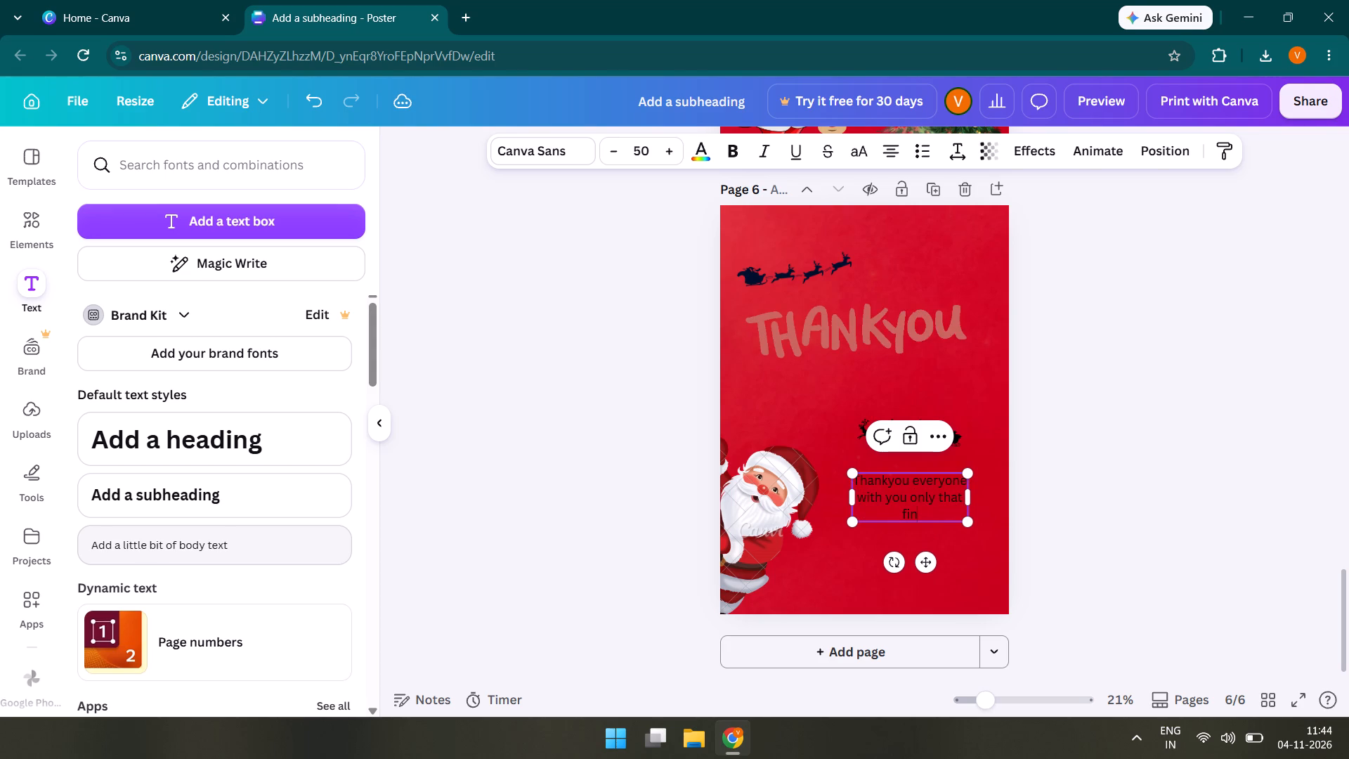
{"action": "key", "text": "c"}
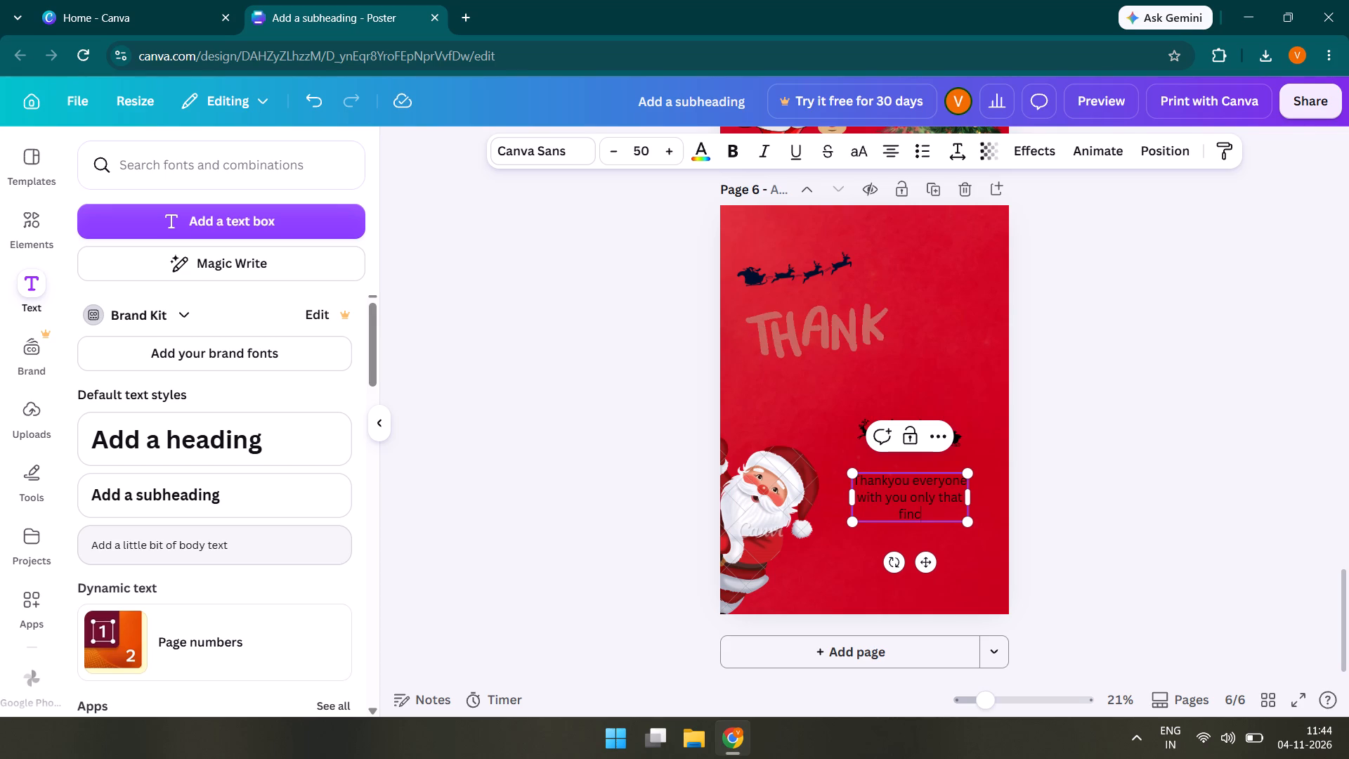
{"action": "key", "text": "BackSpace"}
{"action": "key", "text": "BackSpace"}
{"action": "key", "text": "BackSpace"}
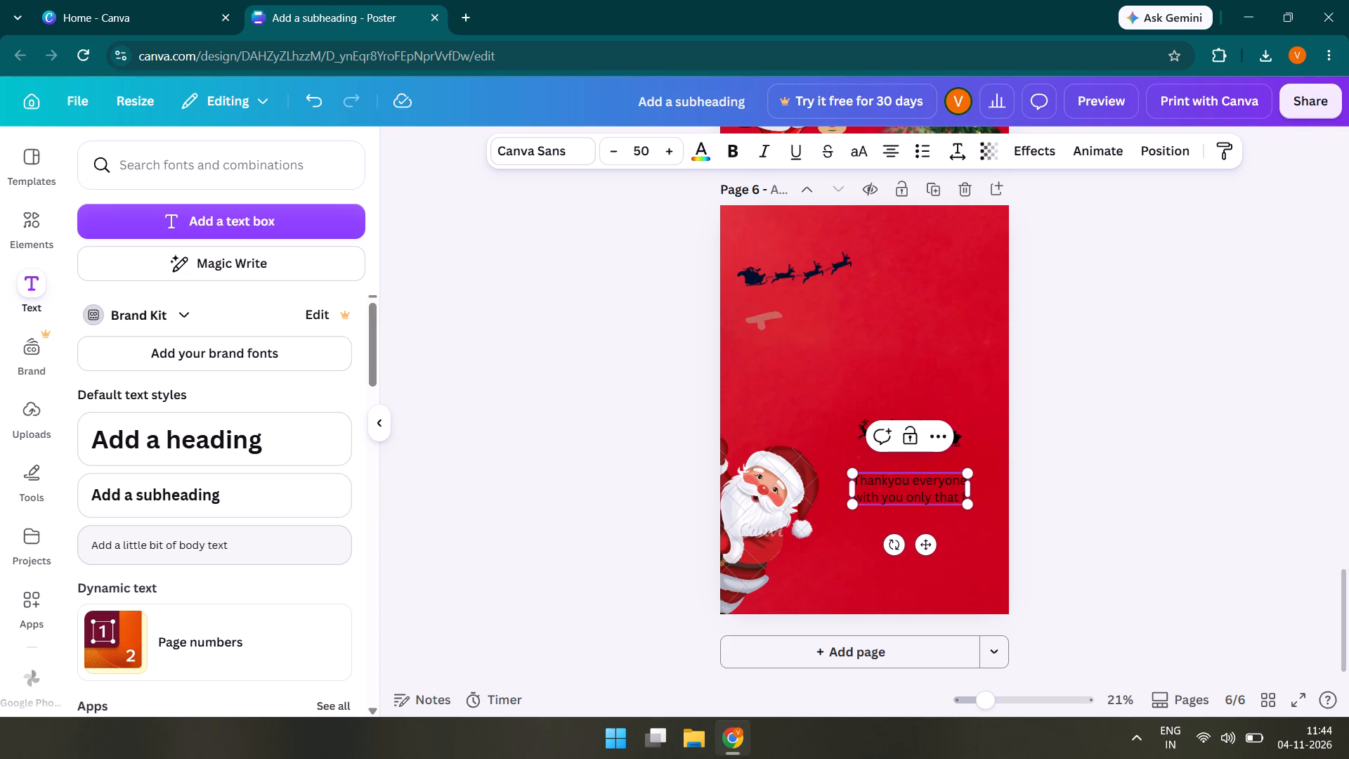
{"action": "type", "text": "unctipn is possible to"}
{"action": "key", "text": "space"}
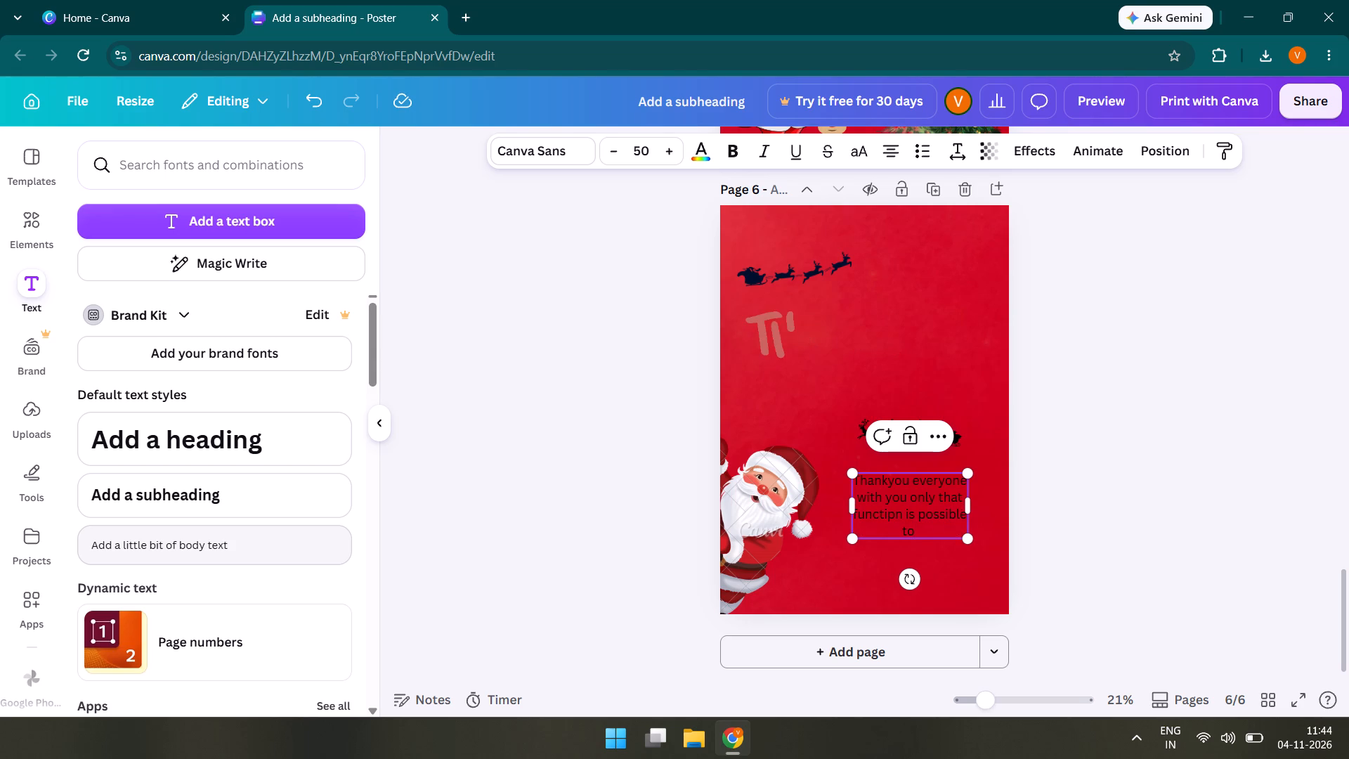
{"action": "left_click", "coordinate": [894, 517]}
{"action": "key", "text": "BackSpace"}
{"action": "key", "text": "o"}
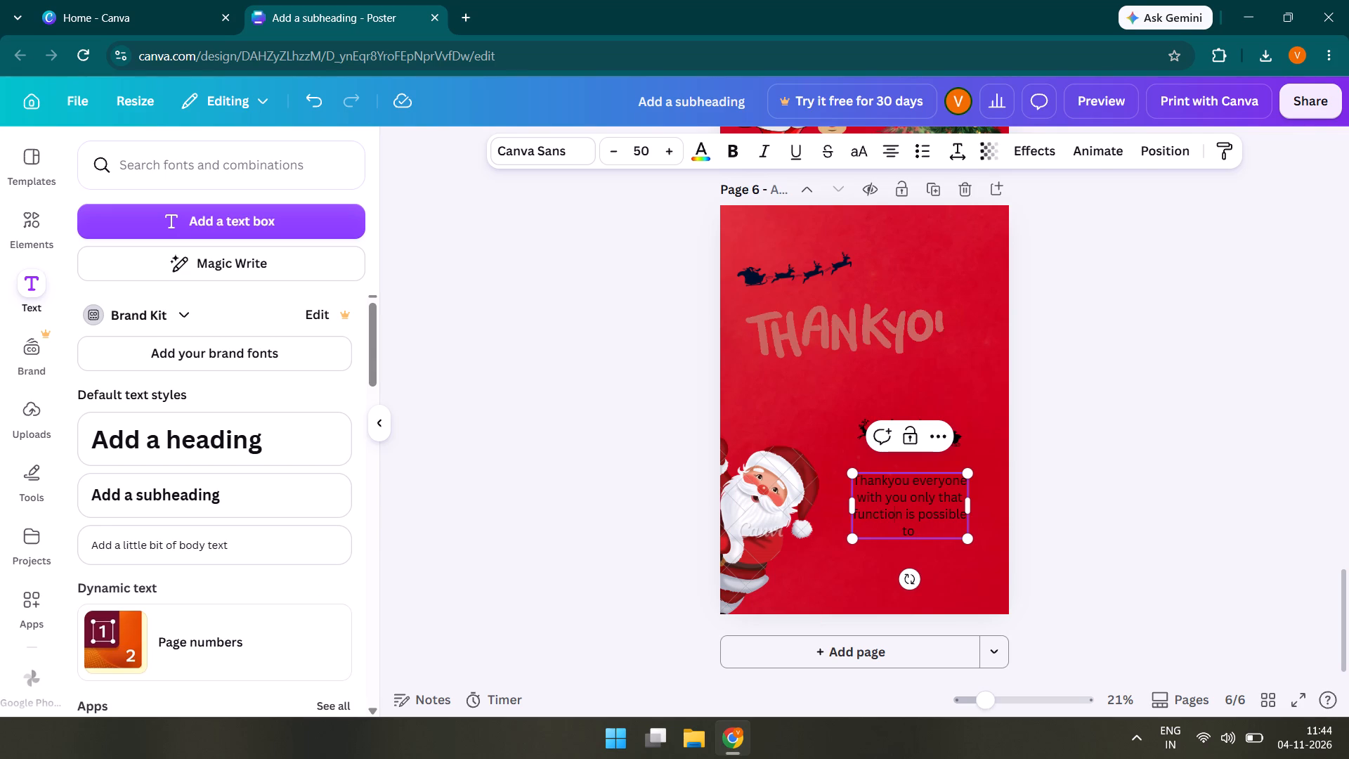
Complete the page 6 body text by adding "success" at its end.
{"action": "left_click", "coordinate": [929, 540]}
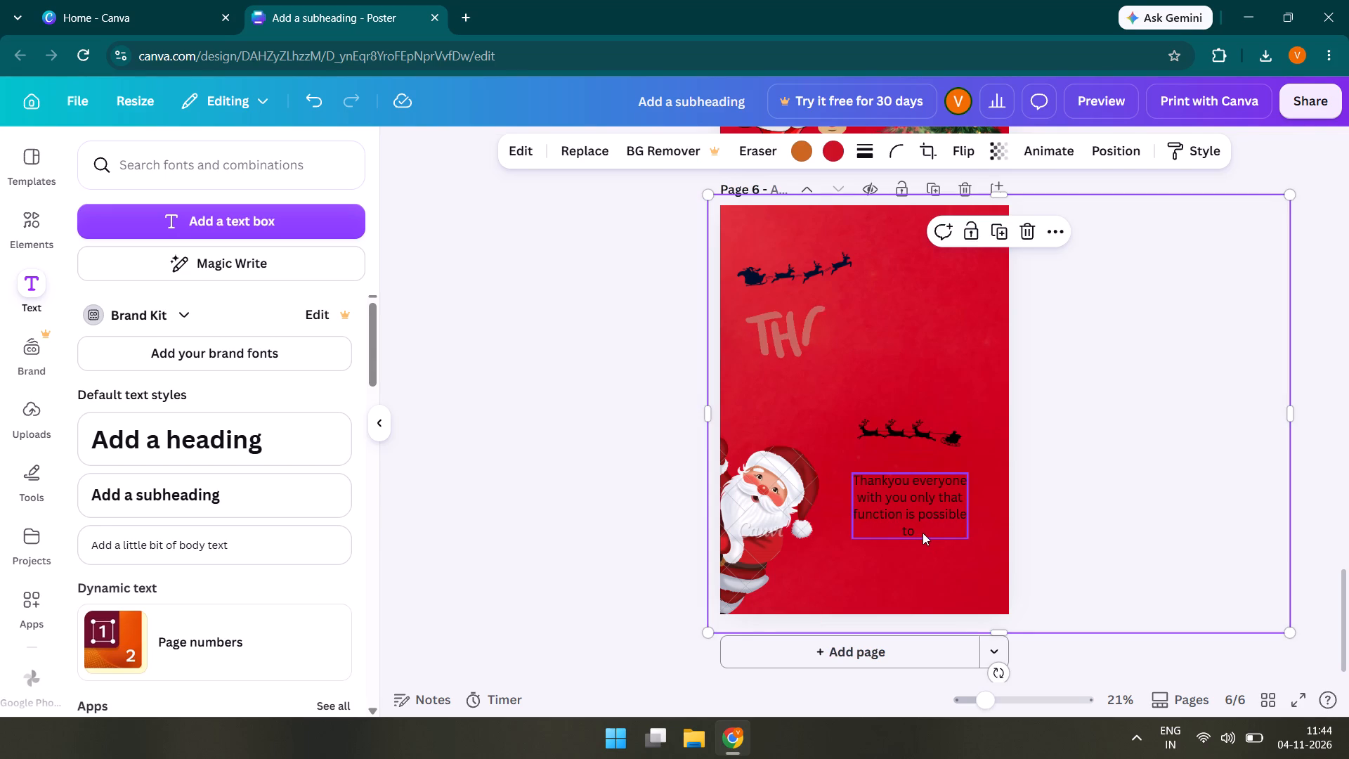
{"action": "left_click", "coordinate": [923, 533]}
{"action": "double_click", "coordinate": [918, 529]}
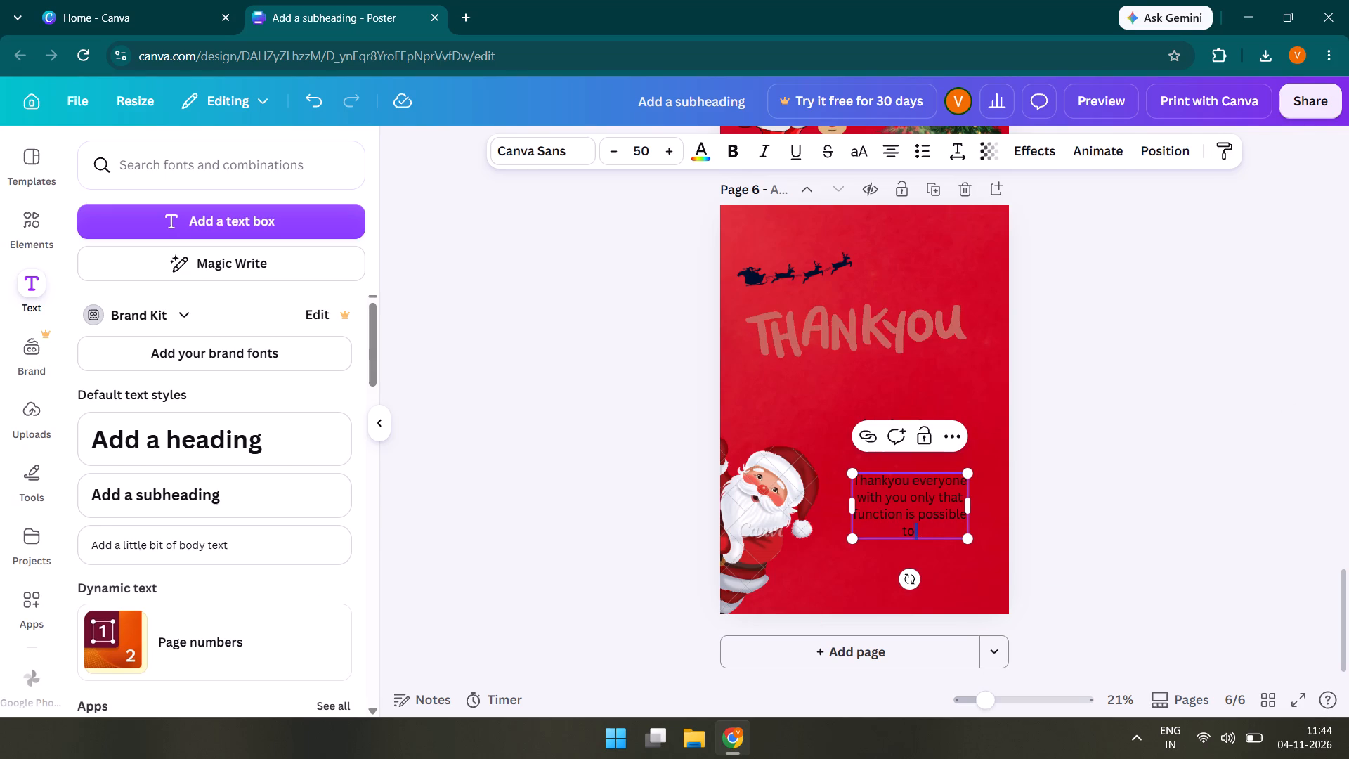
{"action": "key", "text": "space"}
{"action": "type", "text": "success"}
{"action": "key", "text": "space"}
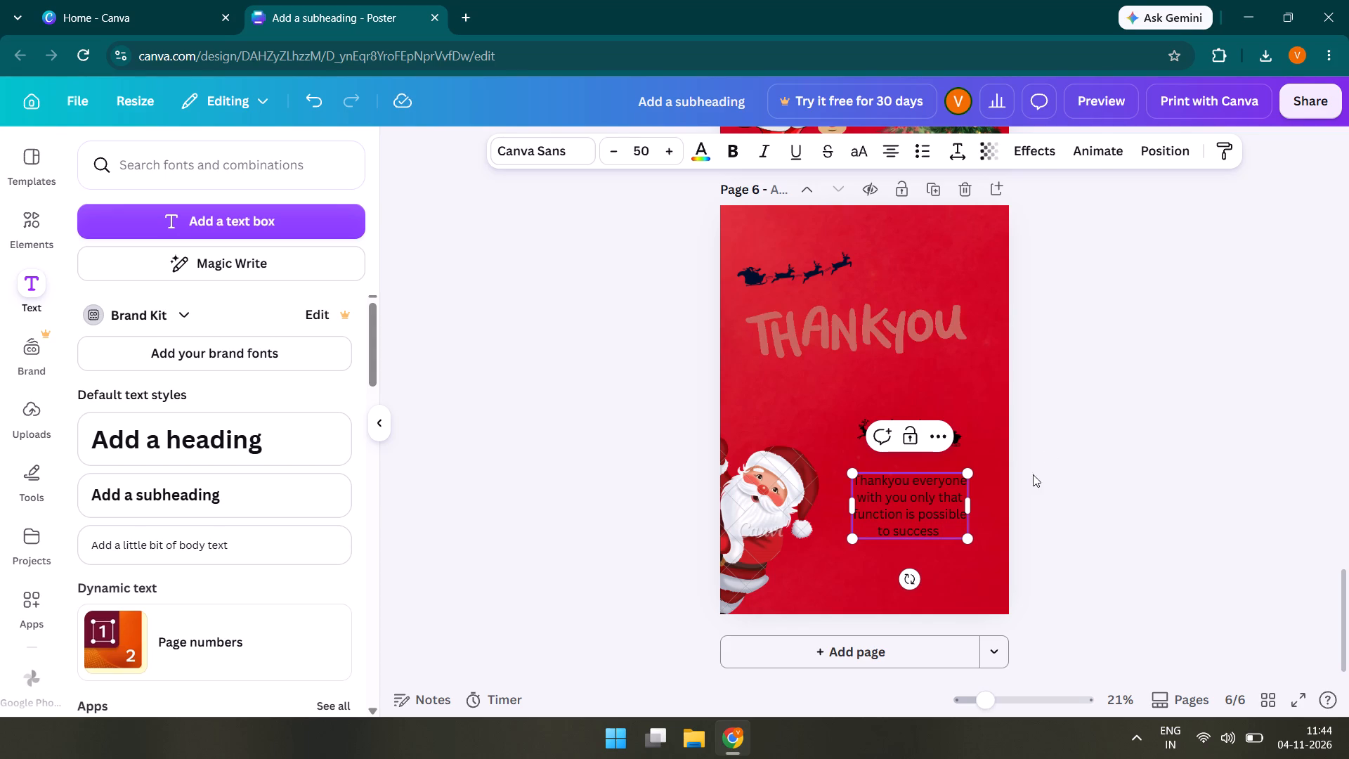
{"action": "left_click", "coordinate": [951, 485]}
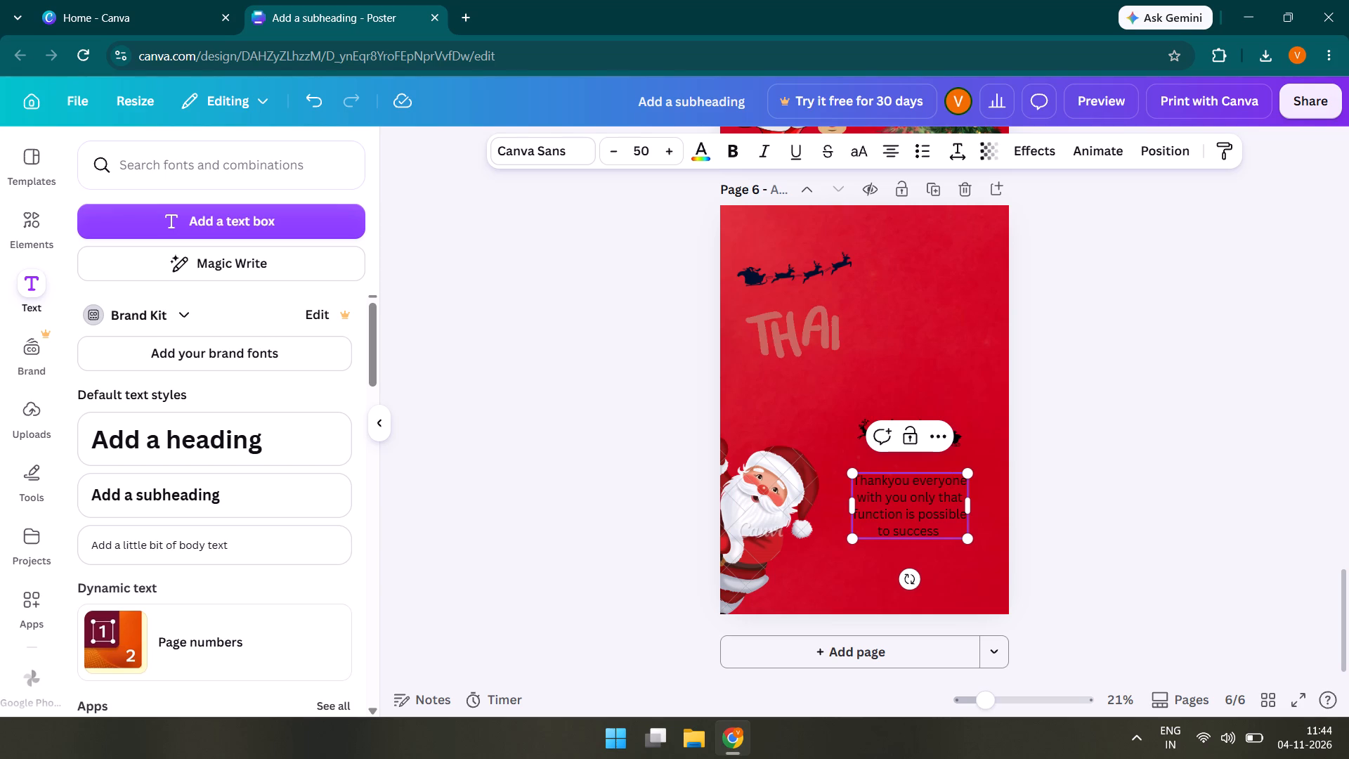
Replace "everyone" in the page 6 body text with "my dear family members".
{"action": "left_click", "coordinate": [962, 481]}
{"action": "key", "text": "Right"}
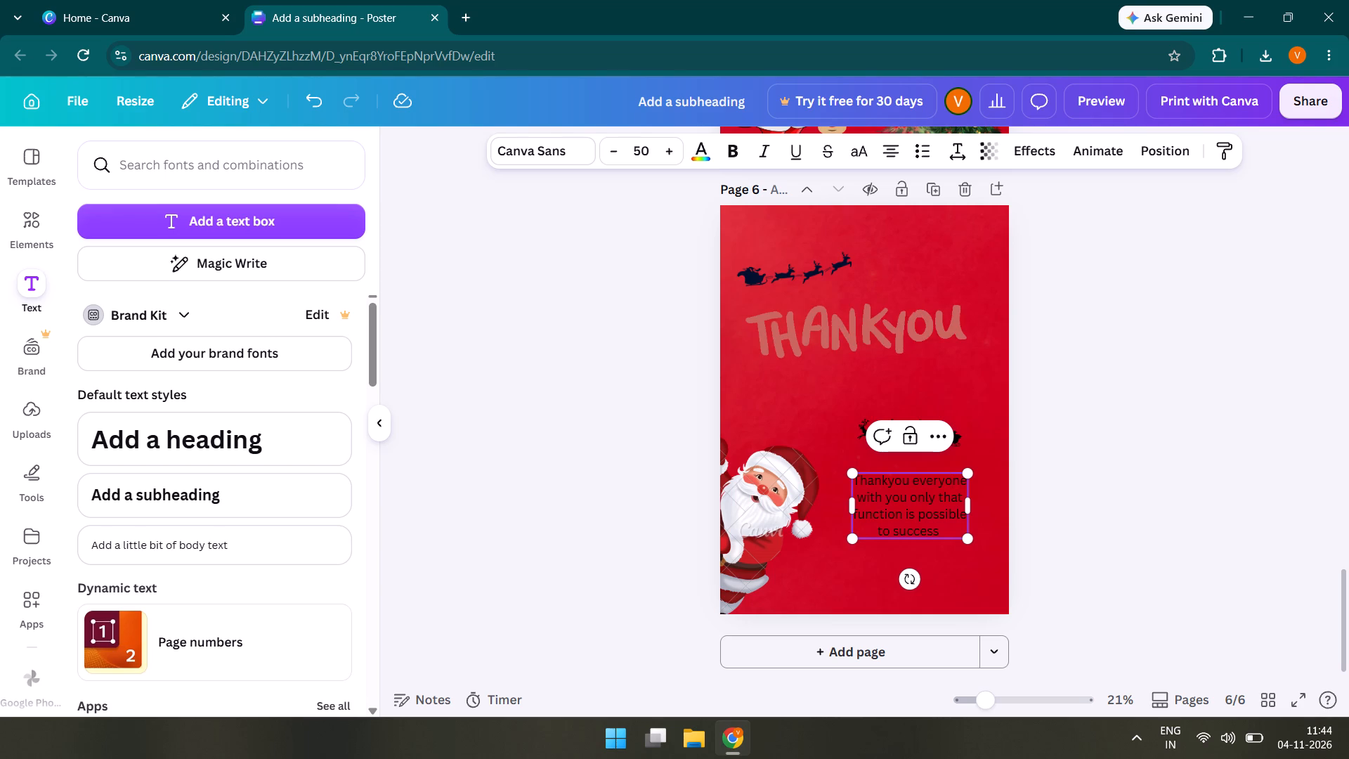
{"action": "key", "text": "BackSpace"}
{"action": "key", "text": "BackSpace"}
{"action": "key", "text": "BackSpace"}
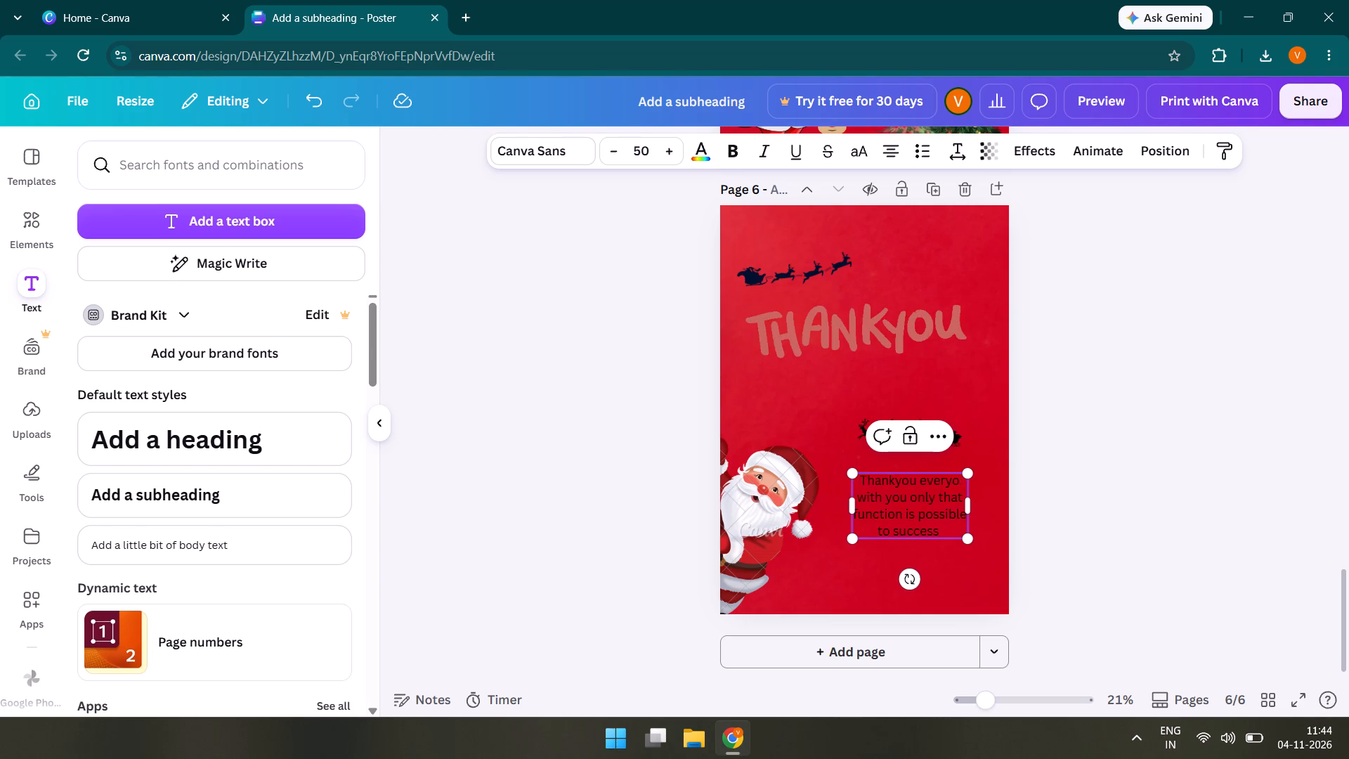
{"action": "key", "text": "BackSpace"}
{"action": "key", "text": "BackSpace"}
{"action": "key", "text": "BackSpace"}
{"action": "key", "text": "BackSpace"}
{"action": "key", "text": "BackSpace"}
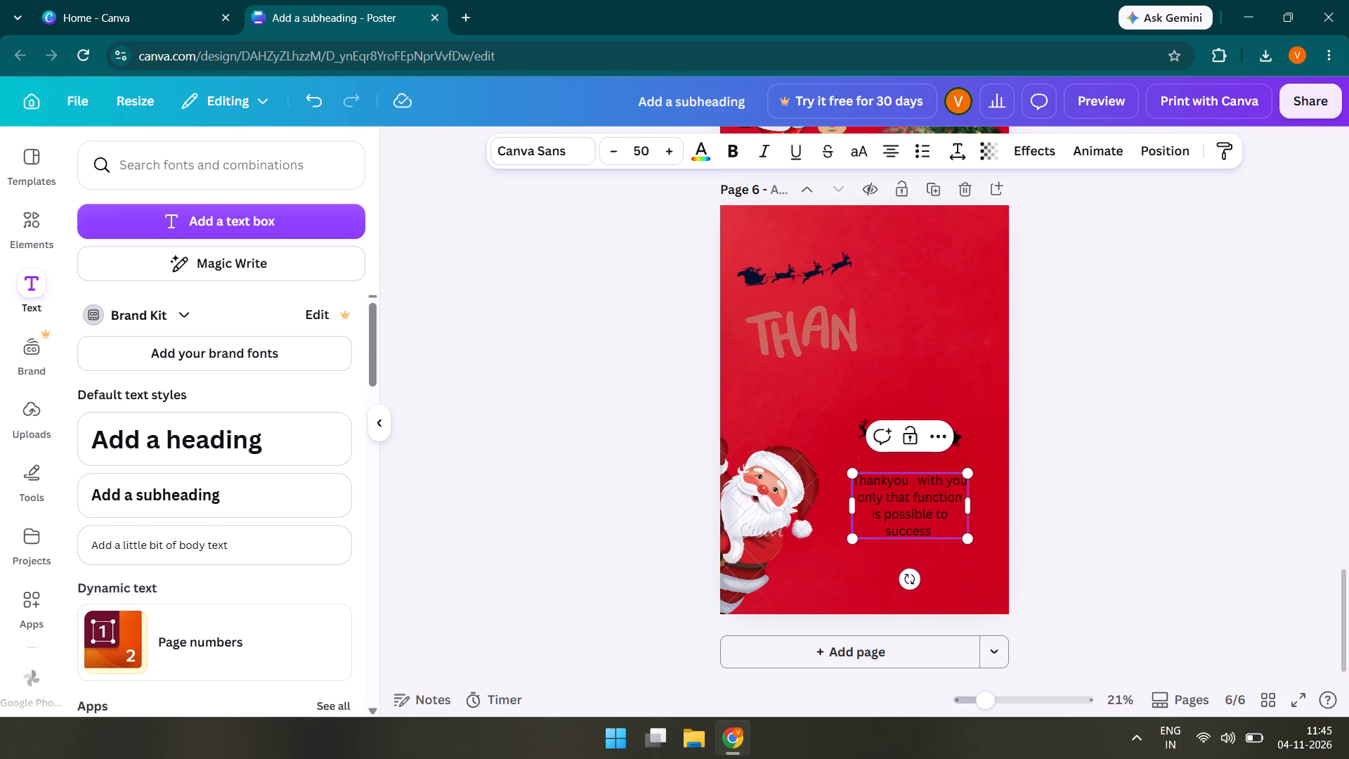
{"action": "type", "text": "my dear"}
{"action": "key", "text": "space"}
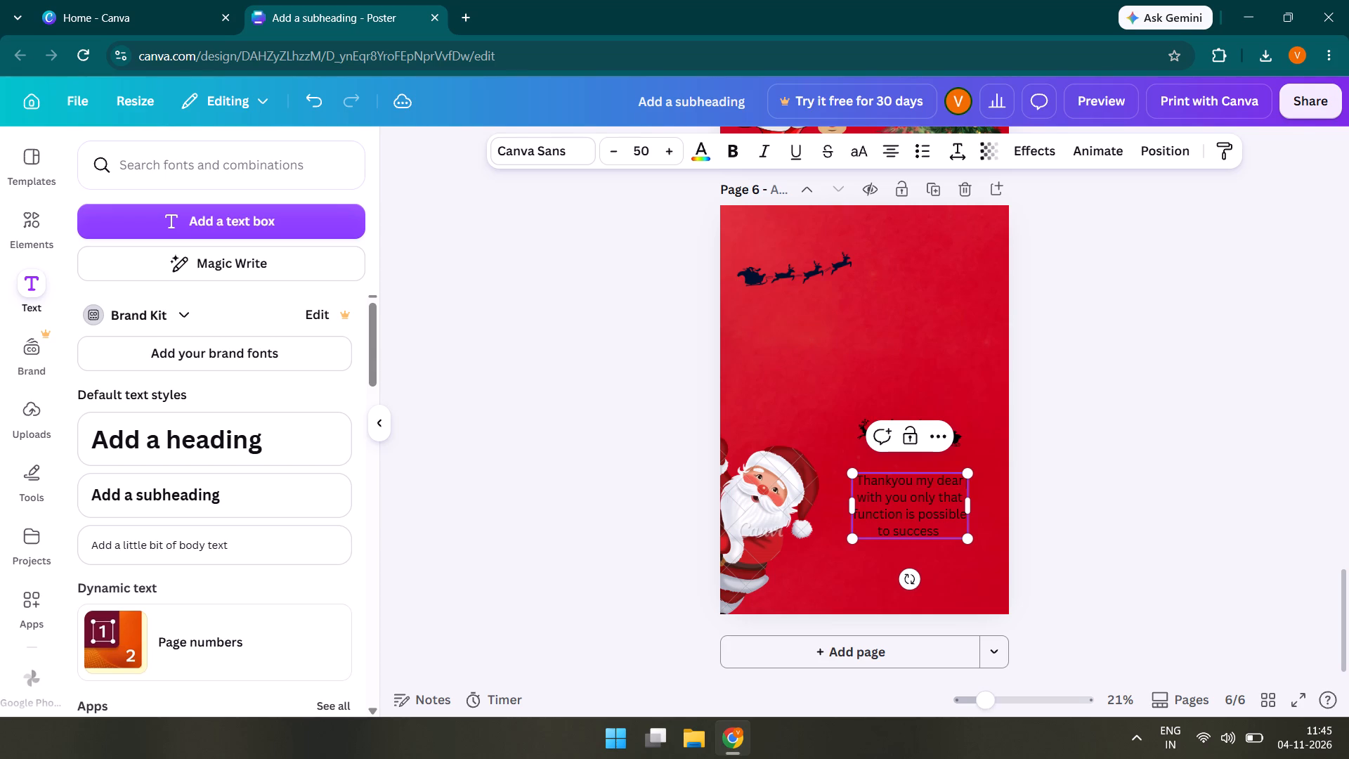
{"action": "type", "text": "faiml"}
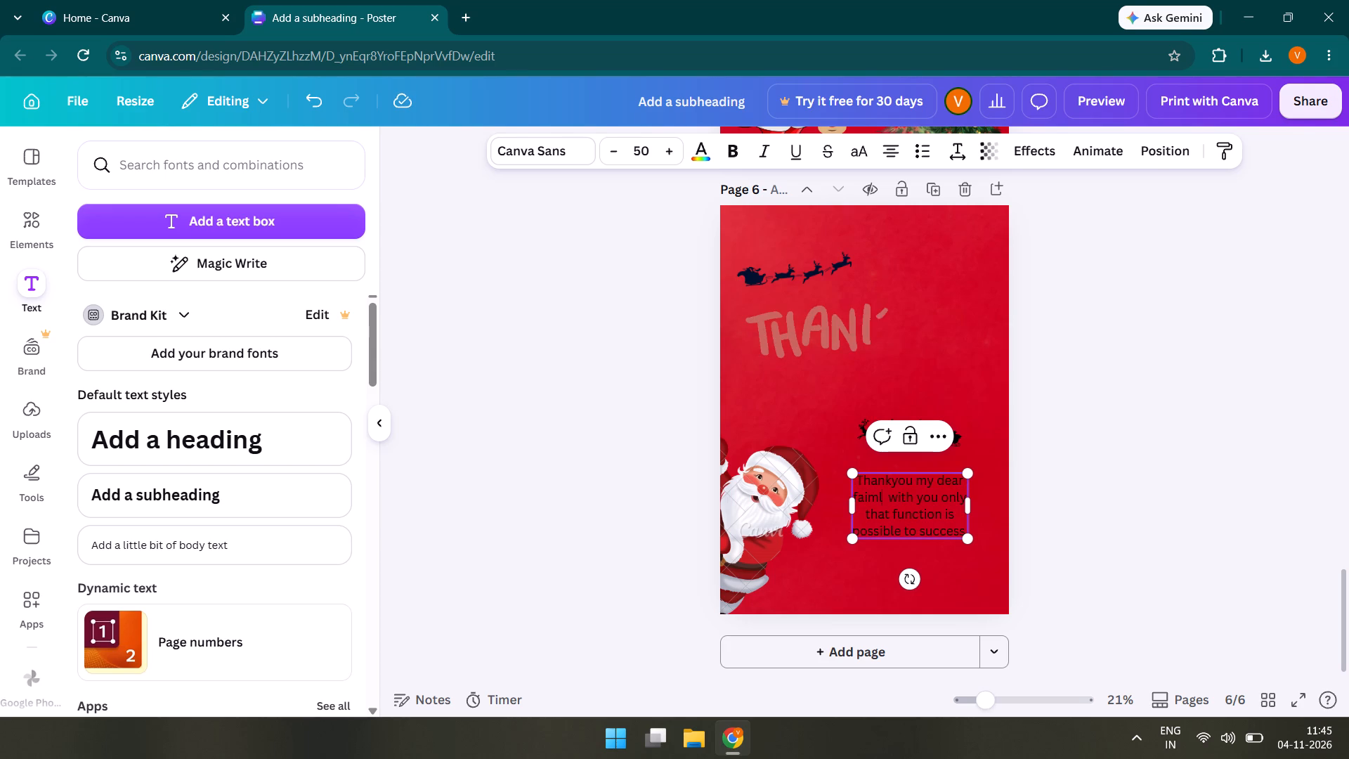
{"action": "key", "text": "BackSpace"}
{"action": "key", "text": "BackSpace"}
{"action": "key", "text": "BackSpace"}
{"action": "type", "text": "mily"}
{"action": "key", "text": "space"}
{"action": "type", "text": "members"}
{"action": "key", "text": "space"}
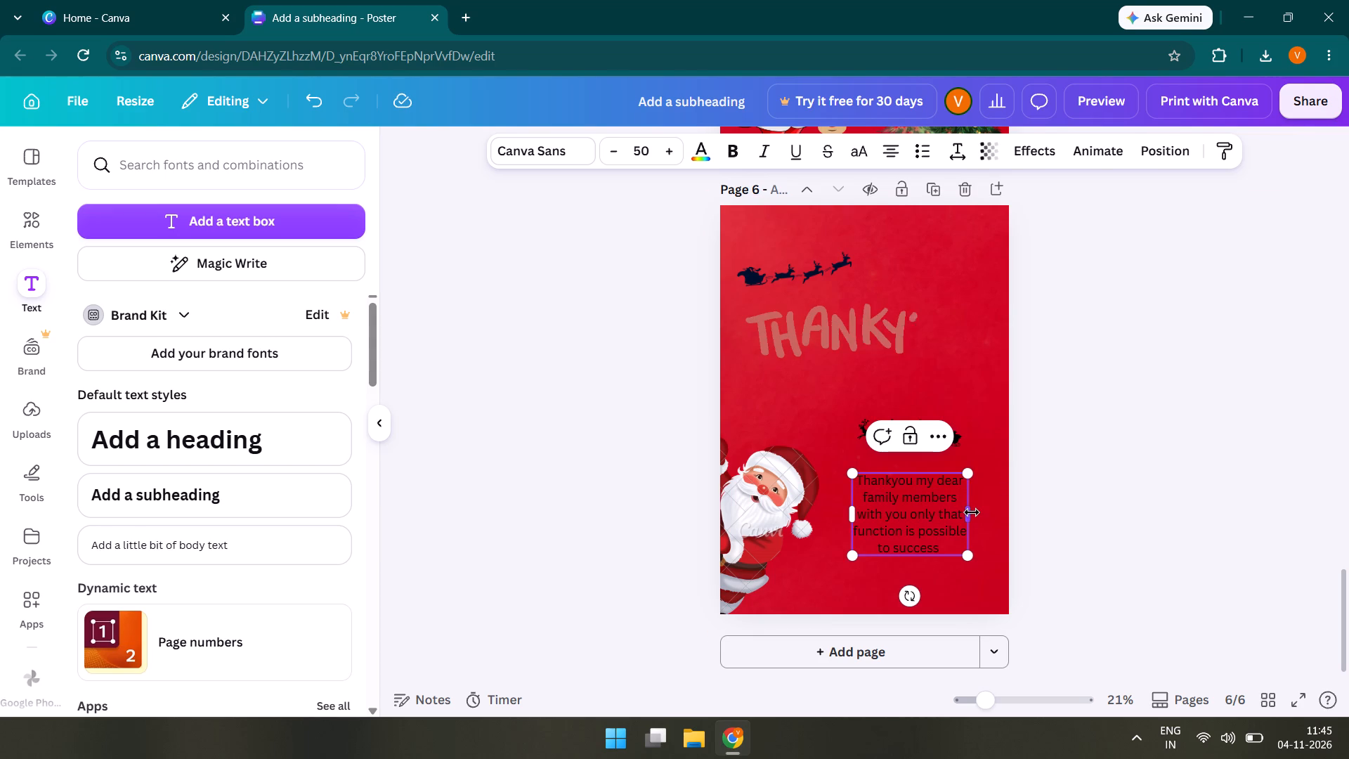
Widen the page 6 body text box and delete an extra space after "members".
{"action": "left_click_drag", "start_coordinate": [972, 512], "coordinate": [1005, 508]}
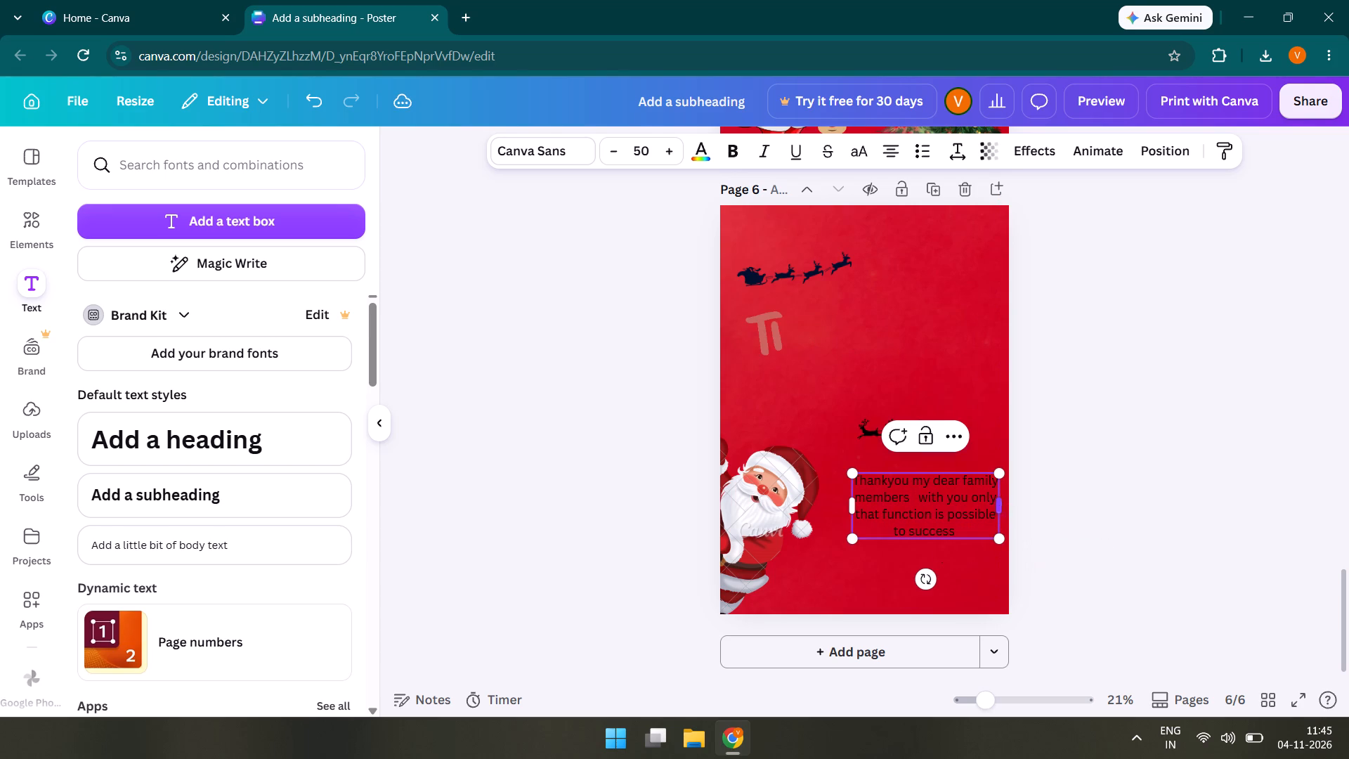
{"action": "key", "text": "BackSpace"}
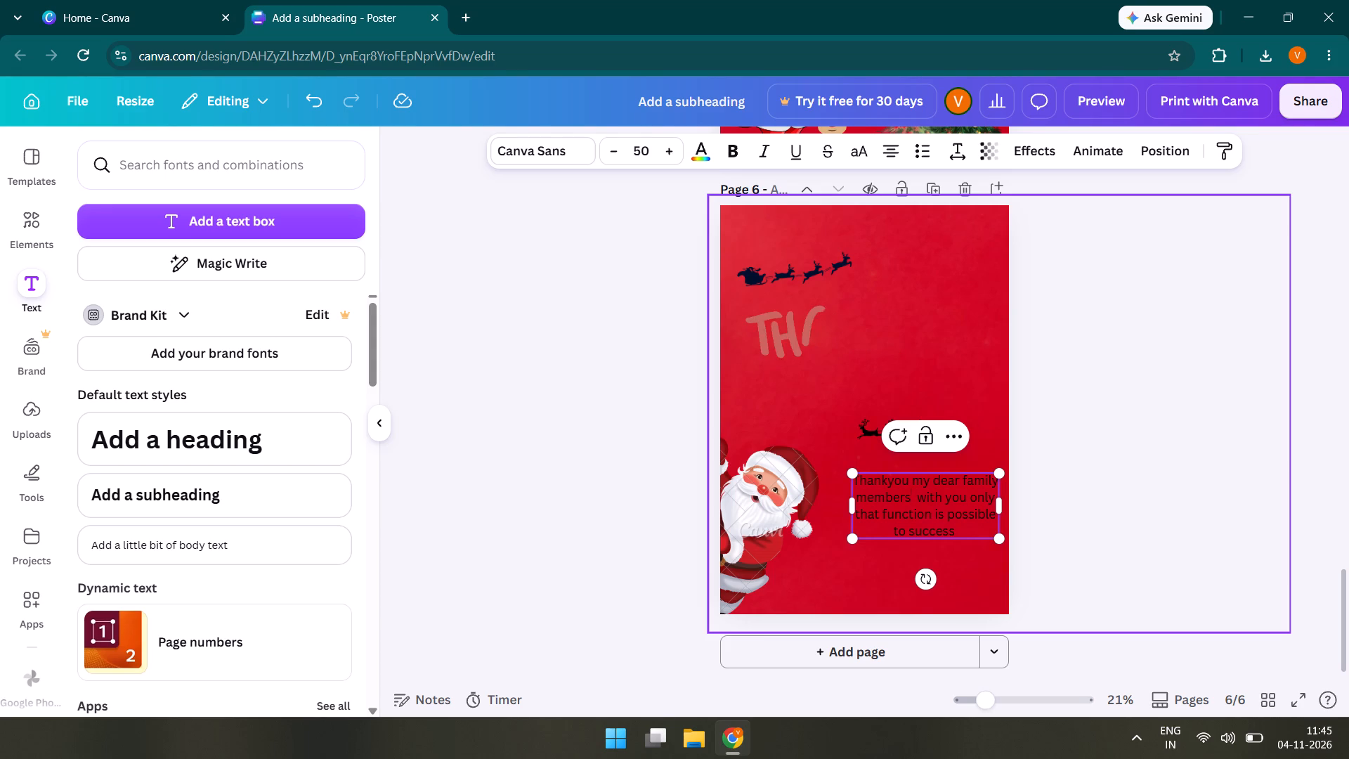
Extend the page 6 body text after "success" with "and congratulations to the".
{"action": "left_click", "coordinate": [959, 528]}
{"action": "key", "text": "space"}
{"action": "type", "text": "and"}
{"action": "key", "text": "space"}
{"action": "type", "text": "con"}
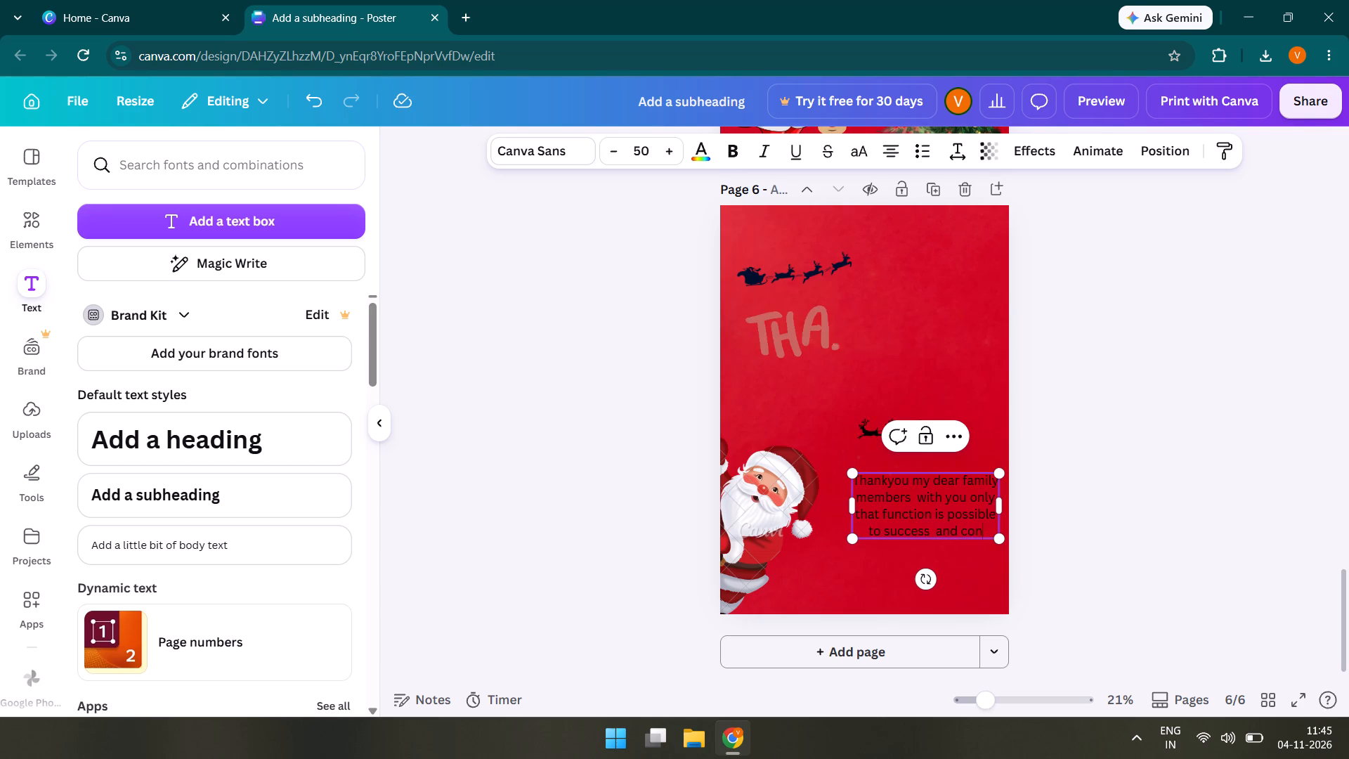
{"action": "type", "text": "gra"}
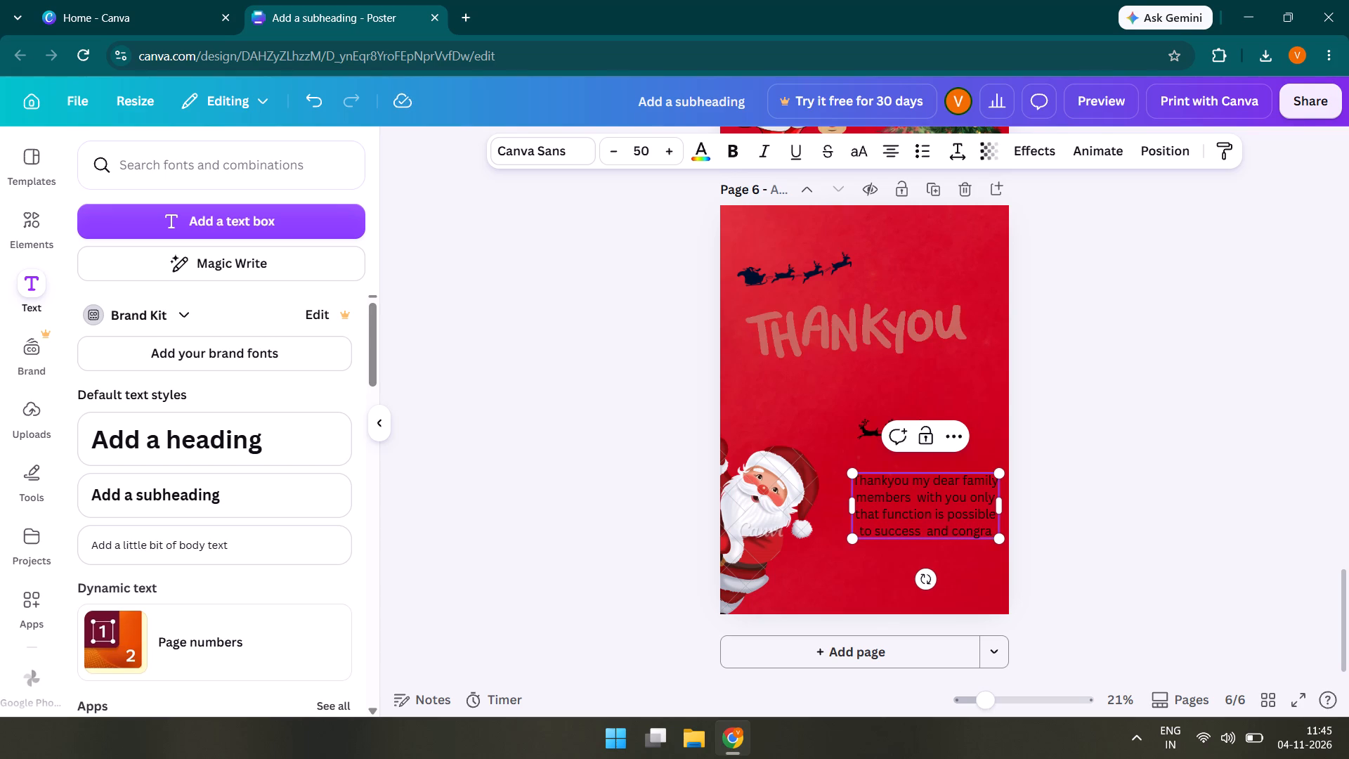
{"action": "type", "text": "tu"}
{"action": "key", "text": "BackSpace"}
{"action": "key", "text": "BackSpace"}
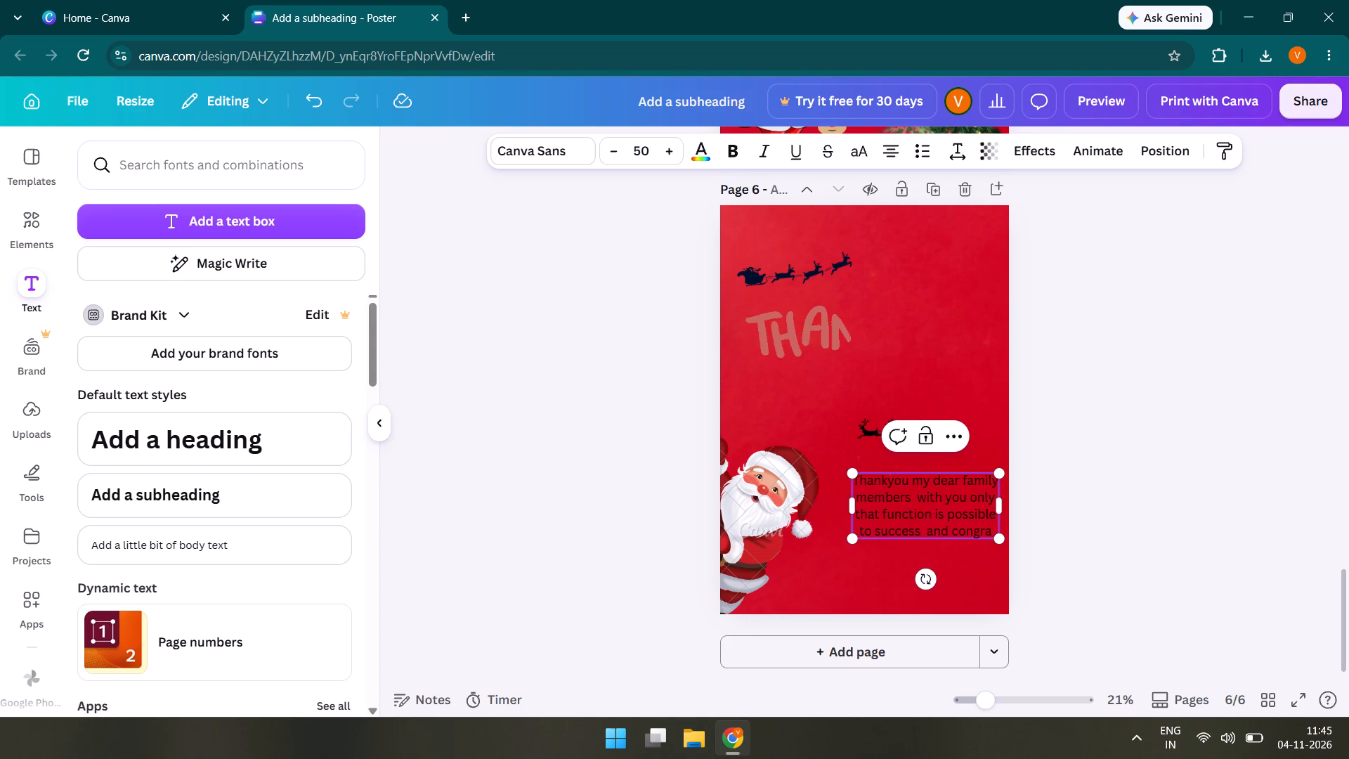
{"action": "key", "text": "BackSpace"}
{"action": "type", "text": "atulations to the"}
{"action": "key", "text": "space"}
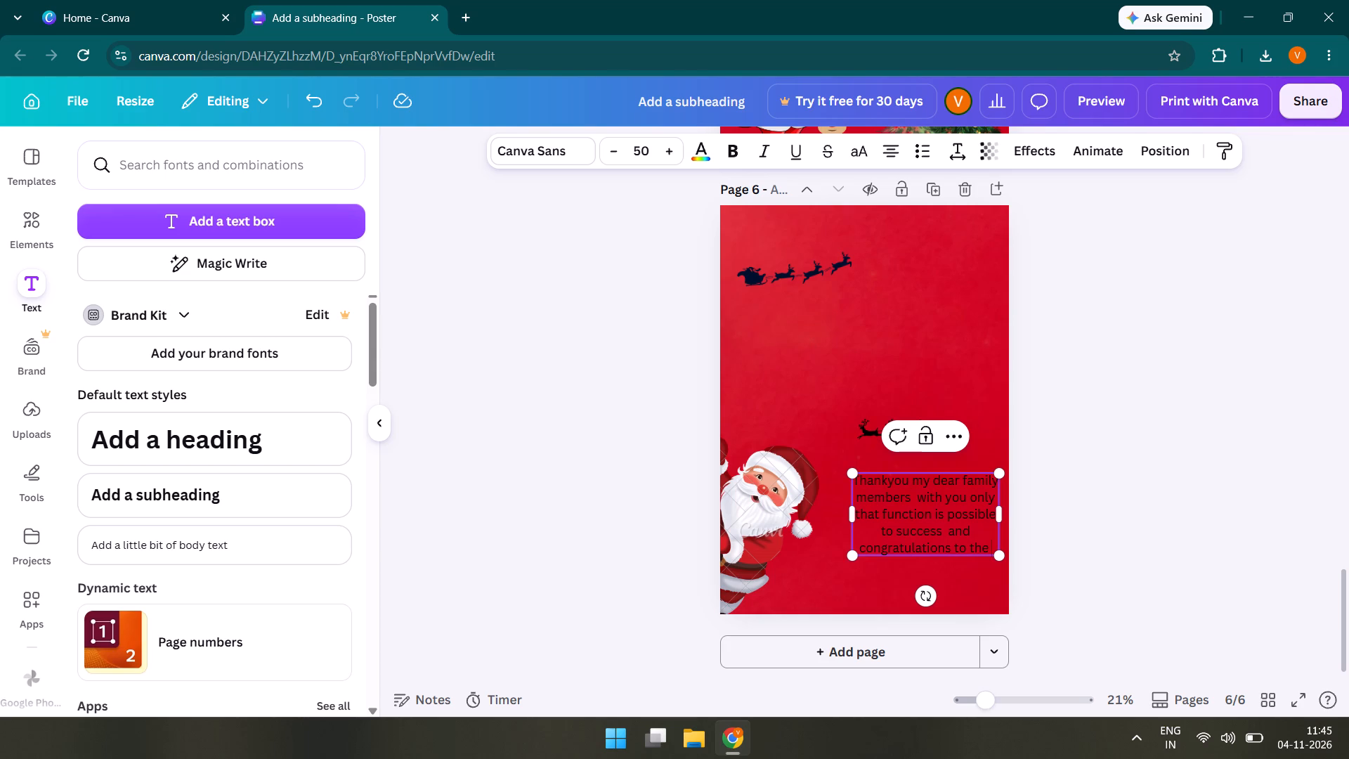
Delete "tu" from "congratulations" in the body text, making it "congralations".
{"action": "left_click", "coordinate": [911, 551]}
{"action": "key", "text": "BackSpace"}
{"action": "key", "text": "BackSpace"}
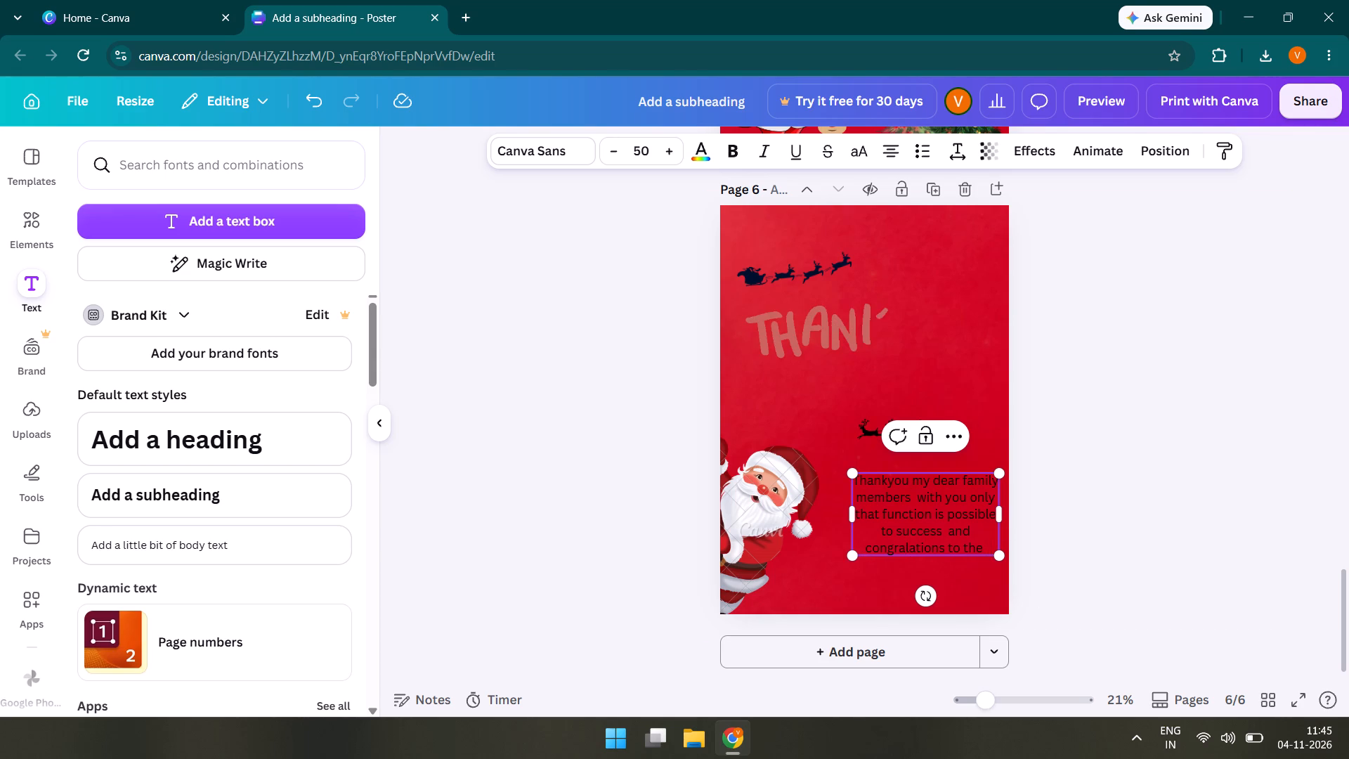
Continue the page 6 body text after "to the" with "winners in the games".
{"action": "left_click", "coordinate": [989, 549]}
{"action": "type", "text": "winners"}
{"action": "key", "text": "space"}
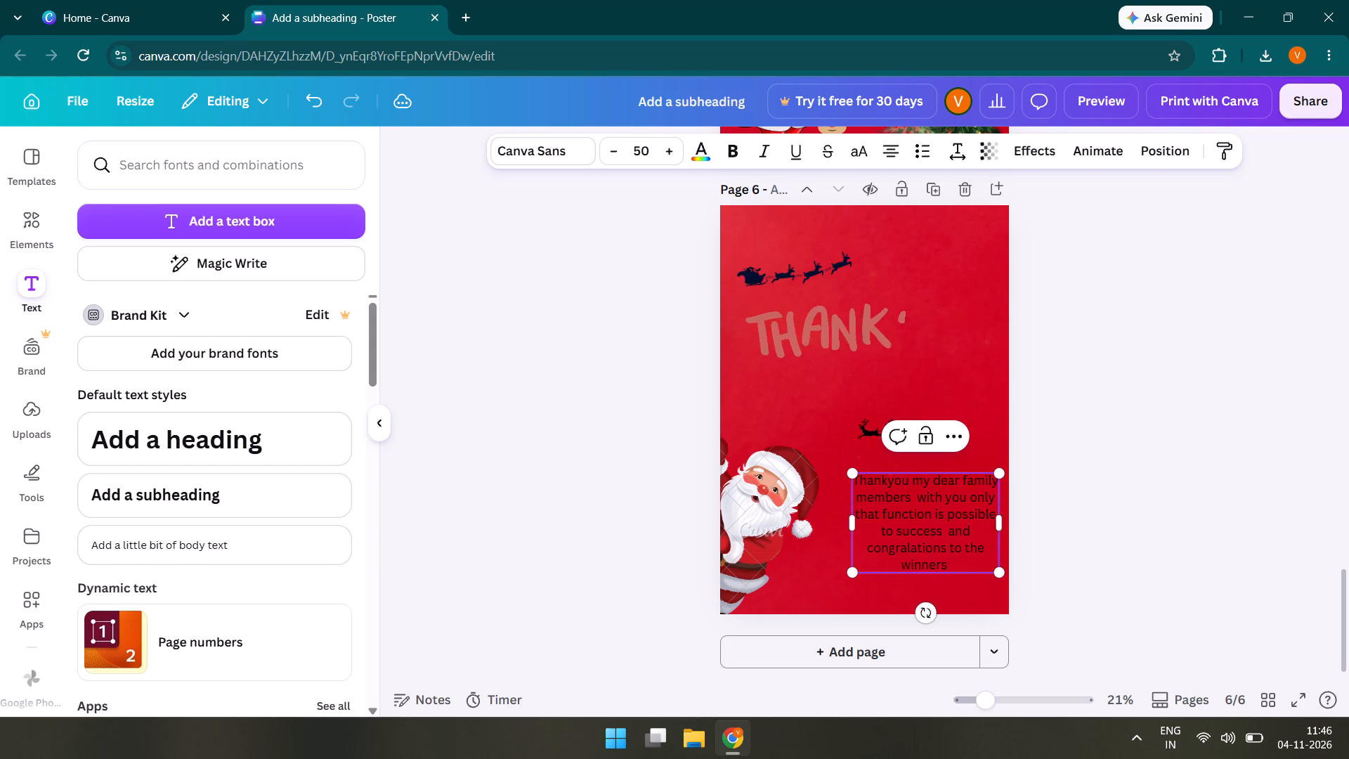
{"action": "type", "text": "in the games"}
{"action": "key", "text": "space"}
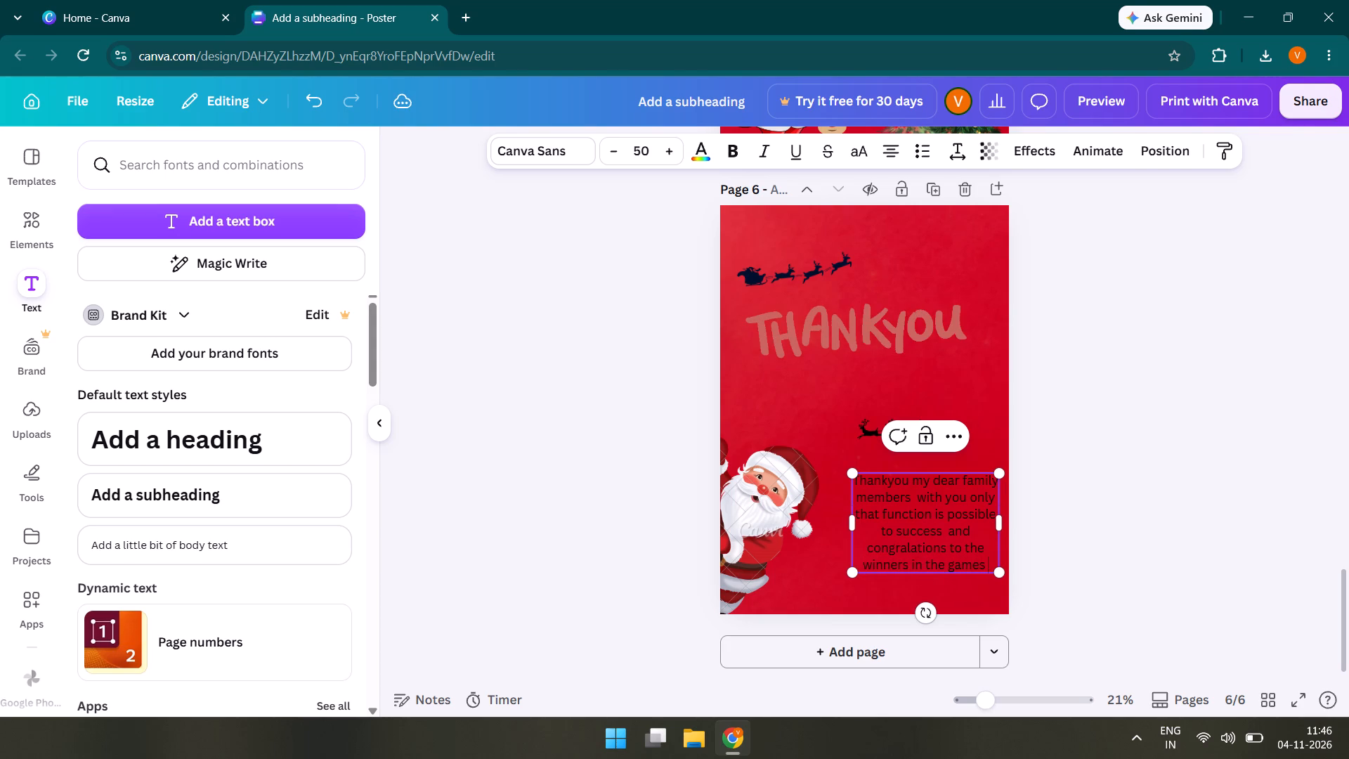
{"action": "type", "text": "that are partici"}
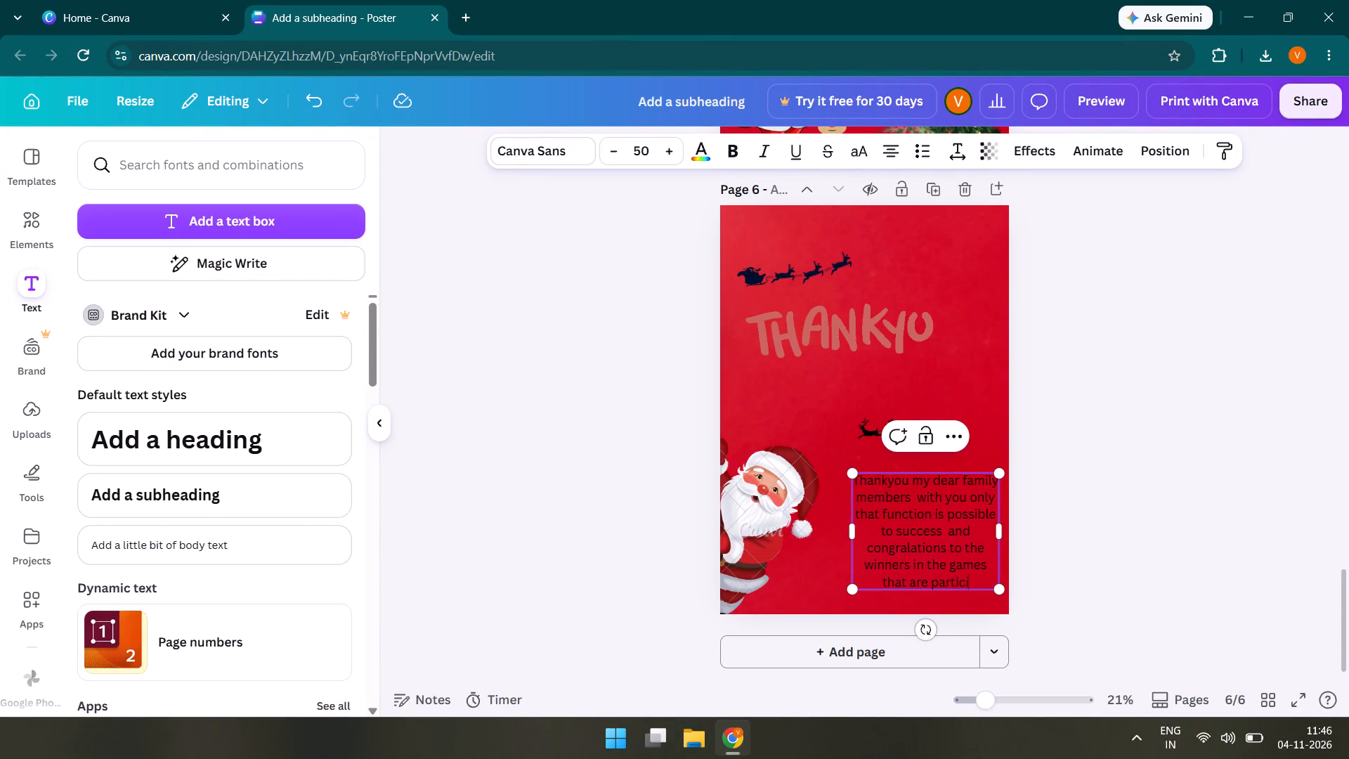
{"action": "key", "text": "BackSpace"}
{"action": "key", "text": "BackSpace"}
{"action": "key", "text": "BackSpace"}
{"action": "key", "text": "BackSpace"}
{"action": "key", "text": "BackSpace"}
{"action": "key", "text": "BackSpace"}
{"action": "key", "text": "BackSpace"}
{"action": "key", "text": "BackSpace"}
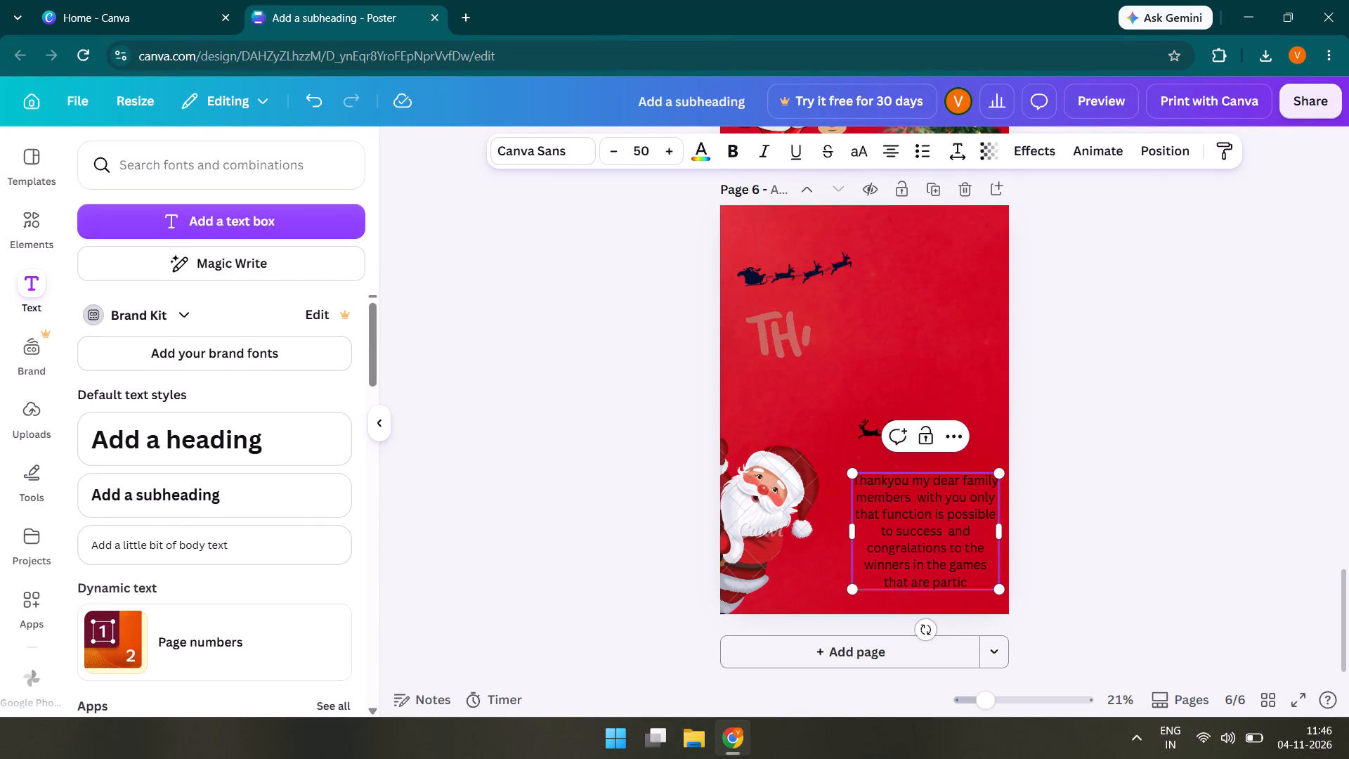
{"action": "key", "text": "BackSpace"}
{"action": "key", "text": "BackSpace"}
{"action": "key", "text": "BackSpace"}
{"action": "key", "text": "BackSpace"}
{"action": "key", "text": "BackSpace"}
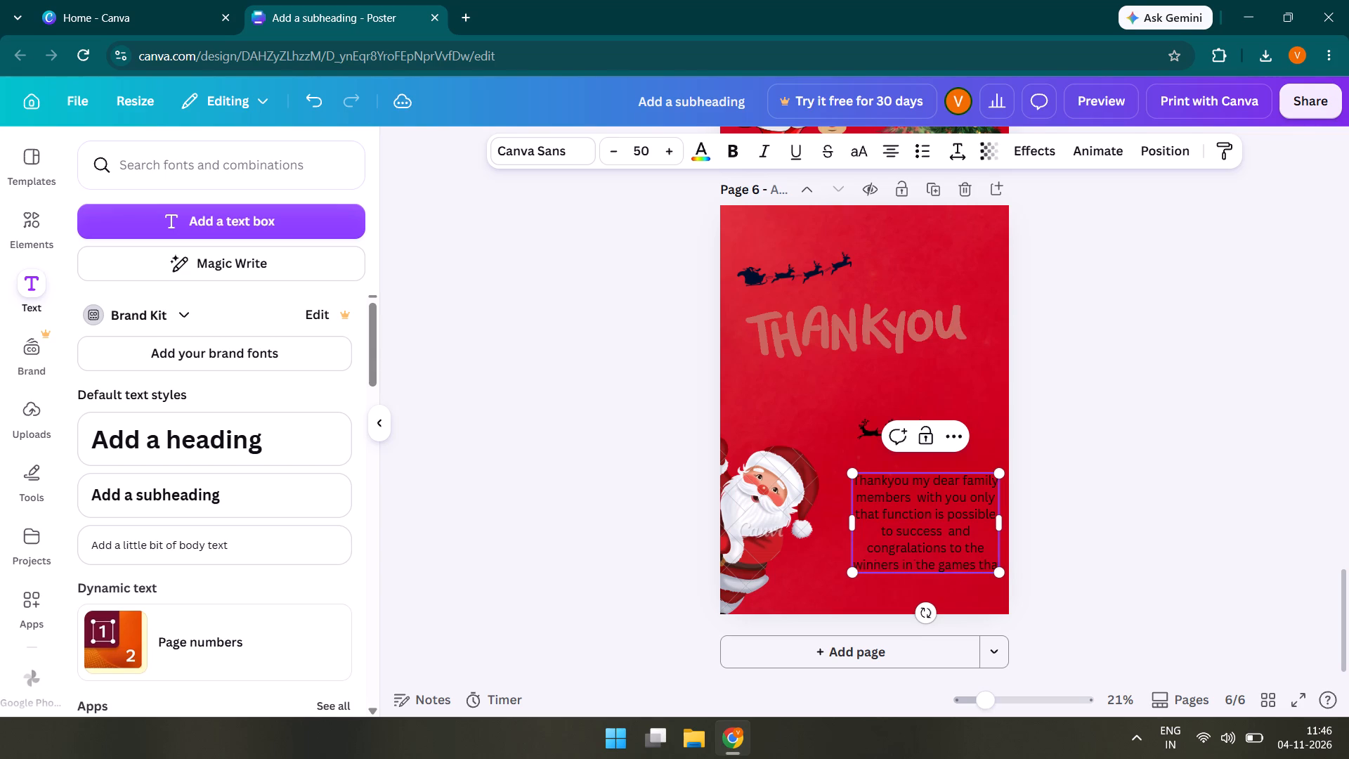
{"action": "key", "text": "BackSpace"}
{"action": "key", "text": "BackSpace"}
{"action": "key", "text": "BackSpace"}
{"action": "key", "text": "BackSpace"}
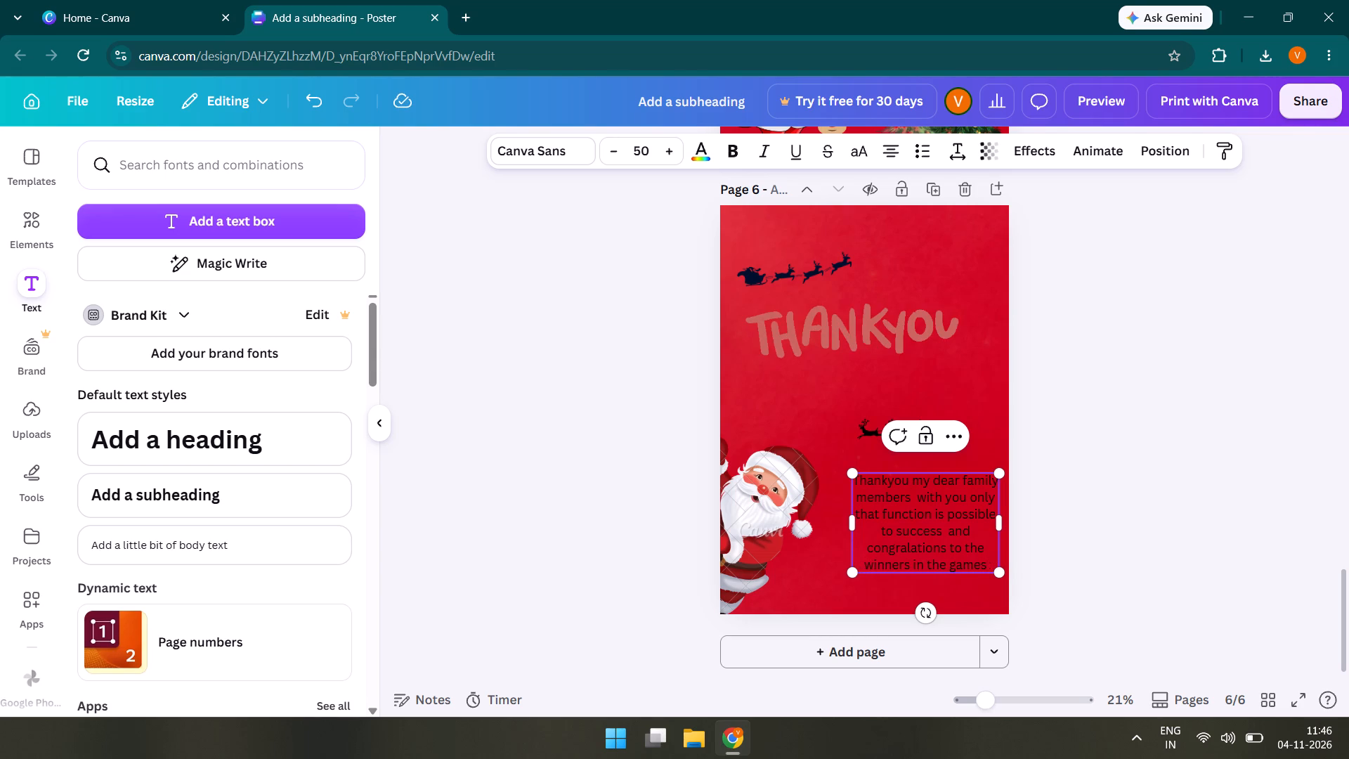
End the page 6 body text with a period after "games" and finish editing it.
{"action": "key", "text": "period"}
{"action": "left_click", "coordinate": [1243, 492]}
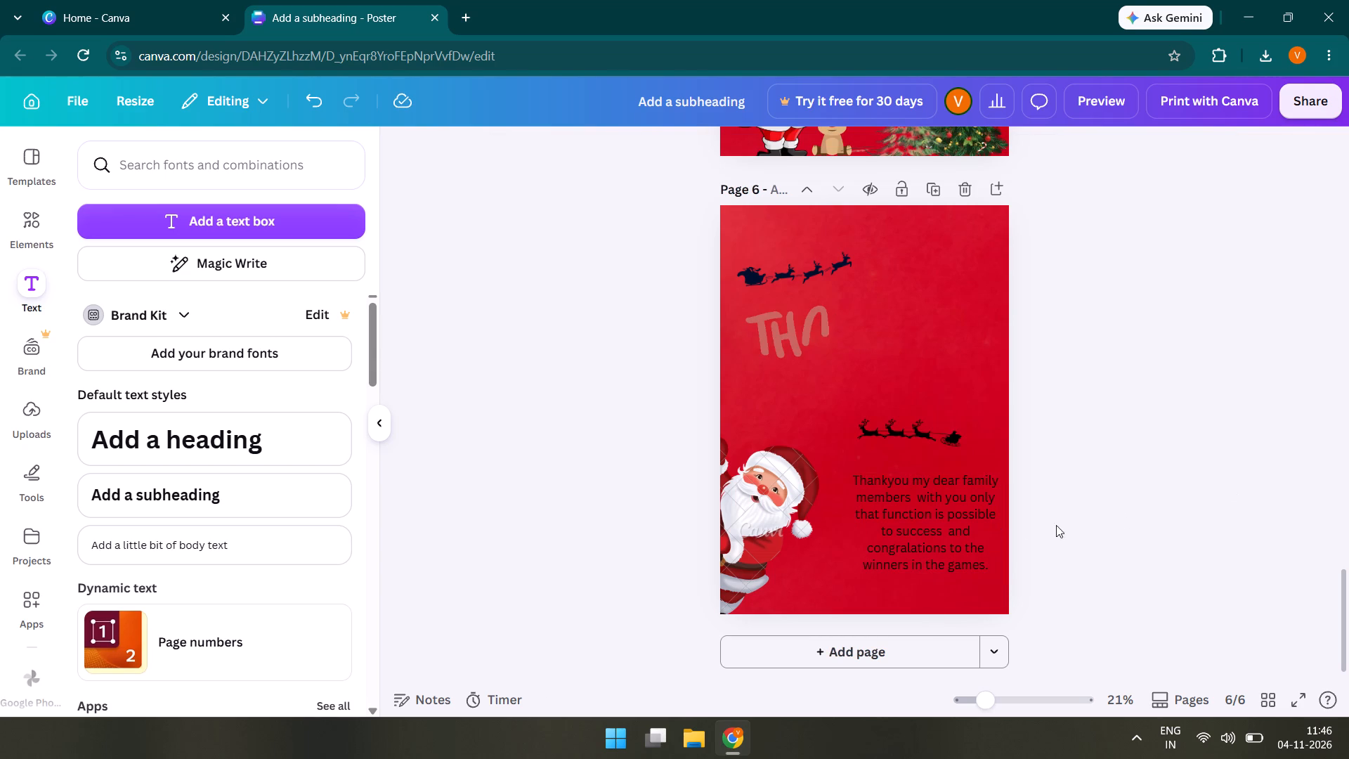
Move the page 6 body text box up to just beneath the THANKYOU lettering.
{"action": "left_click_drag", "start_coordinate": [915, 526], "coordinate": [850, 416]}
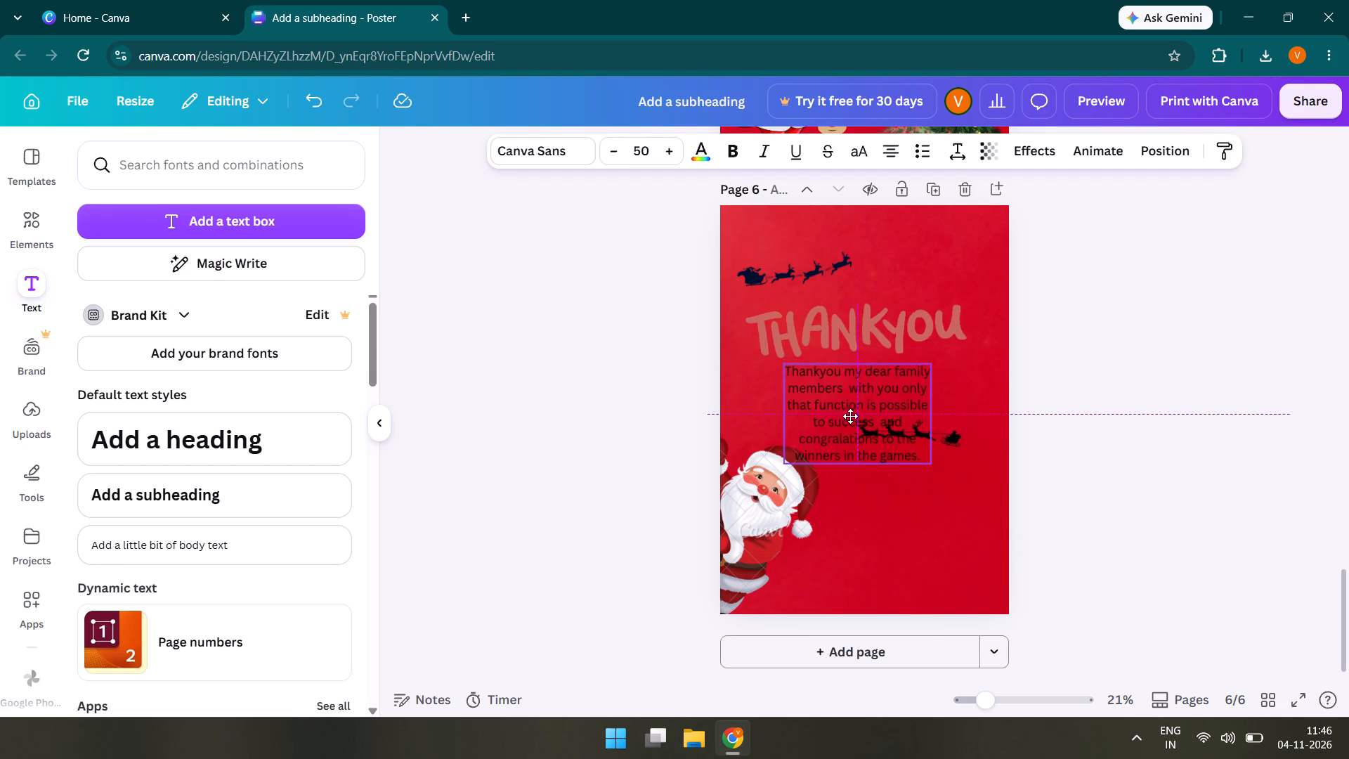
{"action": "left_click_drag", "start_coordinate": [850, 416], "coordinate": [875, 414]}
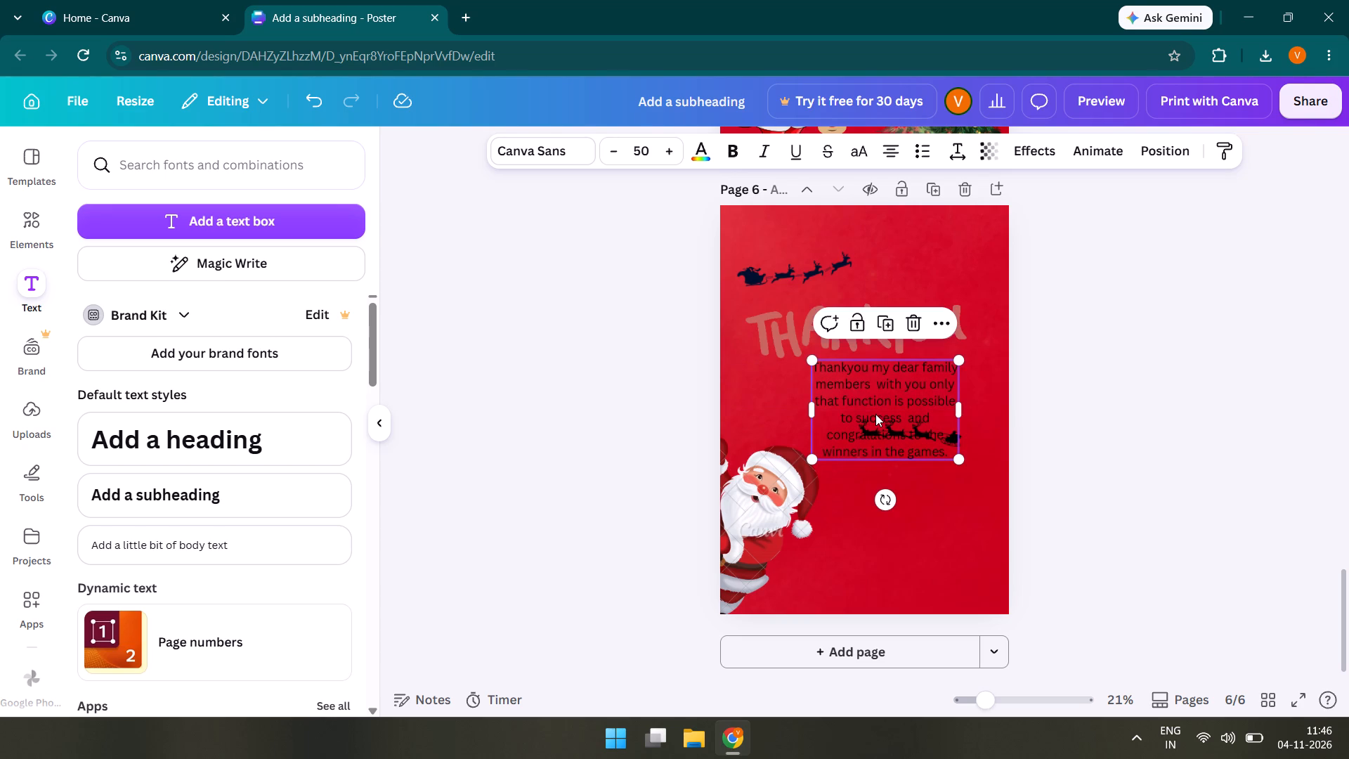
{"action": "left_click_drag", "start_coordinate": [1119, 436], "coordinate": [985, 440]}
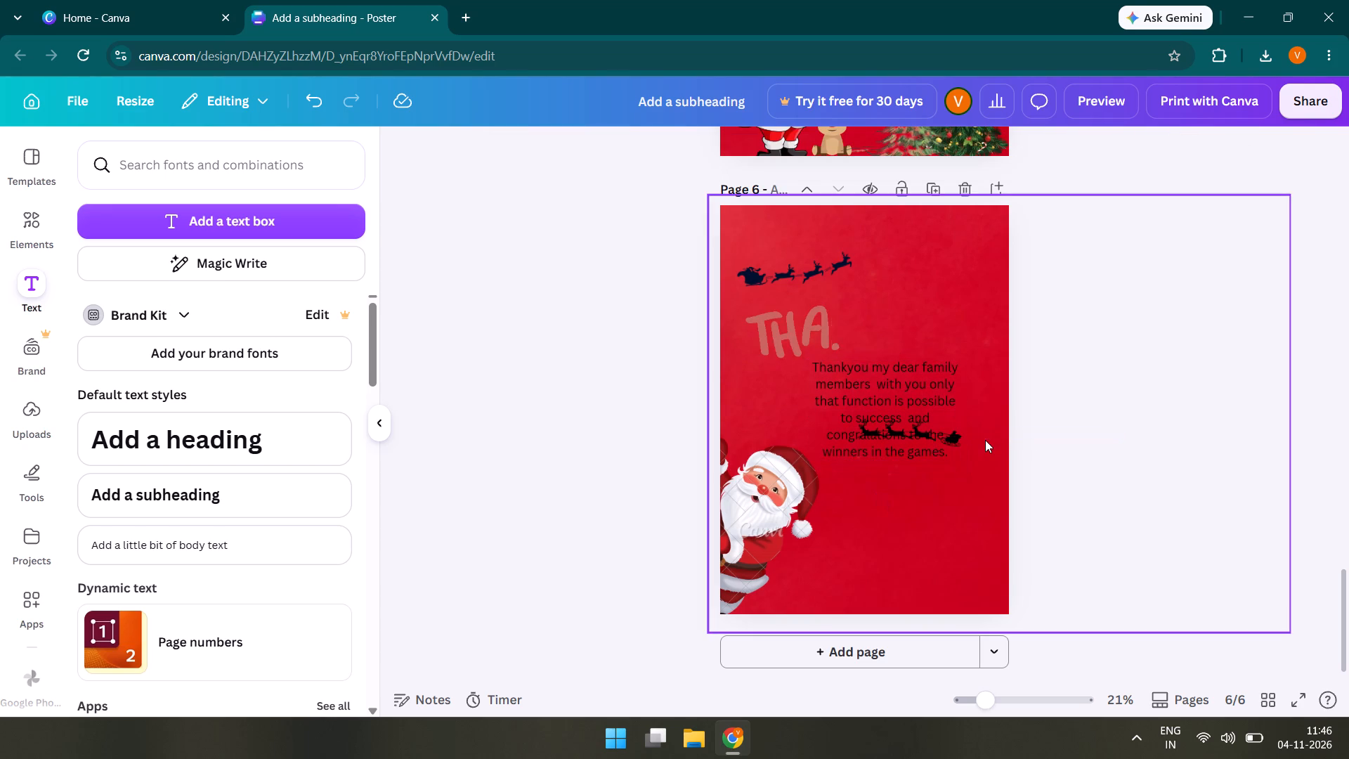
Move the black sleigh just below the body text, near the right edge of page 6.
{"action": "left_click_drag", "start_coordinate": [959, 439], "coordinate": [972, 501]}
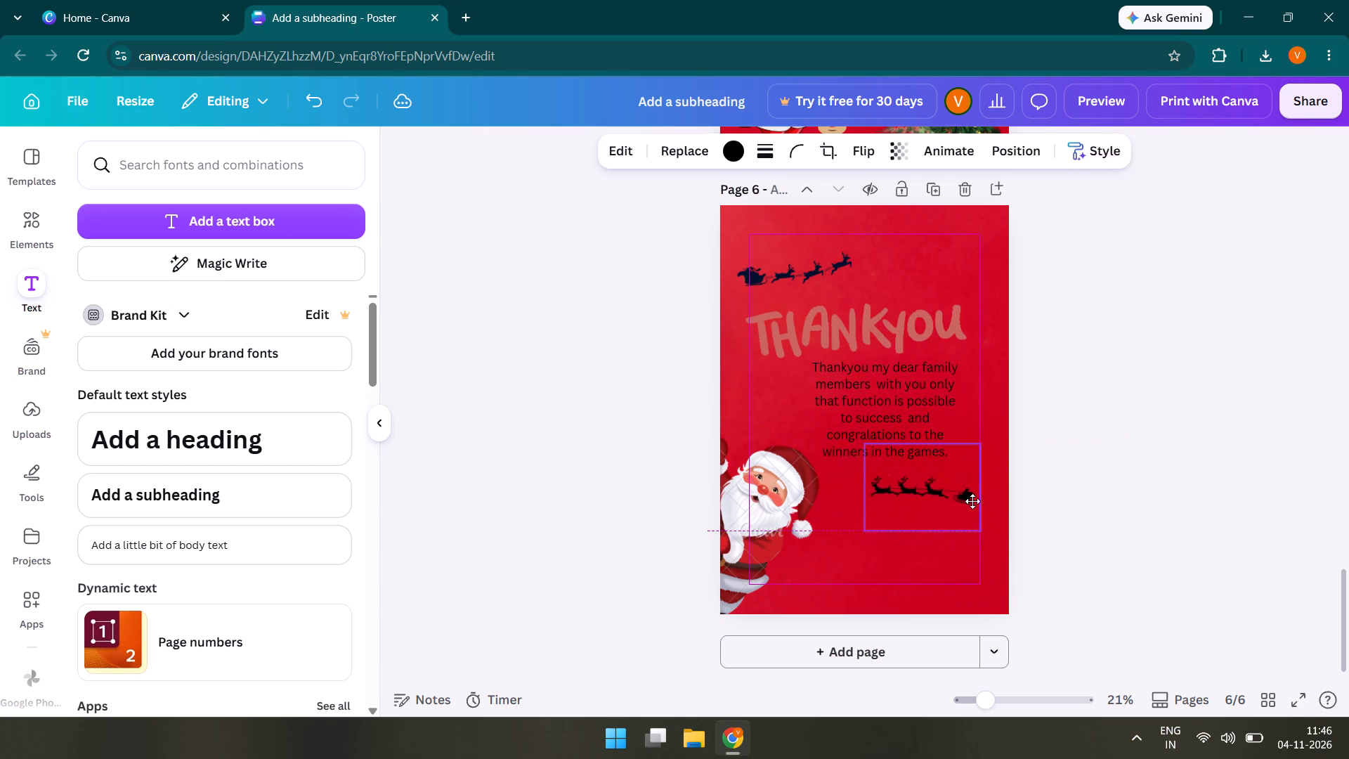
{"action": "left_click_drag", "start_coordinate": [972, 501], "coordinate": [989, 491]}
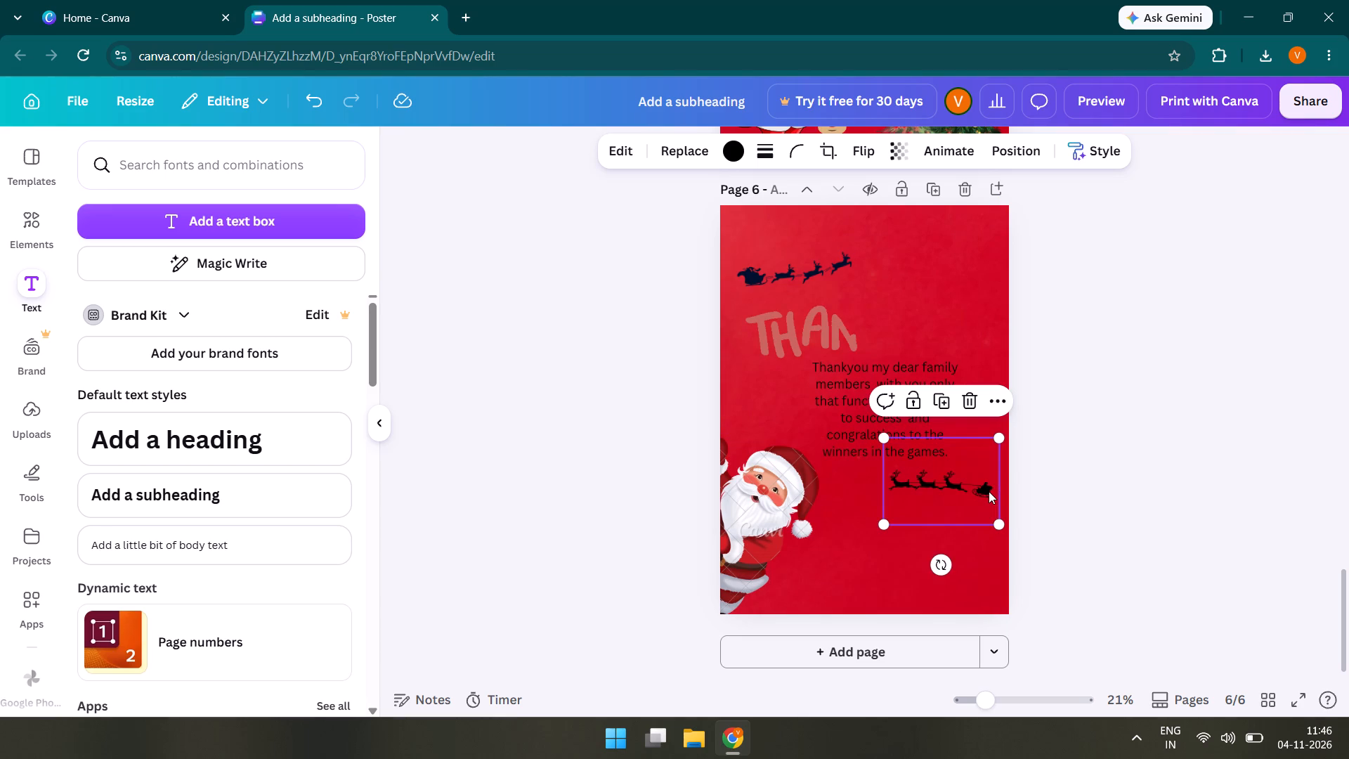
{"action": "left_click", "coordinate": [1162, 484]}
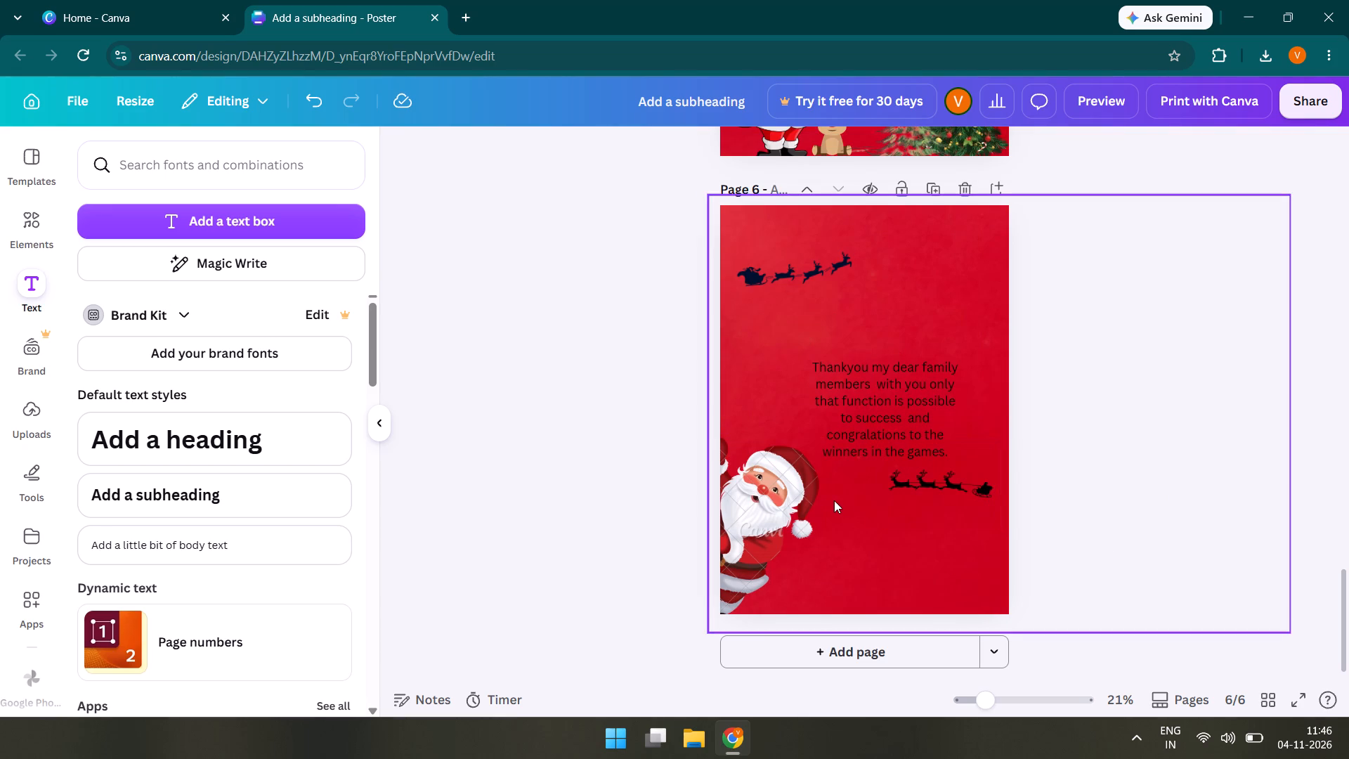
Search the elements library for "gifts box" and show all the photo results.
{"action": "scroll", "coordinate": [834, 500], "scroll_direction": "left", "scroll_amount": 2}
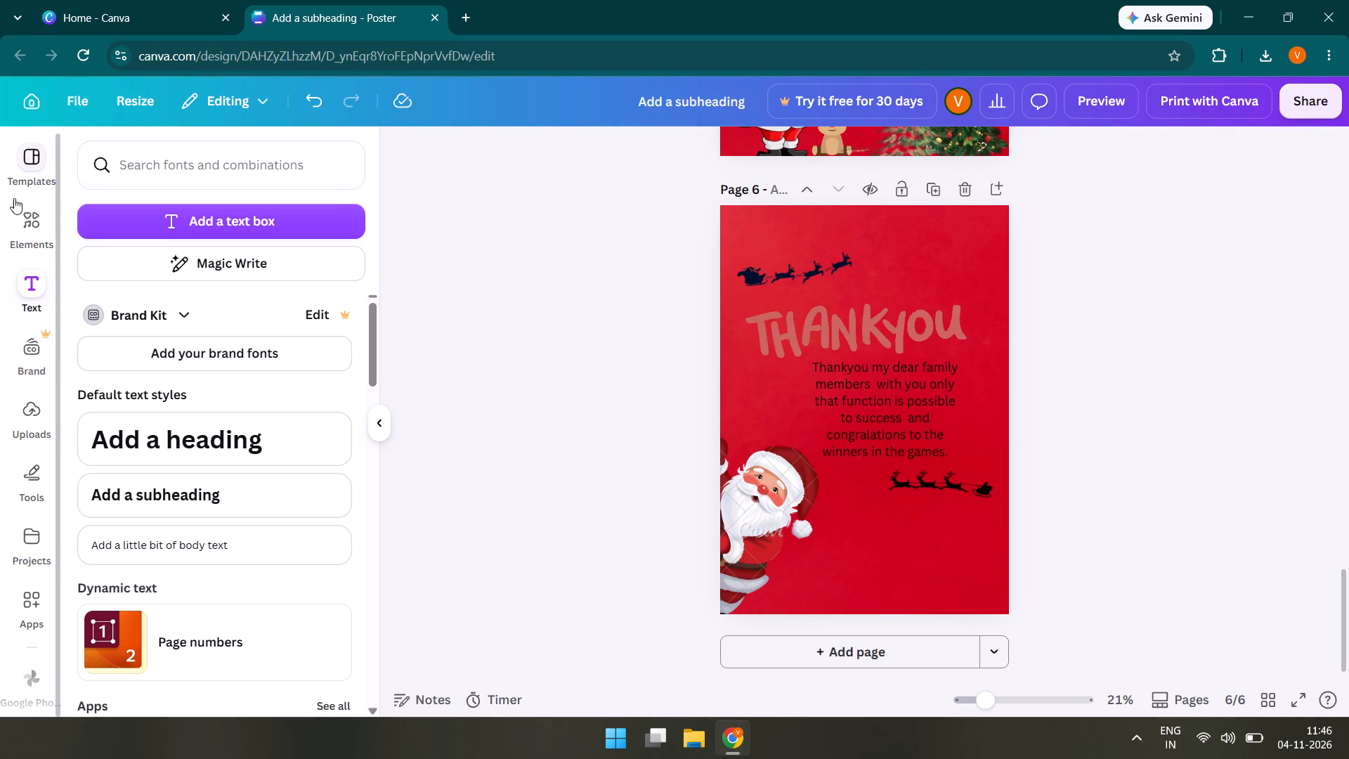
{"action": "scroll", "coordinate": [14, 198], "scroll_direction": "left", "scroll_amount": 1}
{"action": "left_click", "coordinate": [39, 221]}
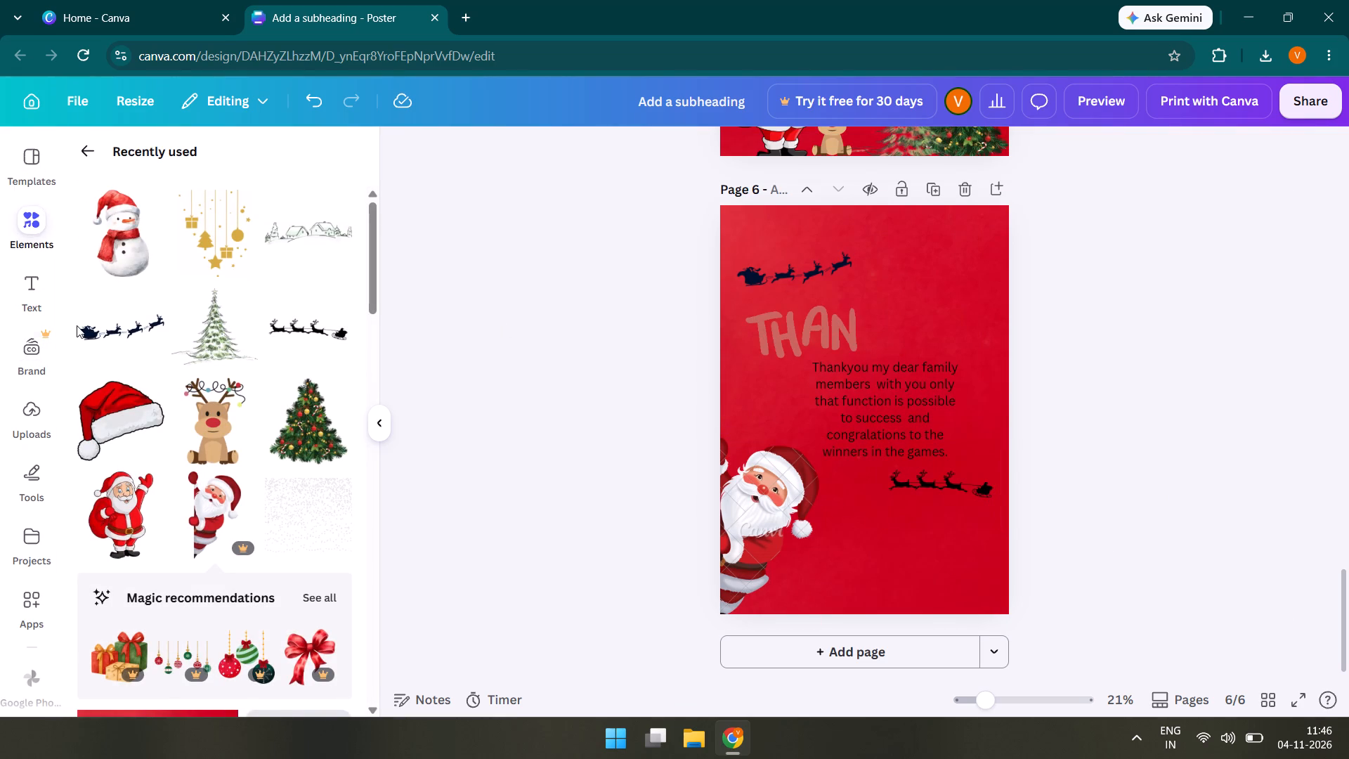
{"action": "scroll", "coordinate": [81, 462], "scroll_direction": "down", "scroll_amount": 3}
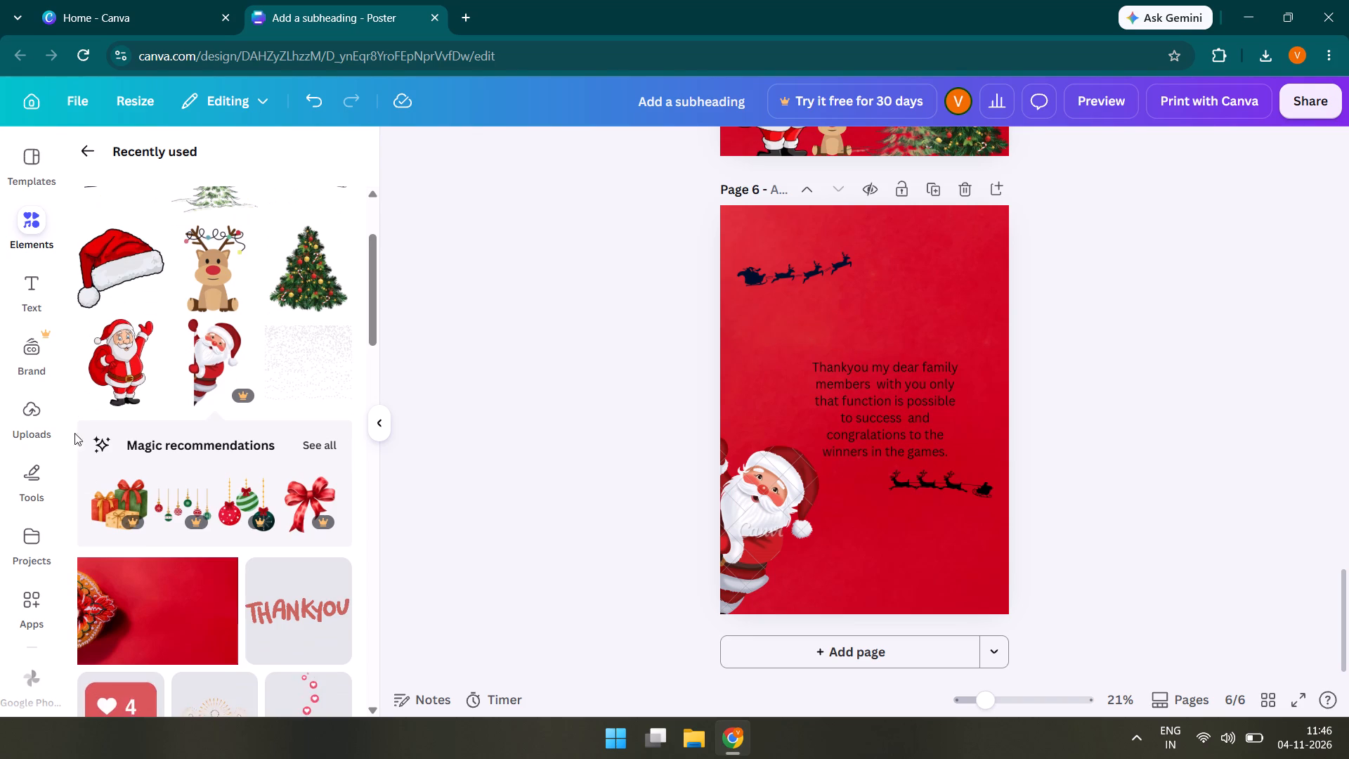
{"action": "scroll", "coordinate": [181, 398], "scroll_direction": "up", "scroll_amount": 4}
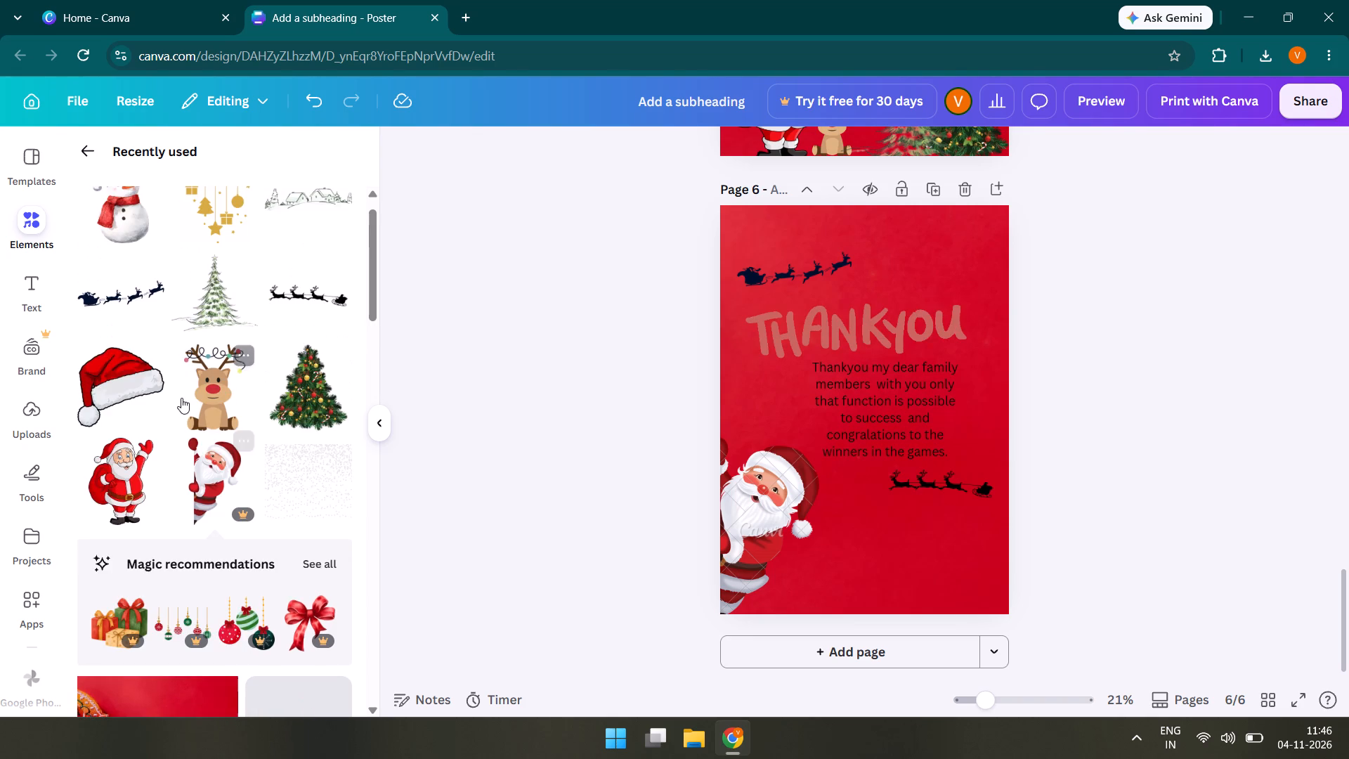
{"action": "scroll", "coordinate": [179, 386], "scroll_direction": "up", "scroll_amount": 5}
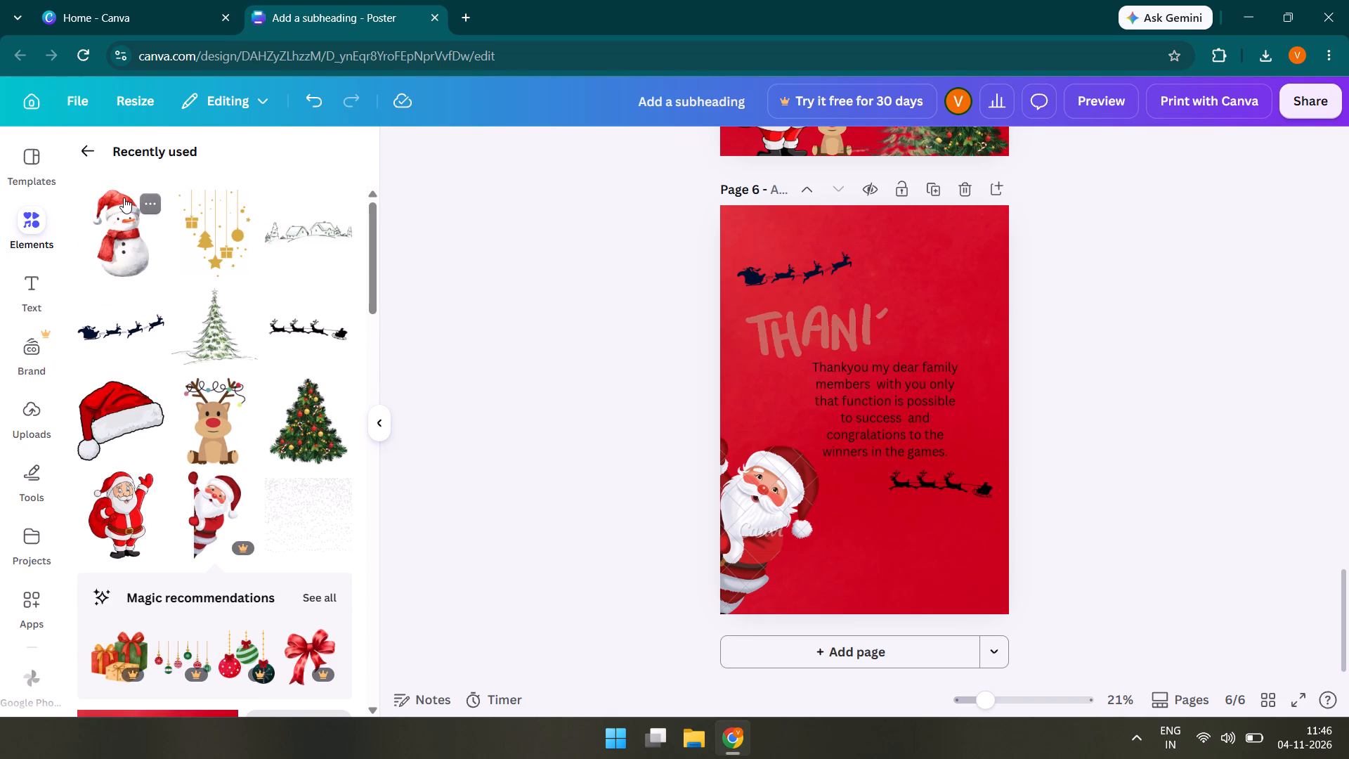
{"action": "left_click", "coordinate": [84, 148]}
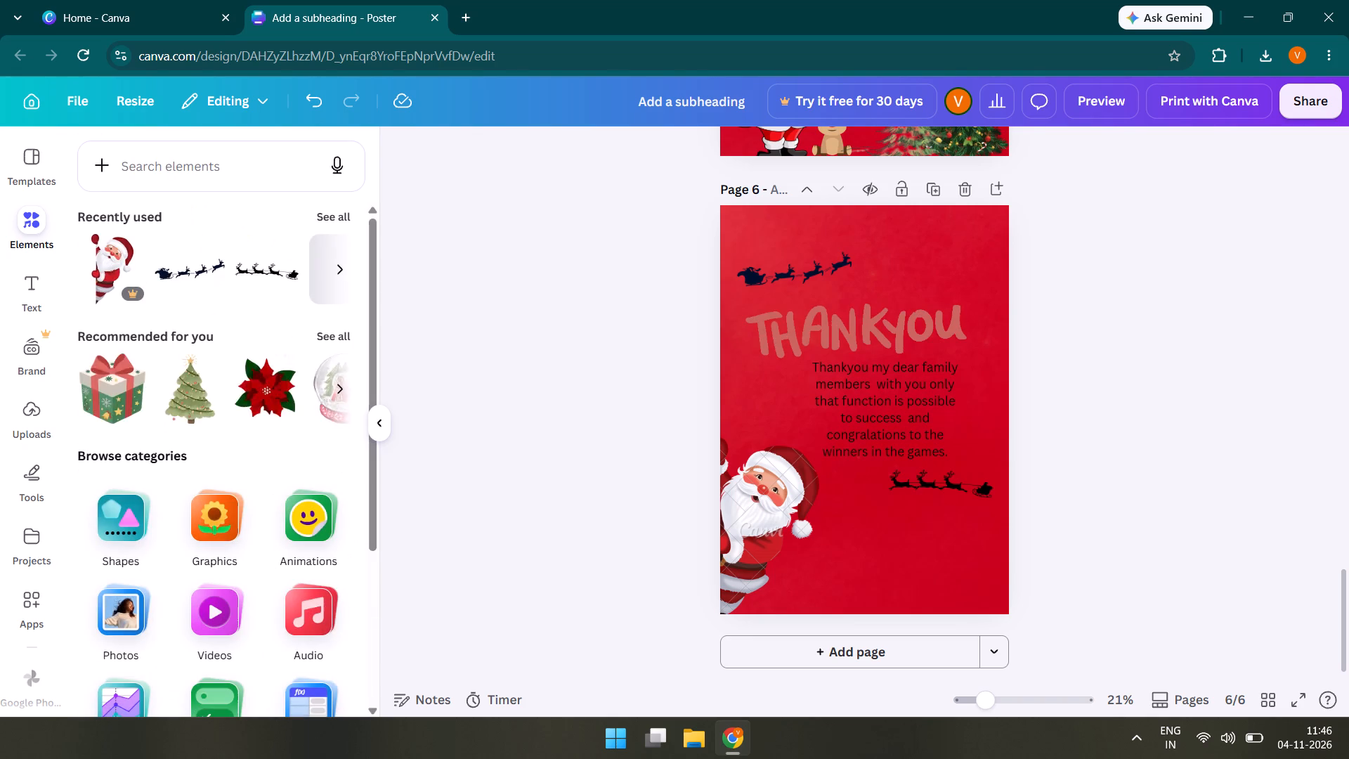
{"action": "left_click", "coordinate": [155, 167]}
{"action": "type", "text": "gifts"}
{"action": "key", "text": "space"}
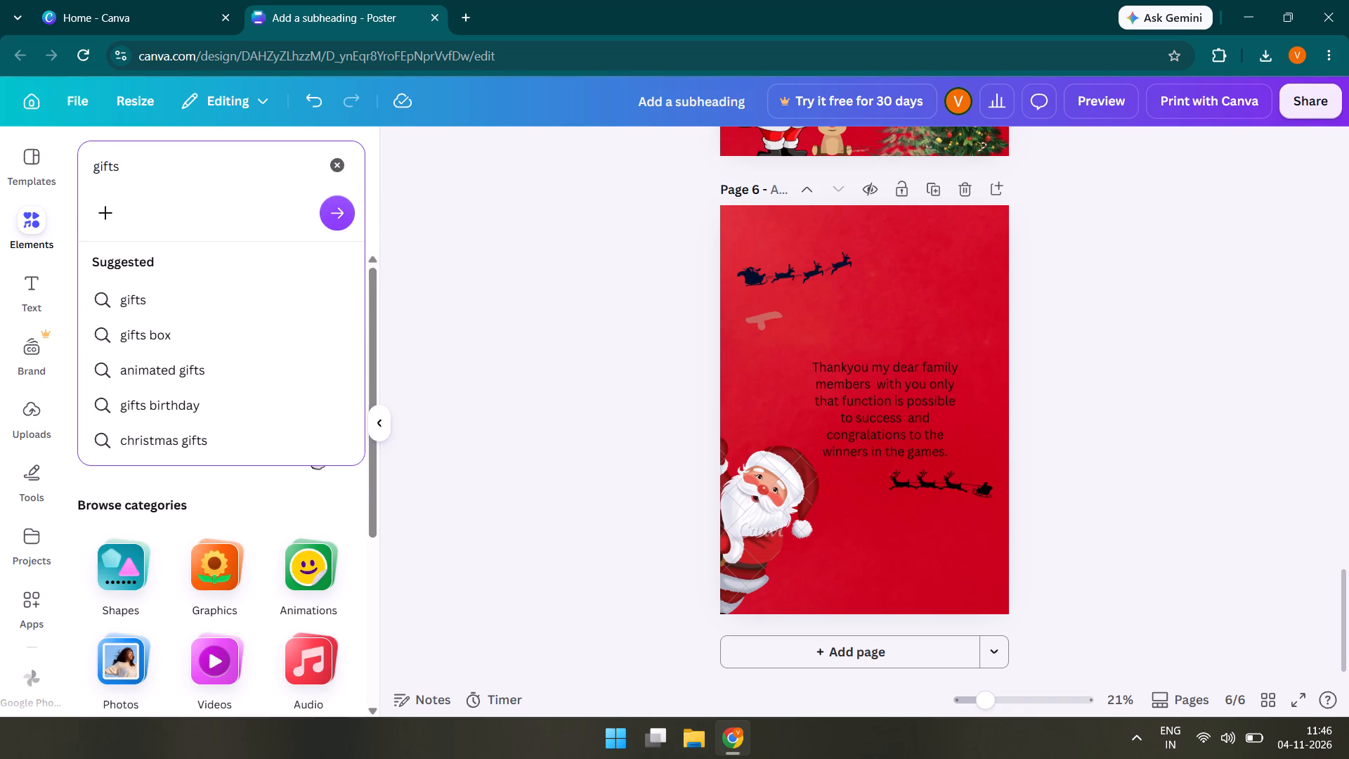
{"action": "left_click", "coordinate": [152, 337]}
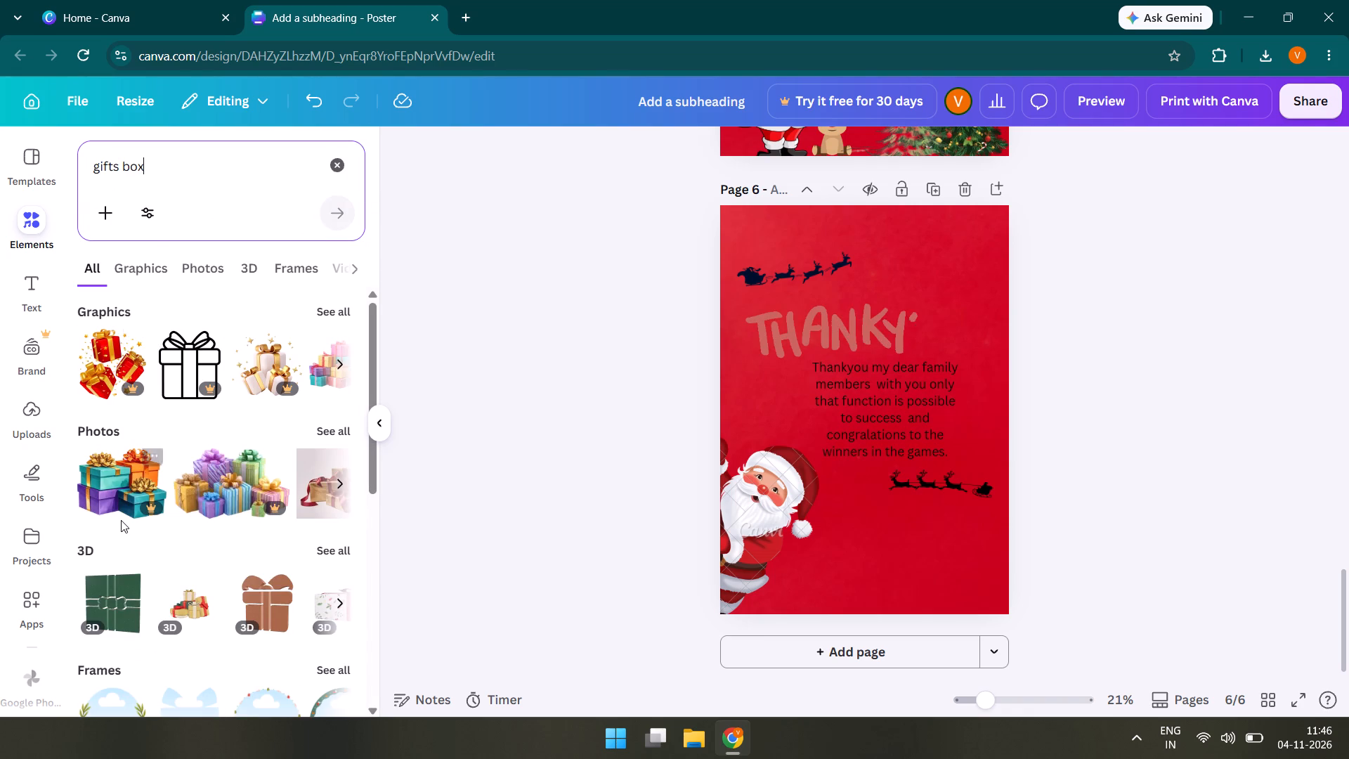
{"action": "scroll", "coordinate": [121, 520], "scroll_direction": "down", "scroll_amount": 5}
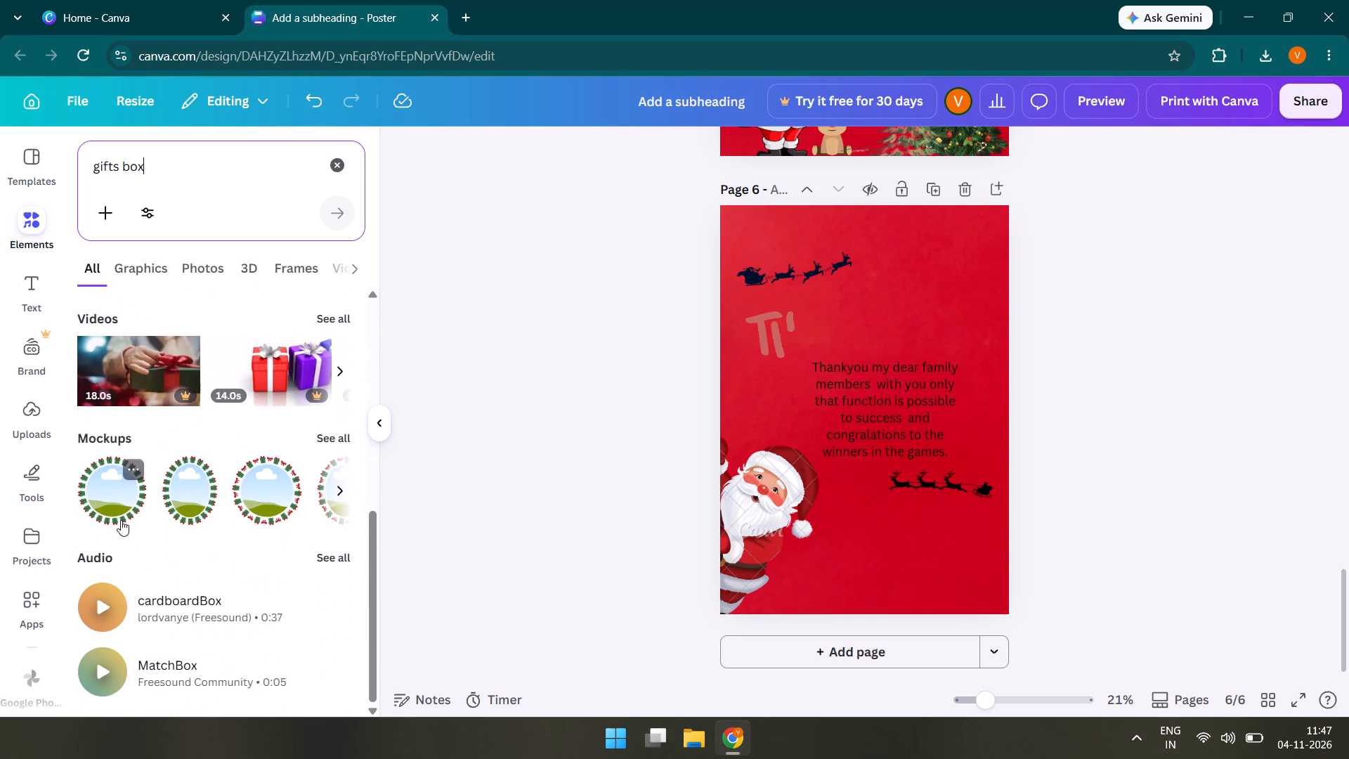
{"action": "scroll", "coordinate": [121, 520], "scroll_direction": "up", "scroll_amount": 3}
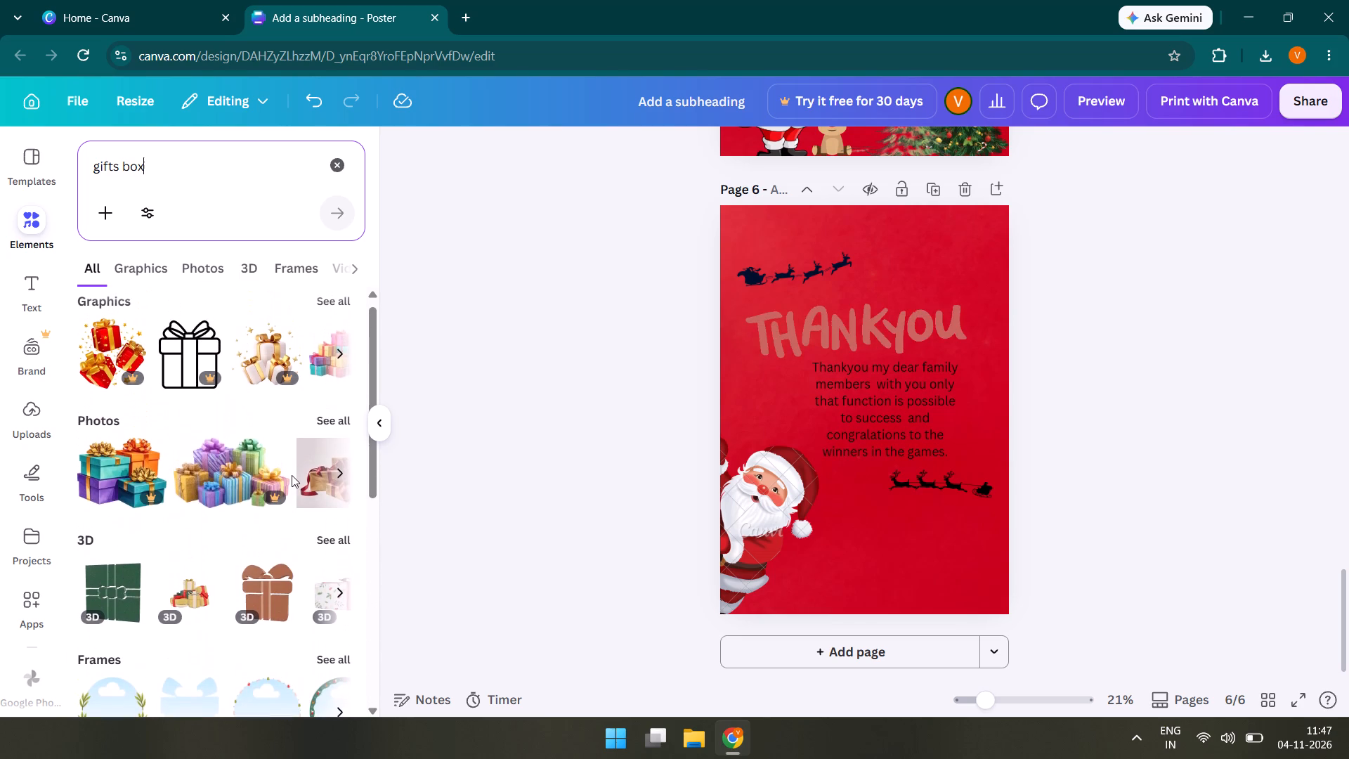
{"action": "left_click", "coordinate": [330, 420]}
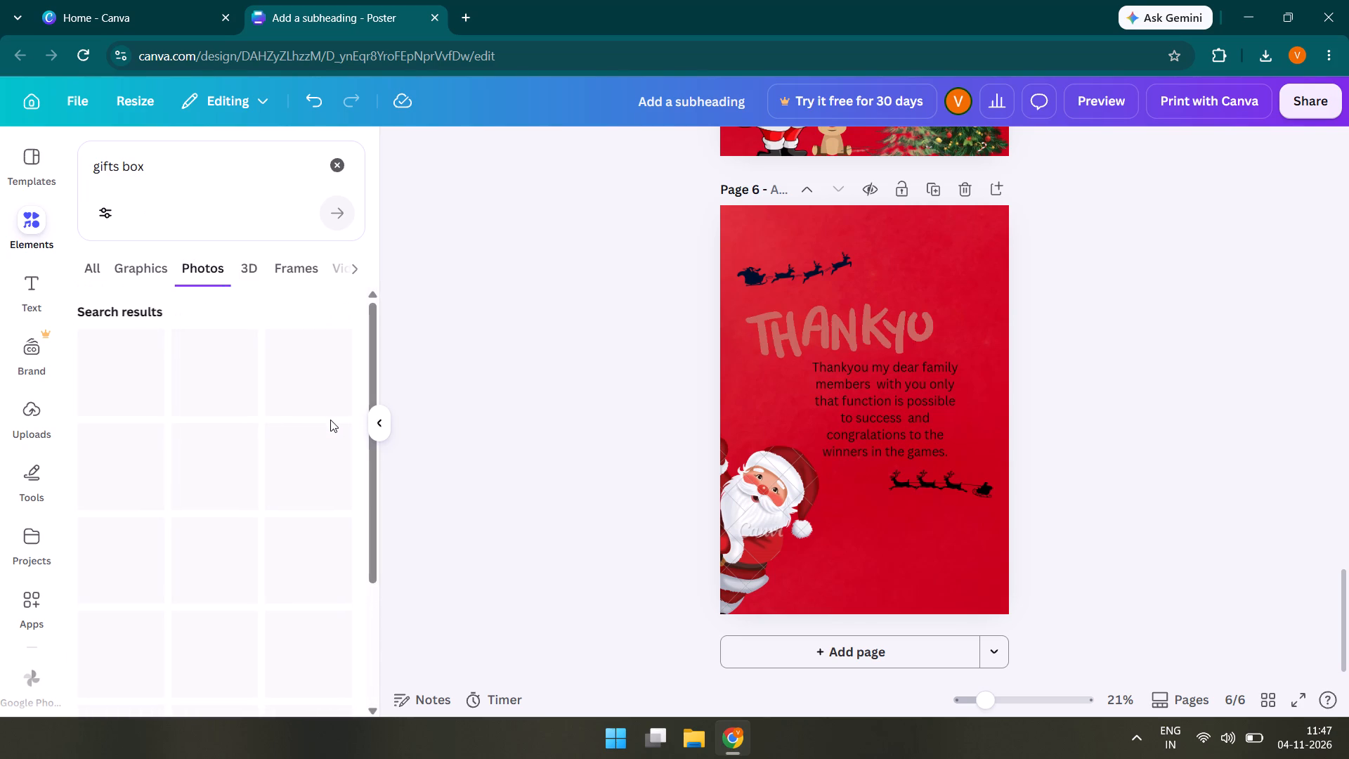
Add the photo of a red gift box with a gold ribbon and bow to page 6.
{"action": "scroll", "coordinate": [202, 594], "scroll_direction": "down", "scroll_amount": 2}
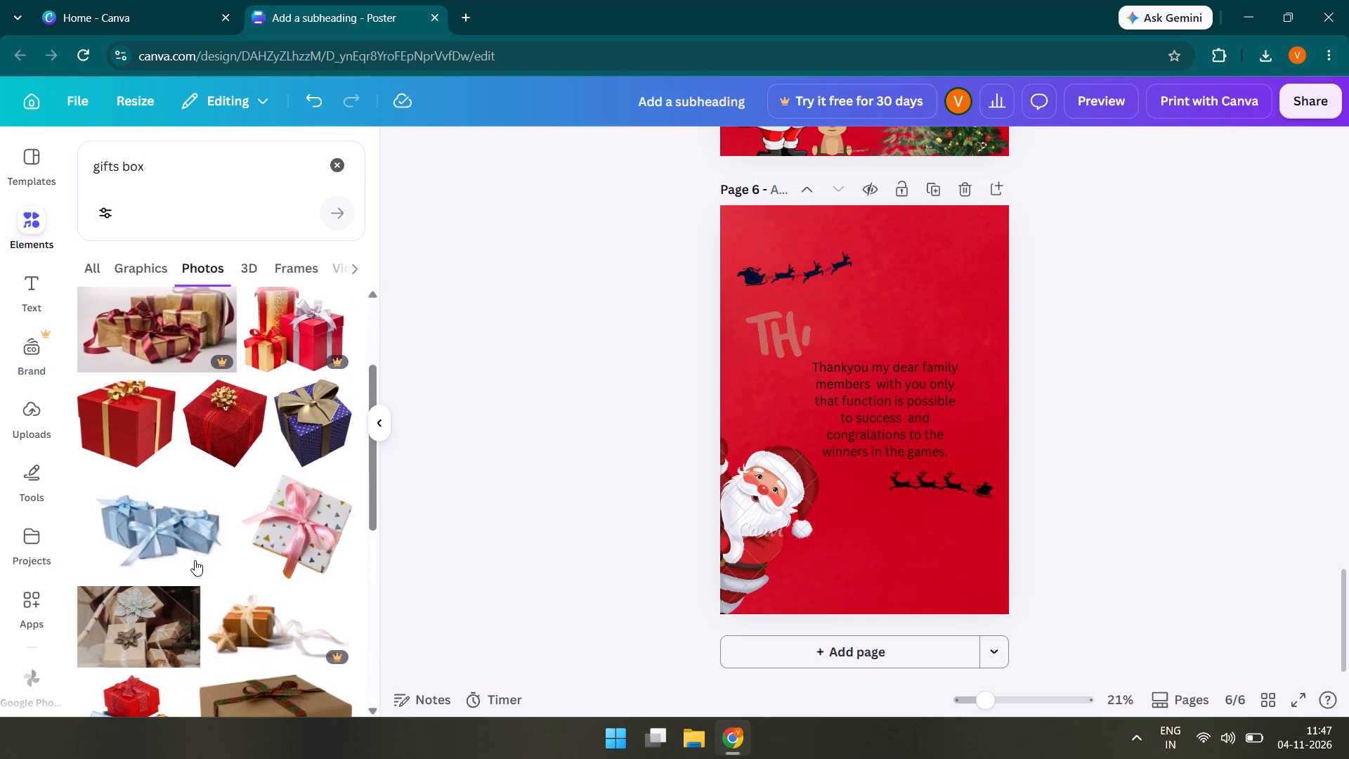
{"action": "left_click", "coordinate": [122, 421]}
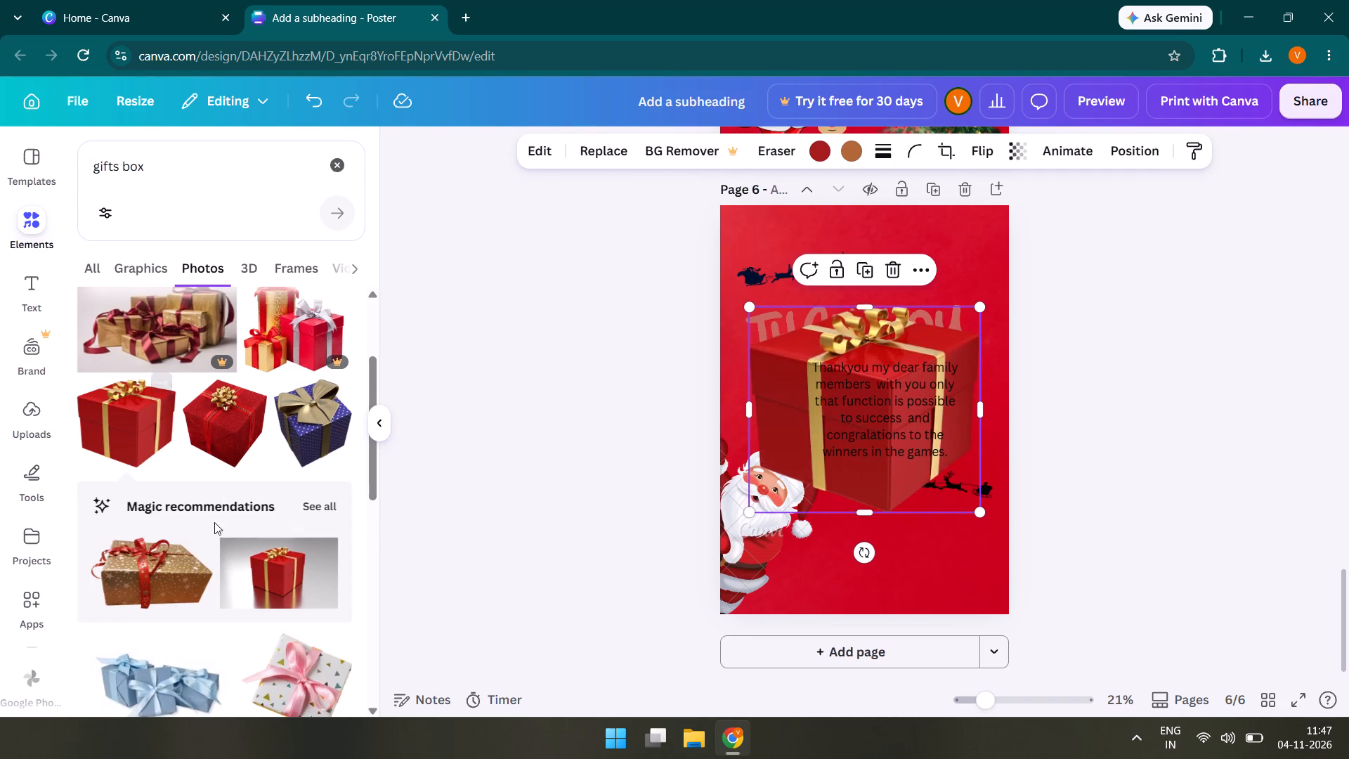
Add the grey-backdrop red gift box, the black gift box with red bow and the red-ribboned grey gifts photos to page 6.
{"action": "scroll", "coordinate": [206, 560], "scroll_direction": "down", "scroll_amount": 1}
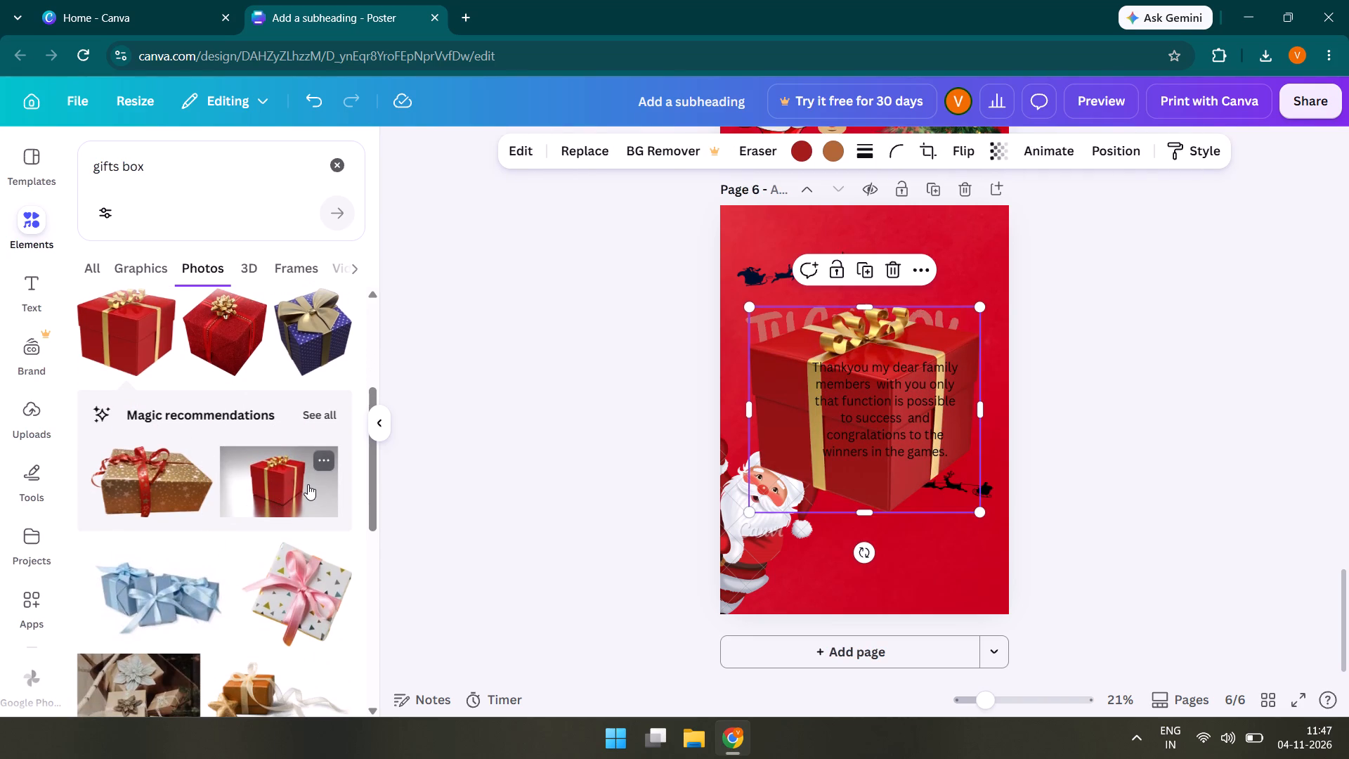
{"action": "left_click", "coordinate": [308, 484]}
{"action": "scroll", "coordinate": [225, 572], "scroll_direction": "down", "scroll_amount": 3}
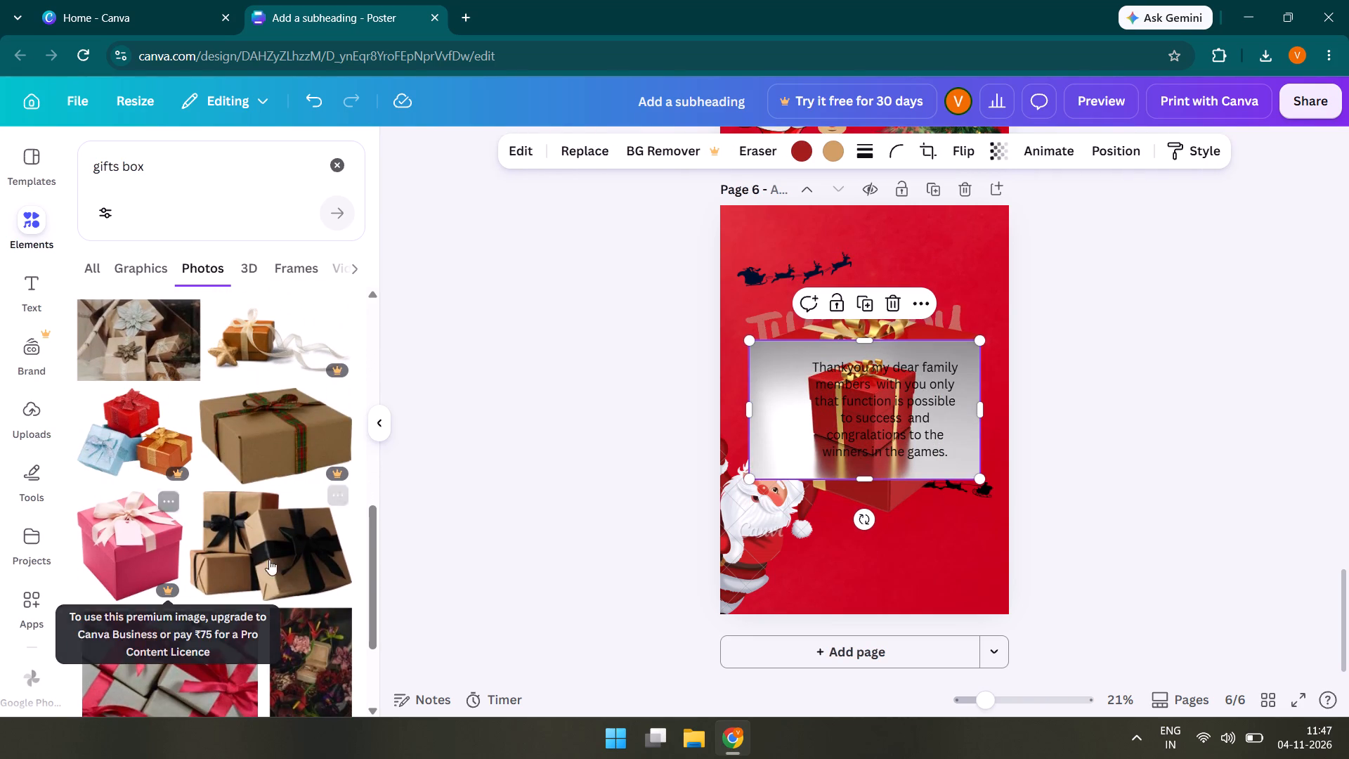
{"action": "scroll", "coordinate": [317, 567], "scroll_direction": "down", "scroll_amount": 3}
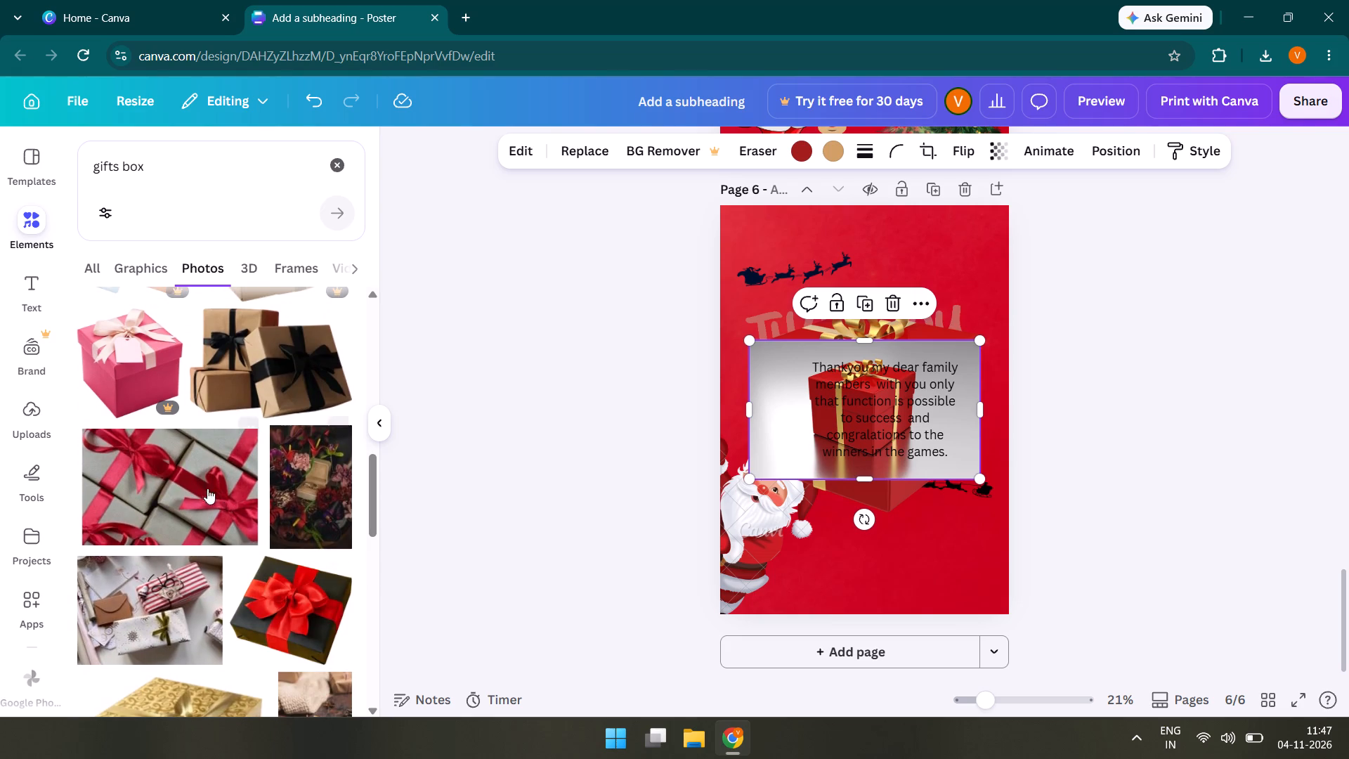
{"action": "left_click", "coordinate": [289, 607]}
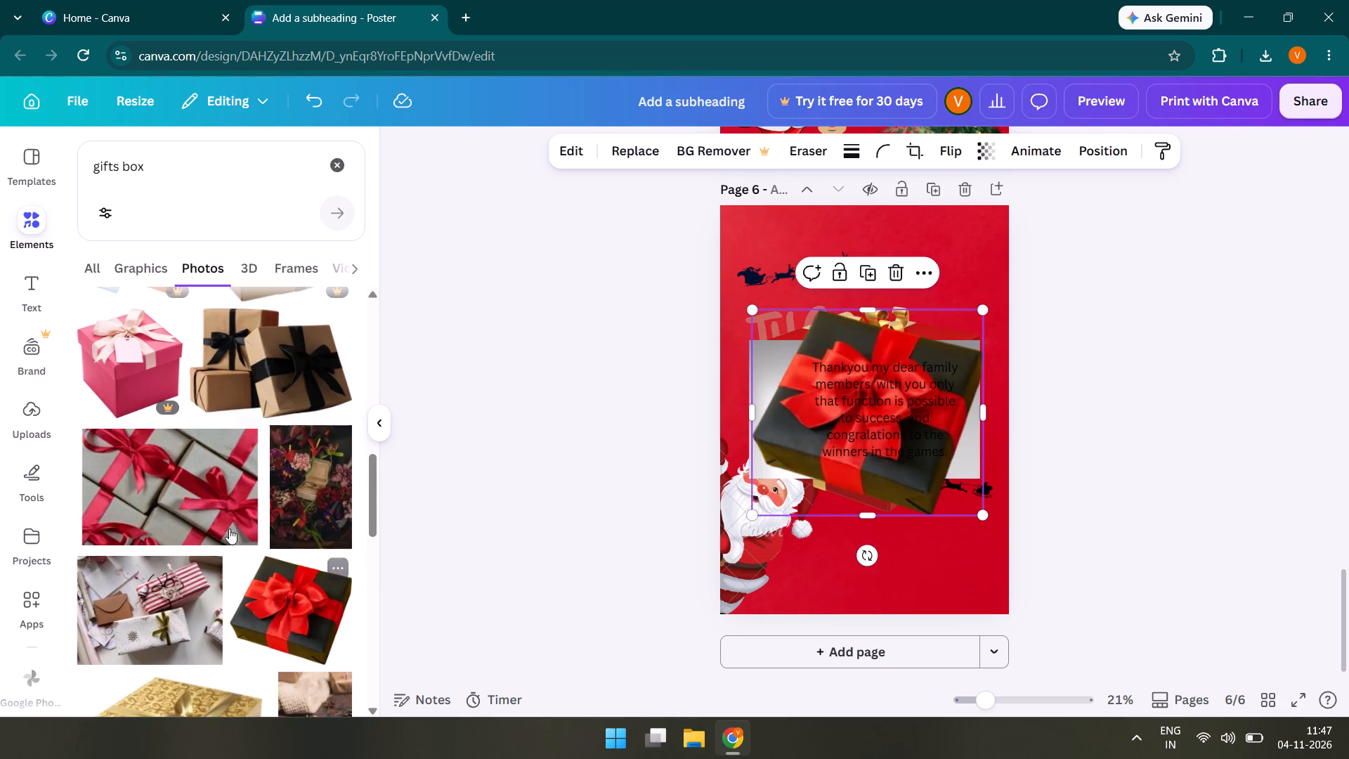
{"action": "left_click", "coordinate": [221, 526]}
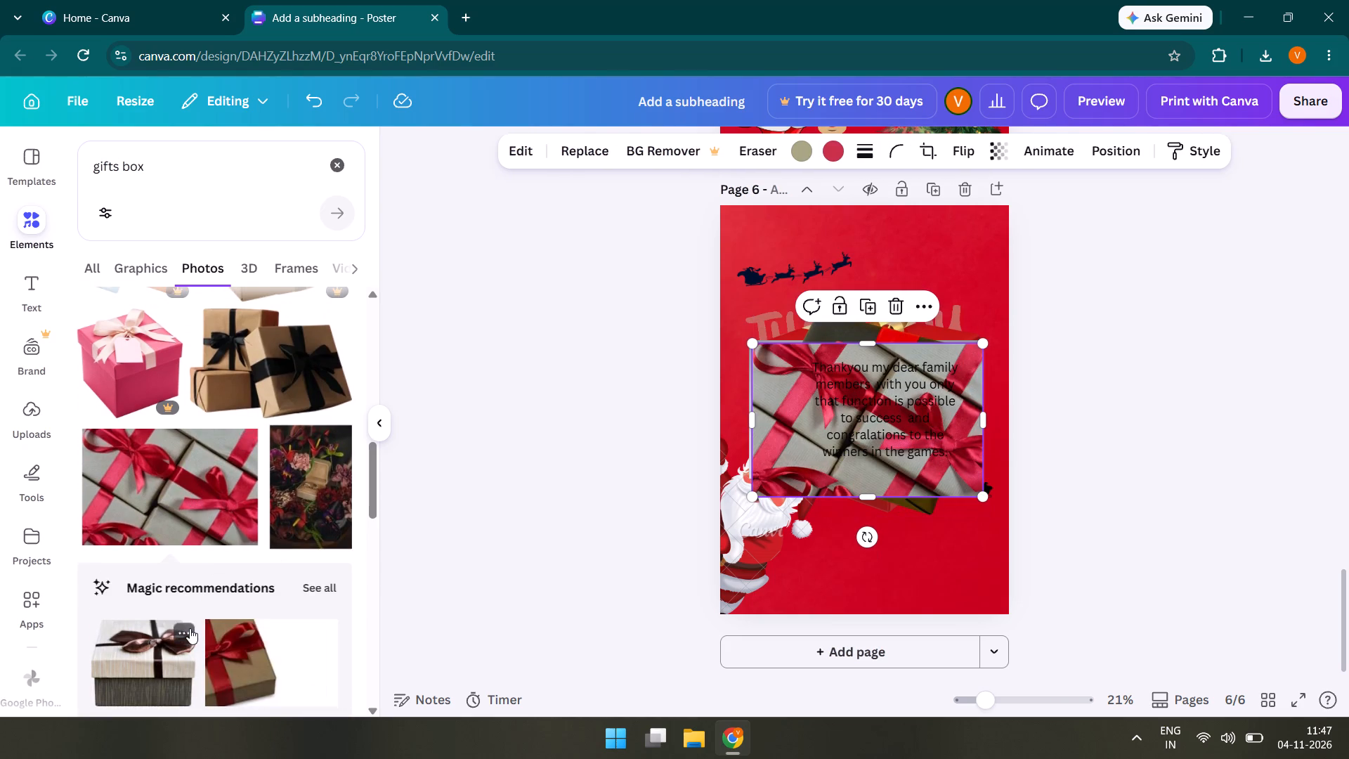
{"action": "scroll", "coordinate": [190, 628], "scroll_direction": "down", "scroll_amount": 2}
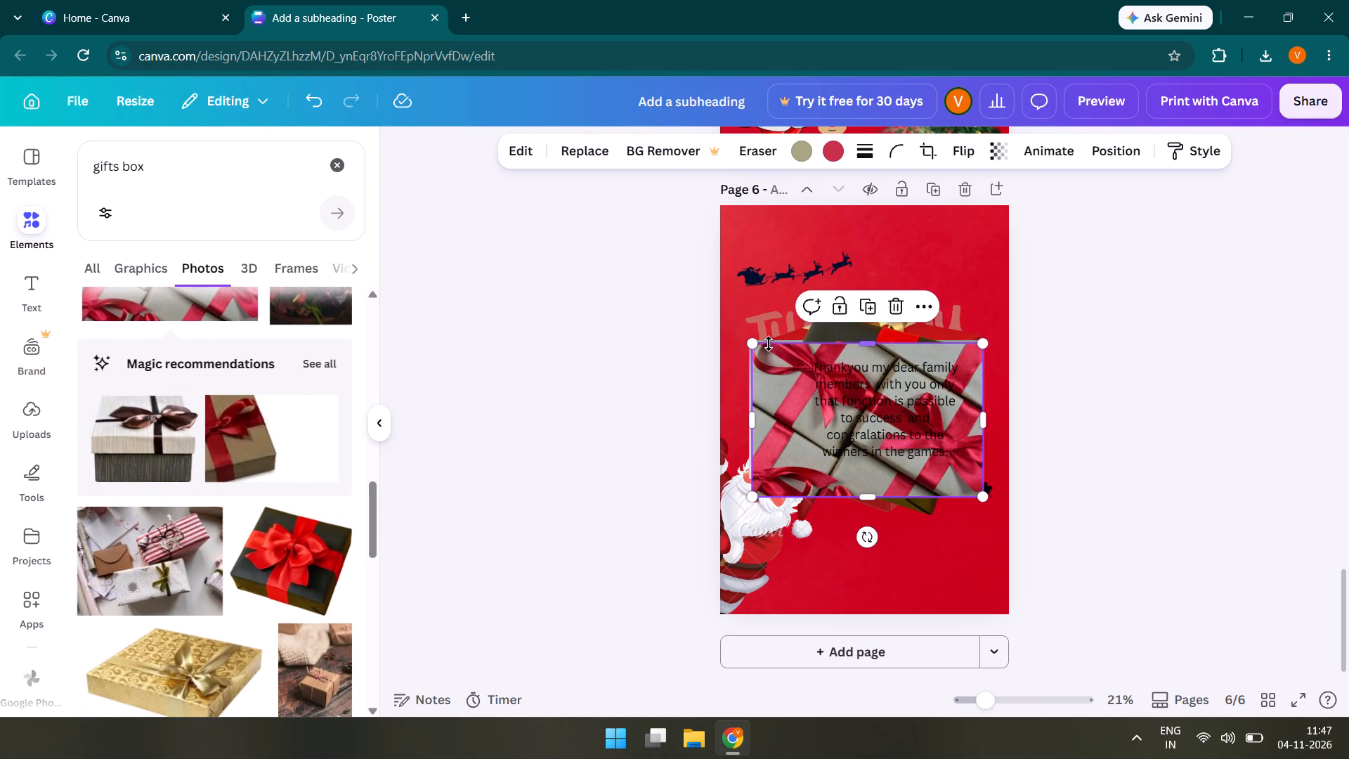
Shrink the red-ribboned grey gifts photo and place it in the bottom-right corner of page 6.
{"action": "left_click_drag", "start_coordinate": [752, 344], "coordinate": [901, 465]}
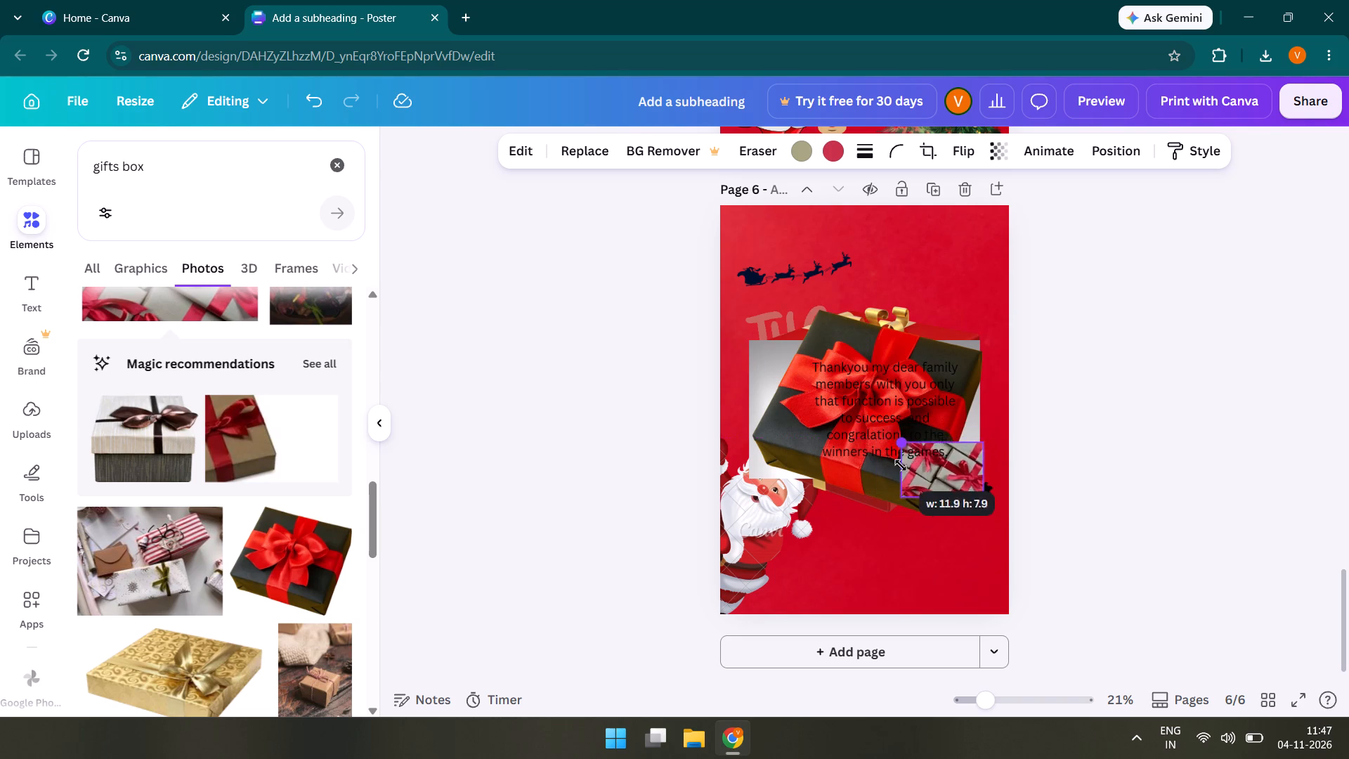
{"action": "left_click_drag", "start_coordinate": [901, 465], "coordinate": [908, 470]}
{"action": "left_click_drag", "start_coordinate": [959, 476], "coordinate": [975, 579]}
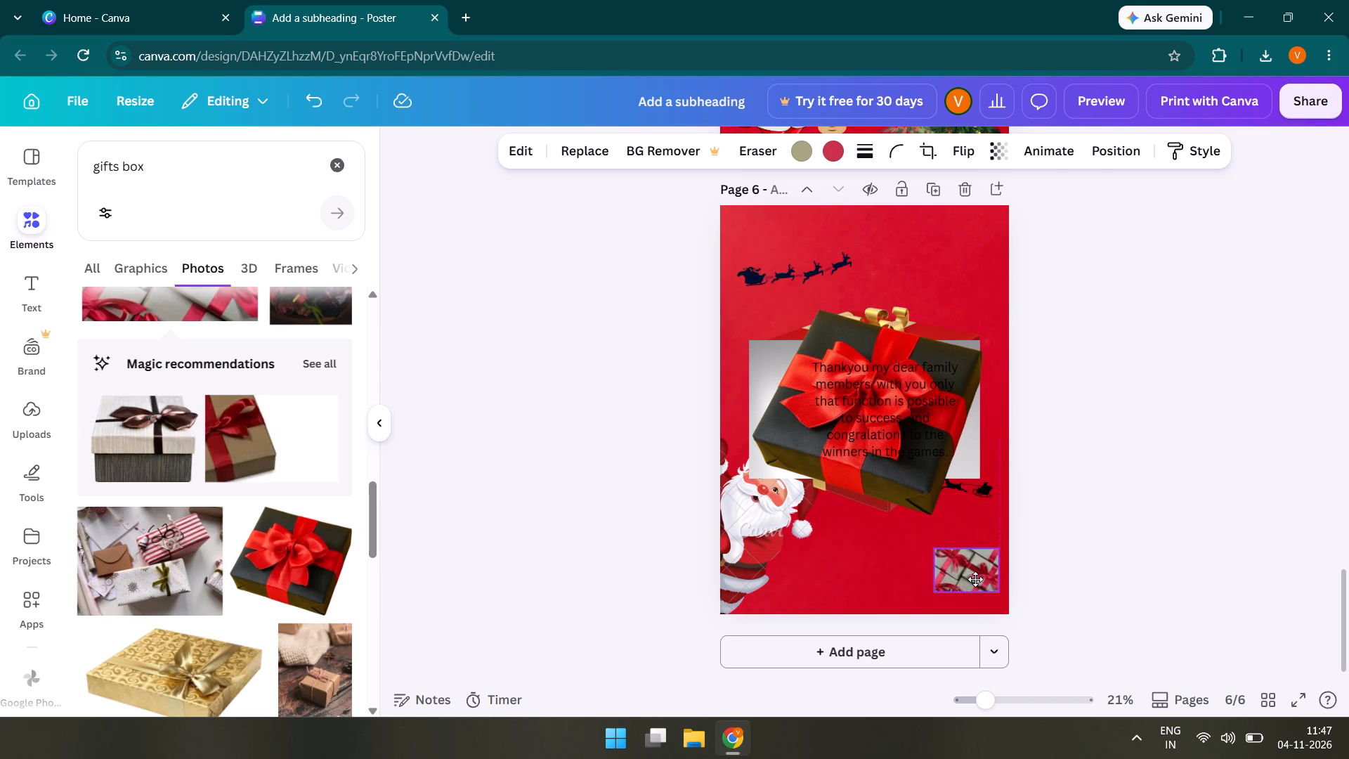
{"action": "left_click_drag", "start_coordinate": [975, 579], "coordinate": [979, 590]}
Move the thank-you body text off the gift photos to the top of page 6.
{"action": "left_click", "coordinate": [859, 370]}
{"action": "left_click_drag", "start_coordinate": [859, 370], "coordinate": [866, 389]}
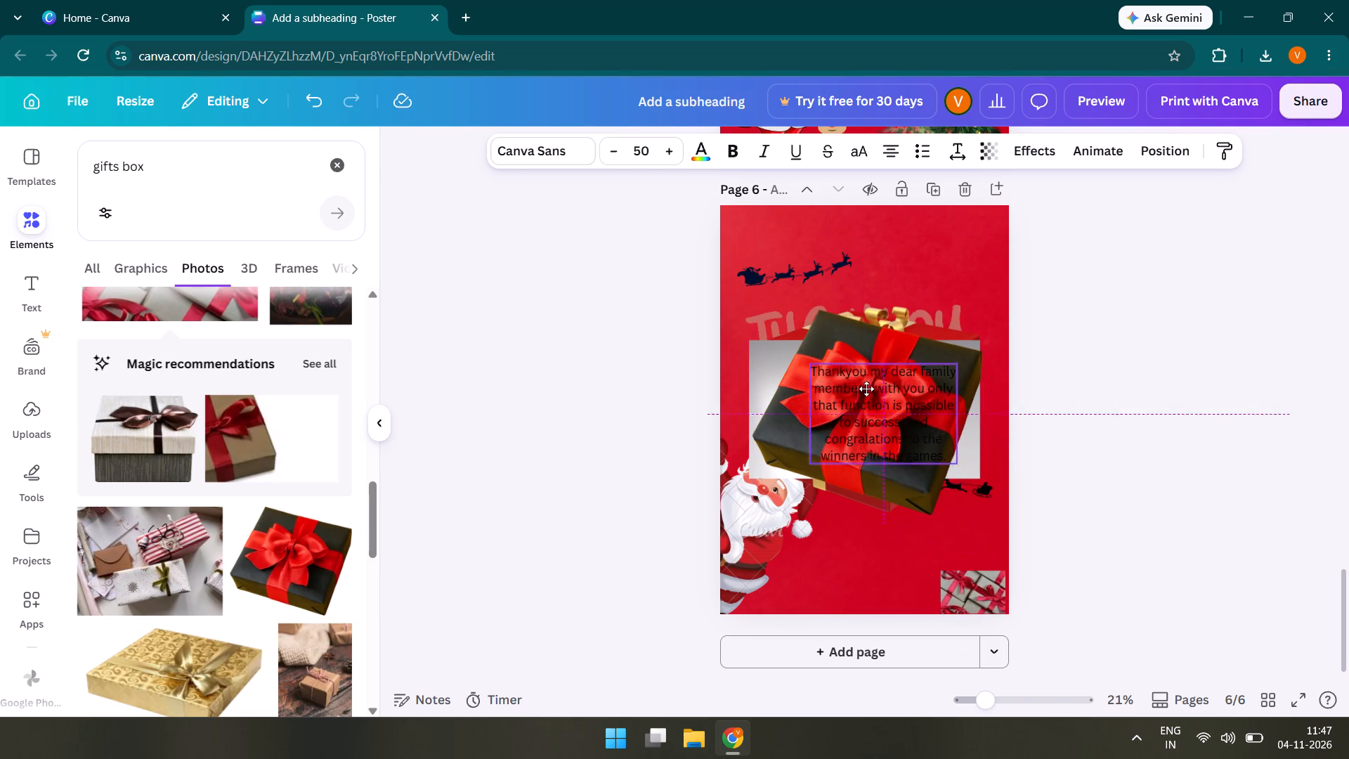
{"action": "left_click_drag", "start_coordinate": [866, 389], "coordinate": [868, 221]}
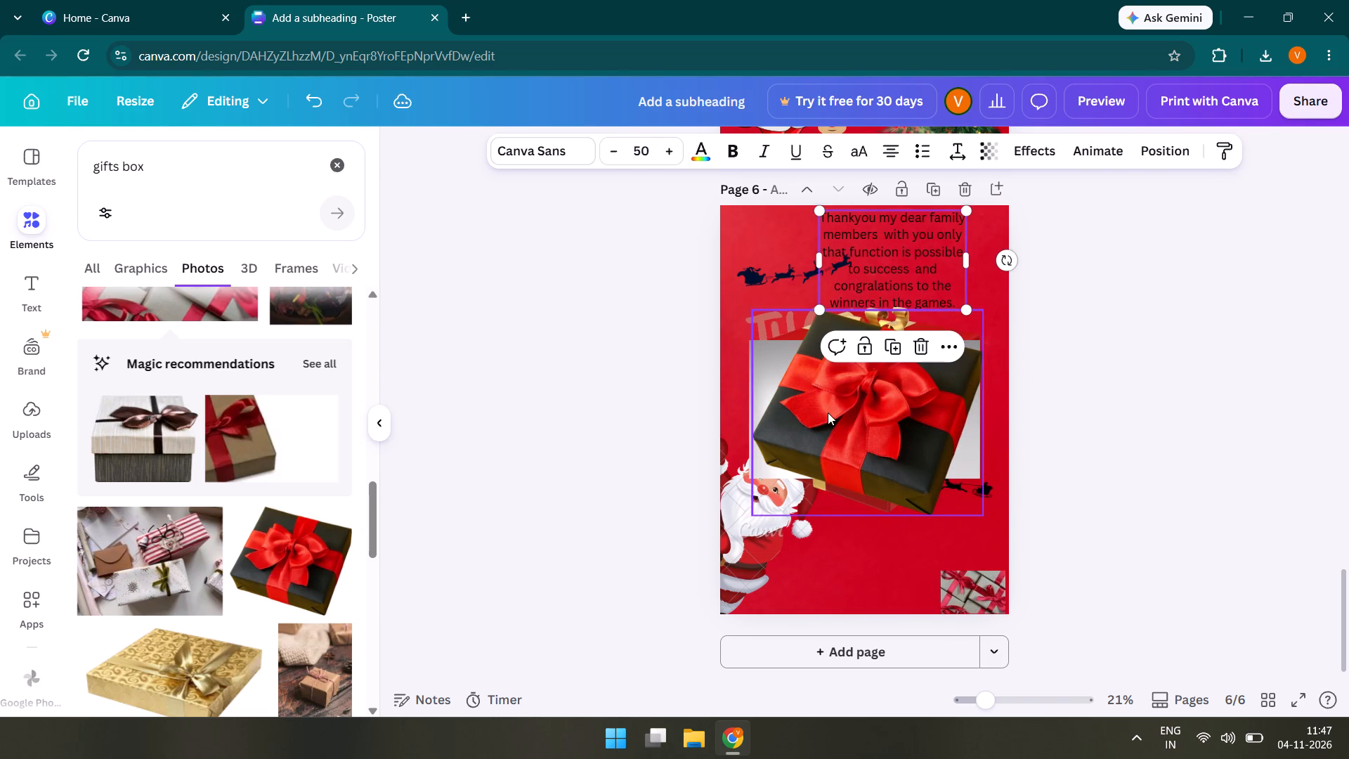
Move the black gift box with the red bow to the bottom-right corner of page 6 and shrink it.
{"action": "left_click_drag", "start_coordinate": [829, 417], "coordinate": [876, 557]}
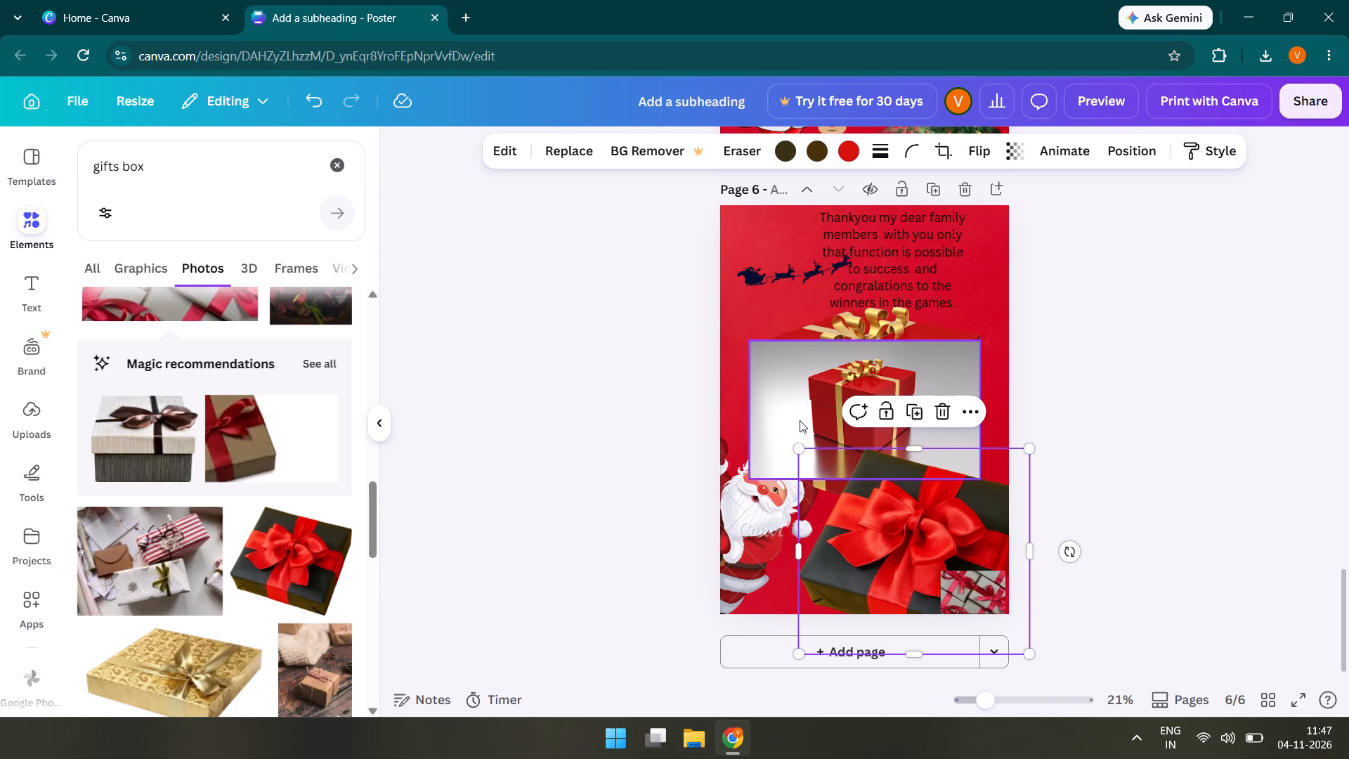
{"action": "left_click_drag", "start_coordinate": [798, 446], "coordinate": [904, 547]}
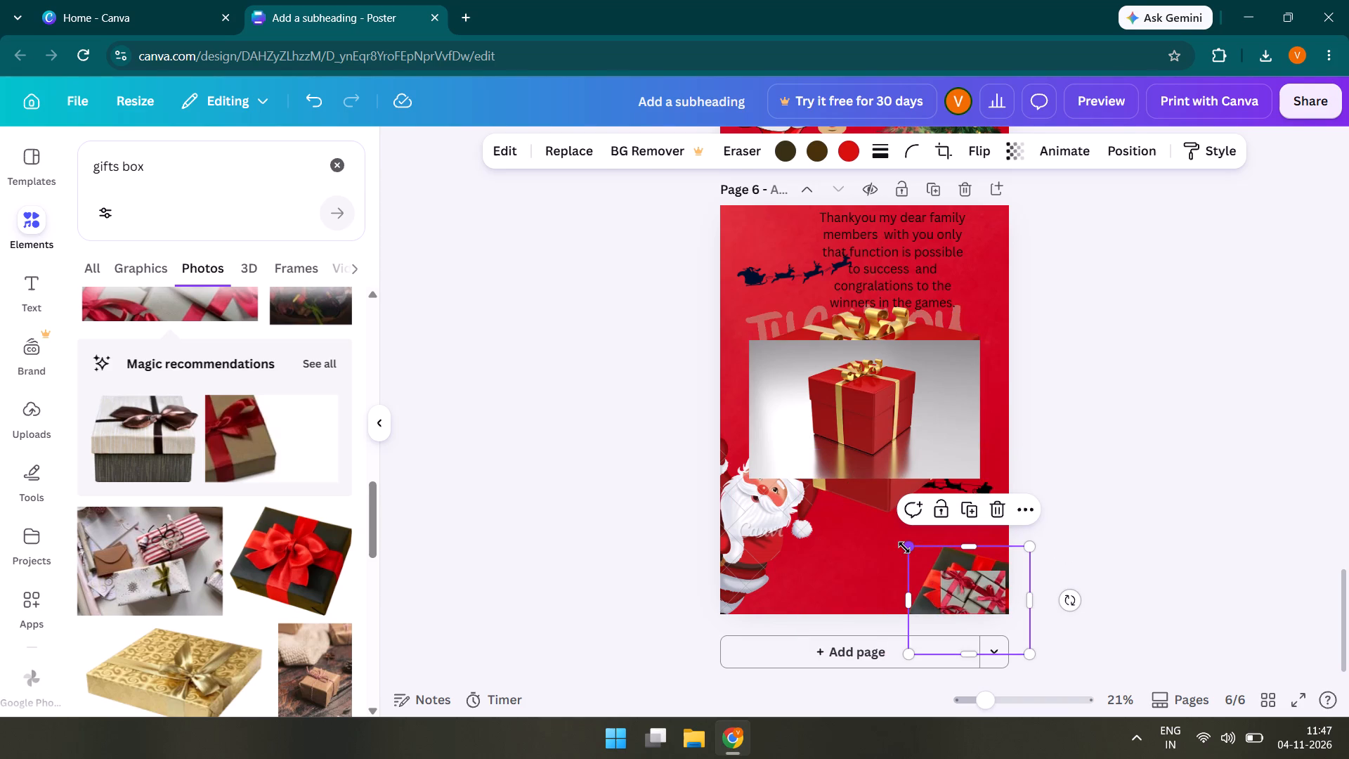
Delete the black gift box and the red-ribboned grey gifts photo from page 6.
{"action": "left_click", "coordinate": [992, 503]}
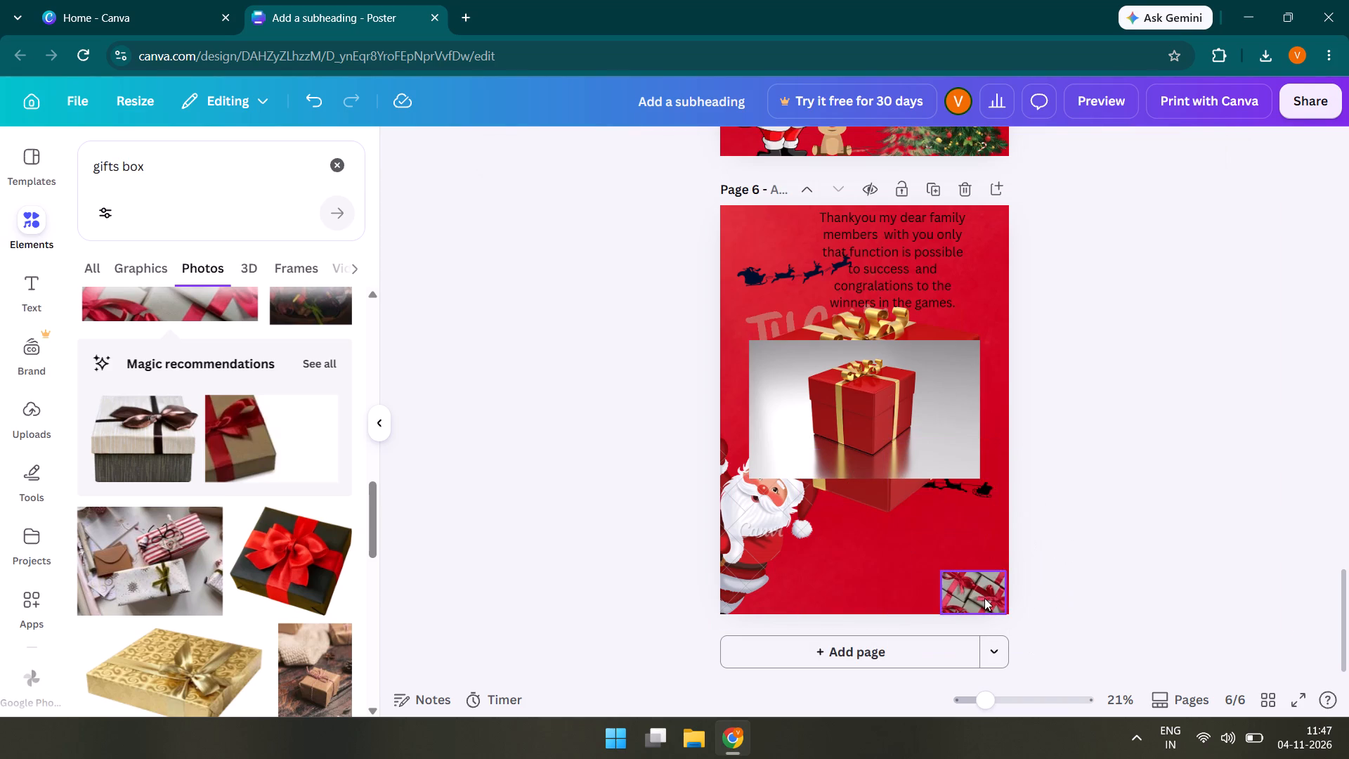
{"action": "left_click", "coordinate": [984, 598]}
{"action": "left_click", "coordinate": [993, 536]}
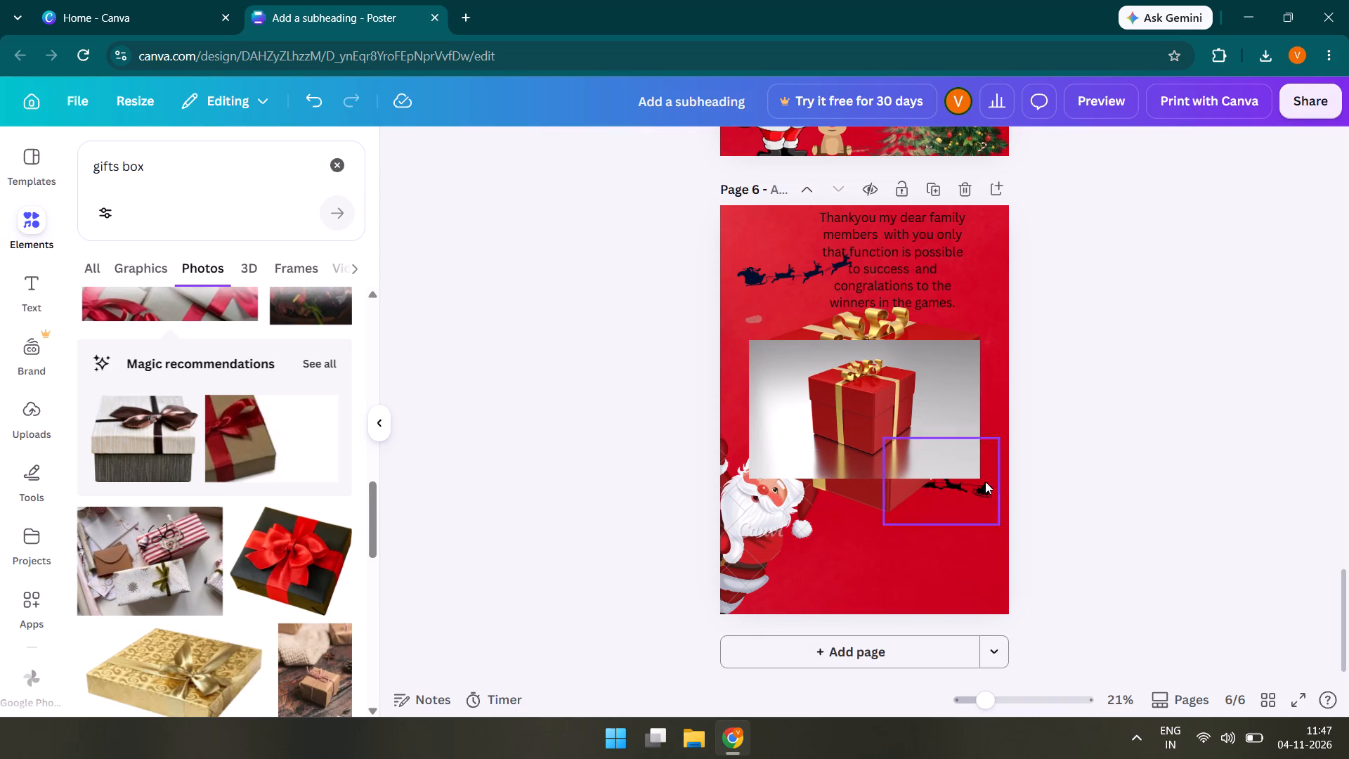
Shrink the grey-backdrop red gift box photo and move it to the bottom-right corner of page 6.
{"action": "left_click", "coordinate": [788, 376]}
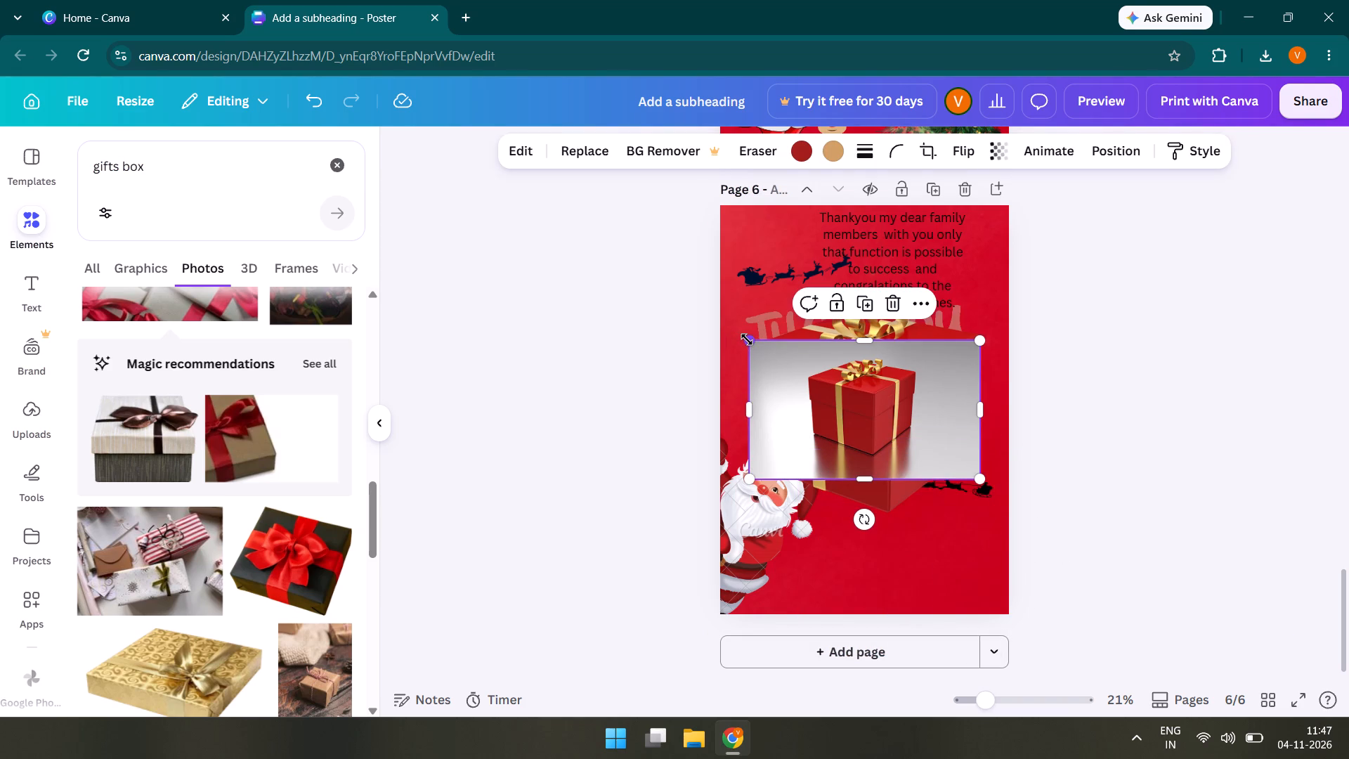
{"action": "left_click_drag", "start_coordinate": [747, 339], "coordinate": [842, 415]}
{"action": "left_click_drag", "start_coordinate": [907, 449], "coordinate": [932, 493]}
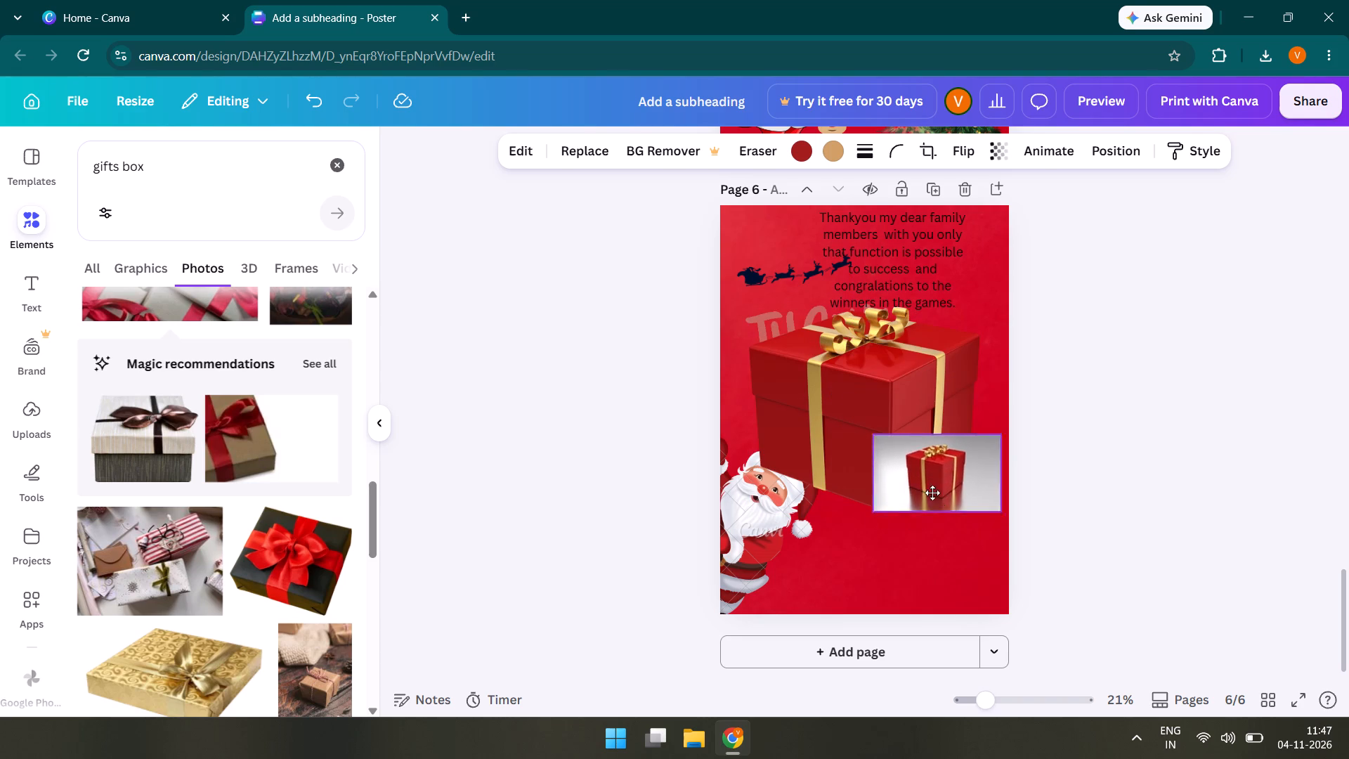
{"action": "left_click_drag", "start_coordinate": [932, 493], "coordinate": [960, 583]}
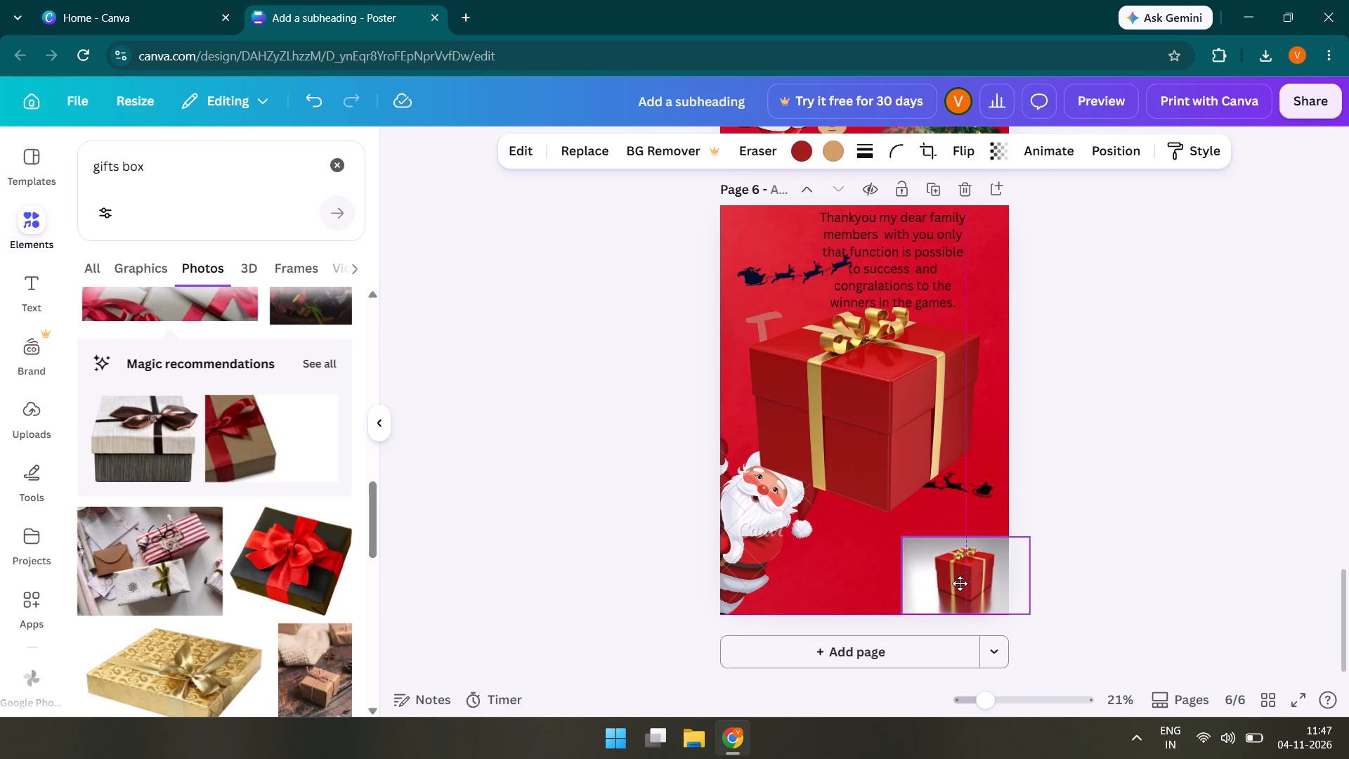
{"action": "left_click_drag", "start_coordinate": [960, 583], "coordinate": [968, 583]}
Shrink the large red gift box with the gold ribbon and move it to the bottom edge of page 6, near the right corner.
{"action": "left_click", "coordinate": [867, 339]}
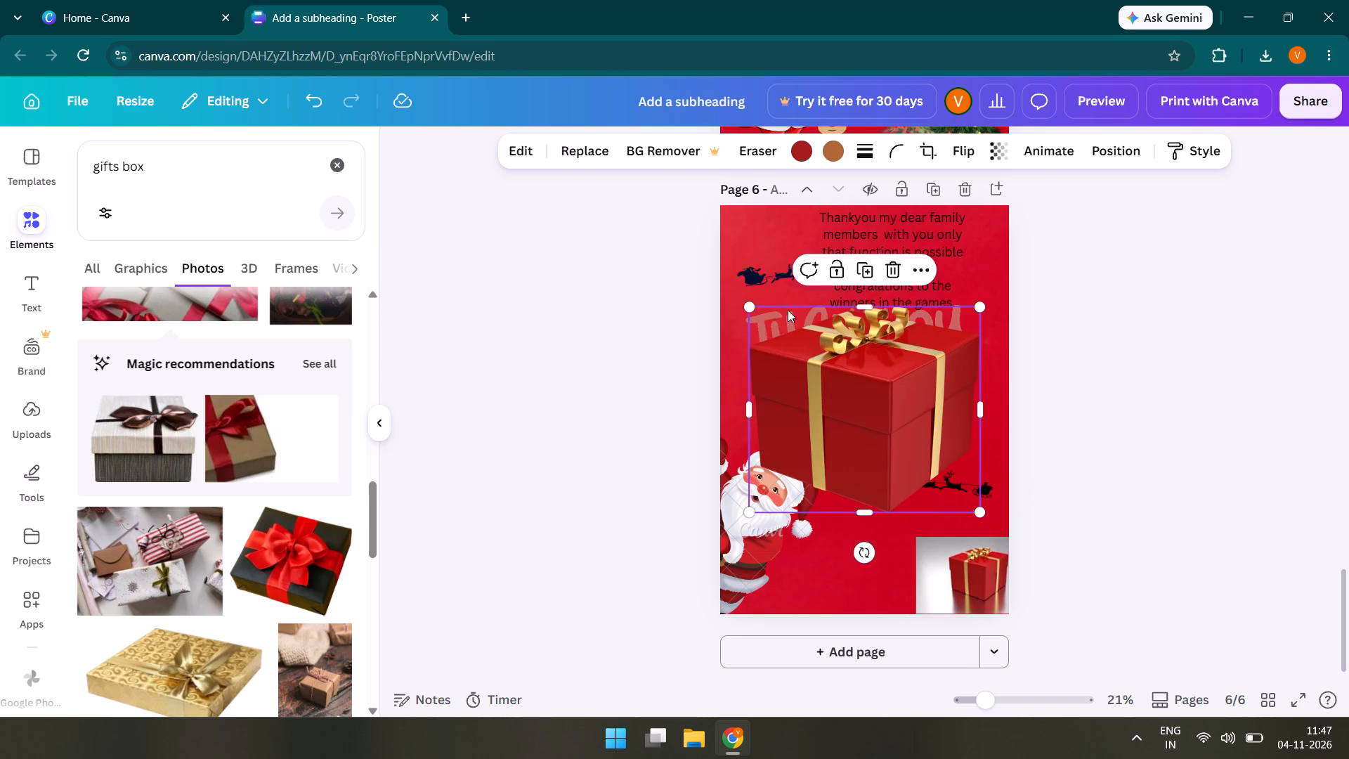
{"action": "left_click_drag", "start_coordinate": [750, 301], "coordinate": [861, 449]}
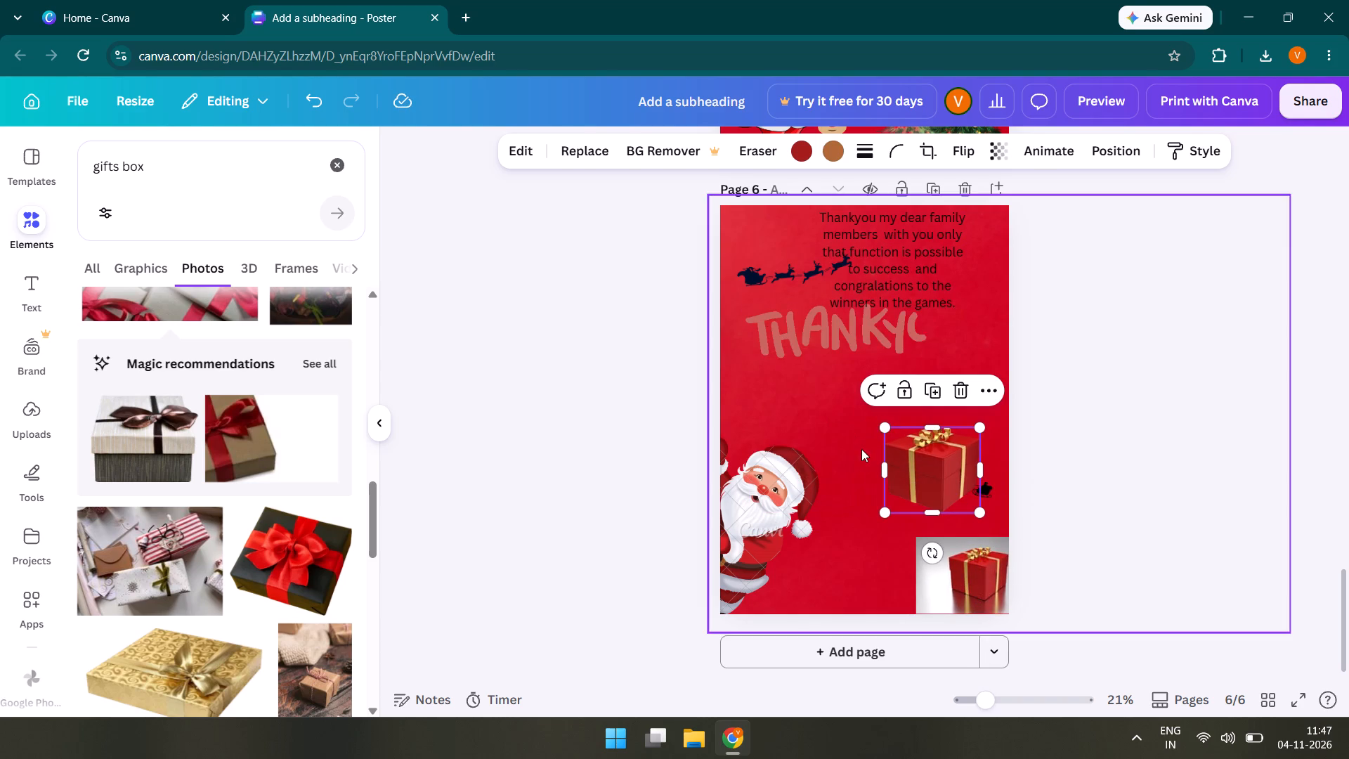
{"action": "left_click_drag", "start_coordinate": [941, 487], "coordinate": [927, 588]}
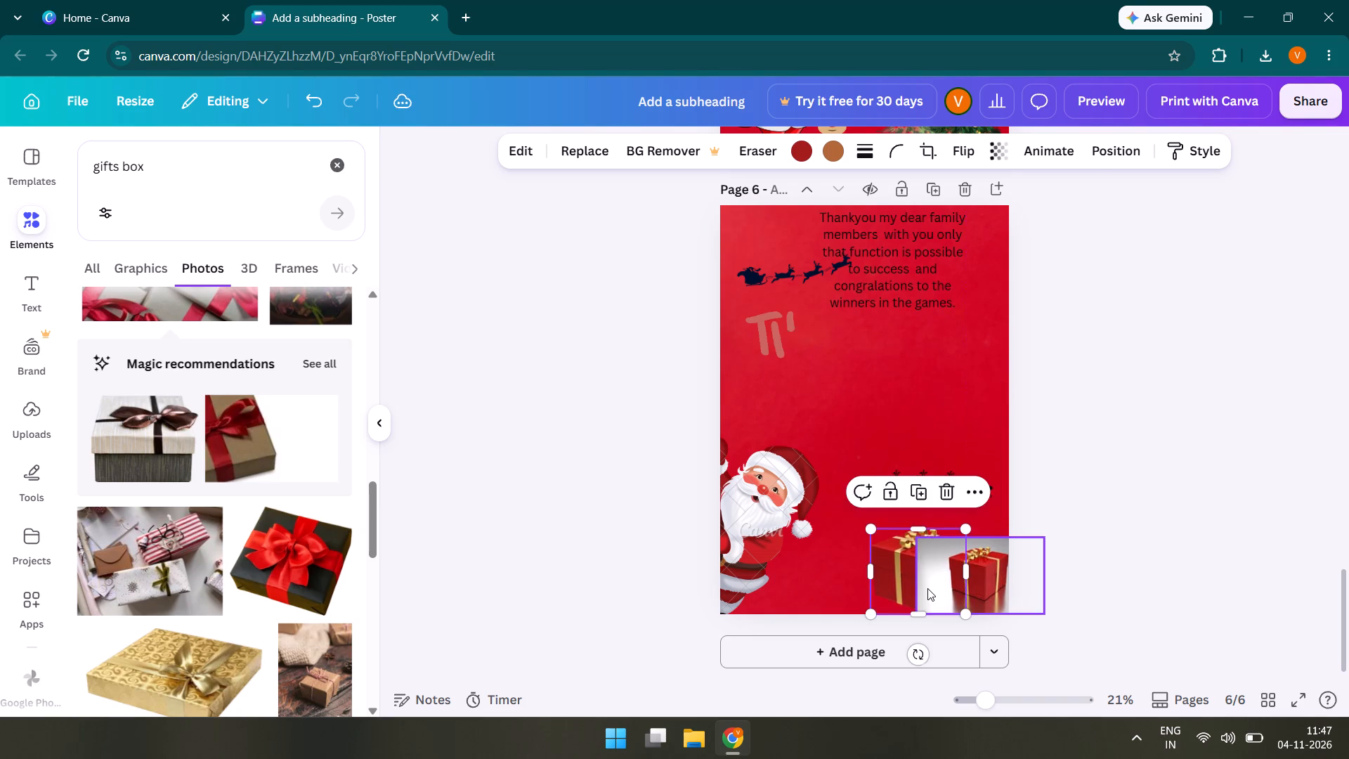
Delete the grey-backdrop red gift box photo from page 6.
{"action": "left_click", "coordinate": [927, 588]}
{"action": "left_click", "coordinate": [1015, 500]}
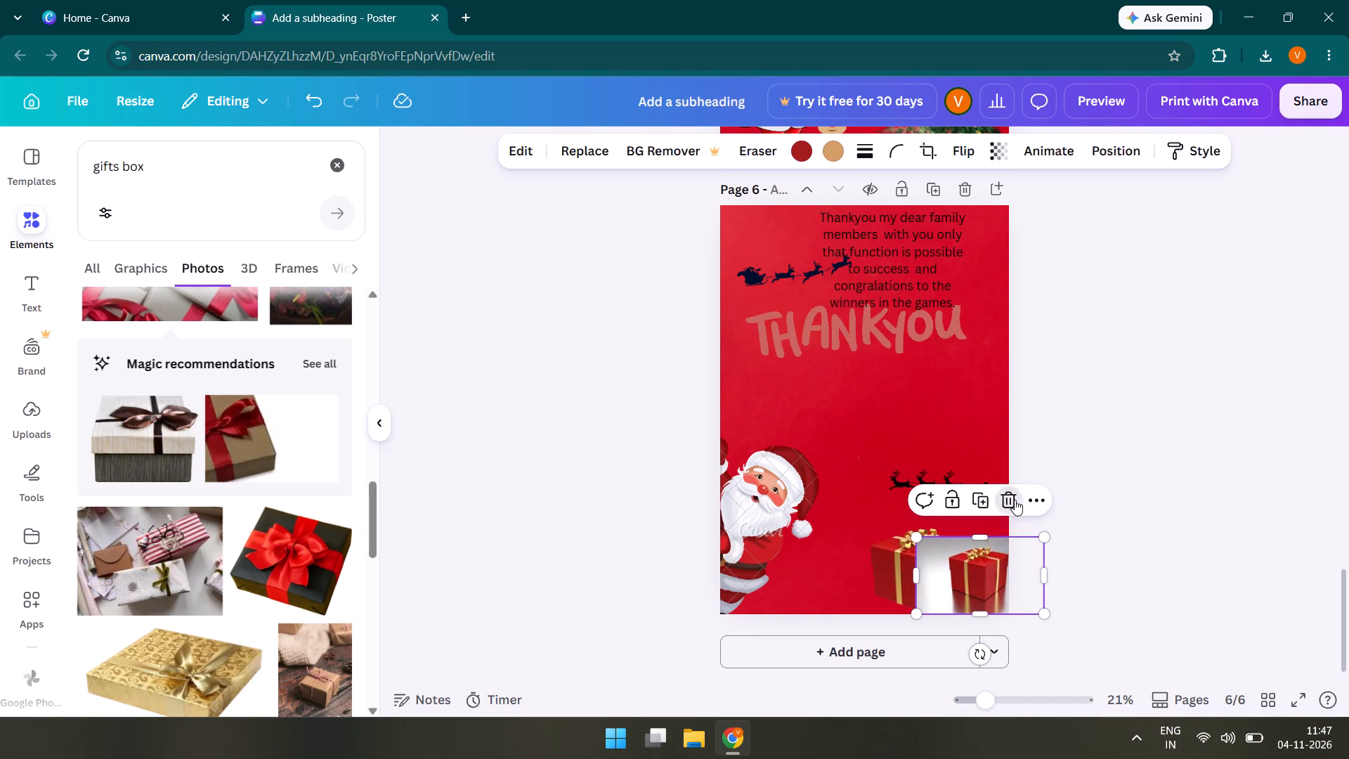
Move the remaining red gift box into the bottom-right corner of page 6, below the black sleigh.
{"action": "left_click_drag", "start_coordinate": [914, 556], "coordinate": [959, 564]}
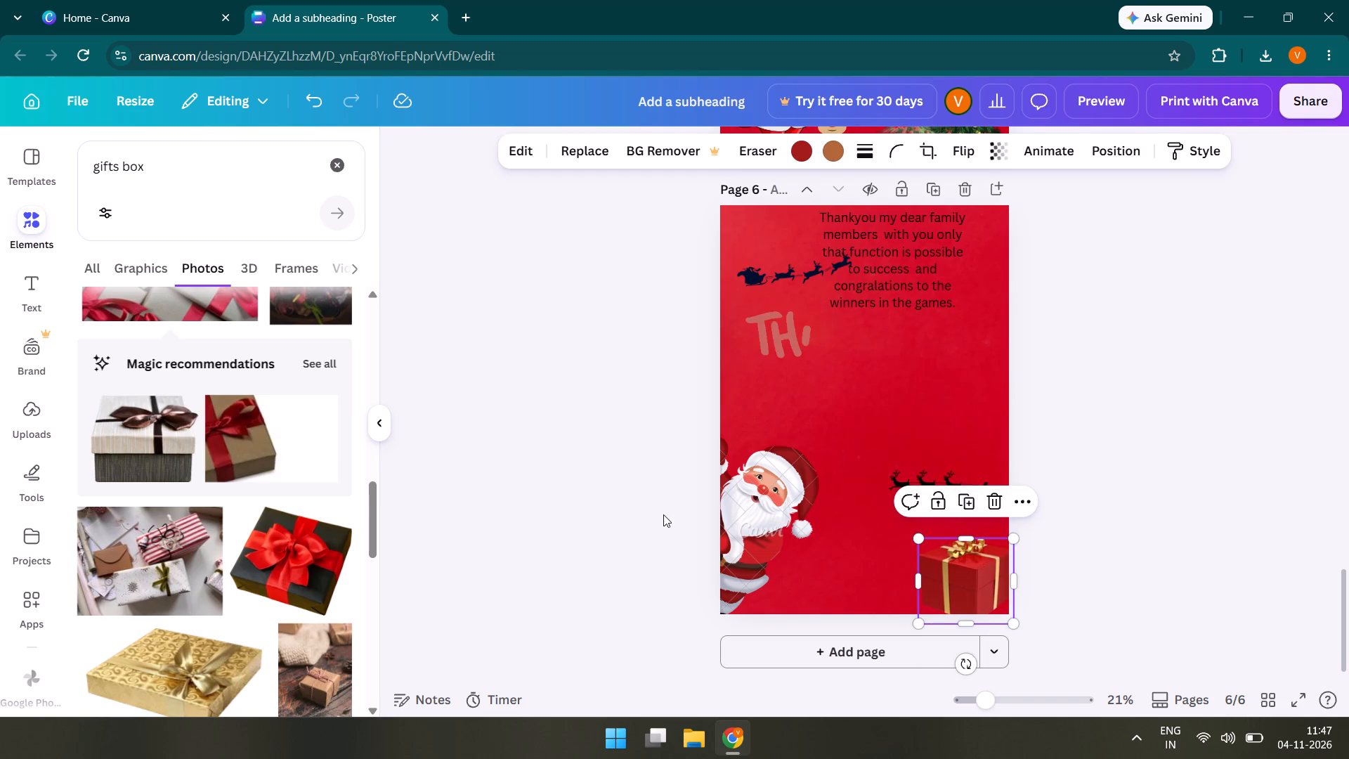
Duplicate the red gift box on page 6, move the copy beside the original along the bottom edge, and shrink it slightly.
{"action": "left_click", "coordinate": [964, 500]}
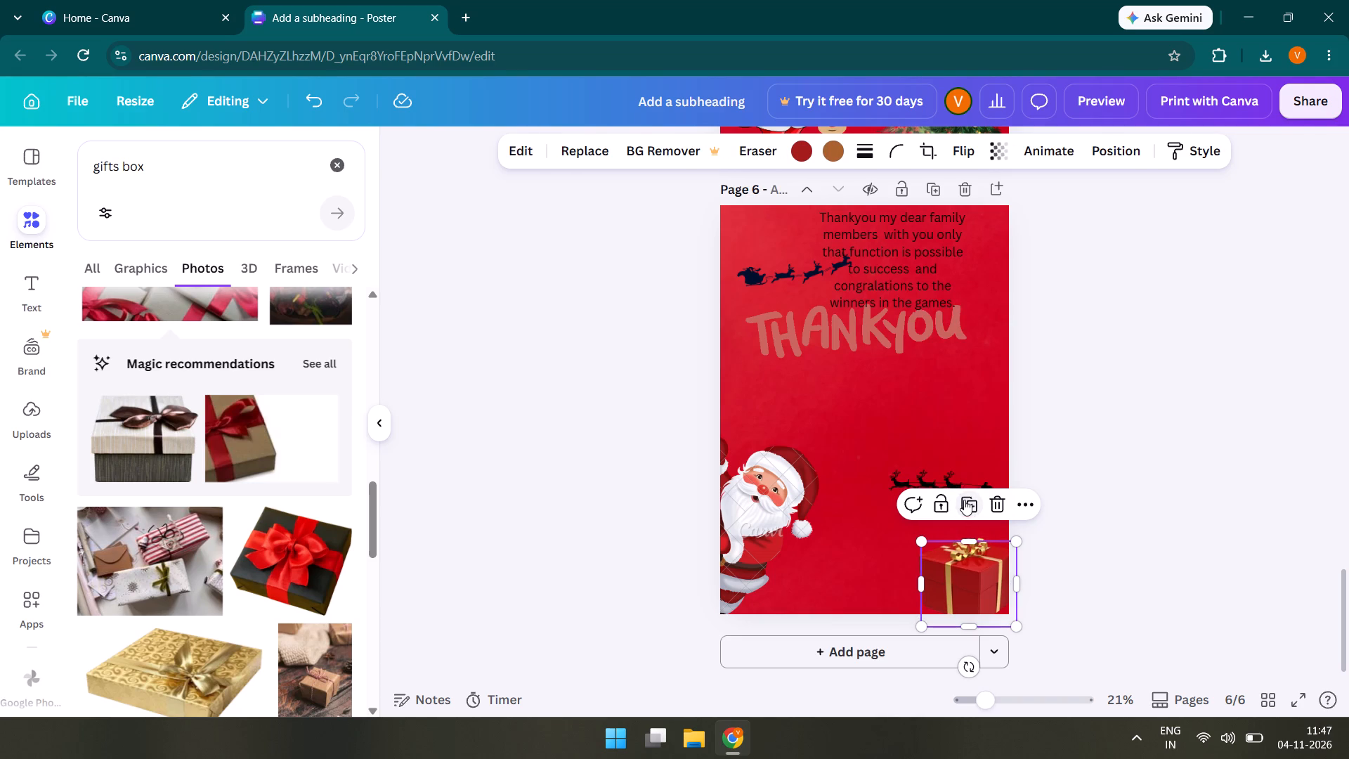
{"action": "left_click_drag", "start_coordinate": [953, 563], "coordinate": [902, 569]}
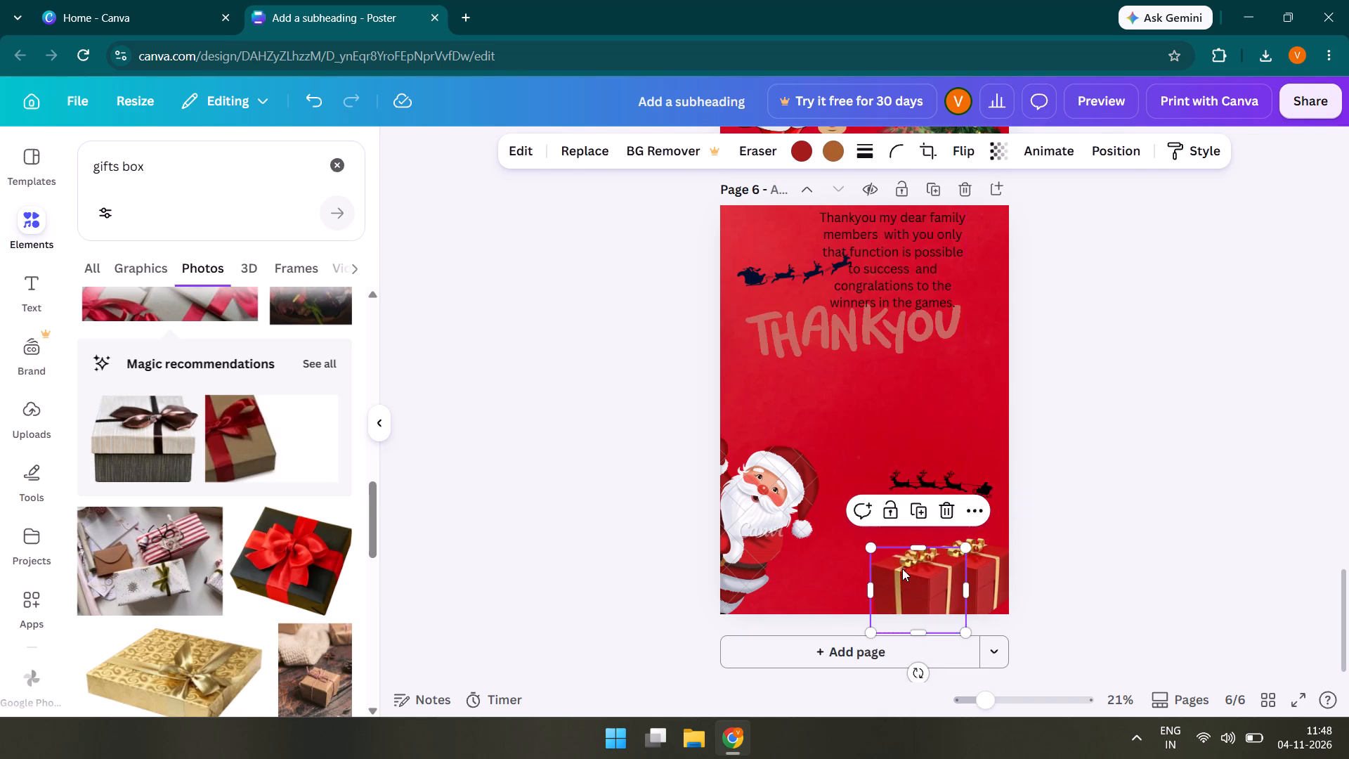
{"action": "left_click_drag", "start_coordinate": [868, 543], "coordinate": [889, 573]}
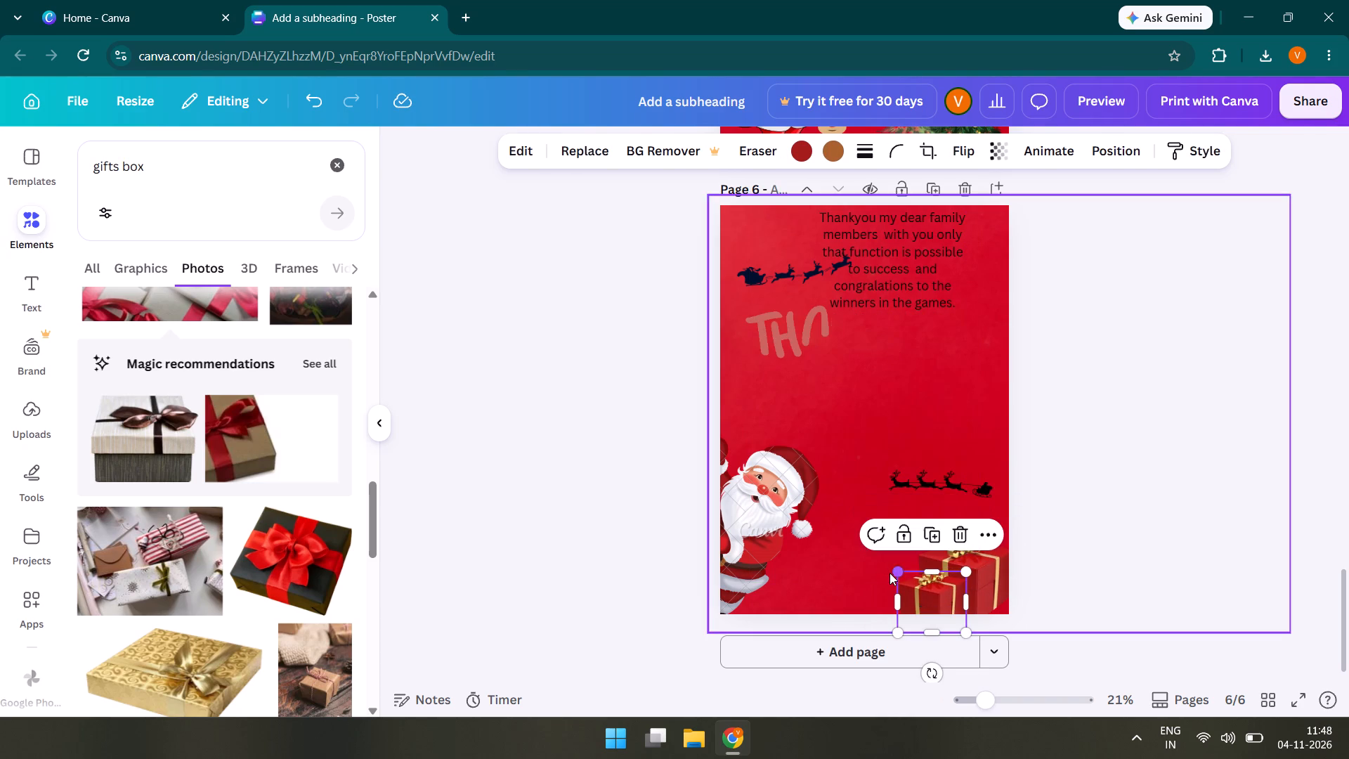
Duplicate the smaller red gift box and stack the copy on top of it, beside the larger box.
{"action": "left_click", "coordinate": [939, 537]}
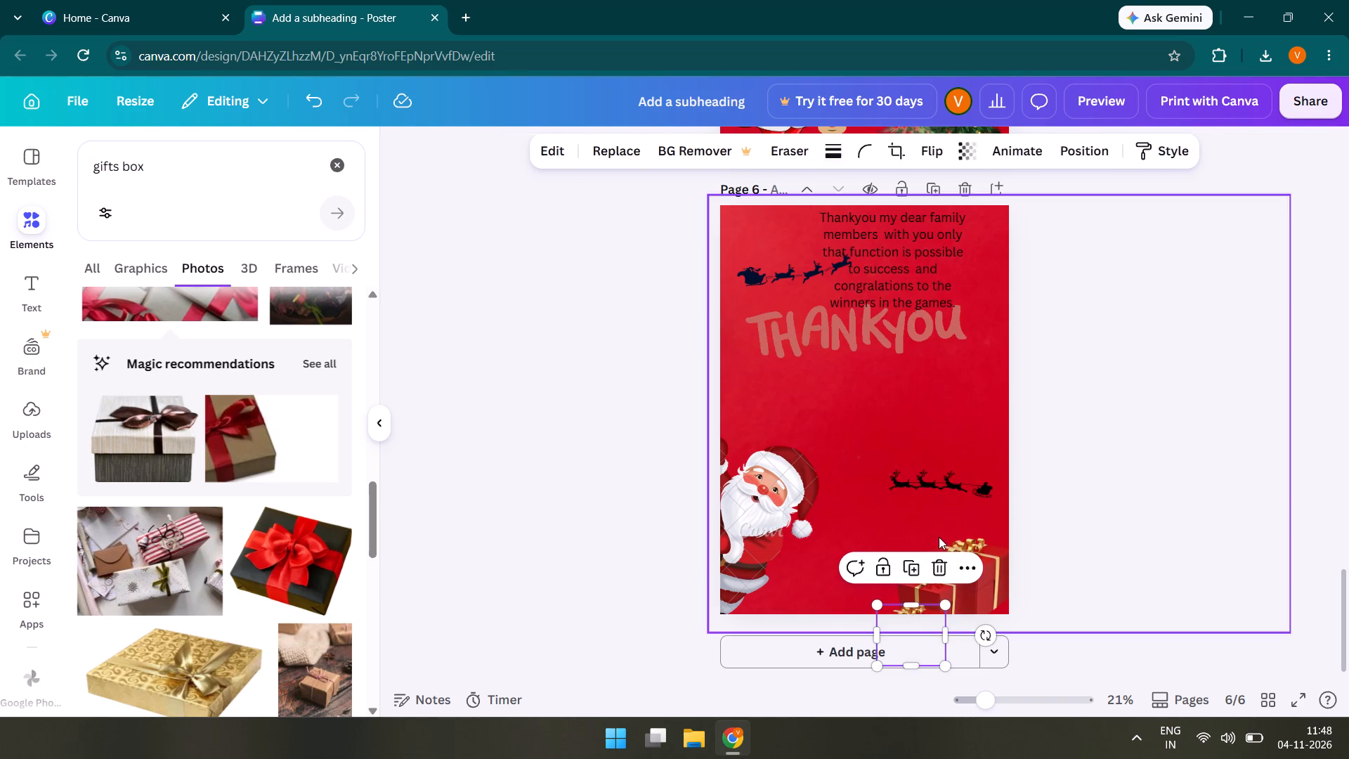
{"action": "left_click_drag", "start_coordinate": [918, 614], "coordinate": [921, 552]}
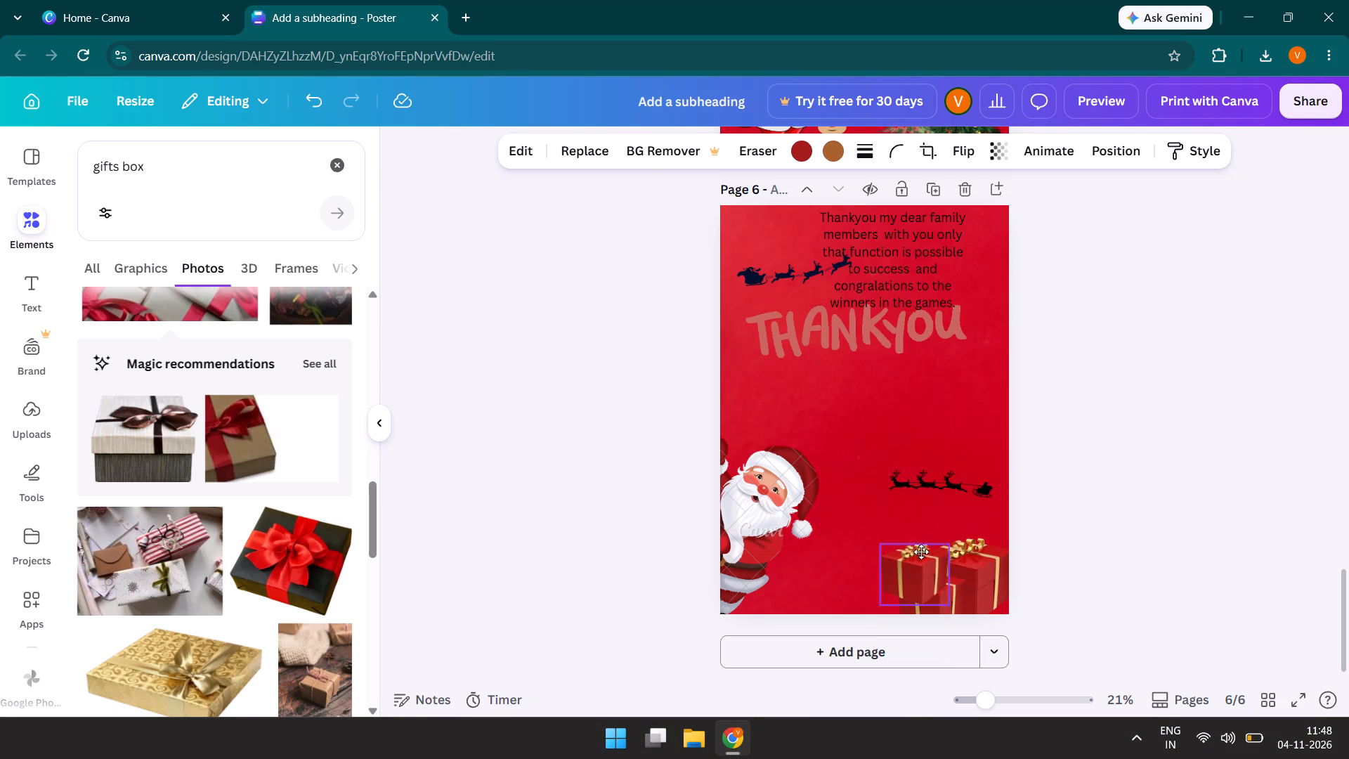
{"action": "left_click_drag", "start_coordinate": [921, 552], "coordinate": [919, 542]}
{"action": "left_click", "coordinate": [846, 594]}
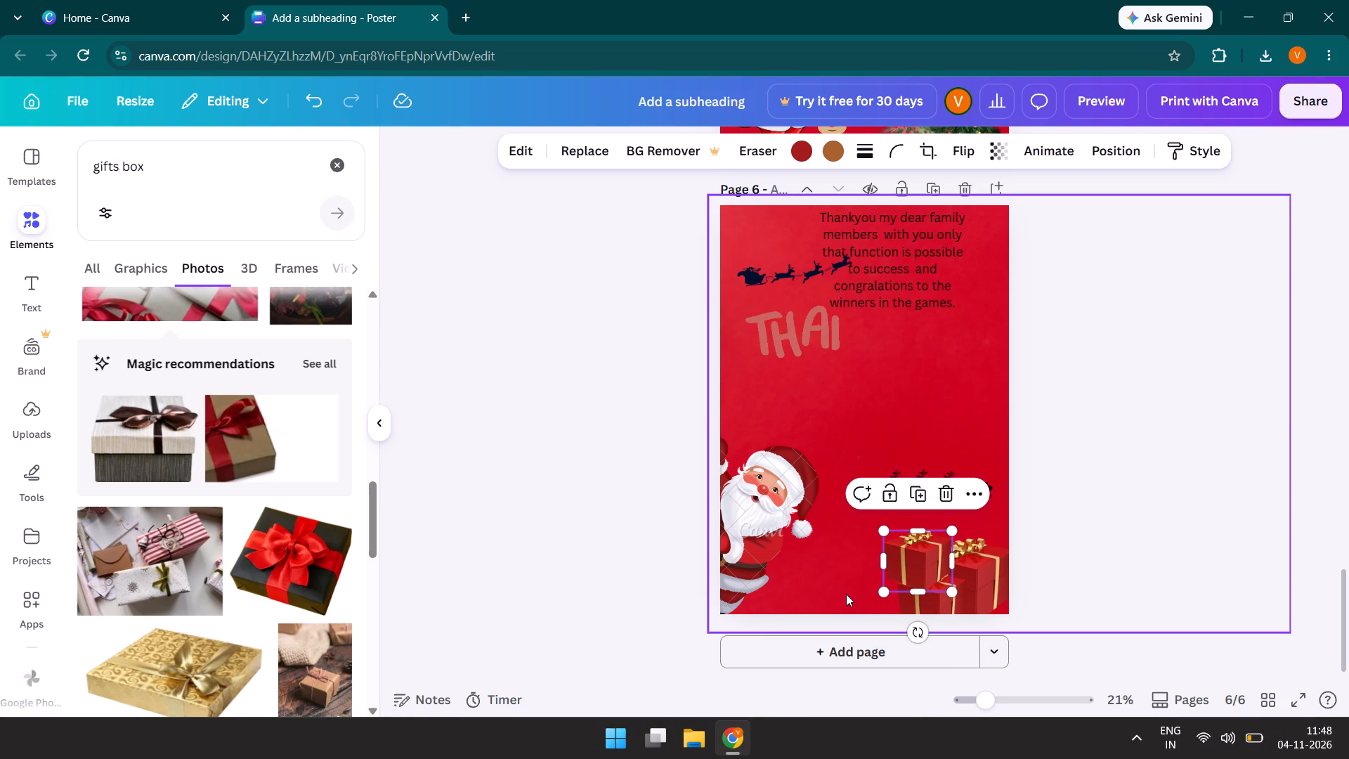
Move the thank-you message from the top of page 6 to just below the THANKYOU lettering.
{"action": "left_click_drag", "start_coordinate": [901, 254], "coordinate": [898, 401]}
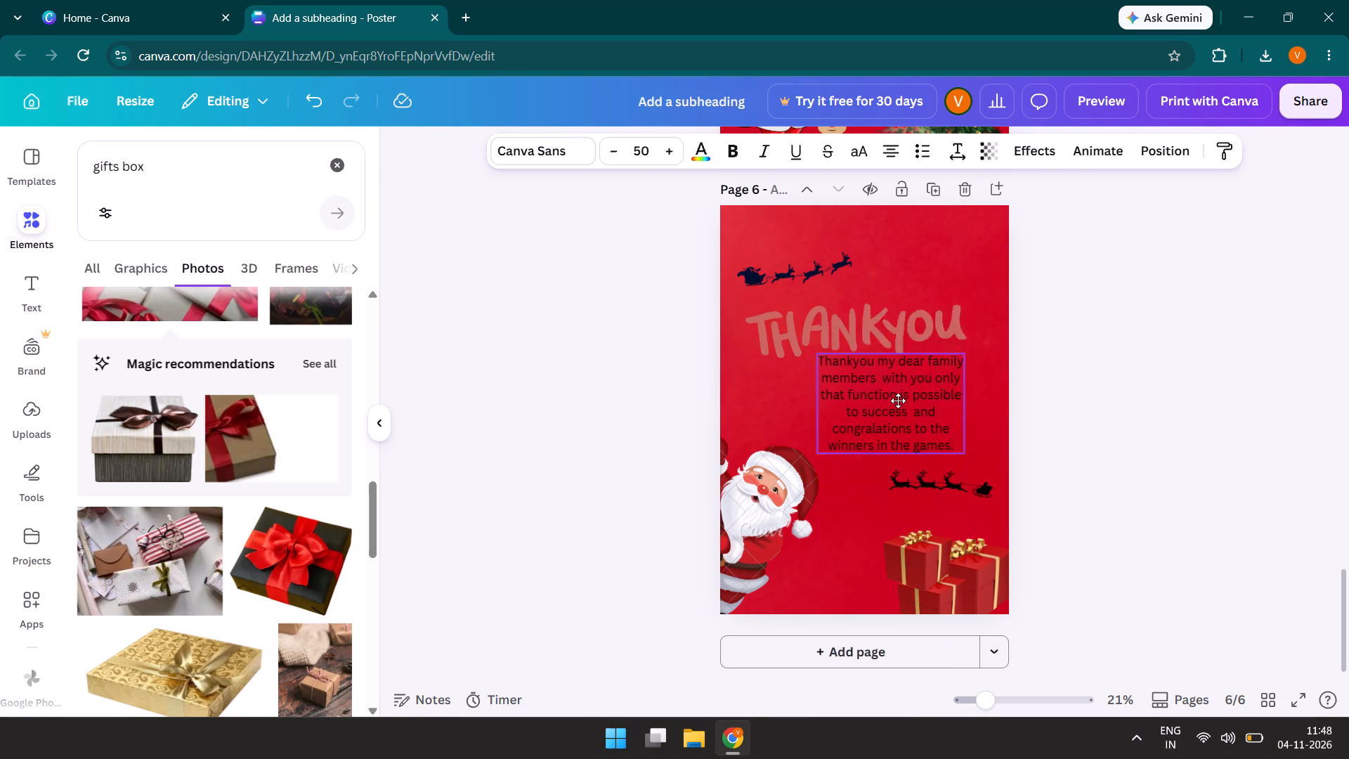
{"action": "left_click_drag", "start_coordinate": [898, 401], "coordinate": [897, 403]}
{"action": "left_click", "coordinate": [1090, 411]}
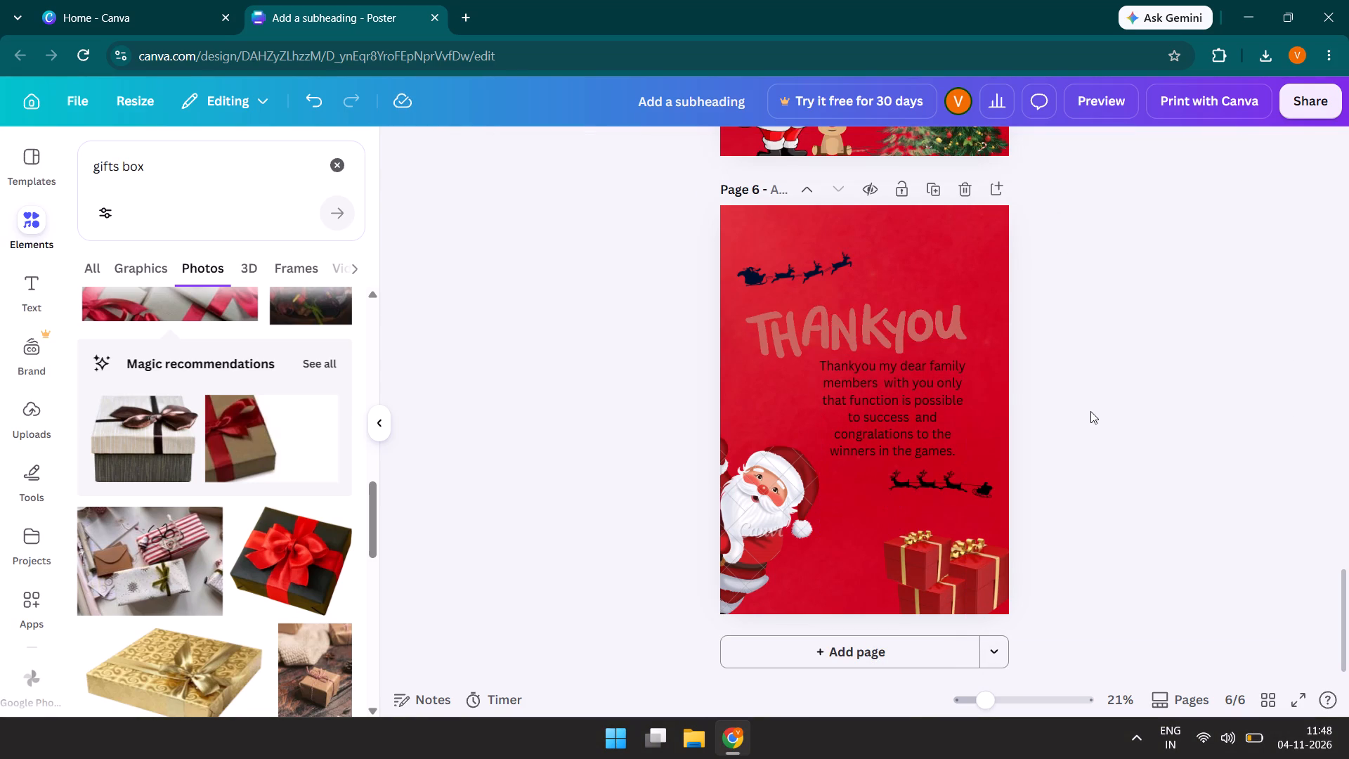
Duplicate the stacked gift box and place the copy at the bottom edge of page 6, on the Santa side of the pile.
{"action": "left_click", "coordinate": [913, 547]}
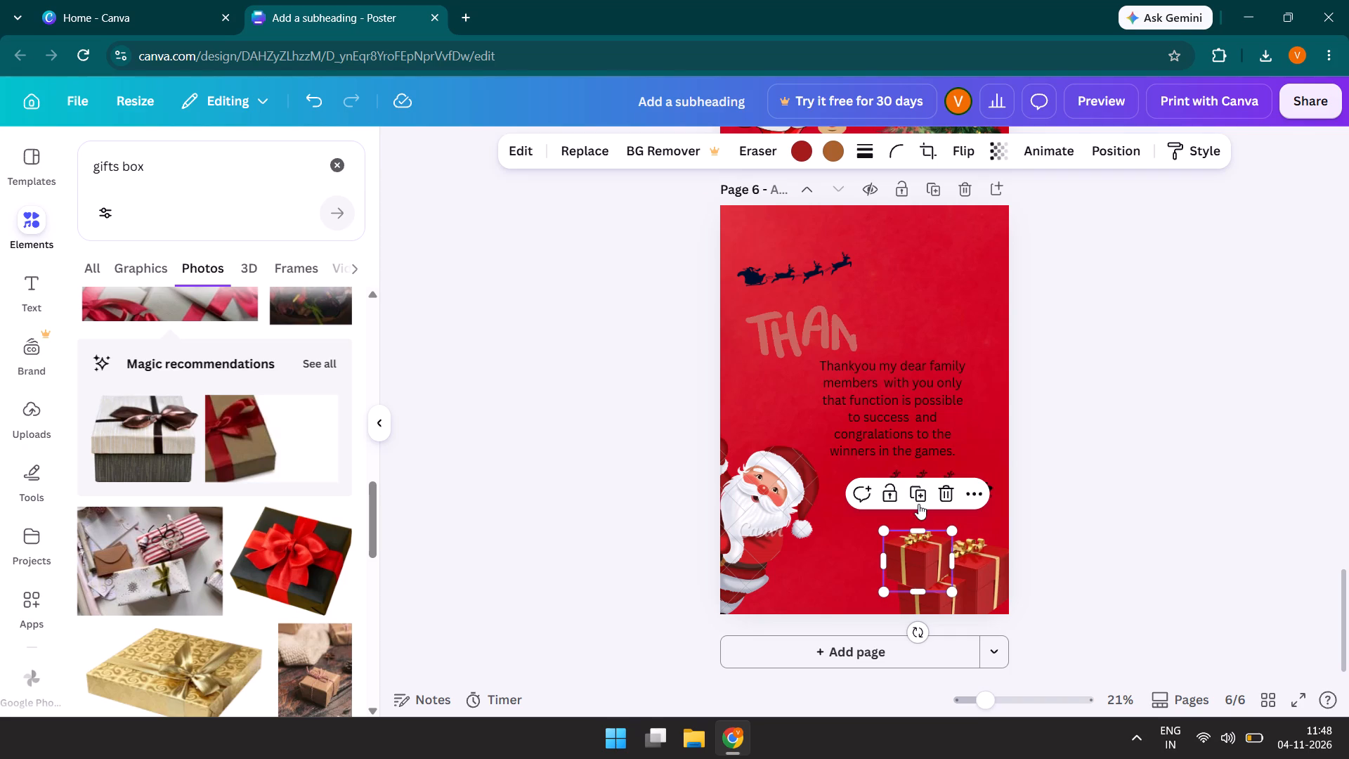
{"action": "left_click", "coordinate": [921, 499]}
{"action": "left_click_drag", "start_coordinate": [909, 524], "coordinate": [884, 615]}
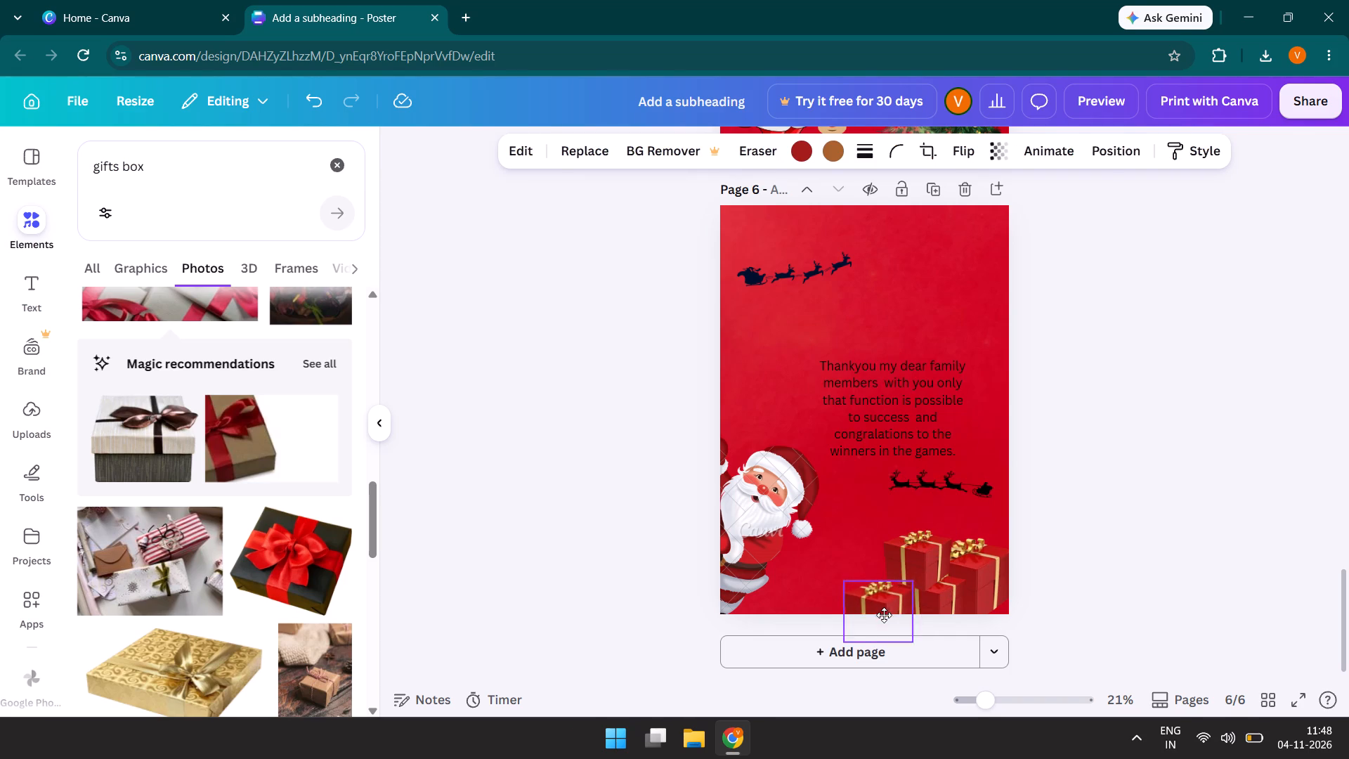
{"action": "left_click_drag", "start_coordinate": [884, 615], "coordinate": [887, 602]}
{"action": "left_click", "coordinate": [1100, 476]}
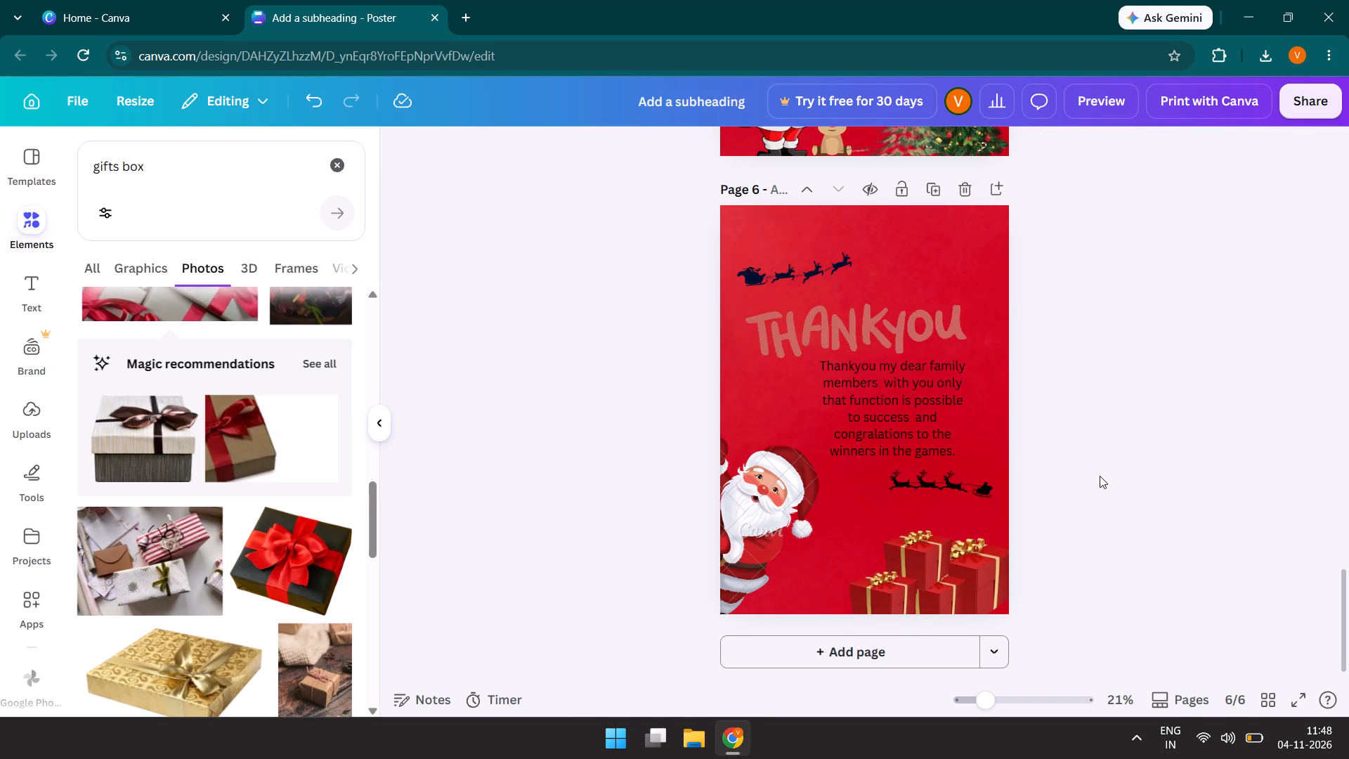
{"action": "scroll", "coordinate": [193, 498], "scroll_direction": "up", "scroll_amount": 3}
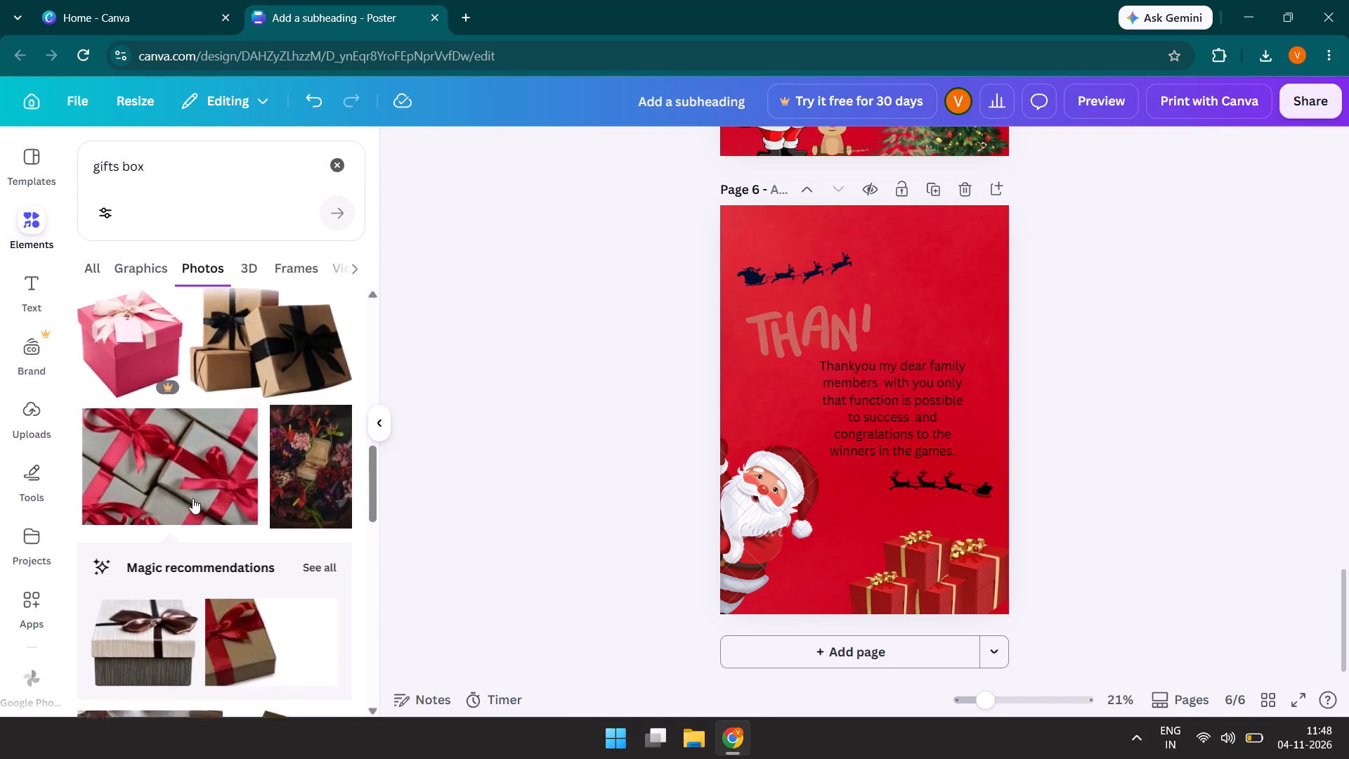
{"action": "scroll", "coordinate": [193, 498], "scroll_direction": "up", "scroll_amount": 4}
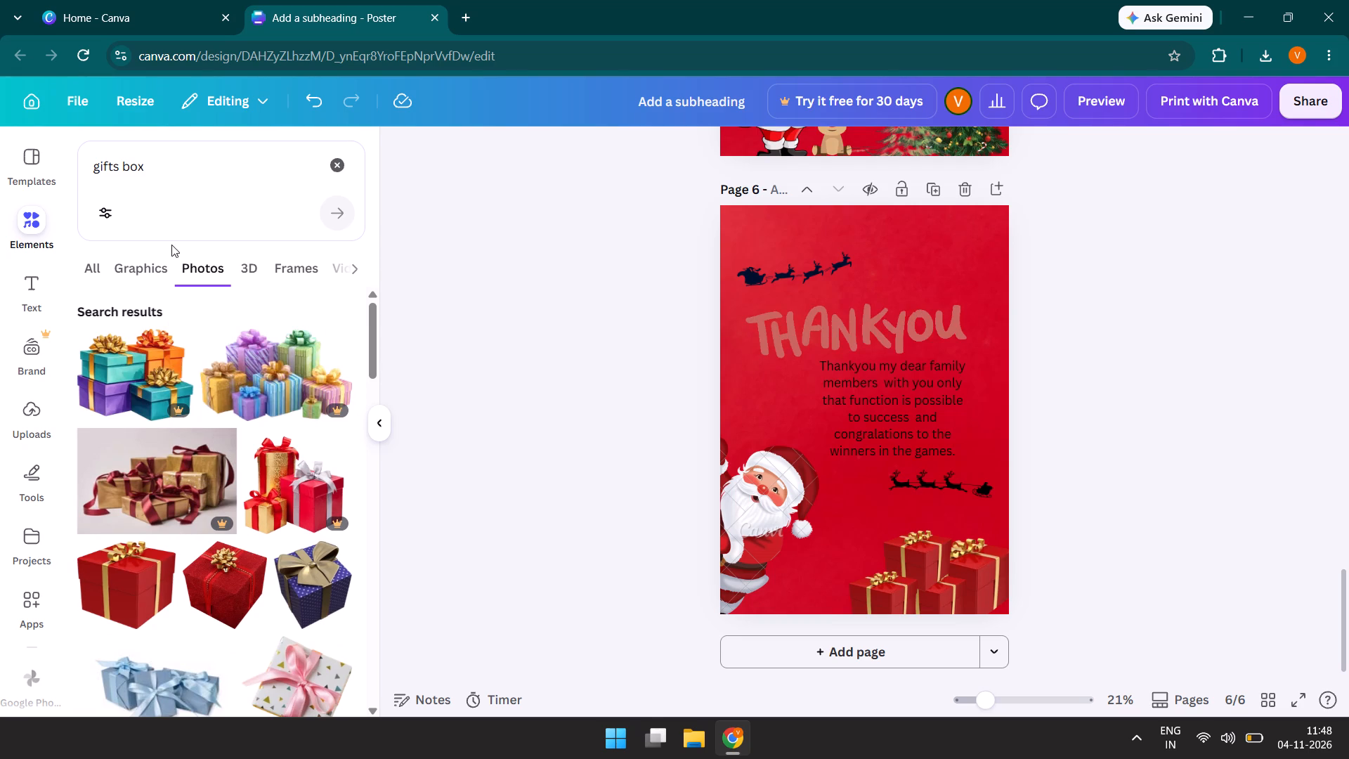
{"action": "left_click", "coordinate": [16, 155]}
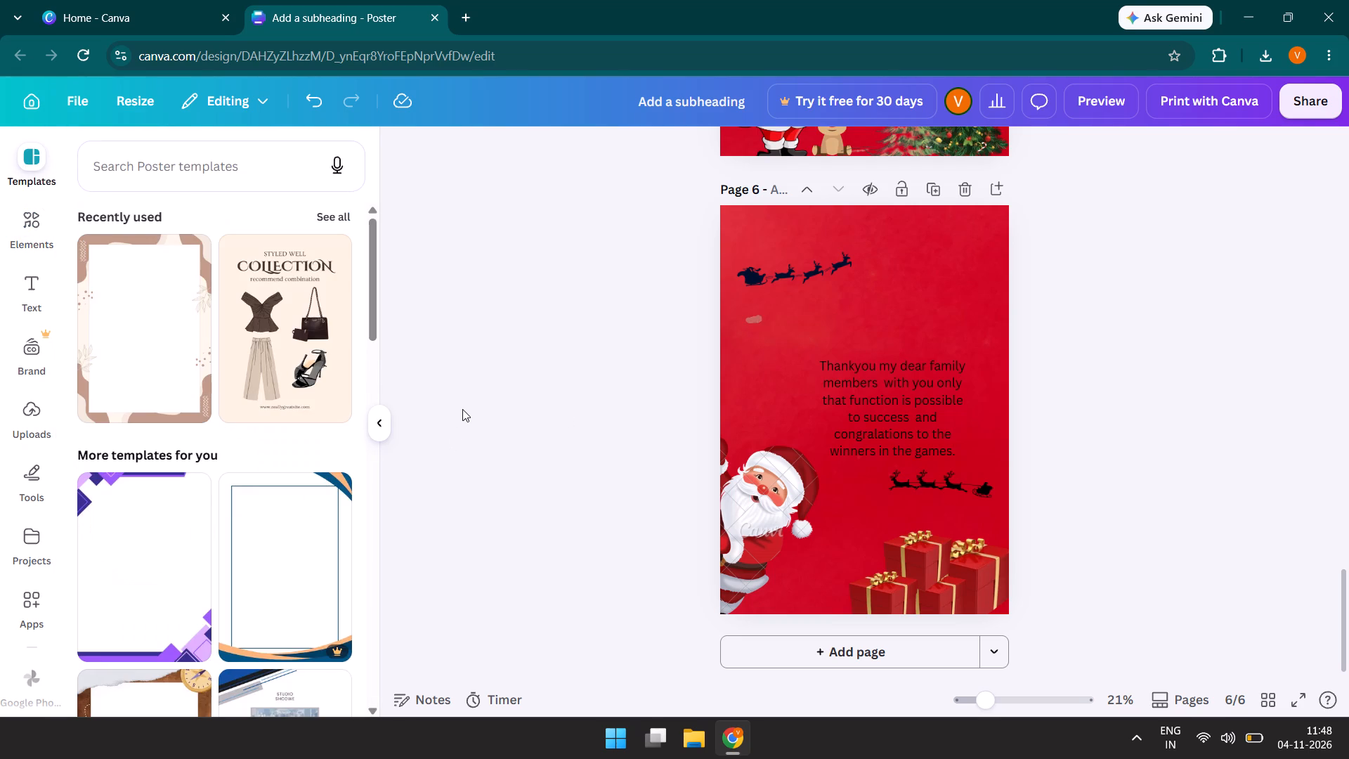
Add a blank page 7 after the thank-you page.
{"action": "scroll", "coordinate": [462, 409], "scroll_direction": "down", "scroll_amount": 4}
{"action": "left_click", "coordinate": [817, 656]}
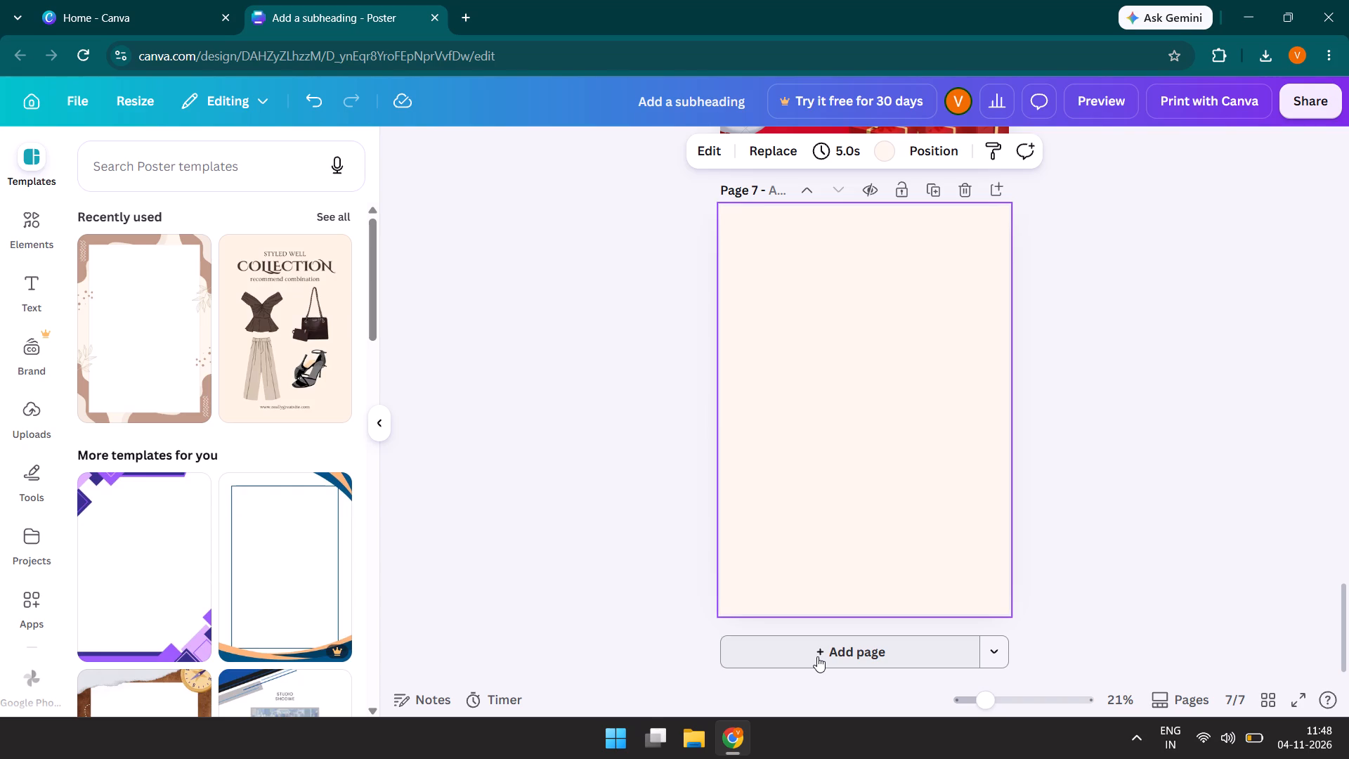
Add body text on page 7 reading "I have made all the festivals that are done by our telangana state so".
{"action": "left_click", "coordinate": [27, 265]}
{"action": "left_click", "coordinate": [197, 548]}
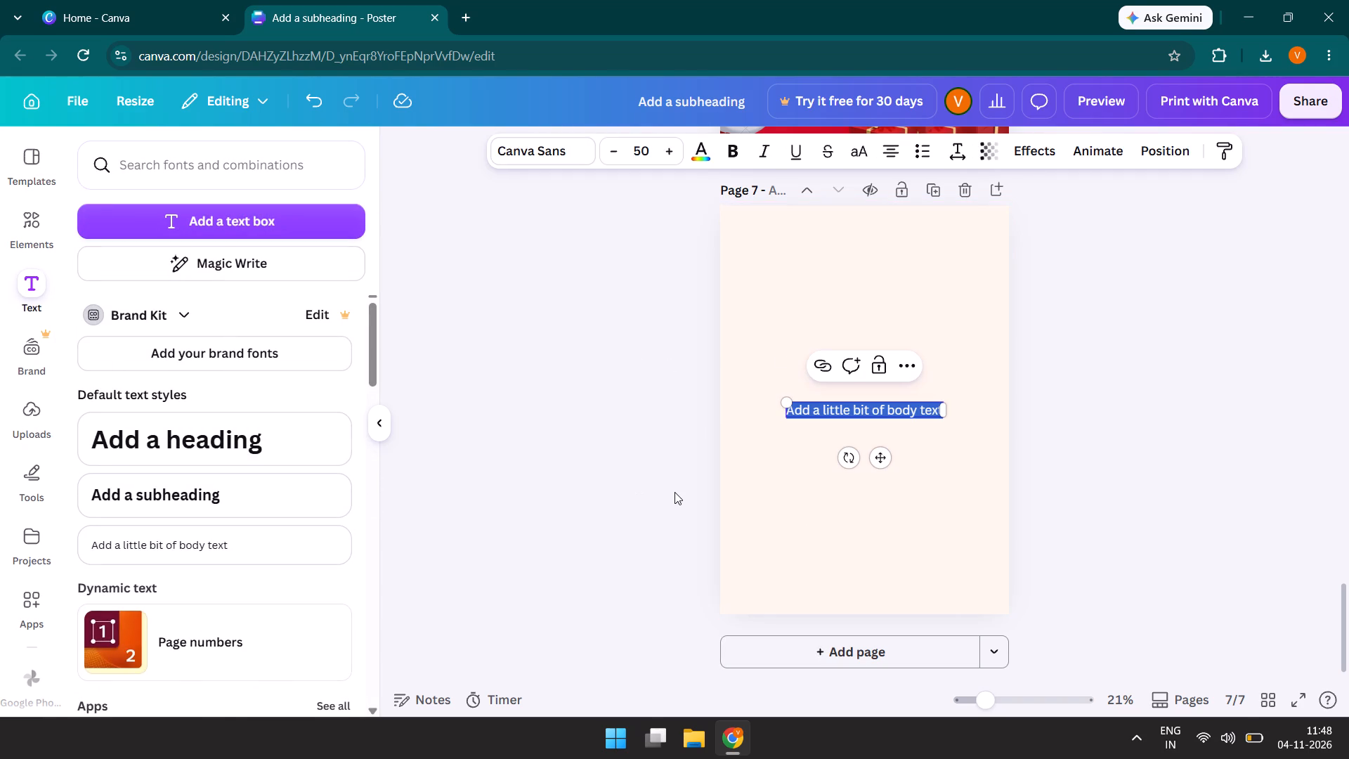
{"action": "key", "text": "BackSpace"}
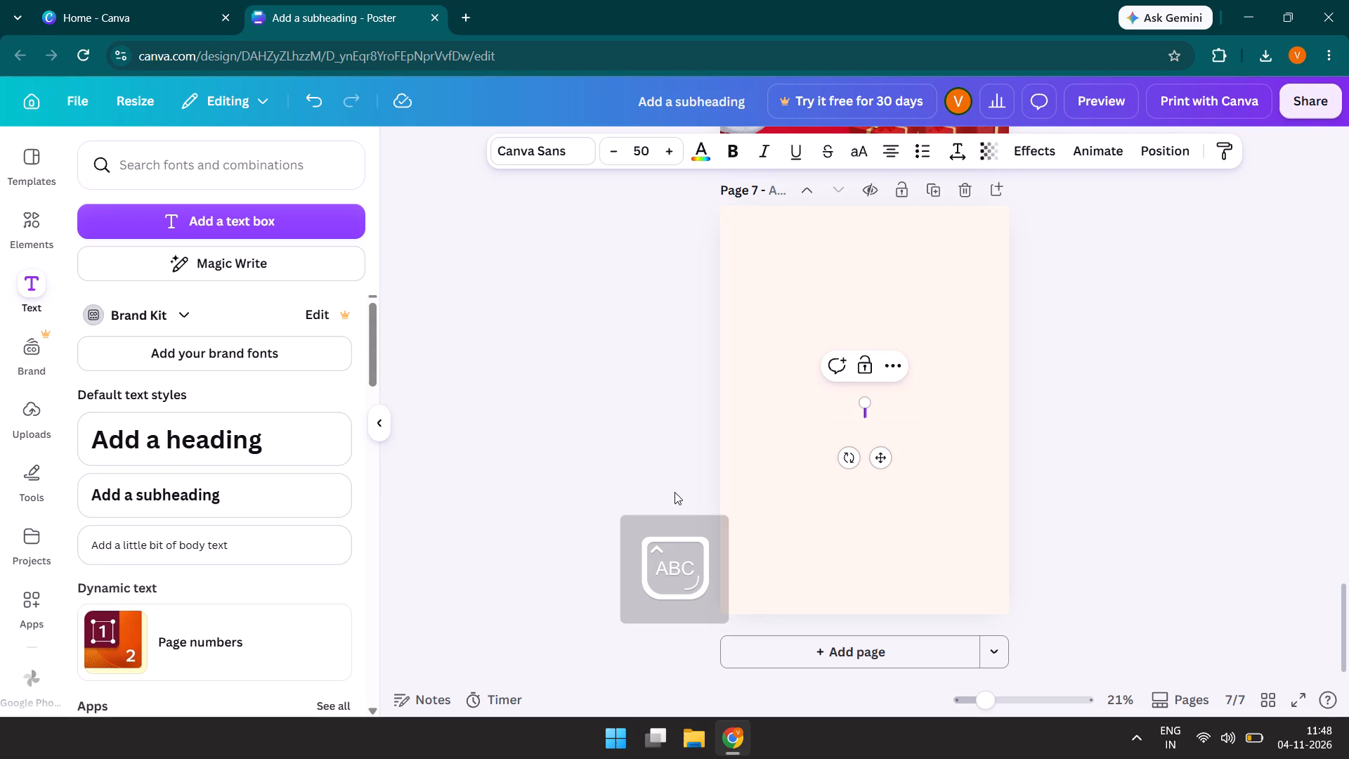
{"action": "key", "text": "i"}
{"action": "type", "text": "have made all"}
{"action": "key", "text": "space"}
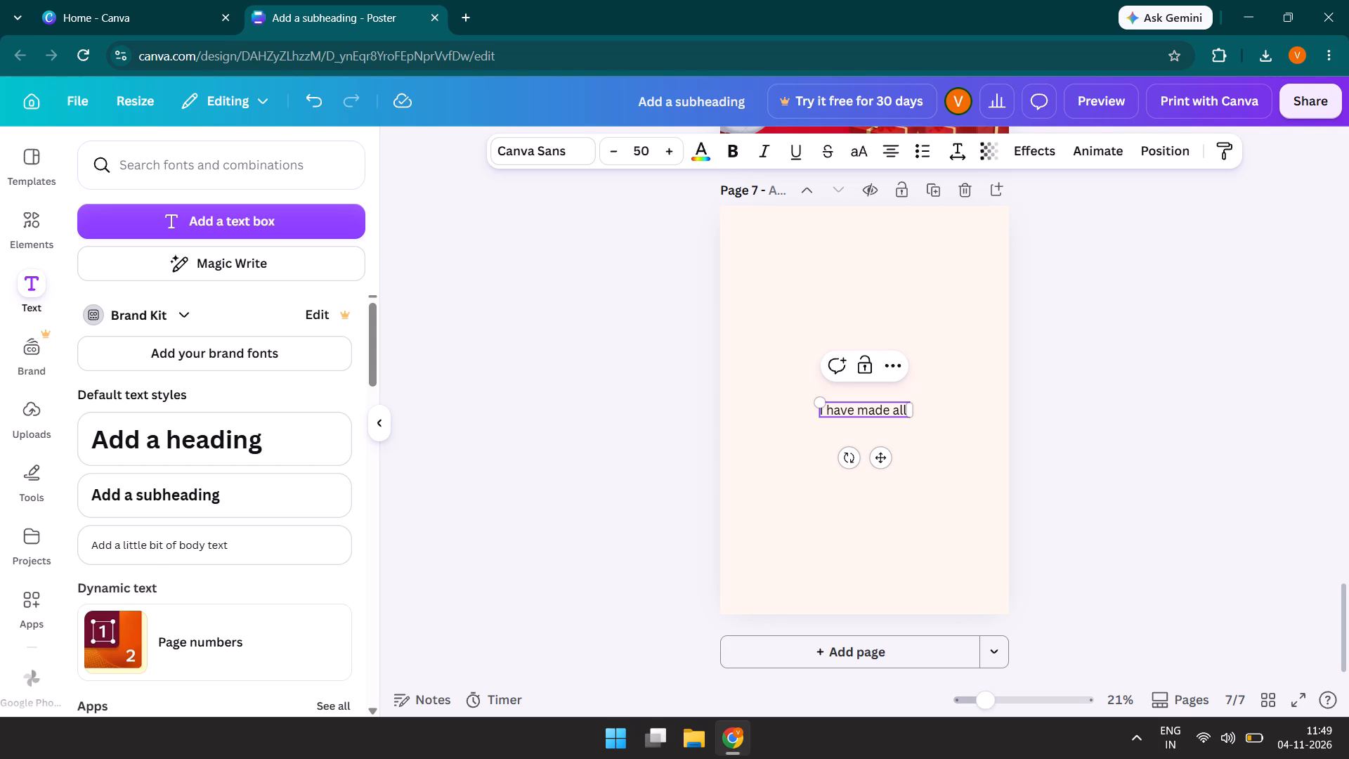
{"action": "type", "text": "the fes"}
{"action": "type", "text": "tivals a"}
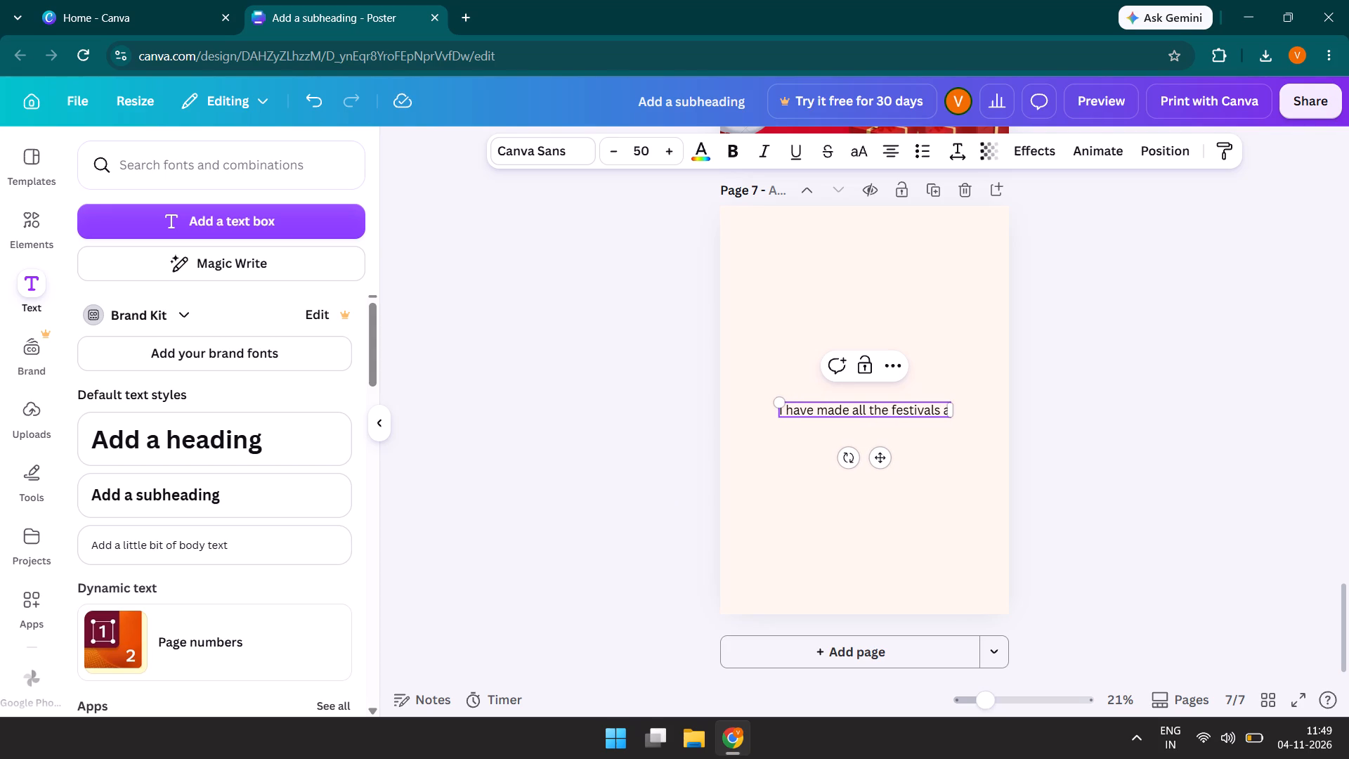
{"action": "key", "text": "BackSpace"}
{"action": "type", "text": "that are done bu"}
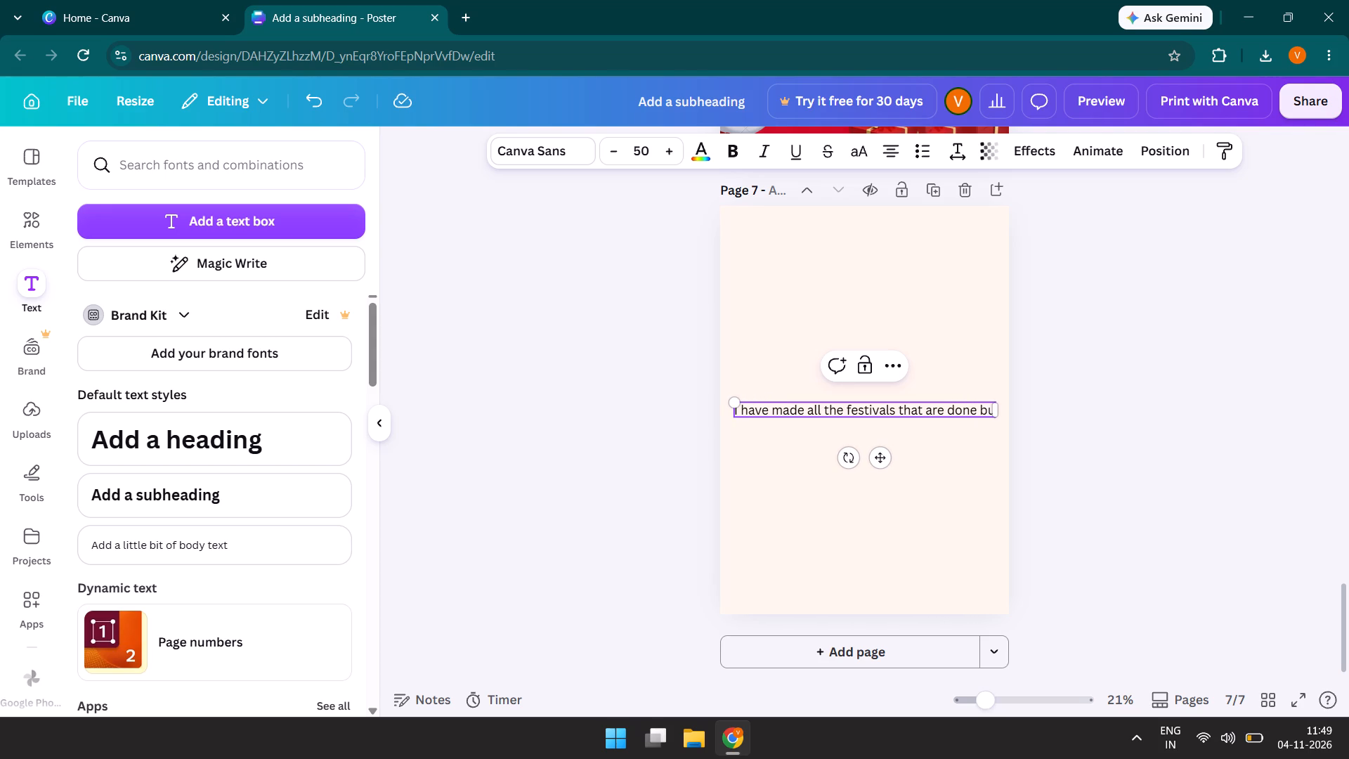
{"action": "key", "text": "BackSpace"}
{"action": "type", "text": "y our telangana"}
{"action": "key", "text": "space"}
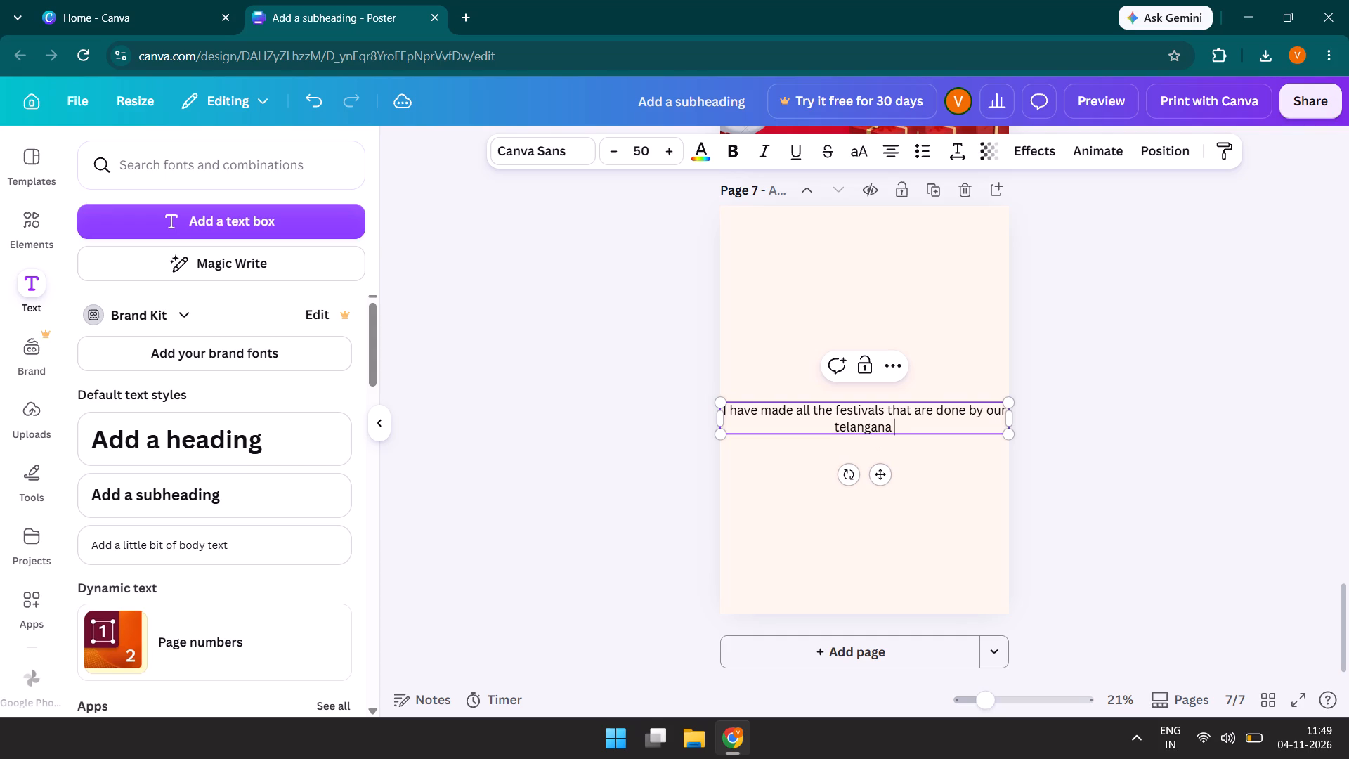
{"action": "key", "text": "s"}
{"action": "type", "text": "tat"}
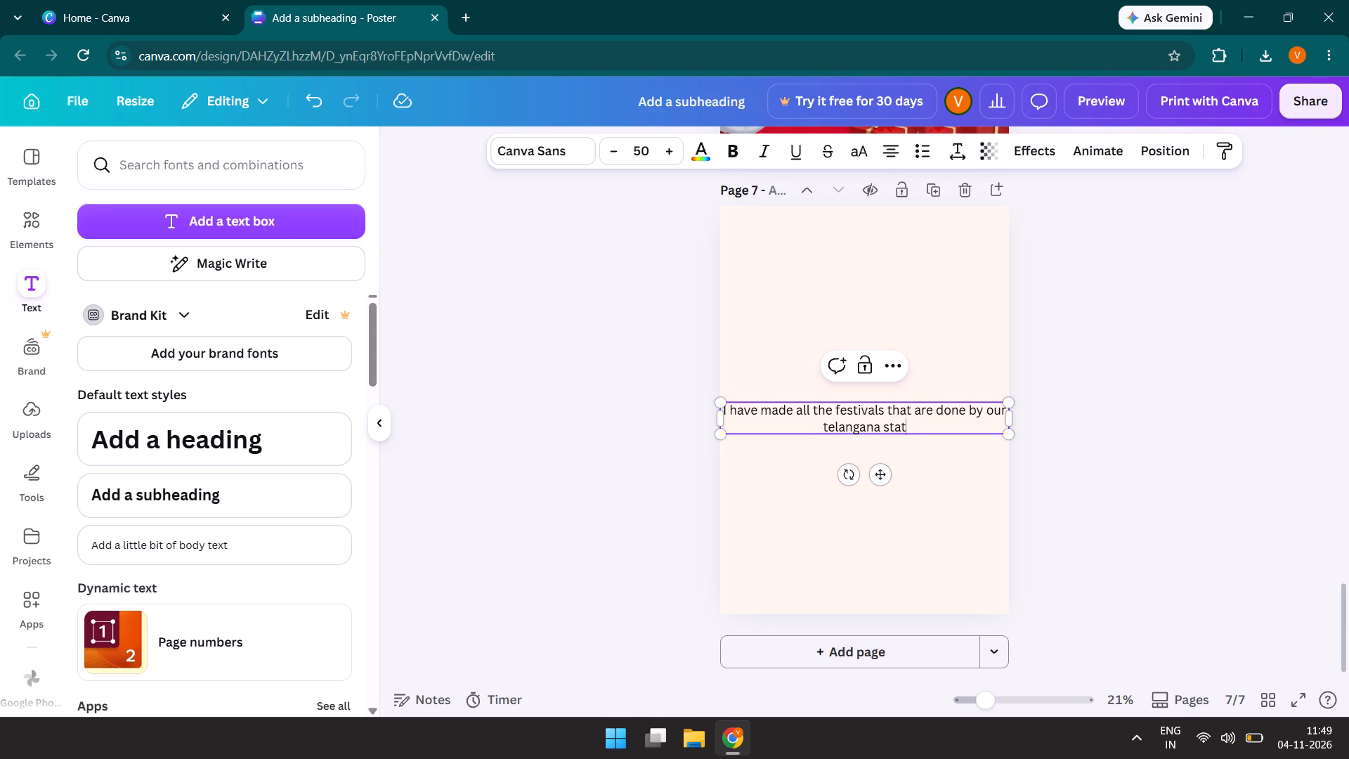
{"action": "type", "text": "e"}
{"action": "key", "text": "space"}
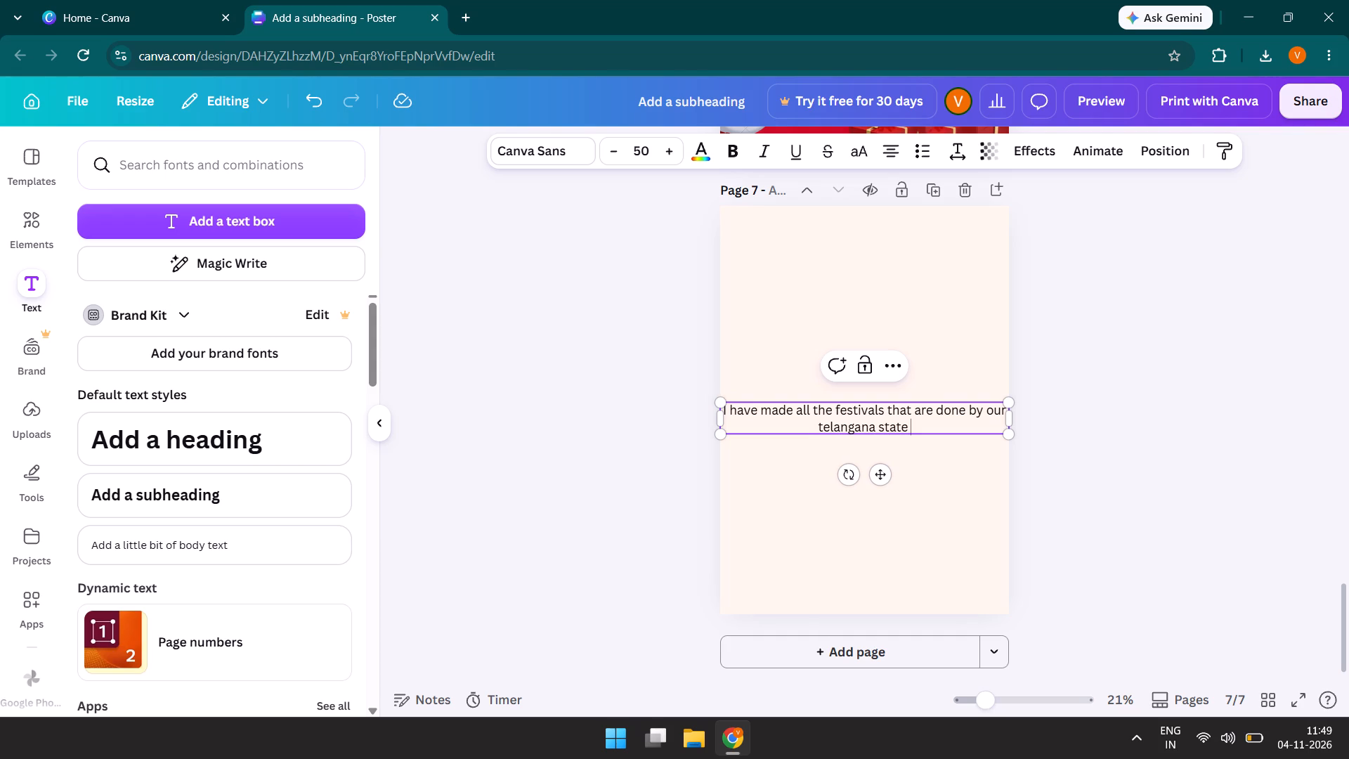
{"action": "type", "text": "so"}
{"action": "key", "text": "space"}
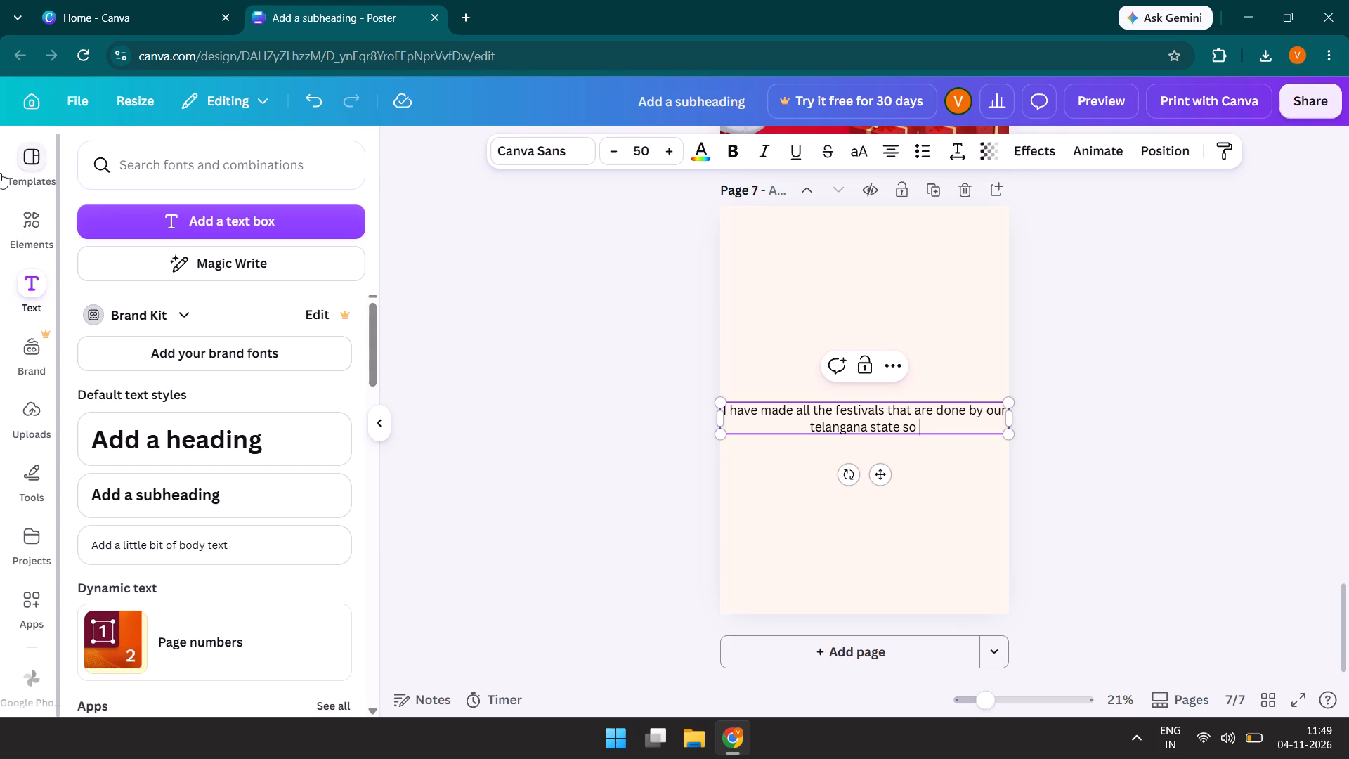
Continue the page 7 text with "by the posters u can learn and participate in the which are given in the posters".
{"action": "type", "text": "by the posters u can"}
{"action": "key", "text": "space"}
{"action": "type", "text": "learn and pa"}
{"action": "type", "text": "rticipate int"}
{"action": "key", "text": "BackSpace"}
{"action": "key", "text": "space"}
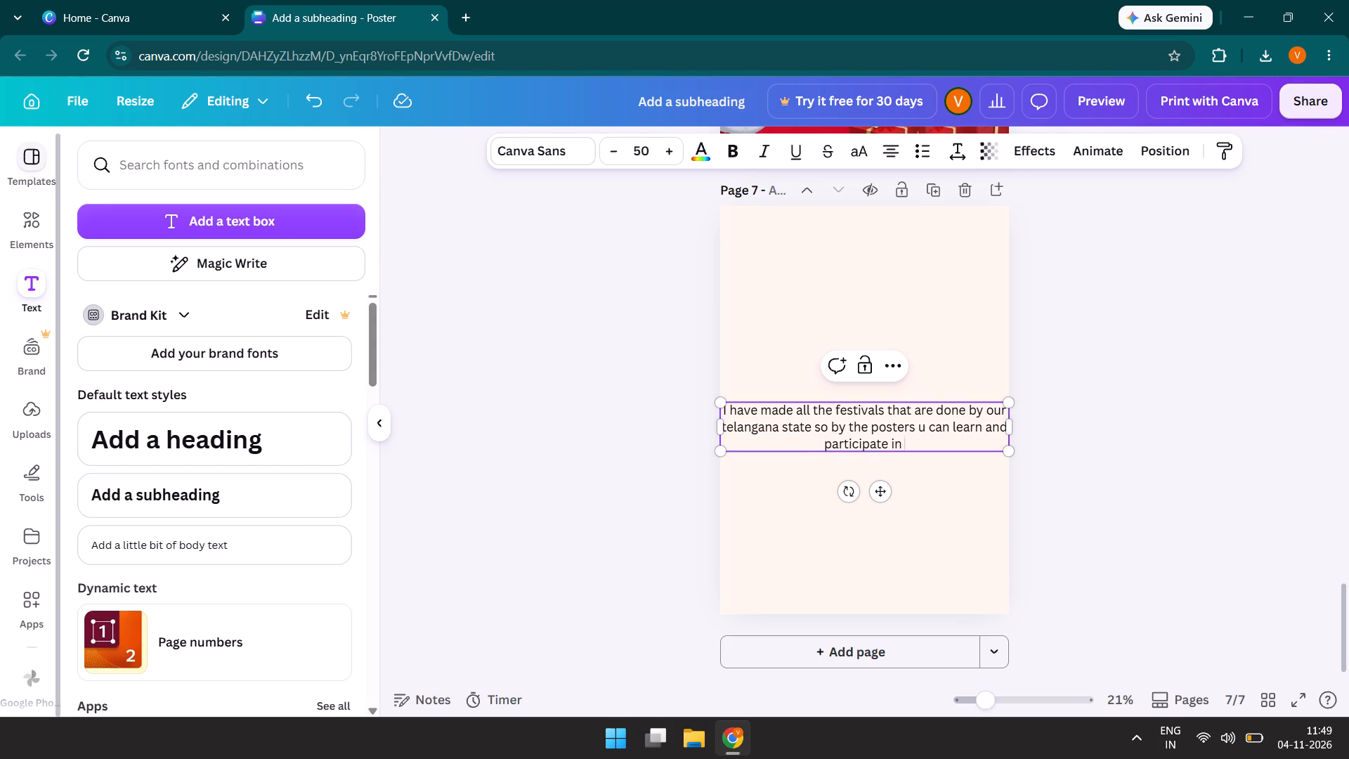
{"action": "type", "text": "the"}
{"action": "key", "text": "space"}
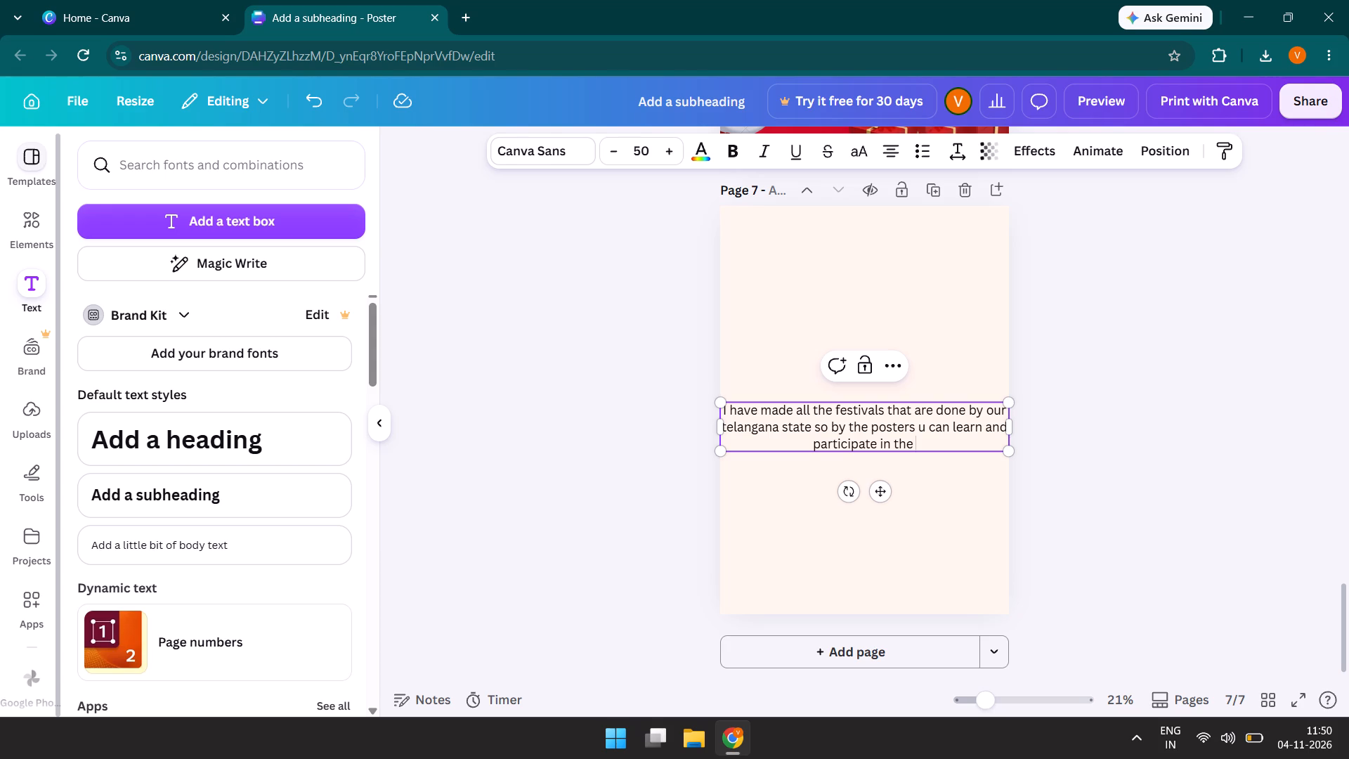
{"action": "type", "text": "whi"}
{"action": "type", "text": "ch are given i"}
{"action": "key", "text": "space"}
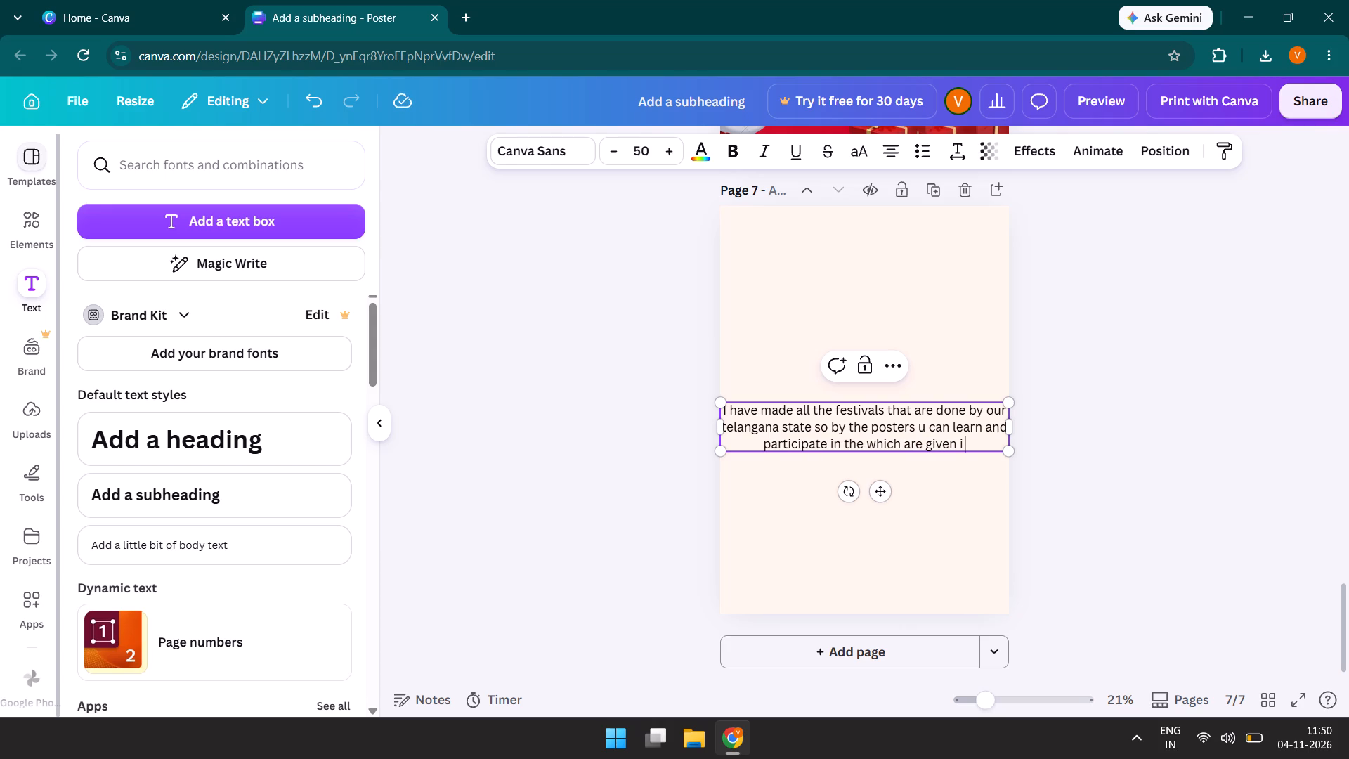
{"action": "key", "text": "BackSpace"}
{"action": "type", "text": "n the posters"}
{"action": "key", "text": "space"}
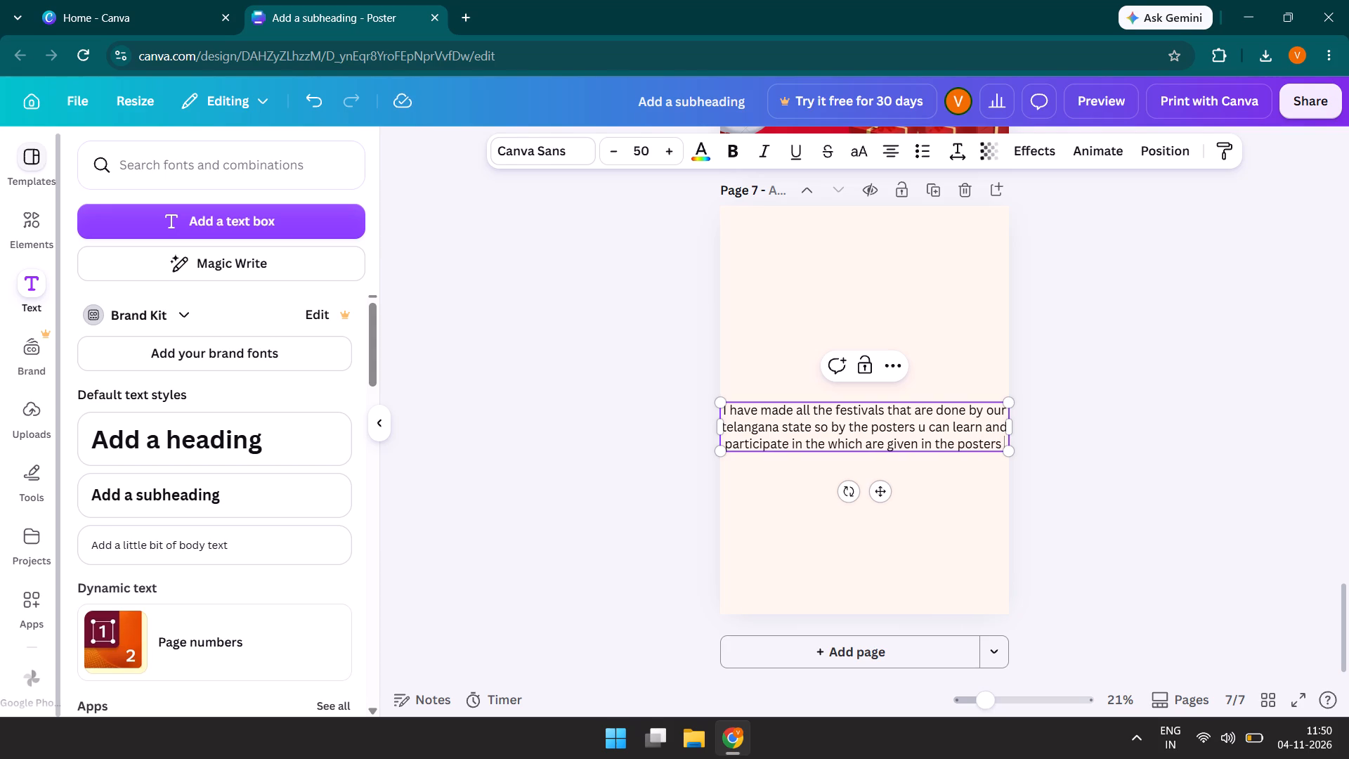
Add a new line to the page 7 text reading "And every one can learn so many things from the".
{"action": "key", "text": "Return"}
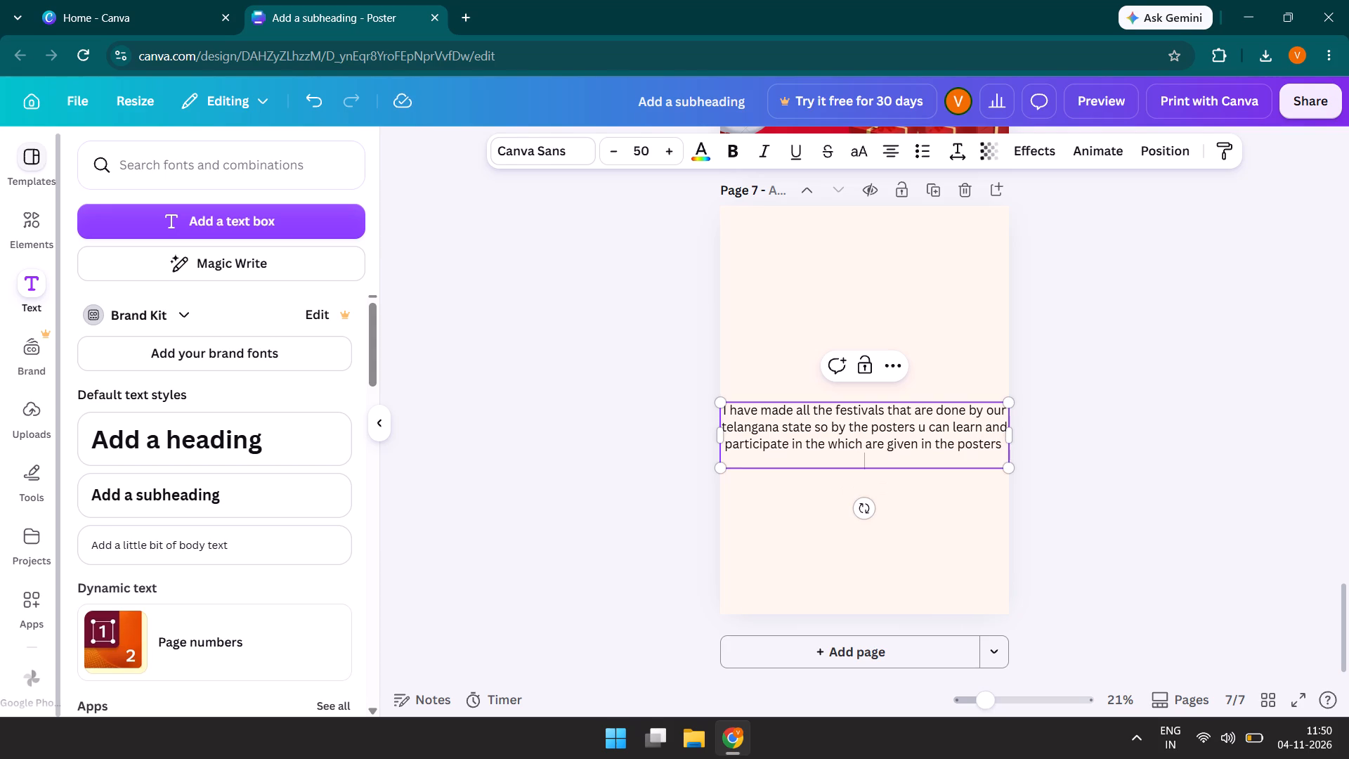
{"action": "key", "text": "a"}
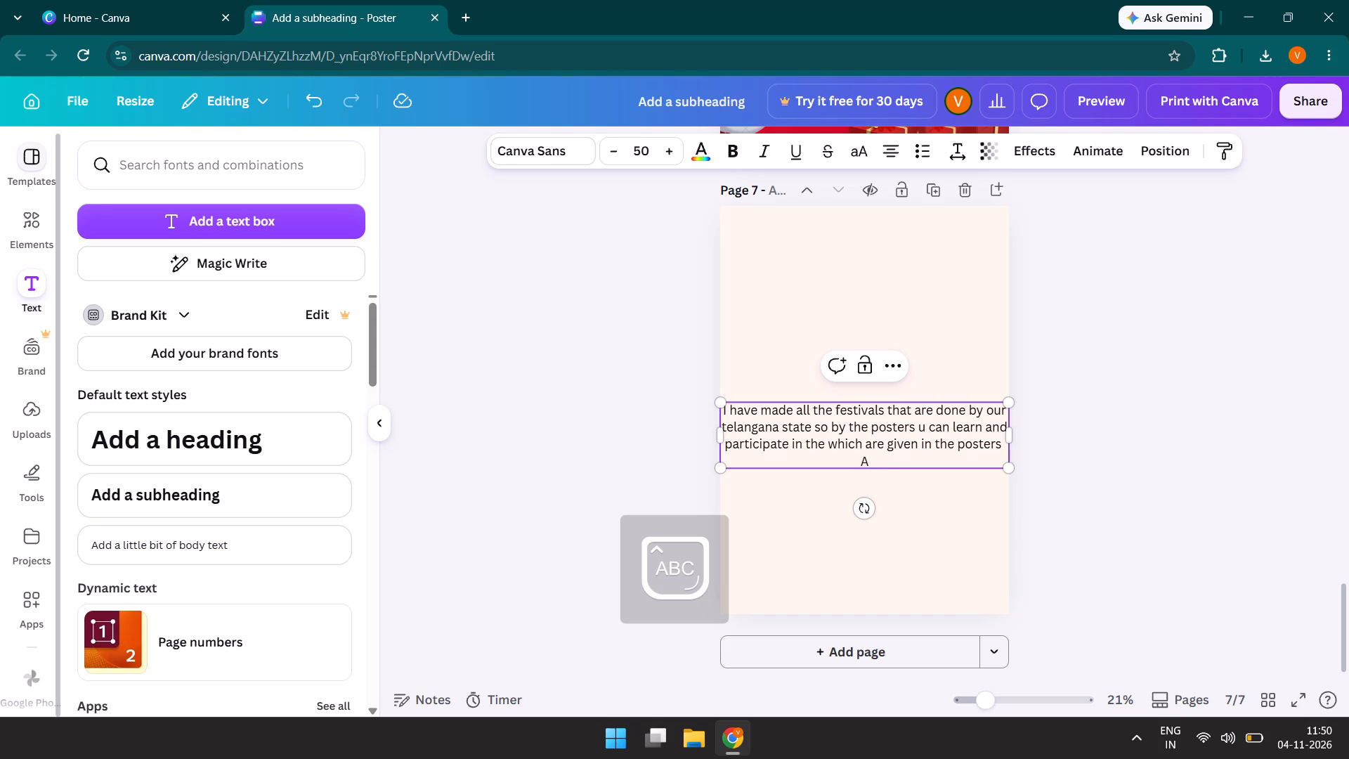
{"action": "type", "text": "ND"}
{"action": "key", "text": "BackSpace"}
{"action": "key", "text": "BackSpace"}
{"action": "type", "text": "nd"}
{"action": "key", "text": "space"}
{"action": "type", "text": "every one can learn"}
{"action": "key", "text": "space"}
{"action": "type", "text": "so many things from the"}
{"action": "key", "text": "space"}
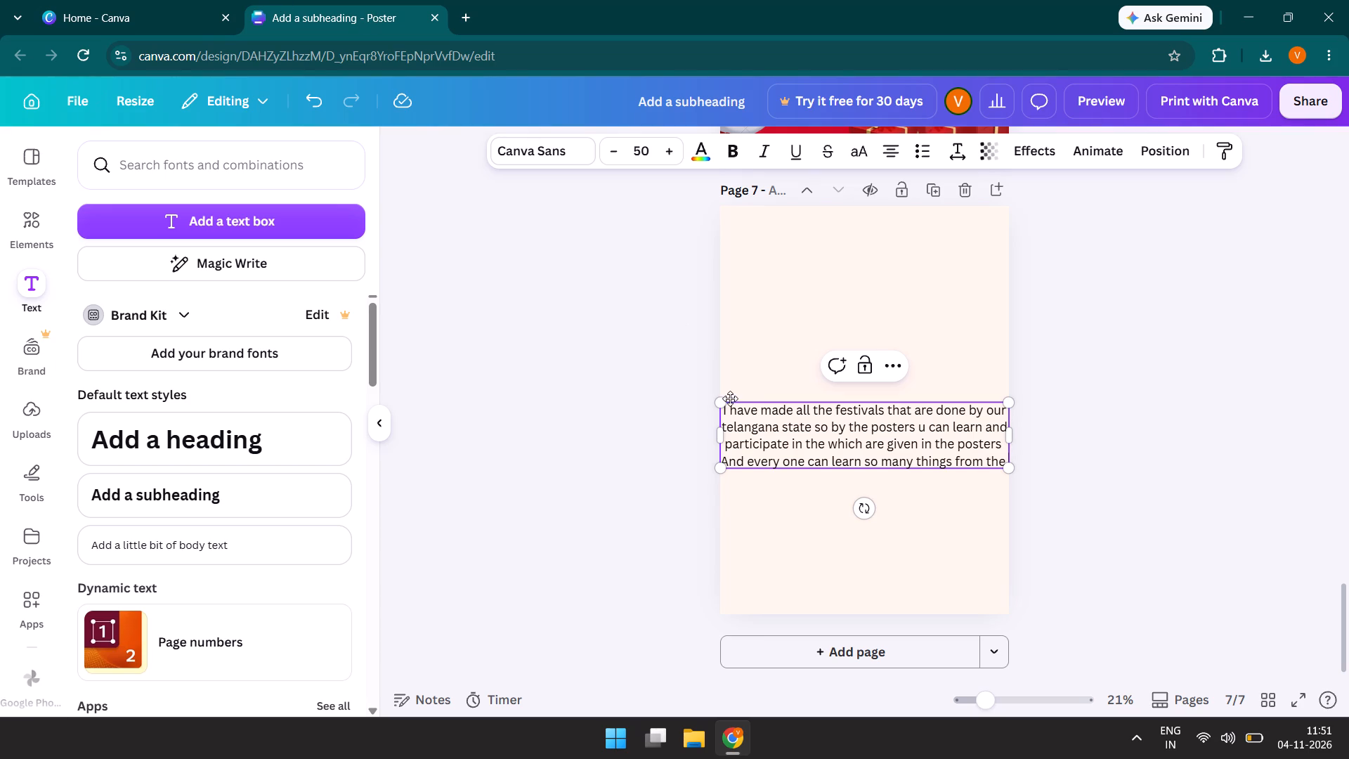
Scale the page 7 text box down to a font size of about 41.9.
{"action": "left_click_drag", "start_coordinate": [722, 404], "coordinate": [758, 324]}
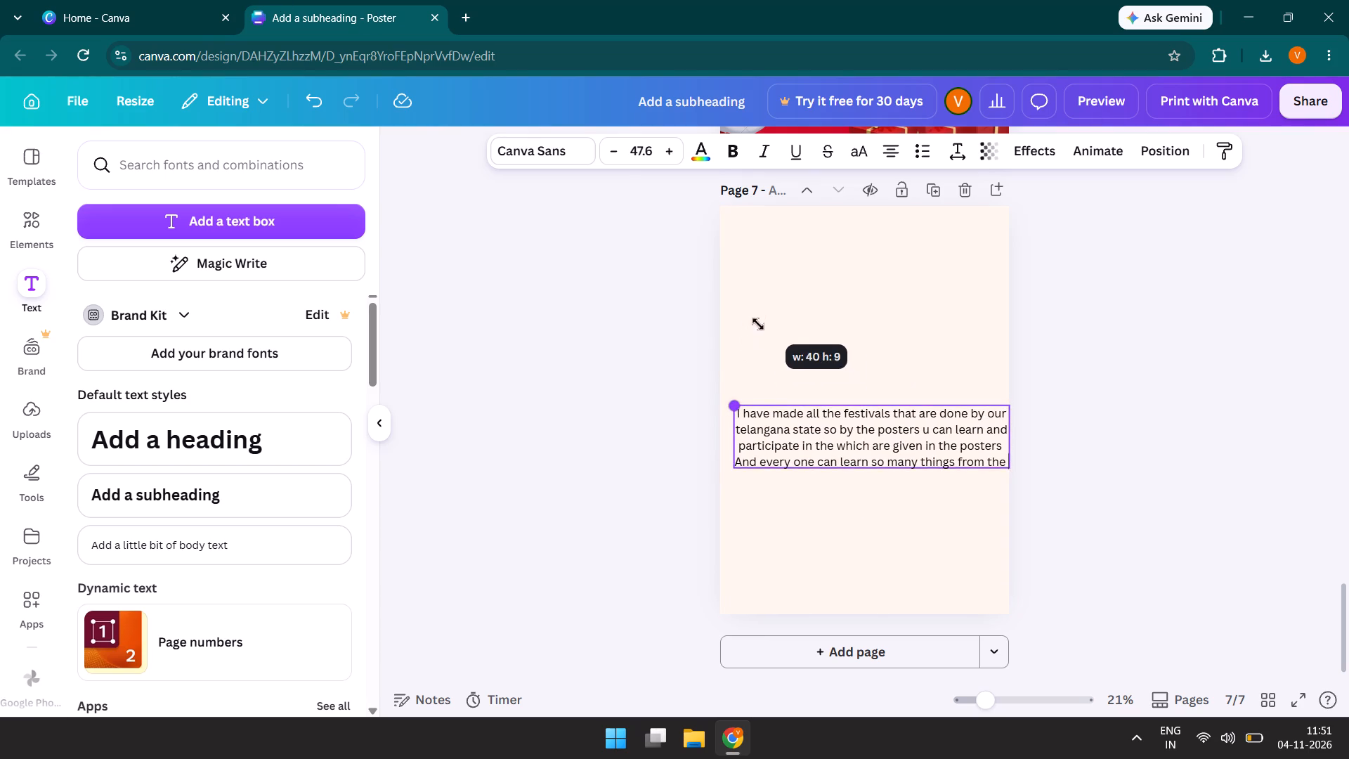
{"action": "left_click_drag", "start_coordinate": [758, 324], "coordinate": [774, 396]}
{"action": "left_click", "coordinate": [764, 447]}
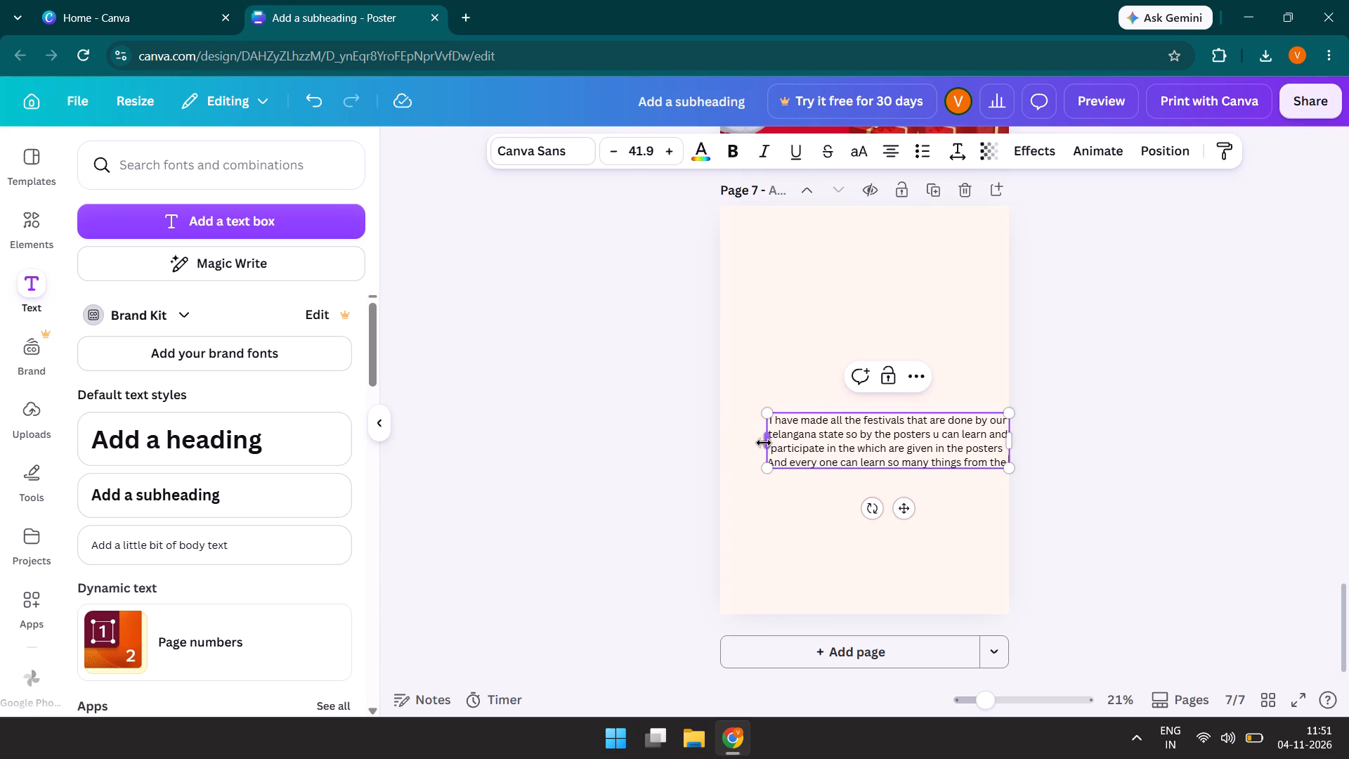
Narrow the page 7 text box so that its text wraps onto more lines.
{"action": "left_click_drag", "start_coordinate": [764, 443], "coordinate": [798, 458]}
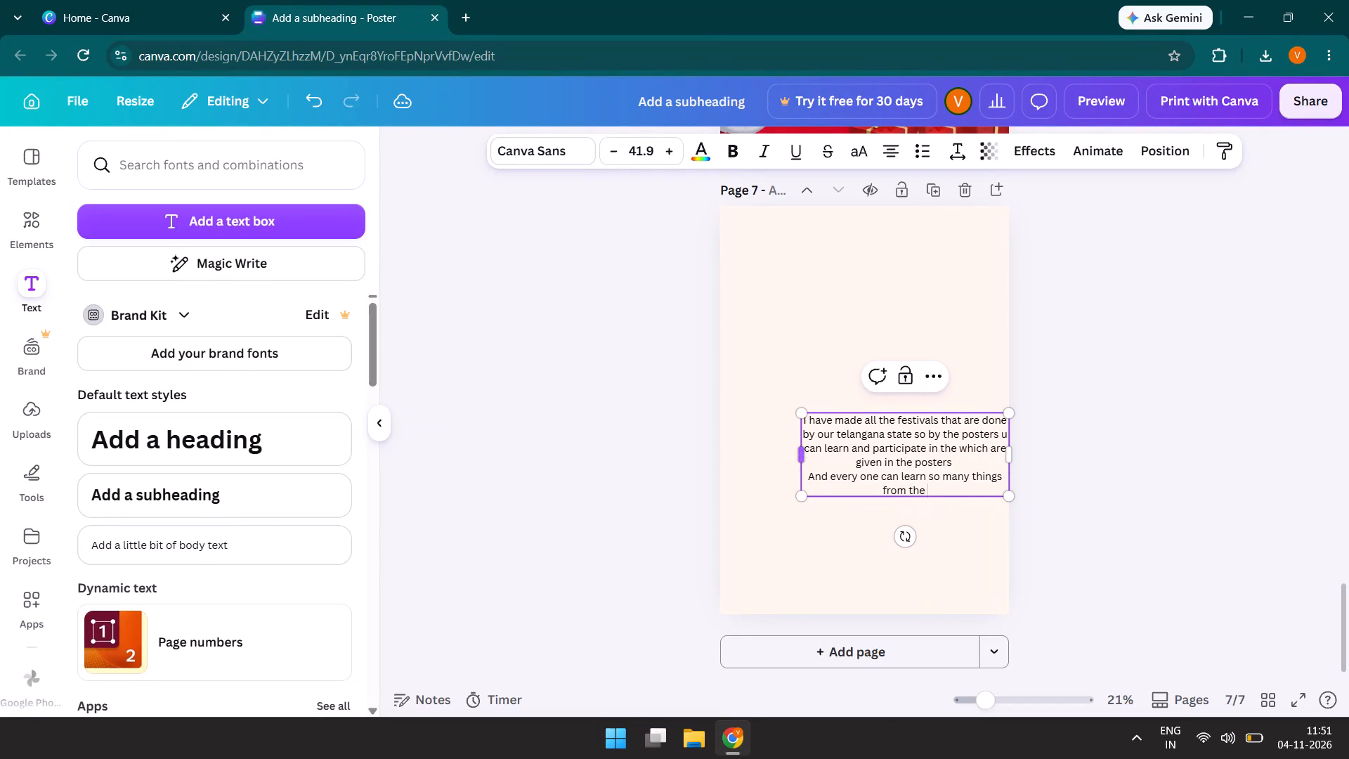
Continue the page 7 text with "events that are sheduled by the telagana commitee of our culuture .".
{"action": "left_click", "coordinate": [945, 495]}
{"action": "type", "text": "eve"}
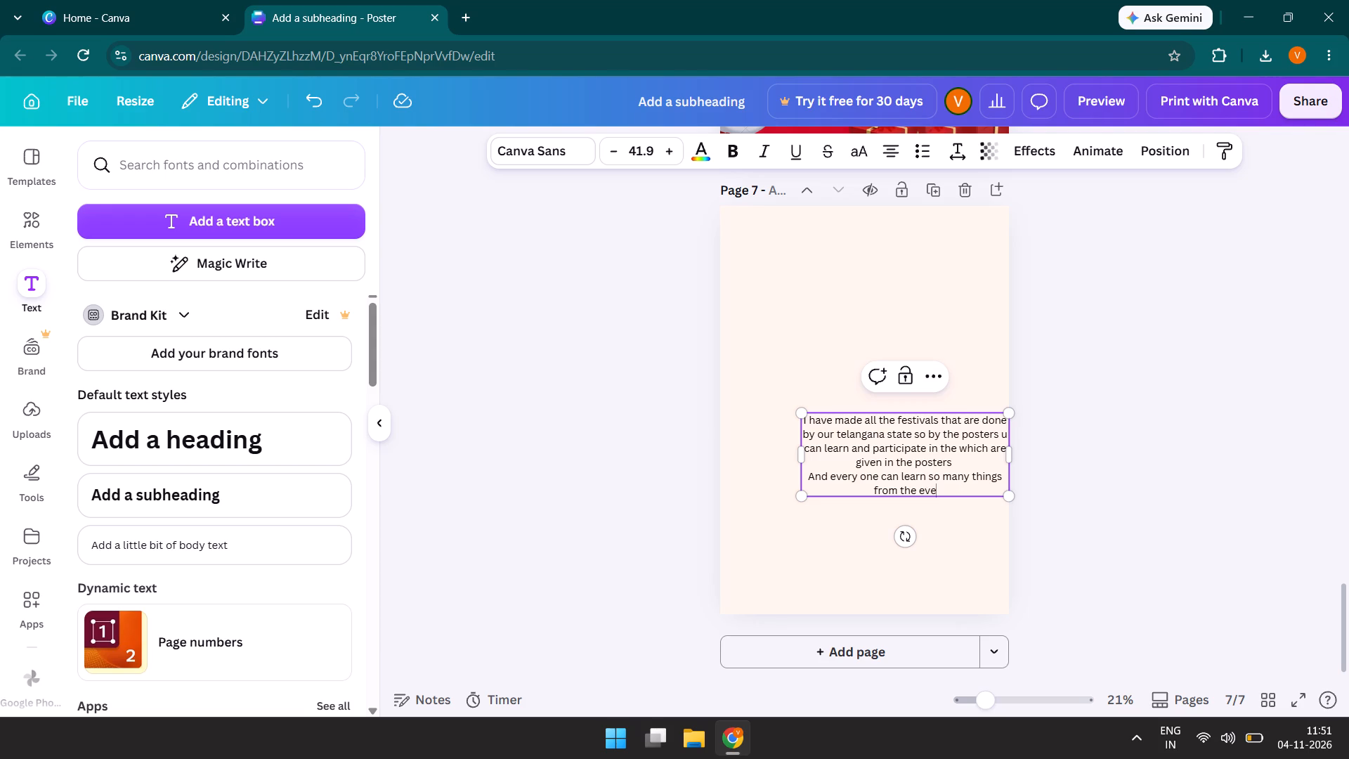
{"action": "type", "text": "nts that are sh"}
{"action": "key", "text": "e"}
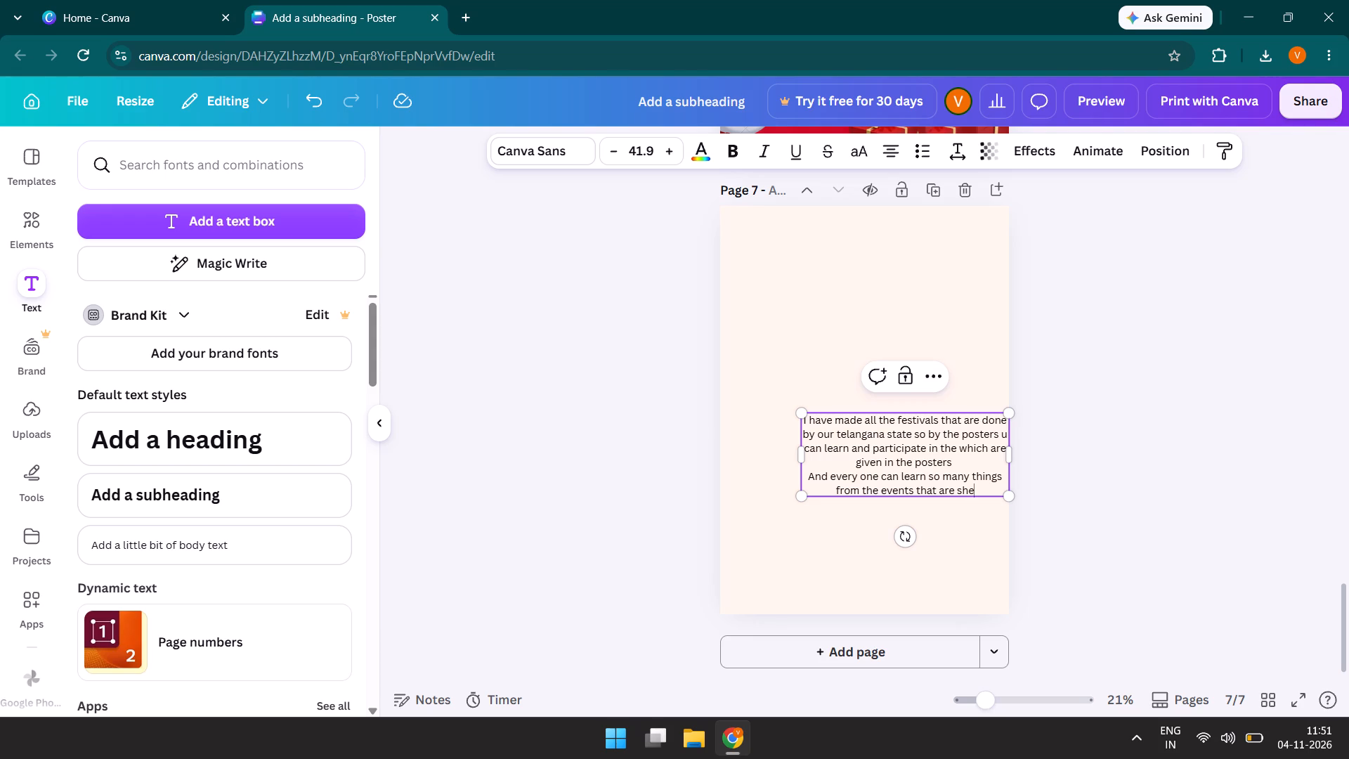
{"action": "key", "text": "BackSpace"}
{"action": "type", "text": "eduled by the tela"}
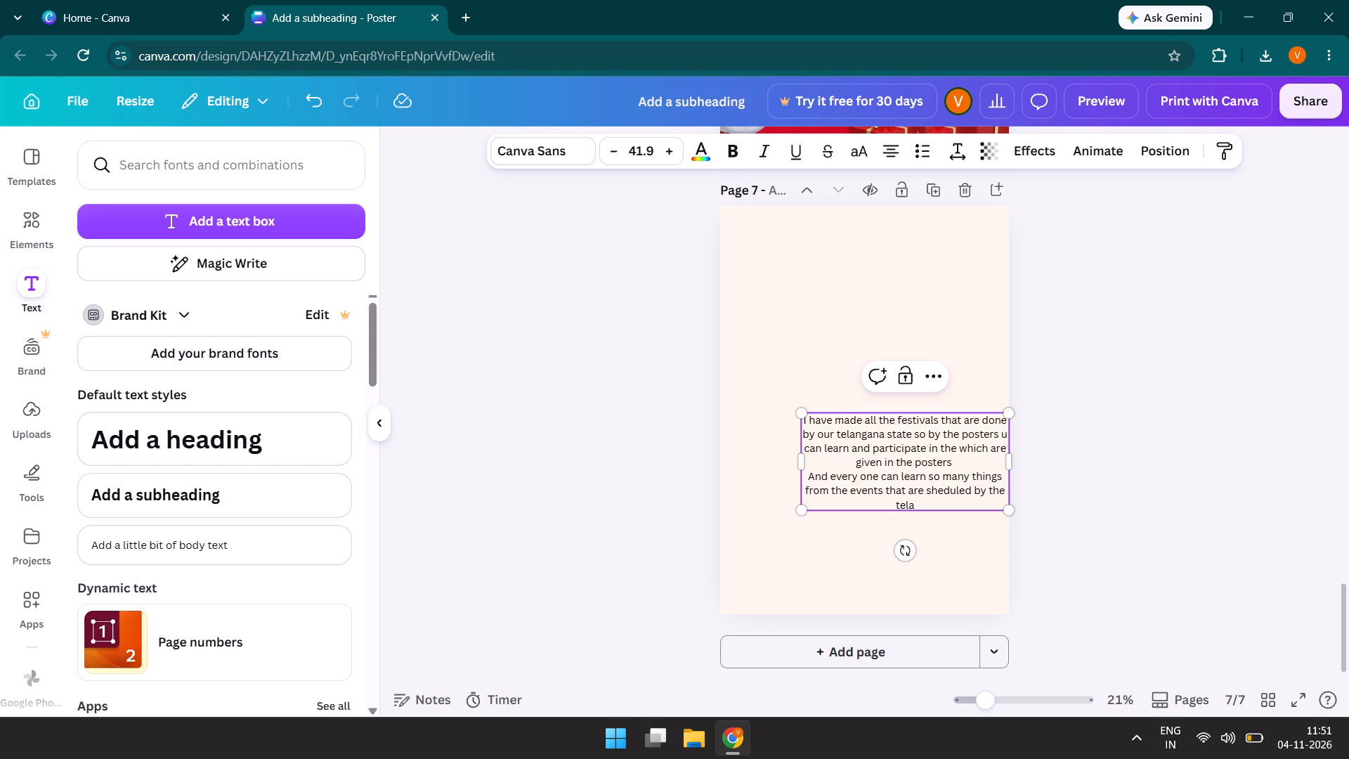
{"action": "type", "text": "gana"}
{"action": "key", "text": "space"}
{"action": "type", "text": "commitee of our c"}
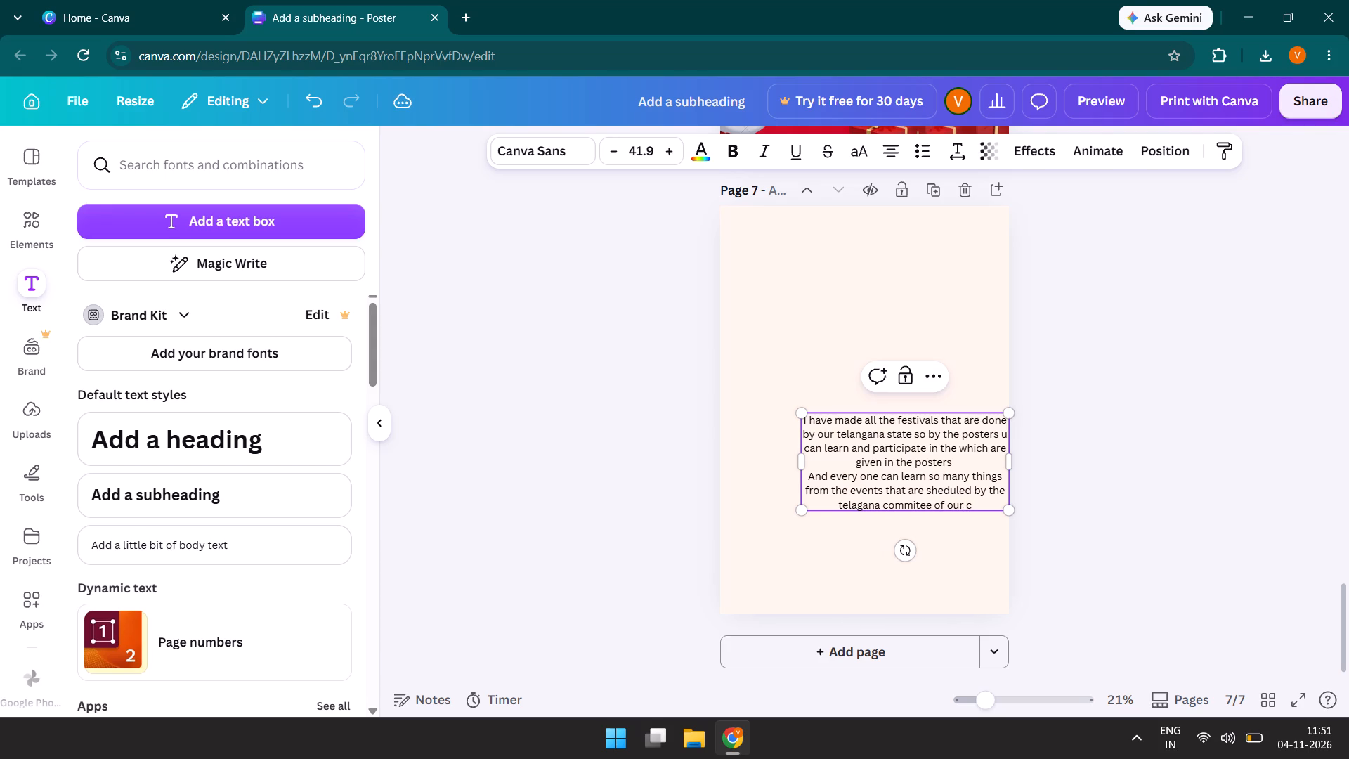
{"action": "type", "text": "uluture"}
{"action": "key", "text": "space"}
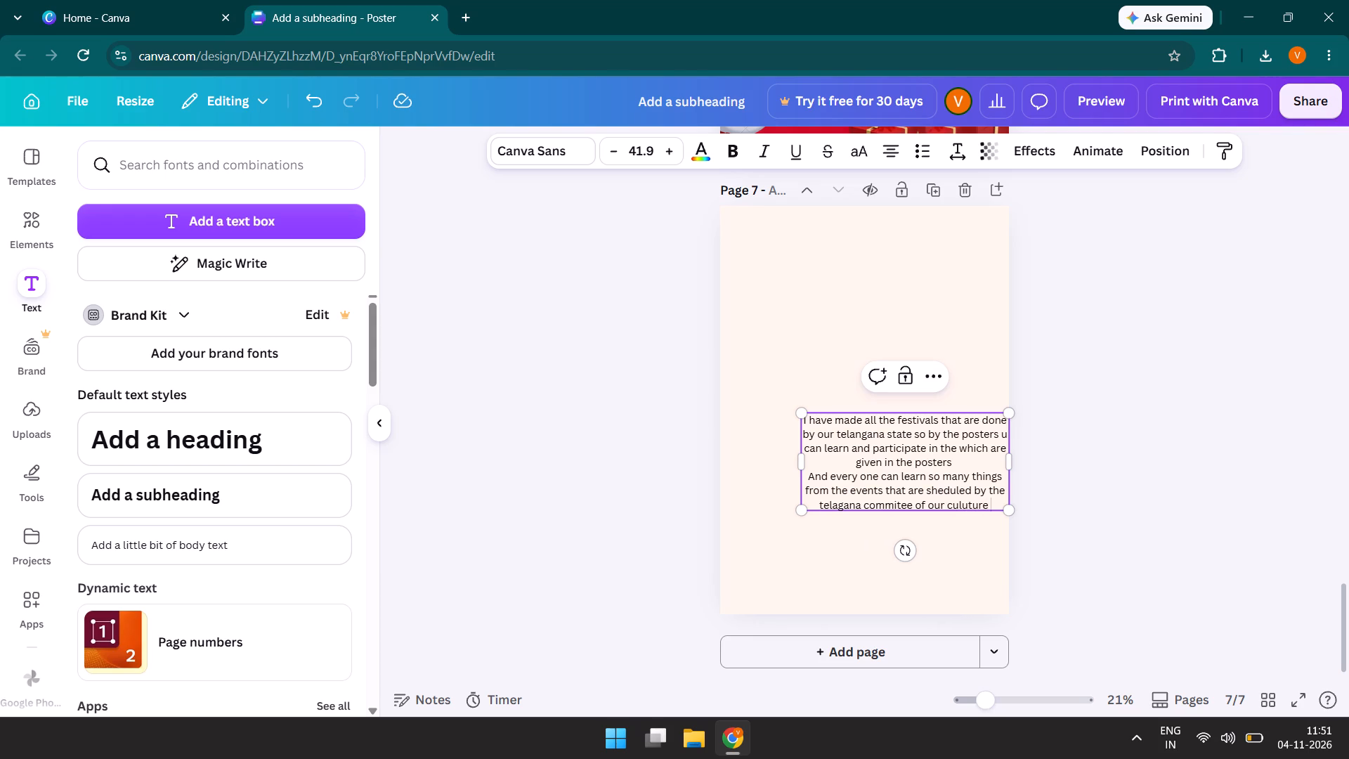
{"action": "type", "text": "so"}
{"action": "key", "text": "space"}
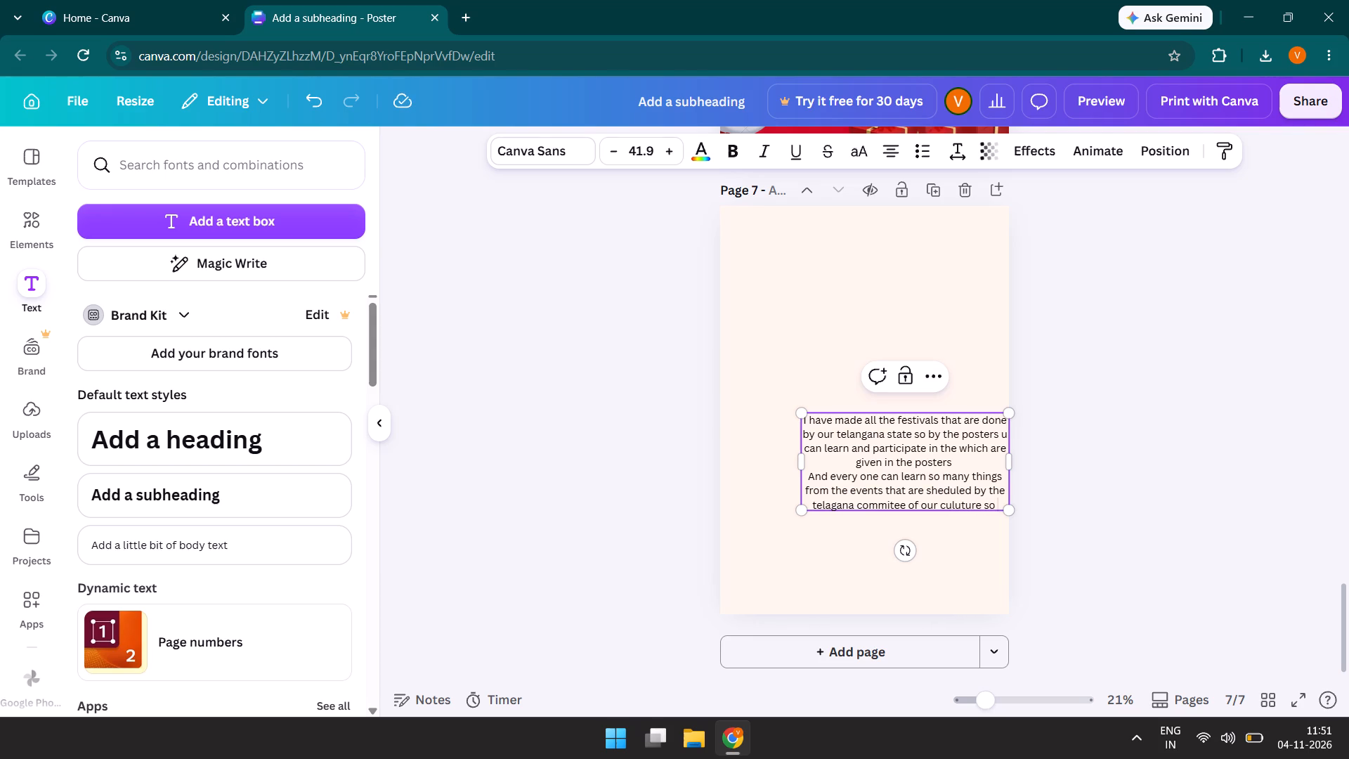
{"action": "key", "text": "BackSpace"}
{"action": "key", "text": "BackSpace"}
{"action": "key", "text": "BackSpace"}
{"action": "key", "text": "period"}
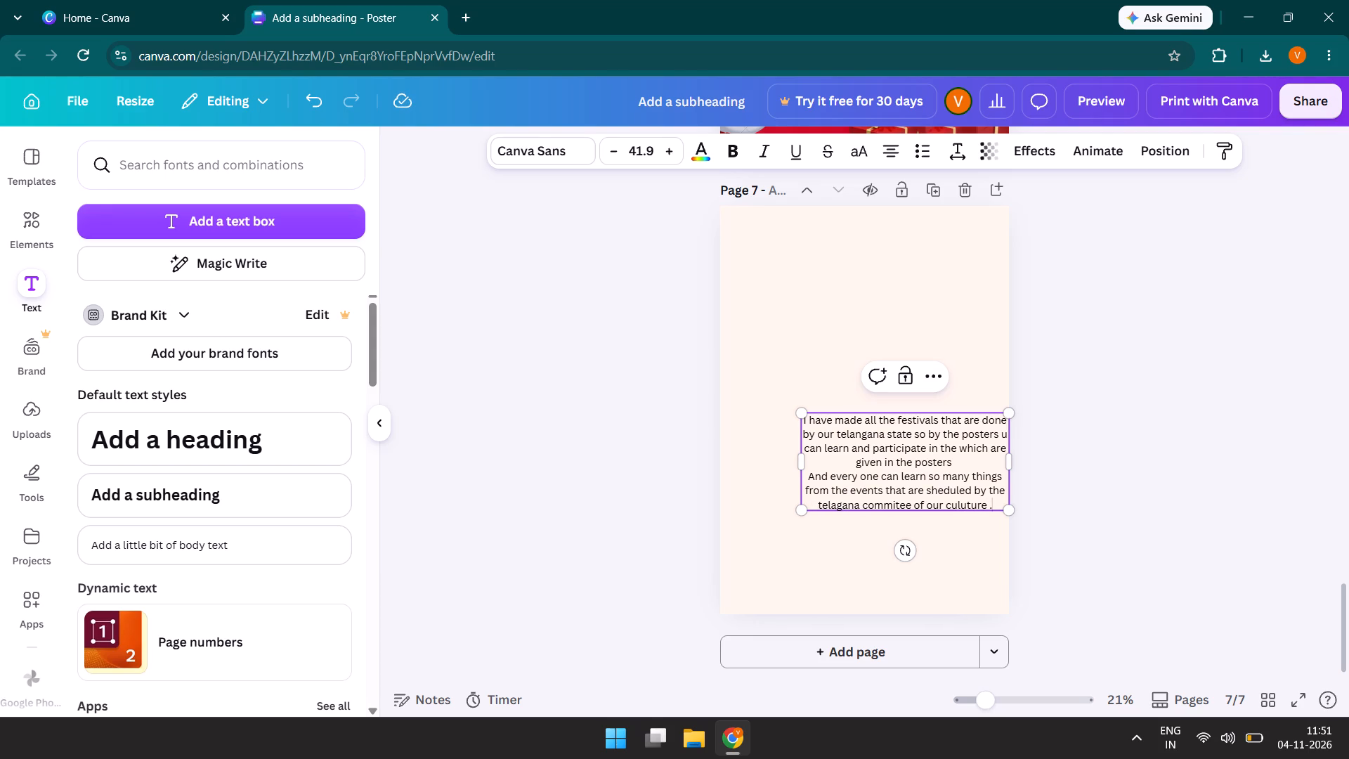
Add a new line to the page 7 text reading "from every culuture we have different types of traditions that need".
{"action": "key", "text": "Return"}
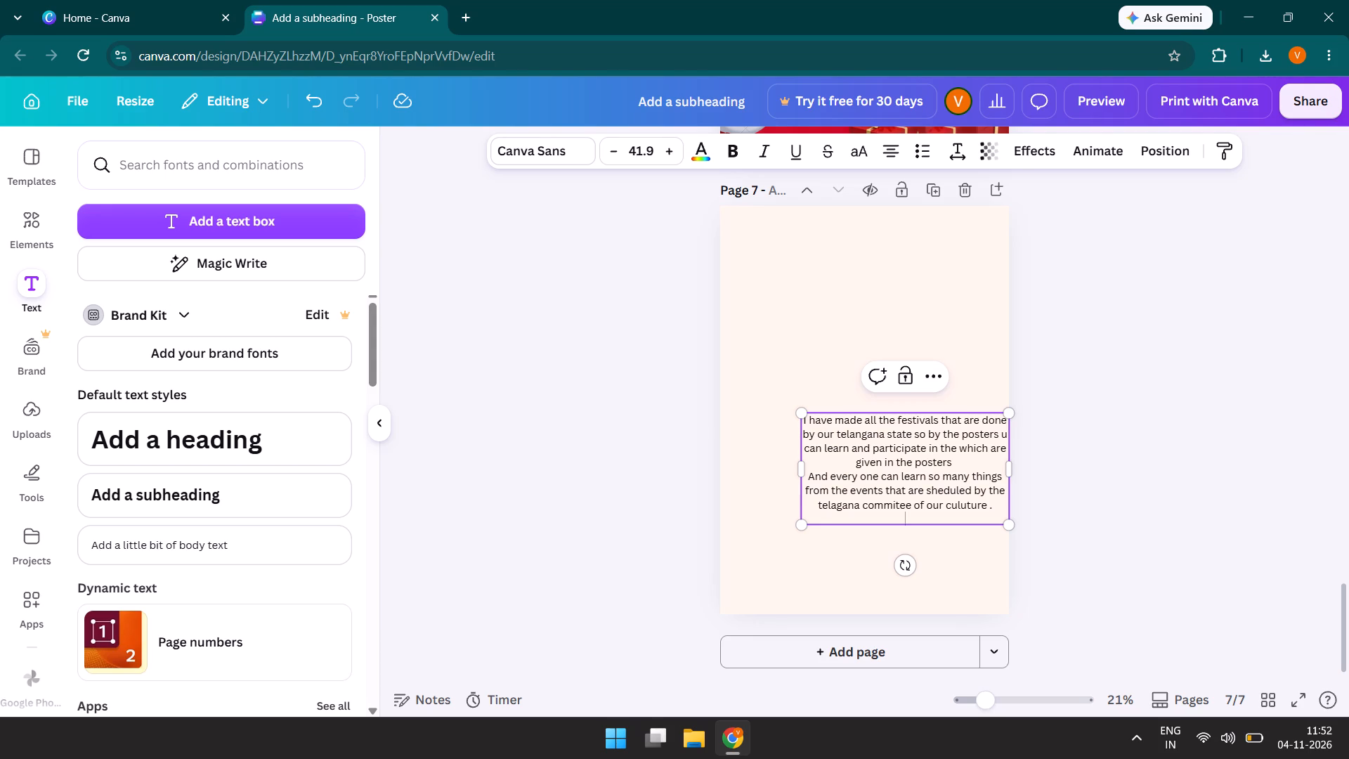
{"action": "type", "text": "frokm"}
{"action": "key", "text": "BackSpace"}
{"action": "key", "text": "BackSpace"}
{"action": "key", "text": "BackSpace"}
{"action": "type", "text": "om every culuture we have"}
{"action": "key", "text": "space"}
{"action": "type", "text": "differe"}
{"action": "type", "text": "nt types of traditions that can"}
{"action": "key", "text": "space"}
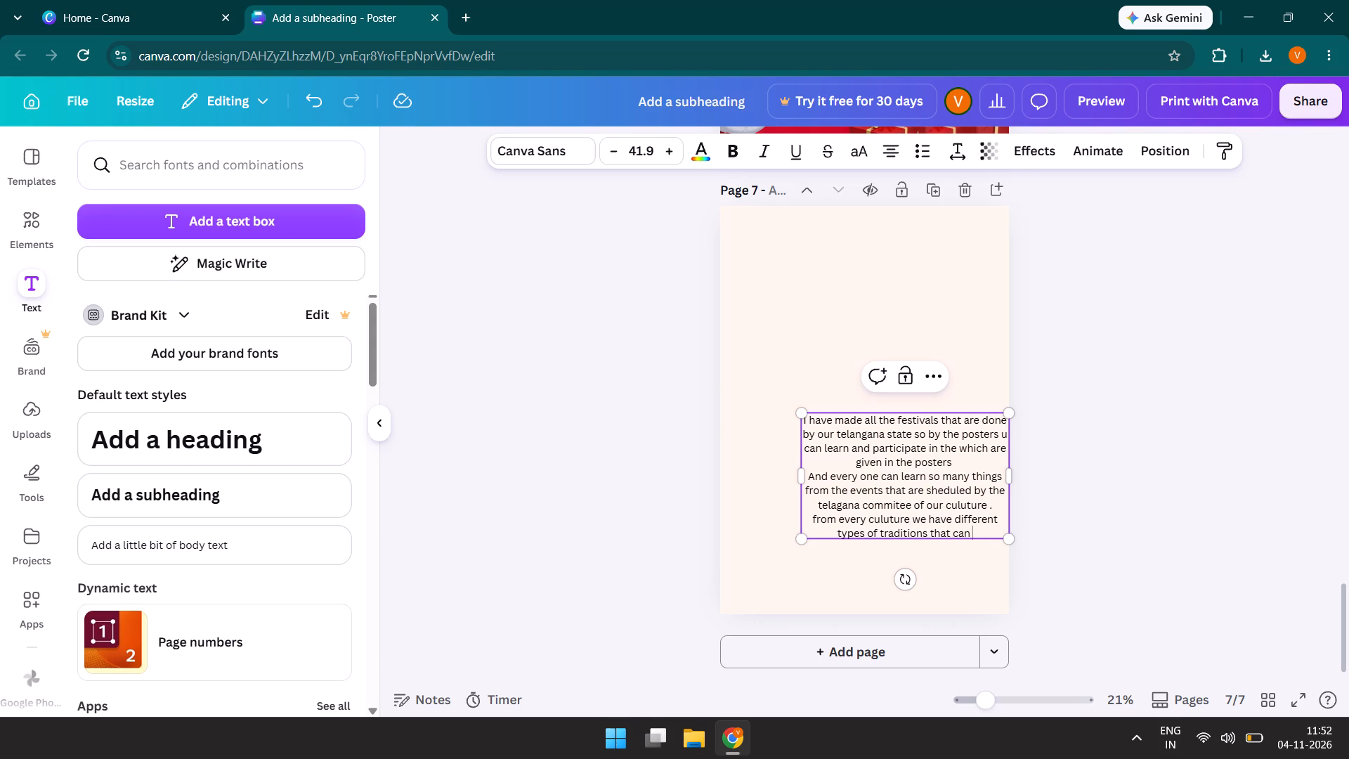
{"action": "key", "text": "BackSpace"}
{"action": "key", "text": "BackSpace"}
{"action": "key", "text": "BackSpace"}
{"action": "key", "text": "BackSpace"}
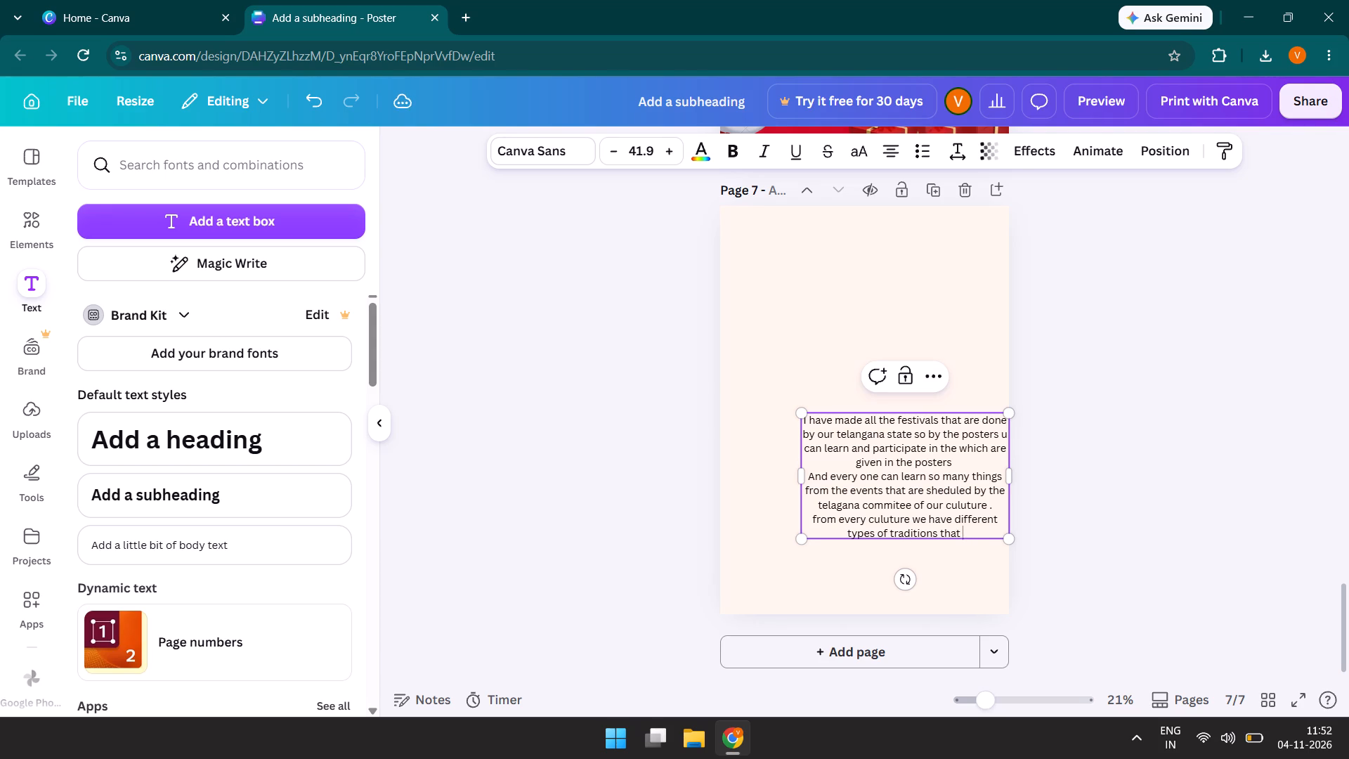
{"action": "type", "text": "need"}
{"action": "key", "text": "space"}
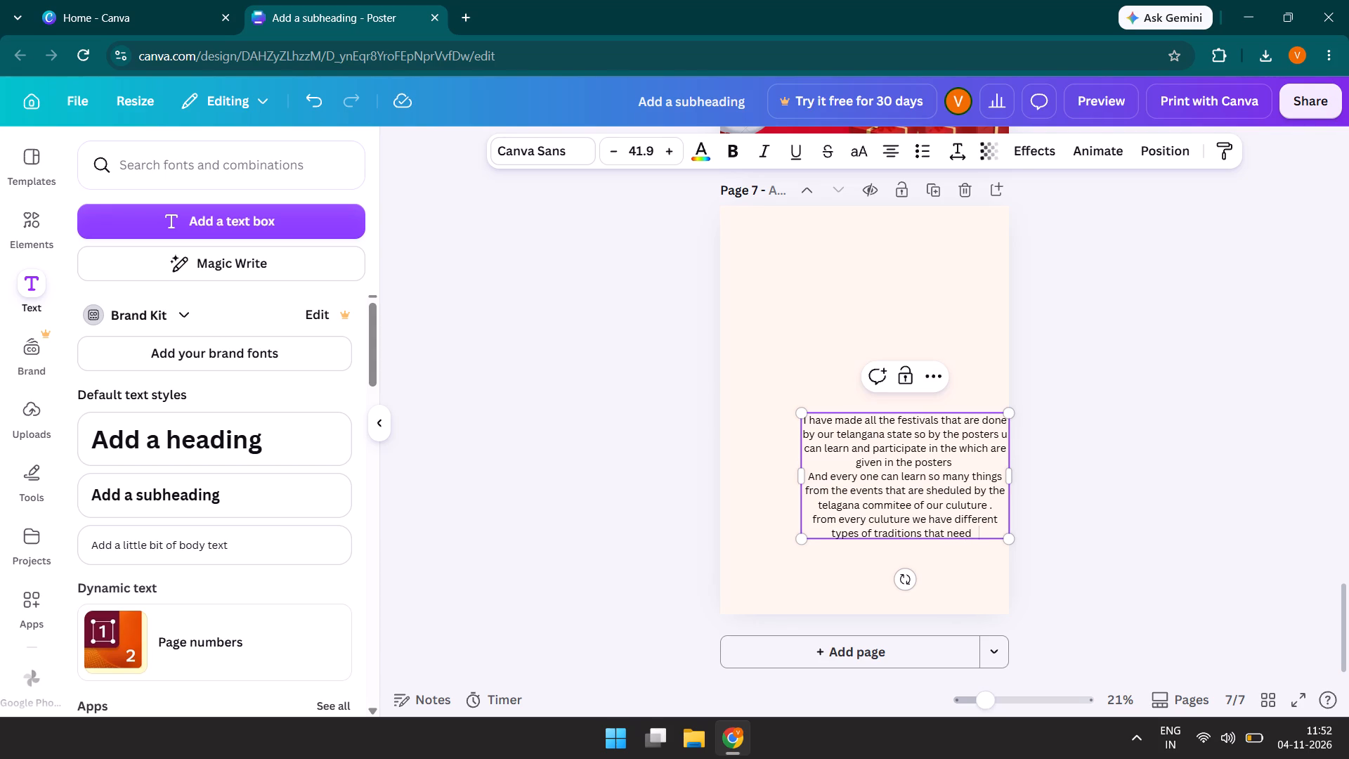
Continue the page 7 text with "to be learn by the students because".
{"action": "type", "text": "to be learn by"}
{"action": "key", "text": "space"}
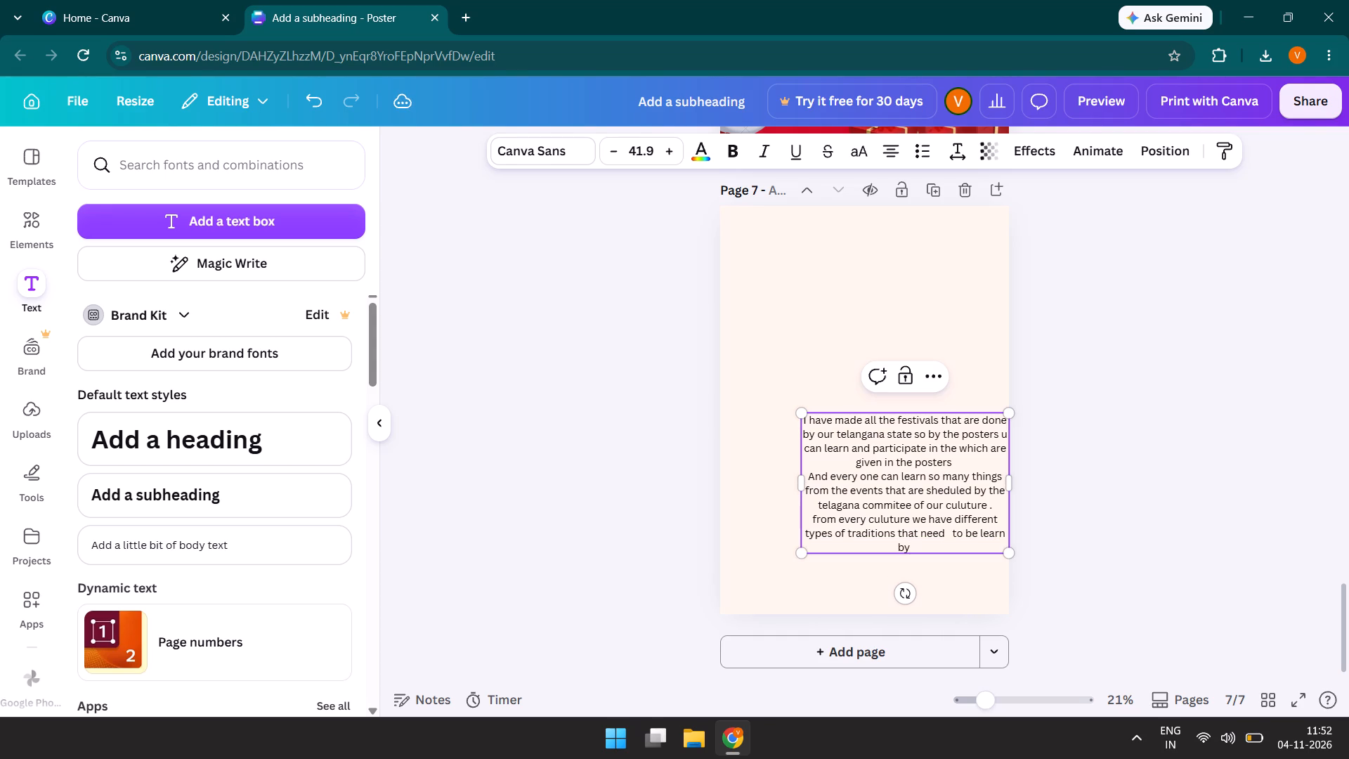
{"action": "type", "text": "the"}
{"action": "key", "text": "space"}
{"action": "type", "text": "students"}
{"action": "key", "text": "space"}
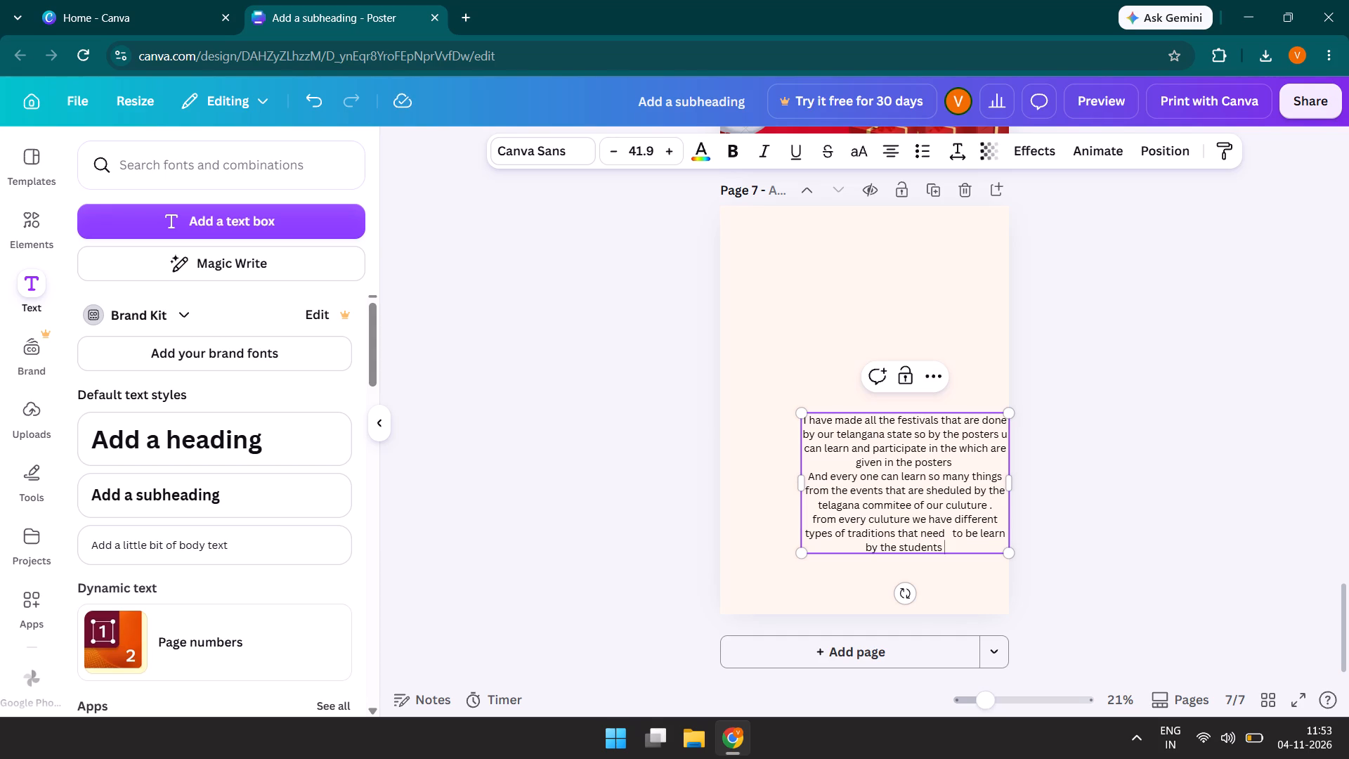
{"action": "key", "text": "b"}
{"action": "type", "text": "ecause"}
{"action": "key", "text": "space"}
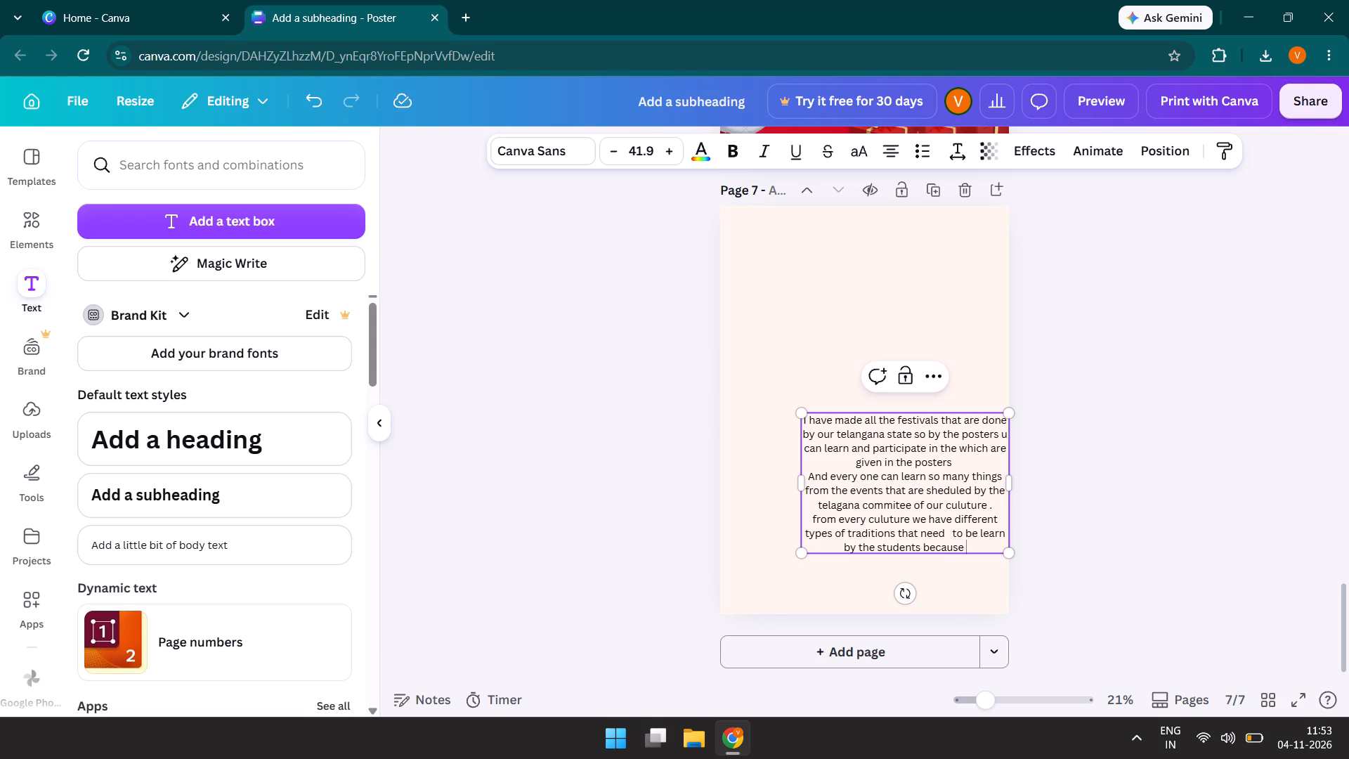
Finish the page 7 text with "students in future they only need to carry our culturs and traditions.".
{"action": "type", "text": "students"}
{"action": "key", "text": "space"}
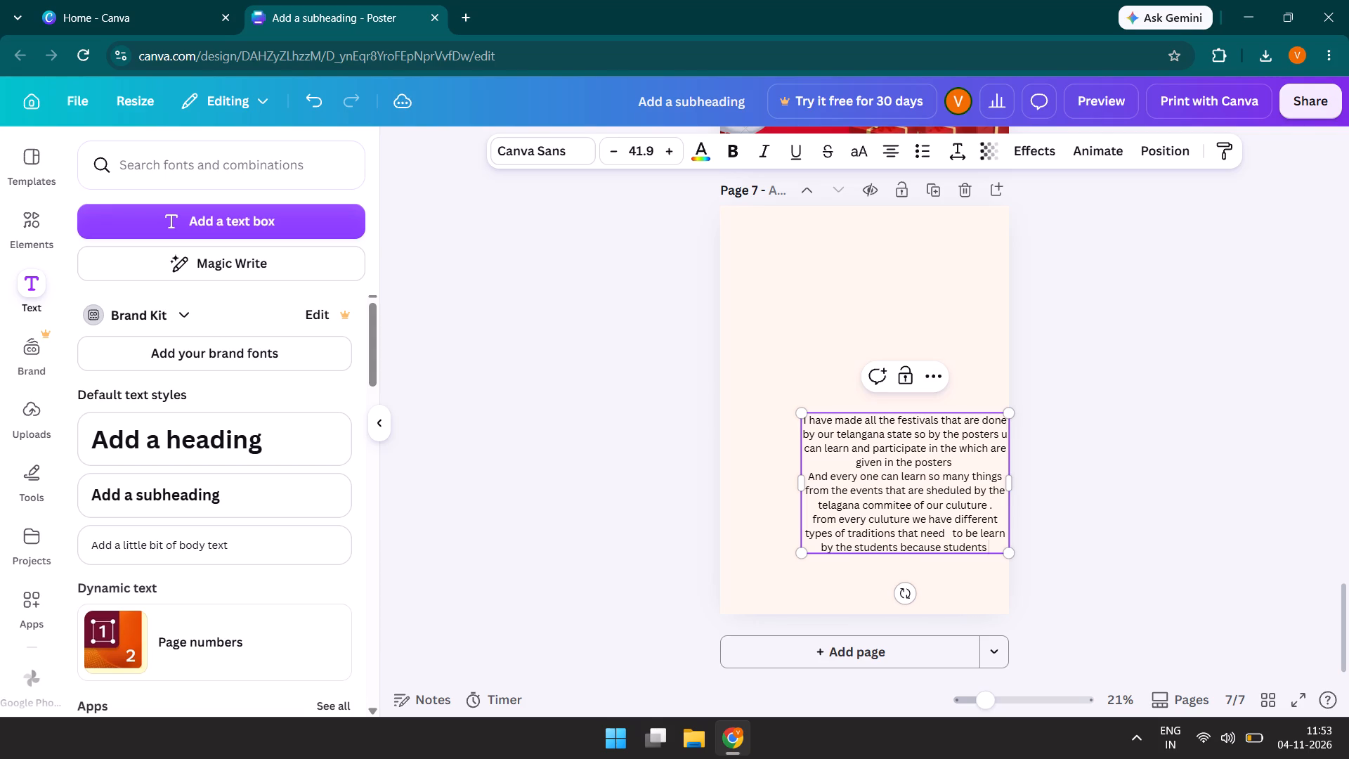
{"action": "type", "text": "in future"}
{"action": "key", "text": "space"}
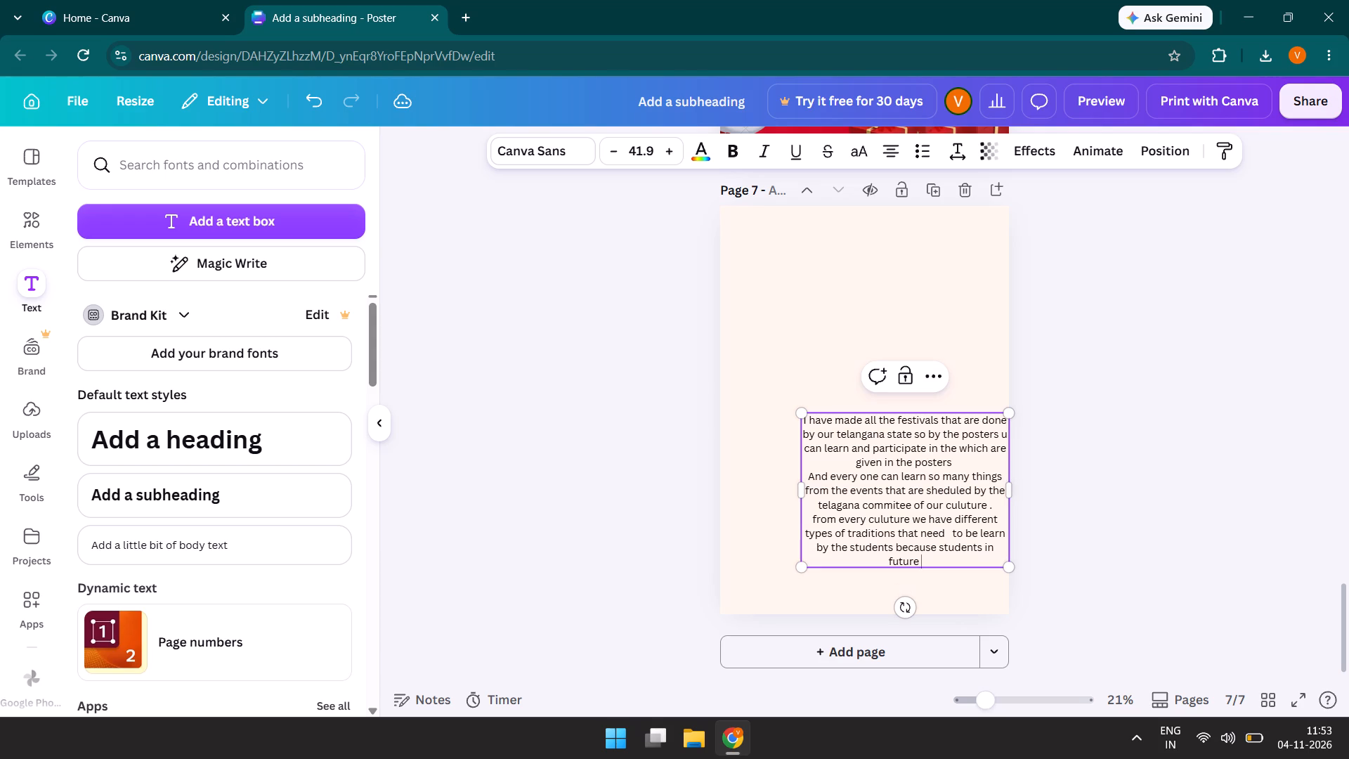
{"action": "type", "text": "they"}
{"action": "key", "text": "space"}
{"action": "type", "text": "only need to carry our culturs and"}
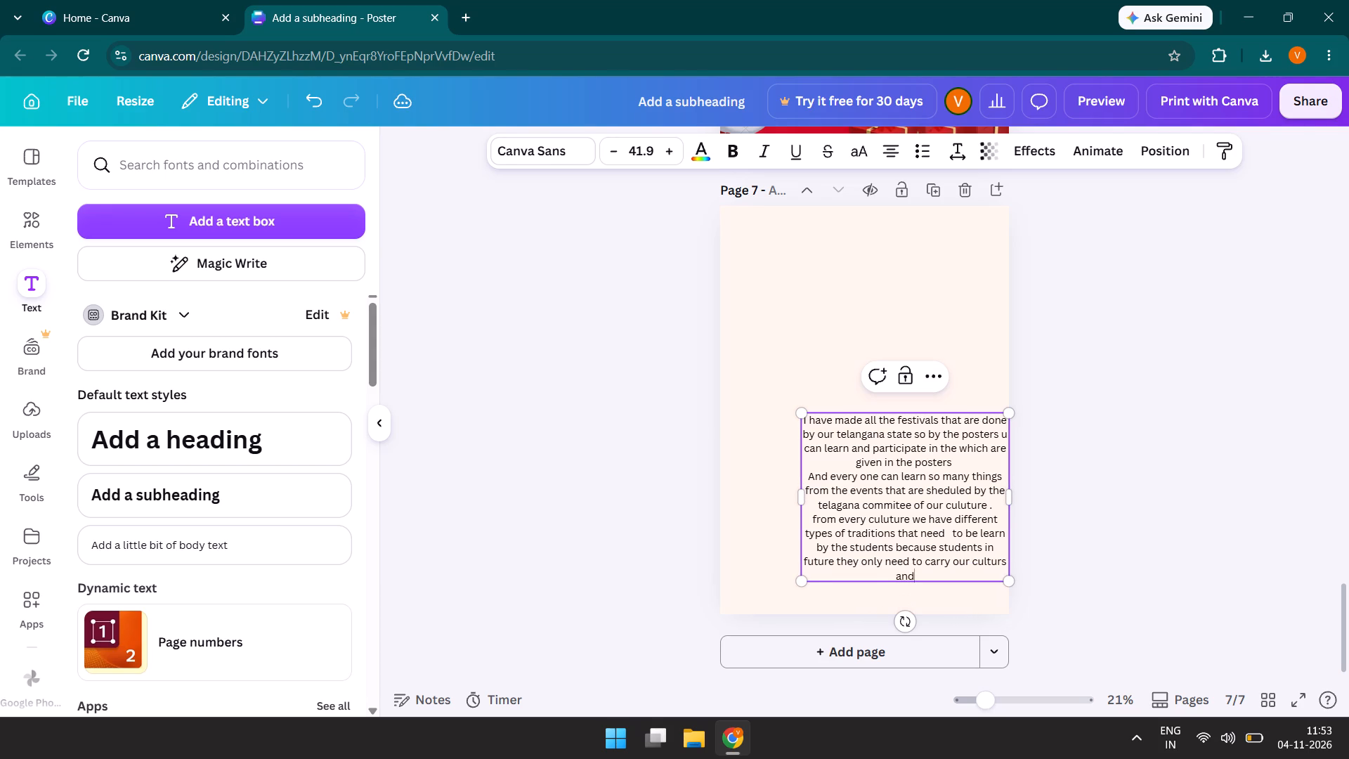
{"action": "key", "text": "space"}
{"action": "type", "text": "traditions"}
{"action": "key", "text": "period"}
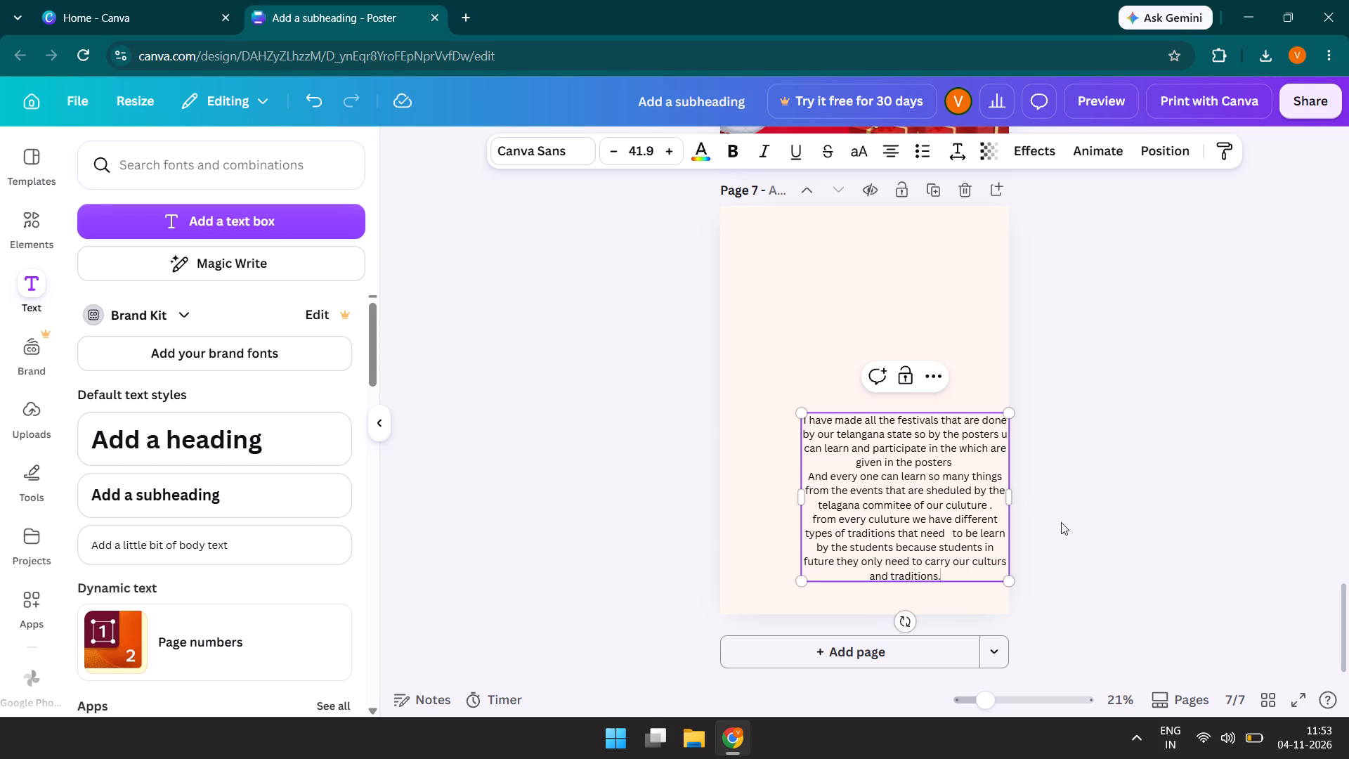
Move the finished text box up to the centre of page 7.
{"action": "left_click", "coordinate": [1065, 522]}
{"action": "left_click_drag", "start_coordinate": [888, 498], "coordinate": [854, 394]}
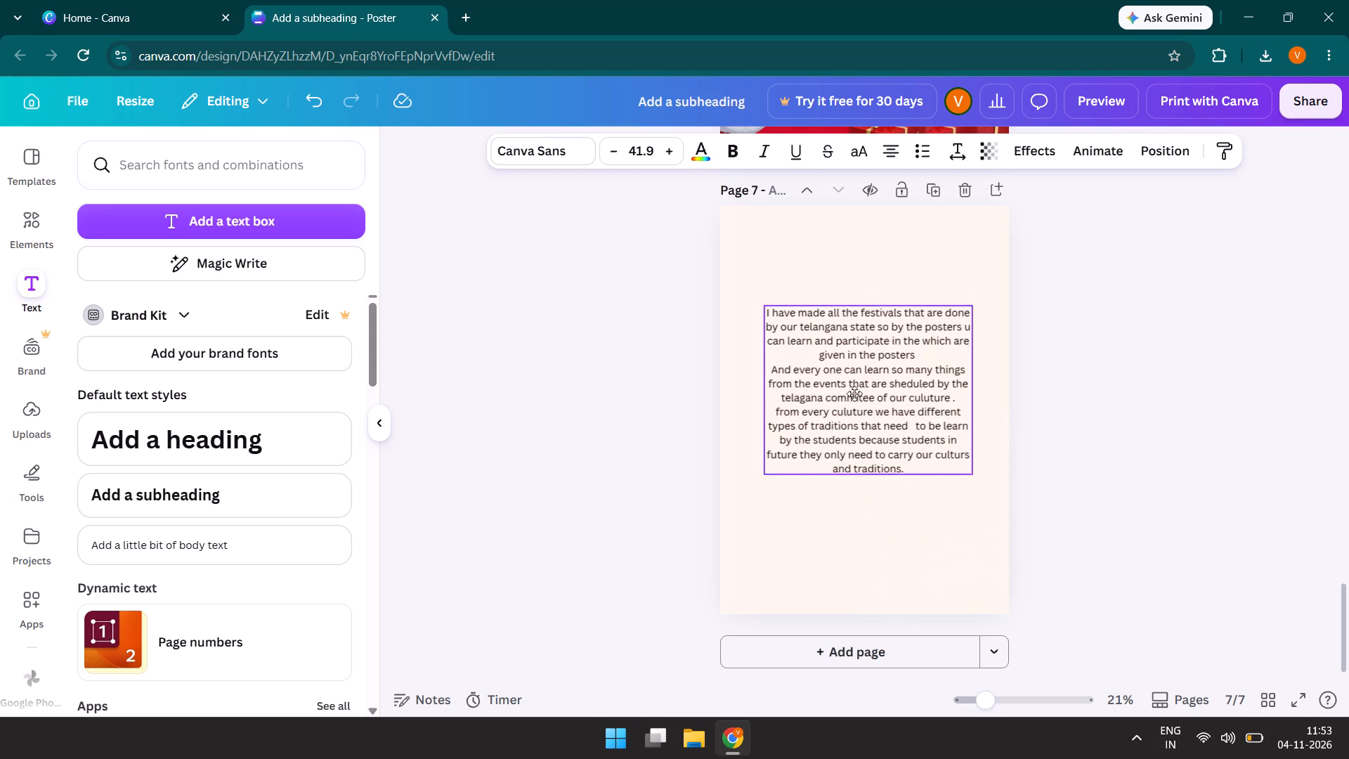
{"action": "left_click_drag", "start_coordinate": [854, 394], "coordinate": [851, 406]}
{"action": "left_click", "coordinate": [521, 388]}
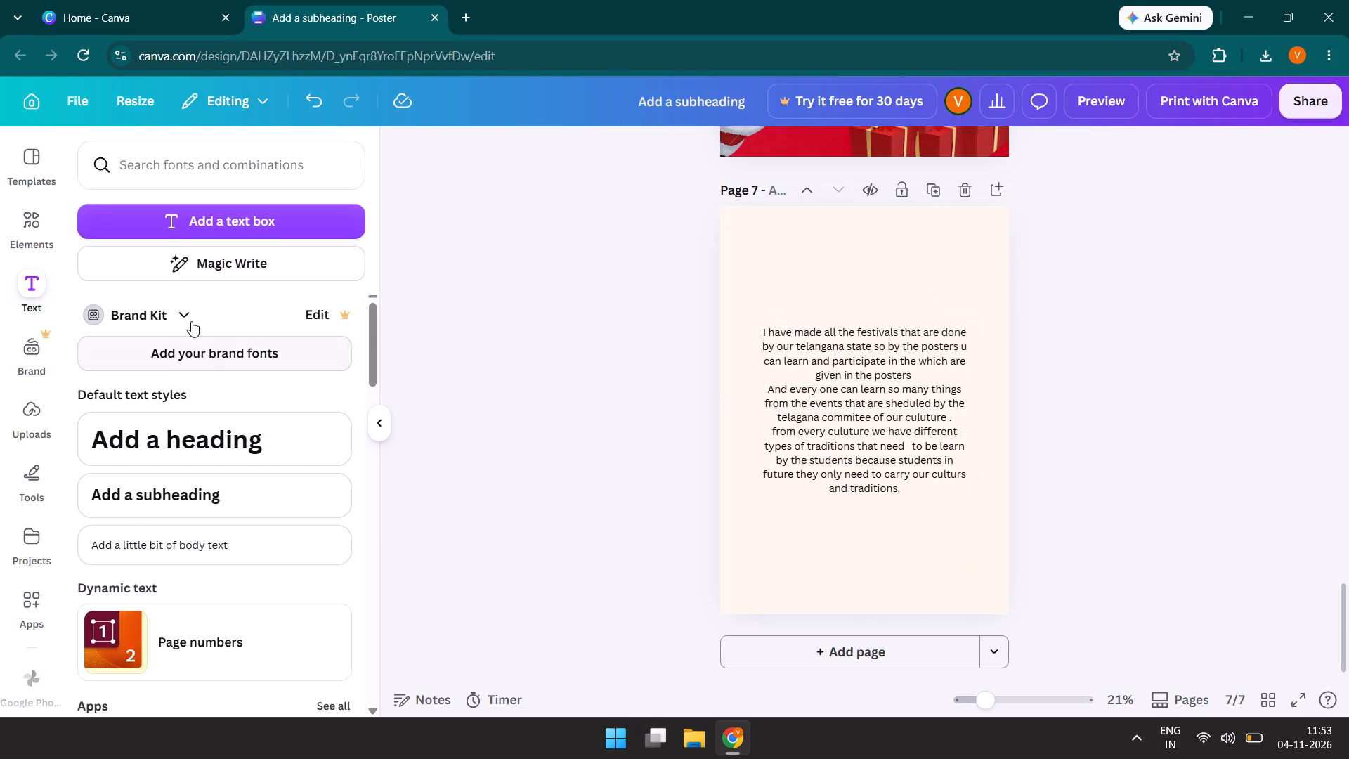
Search the photo elements for "traditional background" and add the parchment photo with the ornate border and bird figures to page 7.
{"action": "left_click", "coordinate": [41, 227]}
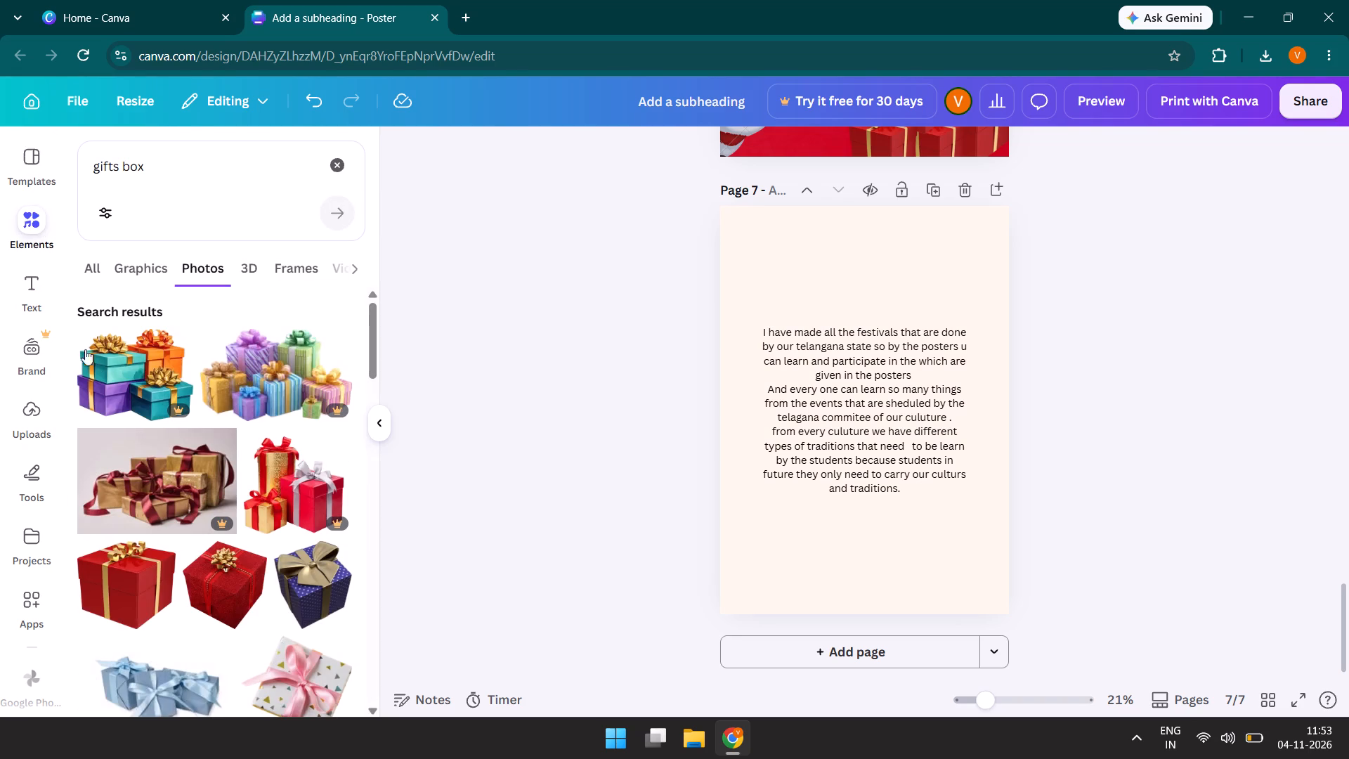
{"action": "triple_click", "coordinate": [201, 182]}
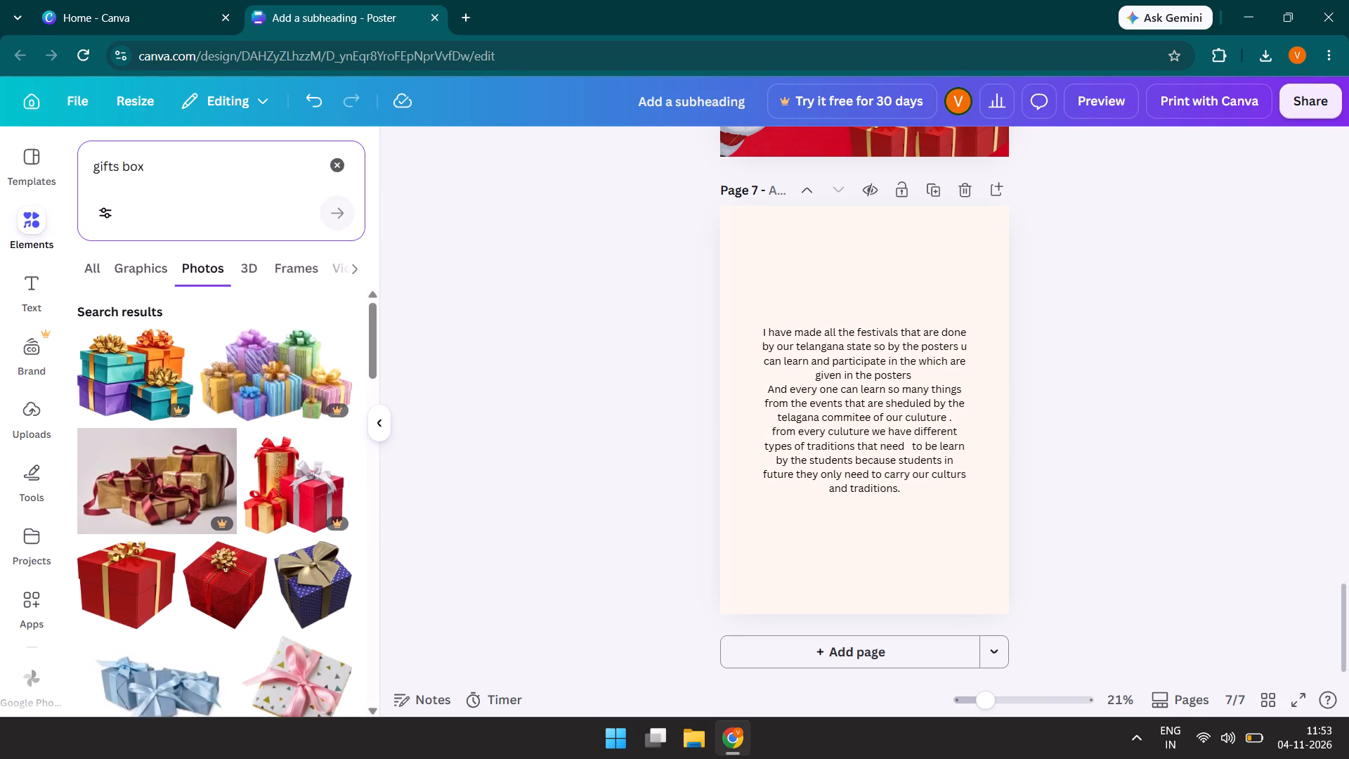
{"action": "triple_click", "coordinate": [203, 160]}
{"action": "key", "text": "BackSpace"}
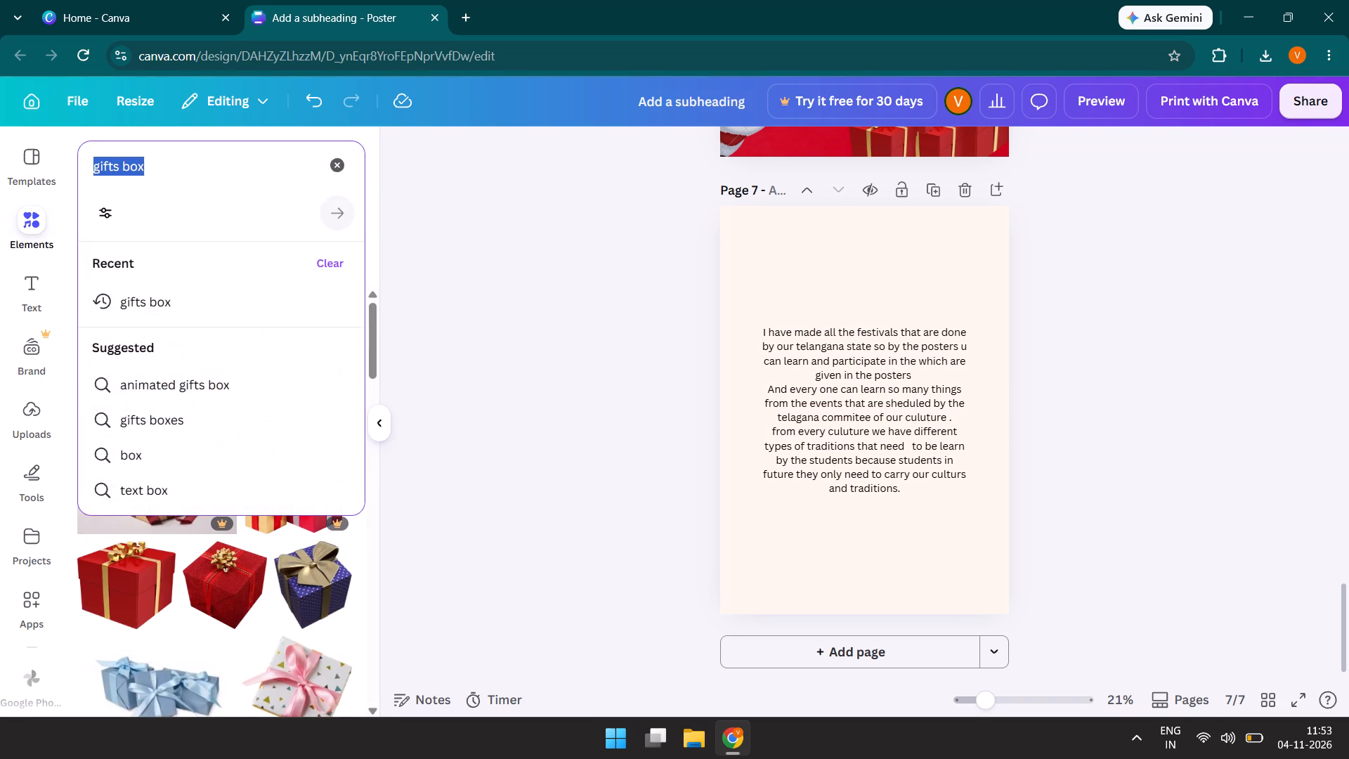
{"action": "type", "text": "tradi"}
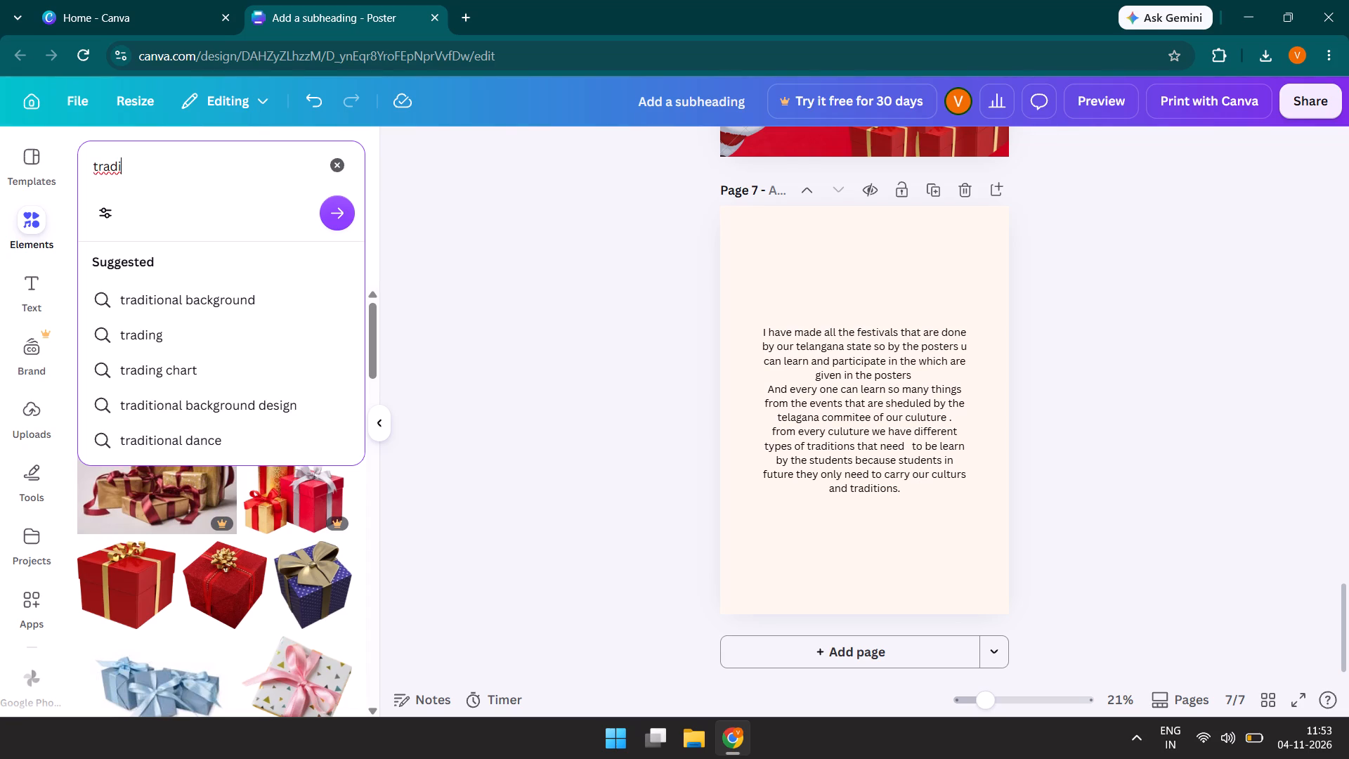
{"action": "left_click", "coordinate": [162, 303]}
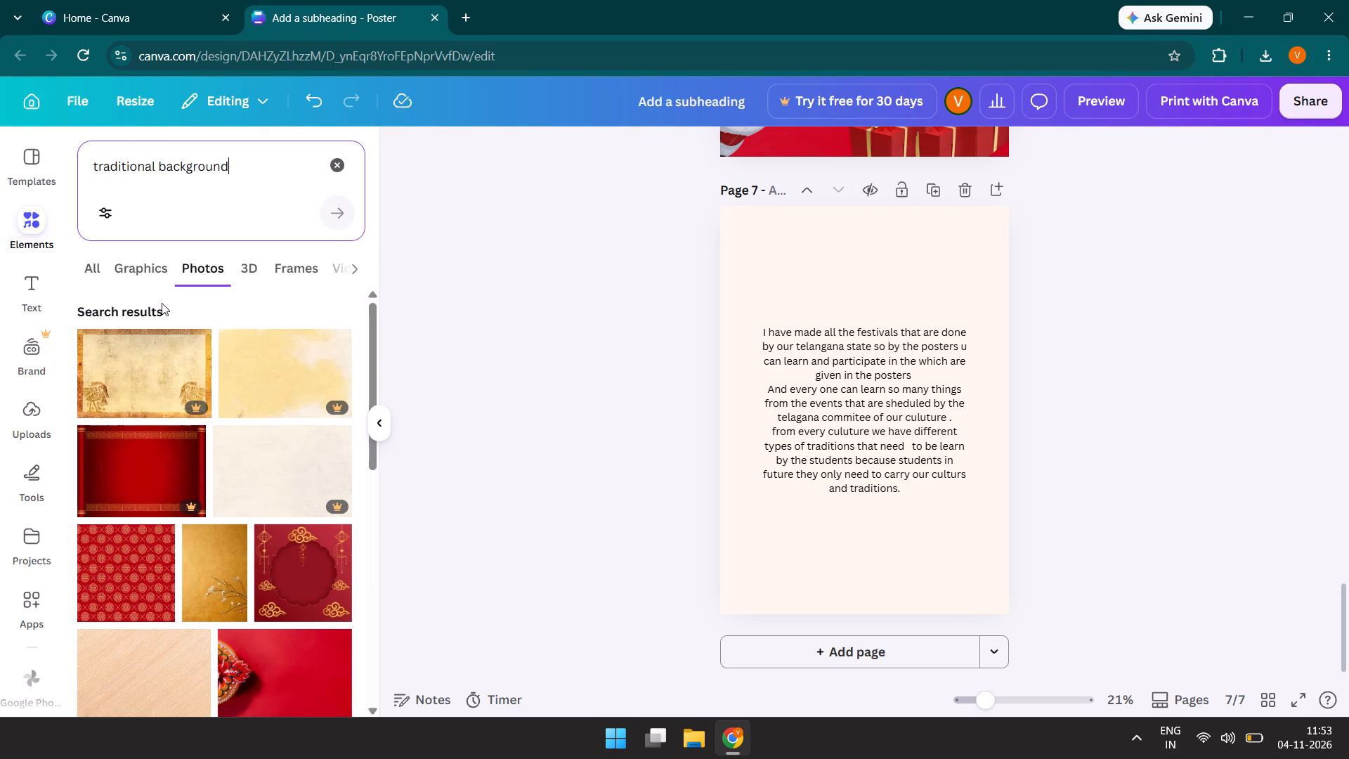
{"action": "left_click", "coordinate": [138, 410]}
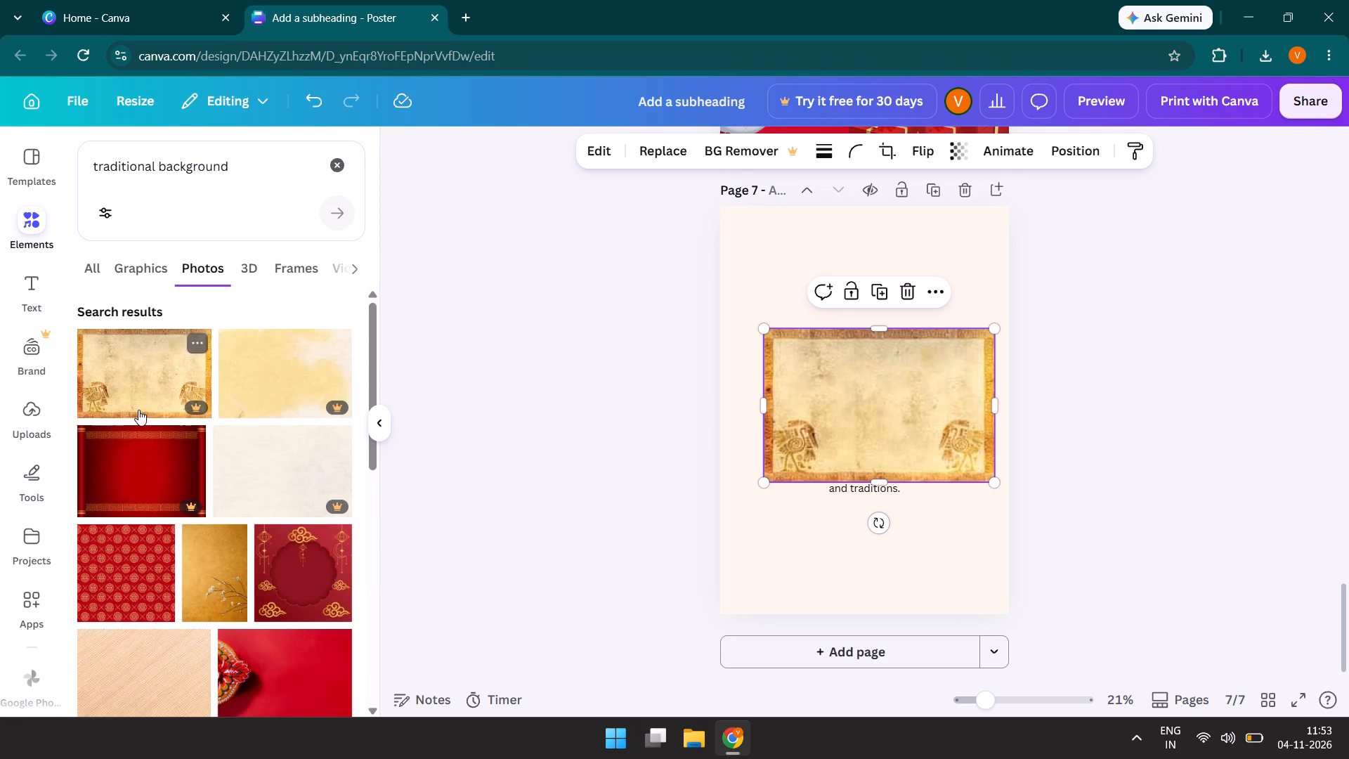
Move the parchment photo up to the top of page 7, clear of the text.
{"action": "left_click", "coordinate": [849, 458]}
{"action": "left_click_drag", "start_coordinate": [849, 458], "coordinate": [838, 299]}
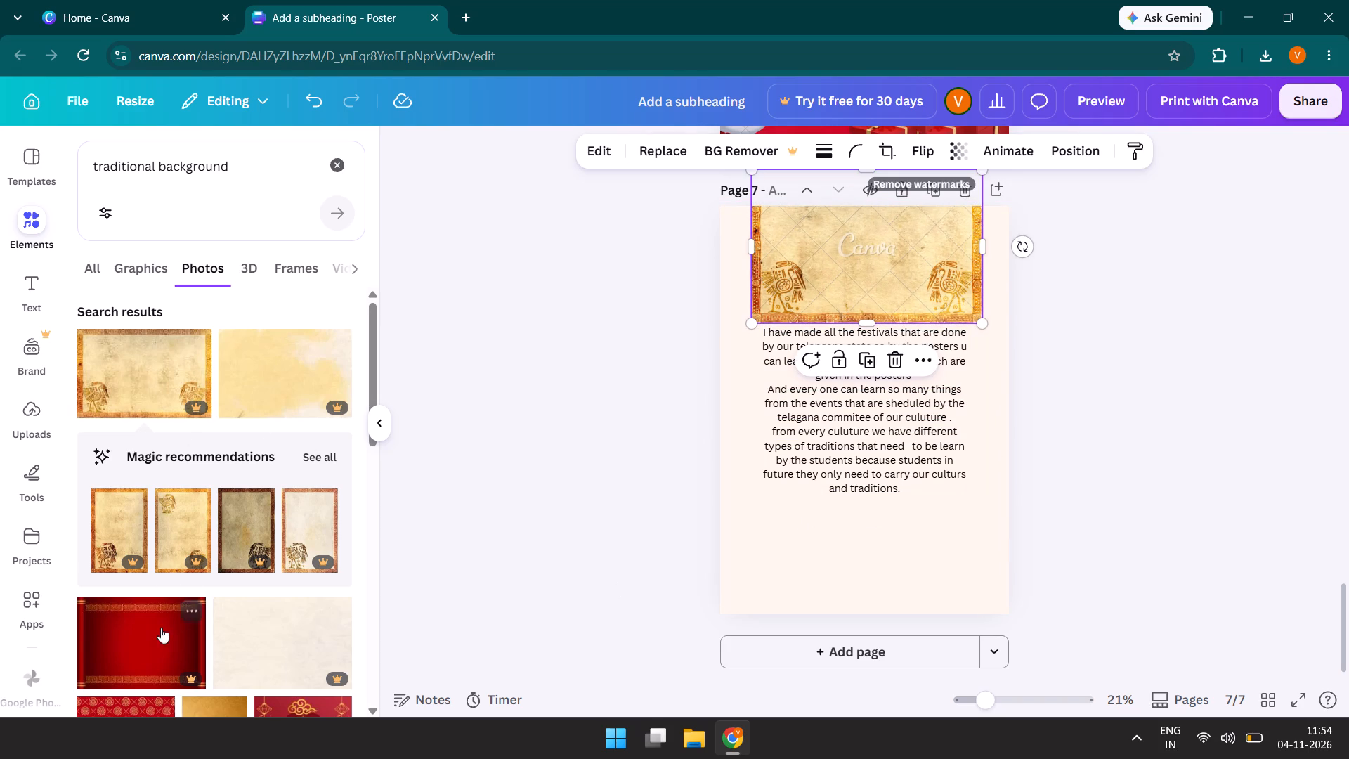
Browse the traditional background photo results for an alternative image for page 7.
{"action": "scroll", "coordinate": [161, 628], "scroll_direction": "down", "scroll_amount": 6}
{"action": "scroll", "coordinate": [161, 628], "scroll_direction": "up", "scroll_amount": 1}
{"action": "scroll", "coordinate": [161, 628], "scroll_direction": "down", "scroll_amount": 1}
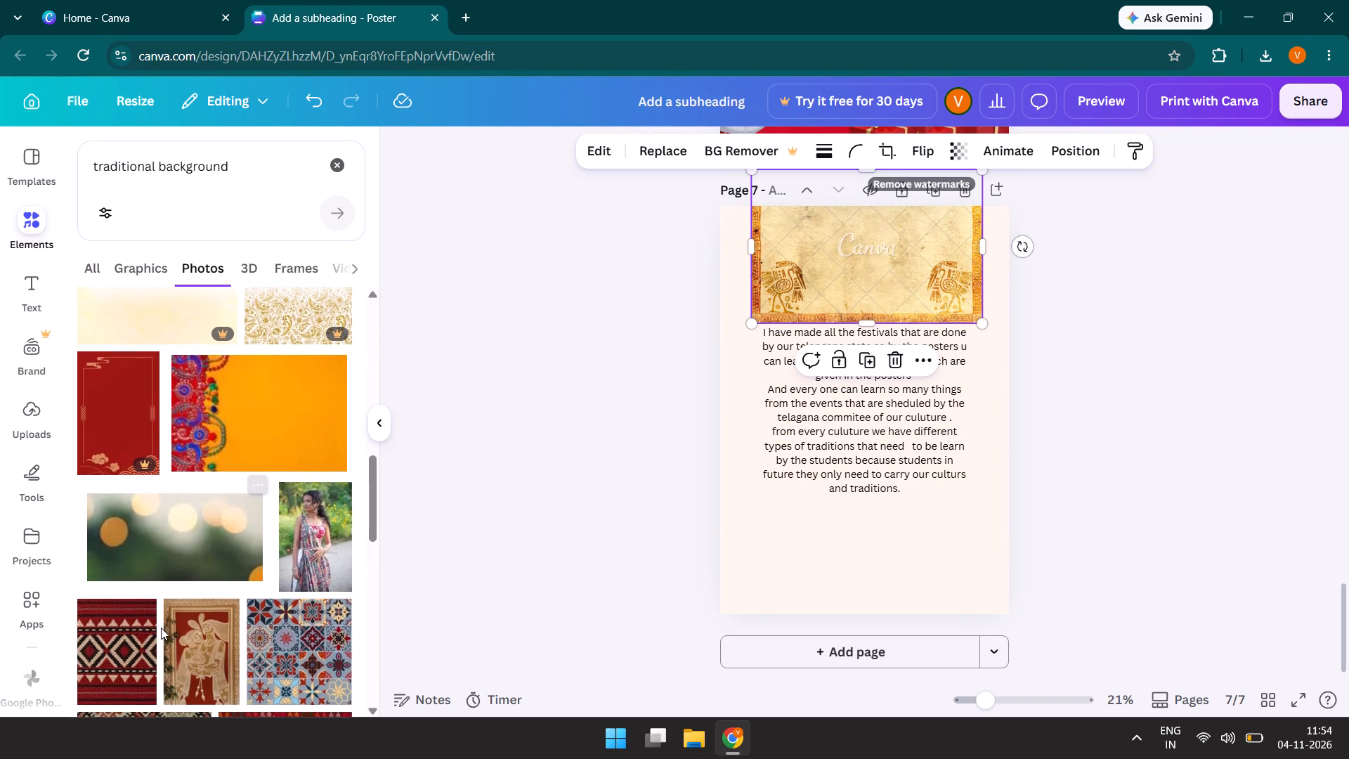
{"action": "scroll", "coordinate": [161, 628], "scroll_direction": "down", "scroll_amount": 1}
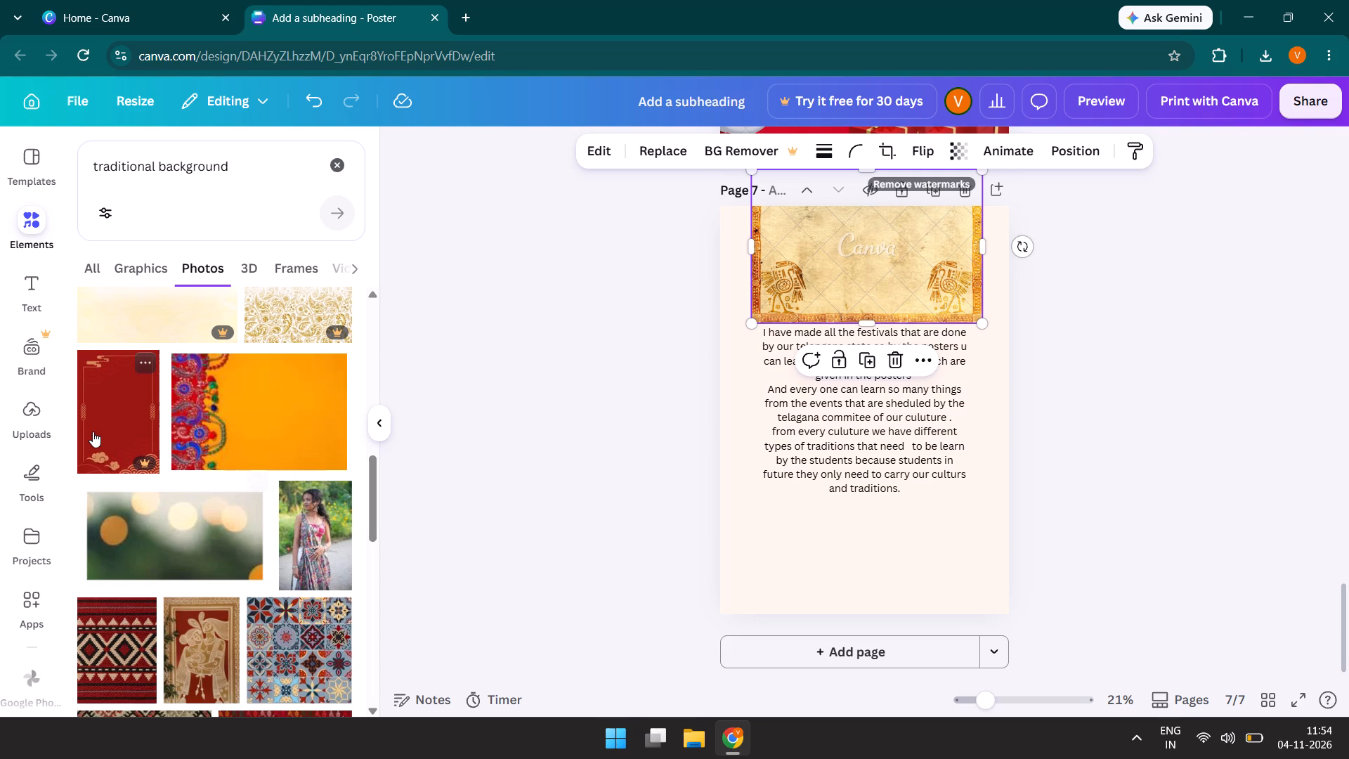
{"action": "scroll", "coordinate": [210, 571], "scroll_direction": "down", "scroll_amount": 3}
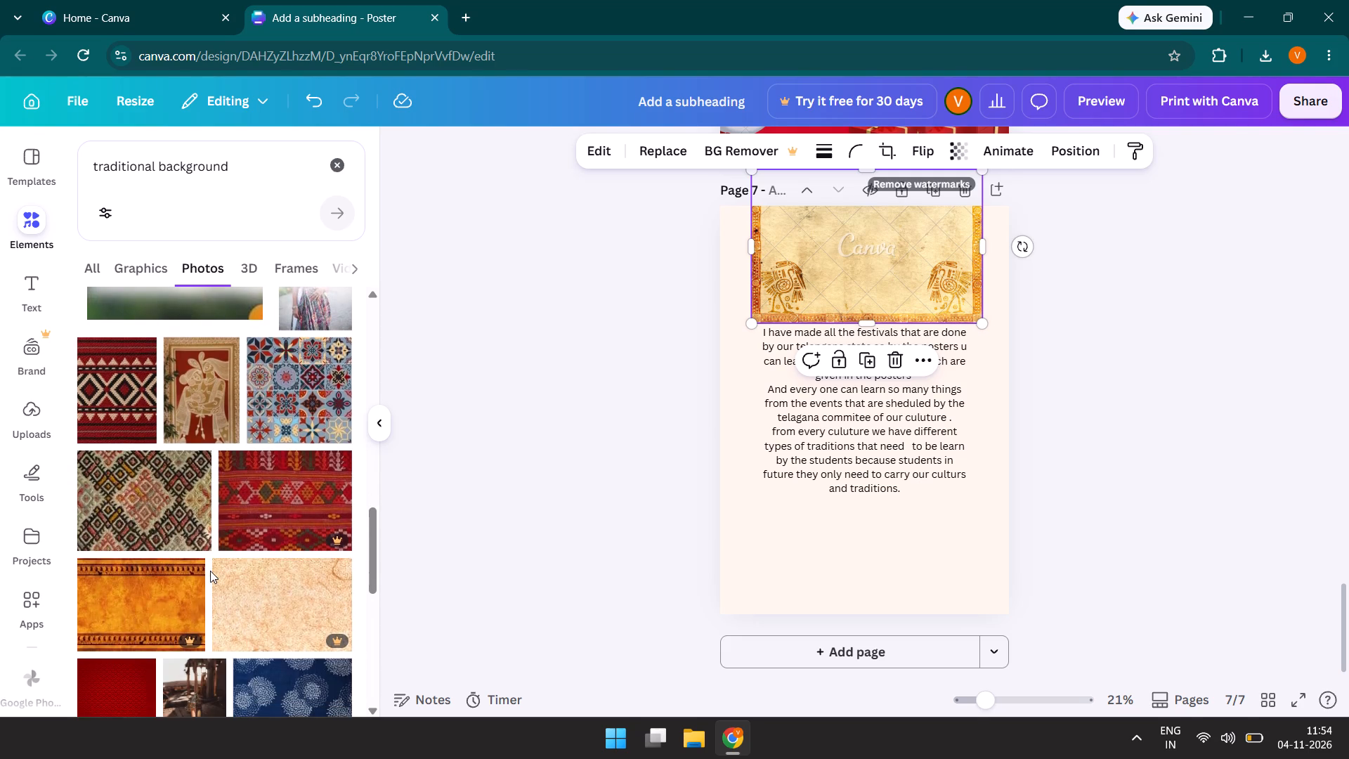
{"action": "scroll", "coordinate": [210, 571], "scroll_direction": "down", "scroll_amount": 3}
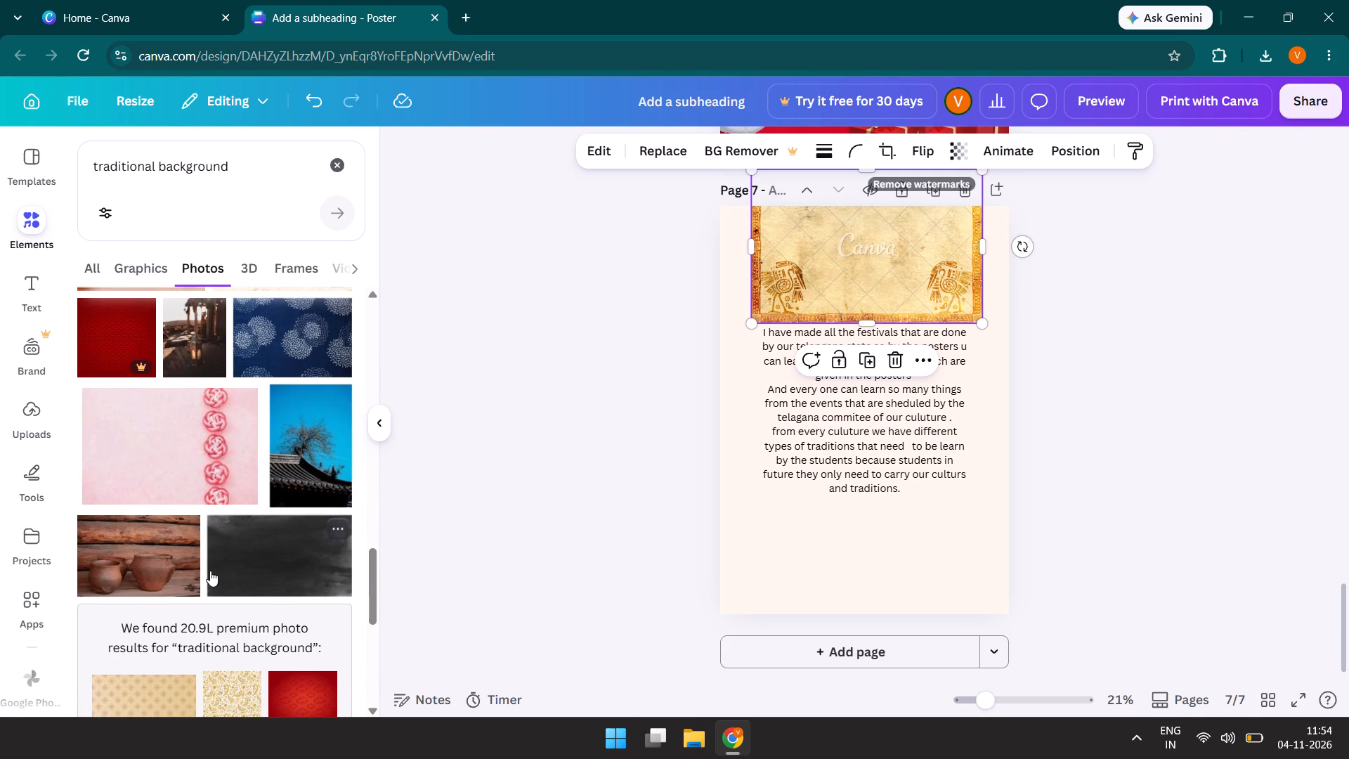
{"action": "scroll", "coordinate": [210, 571], "scroll_direction": "down", "scroll_amount": 2}
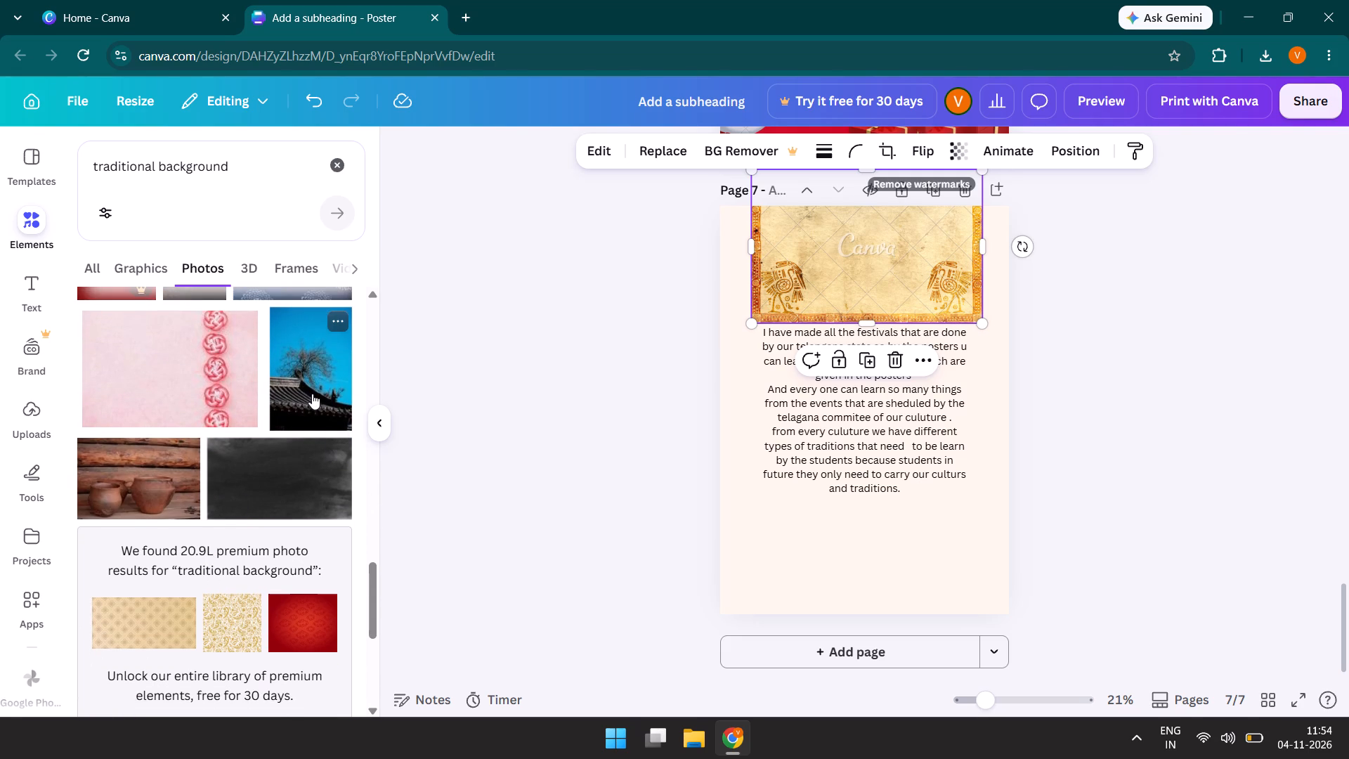
Delete the parchment photo from page 7.
{"action": "left_click", "coordinate": [892, 358]}
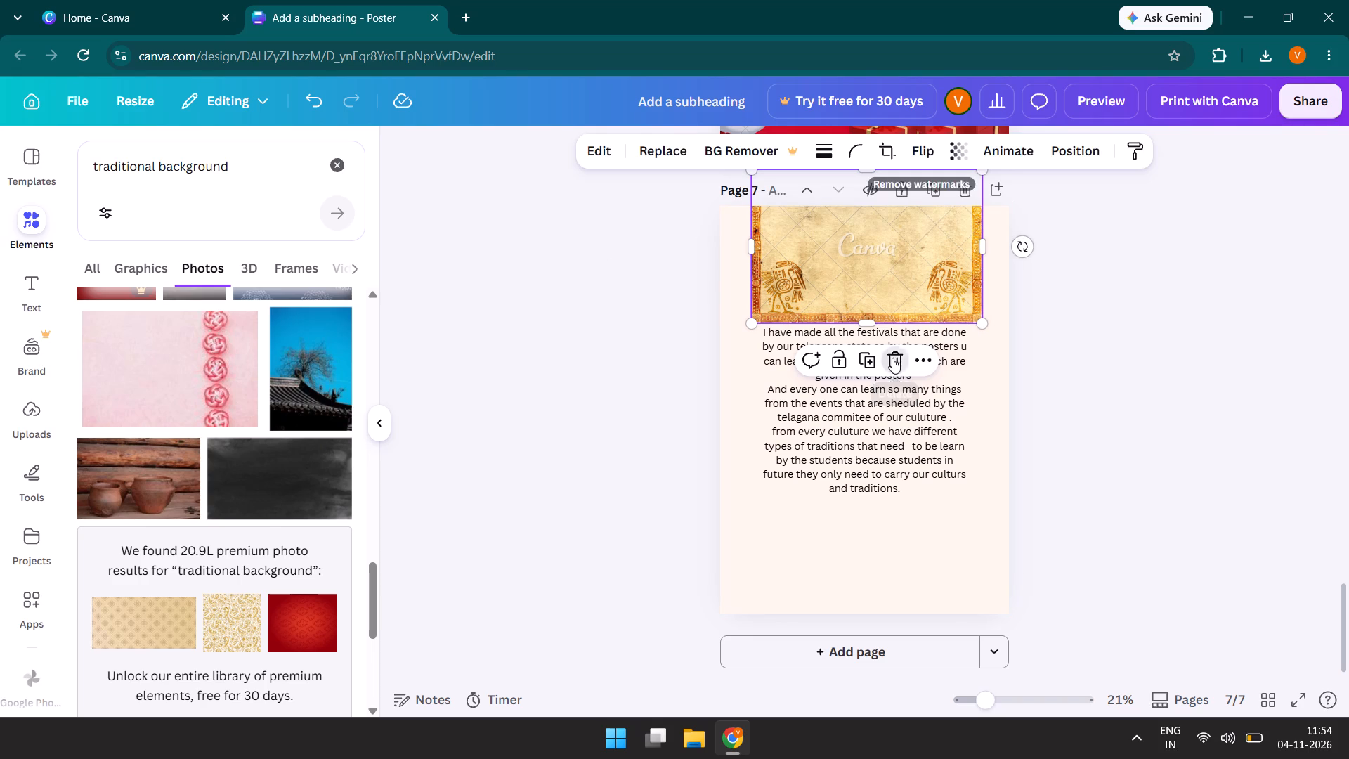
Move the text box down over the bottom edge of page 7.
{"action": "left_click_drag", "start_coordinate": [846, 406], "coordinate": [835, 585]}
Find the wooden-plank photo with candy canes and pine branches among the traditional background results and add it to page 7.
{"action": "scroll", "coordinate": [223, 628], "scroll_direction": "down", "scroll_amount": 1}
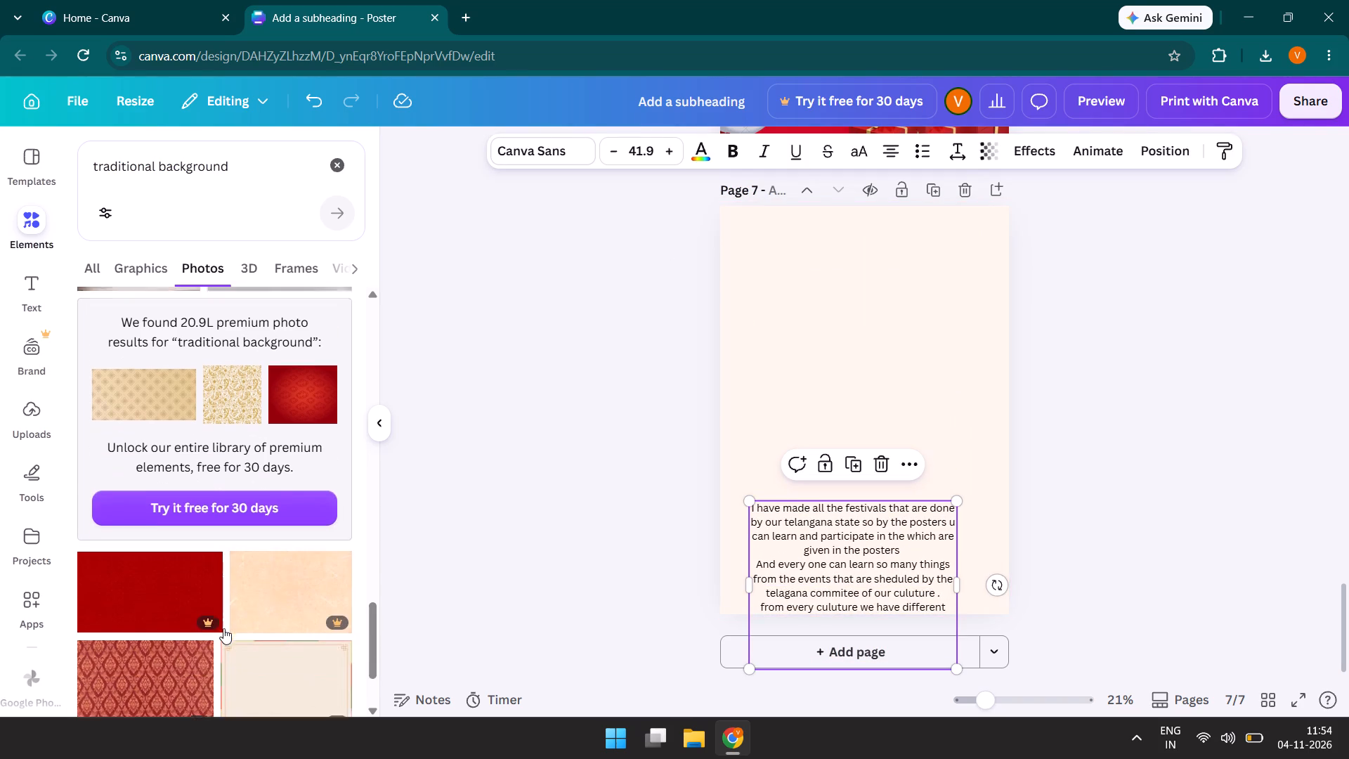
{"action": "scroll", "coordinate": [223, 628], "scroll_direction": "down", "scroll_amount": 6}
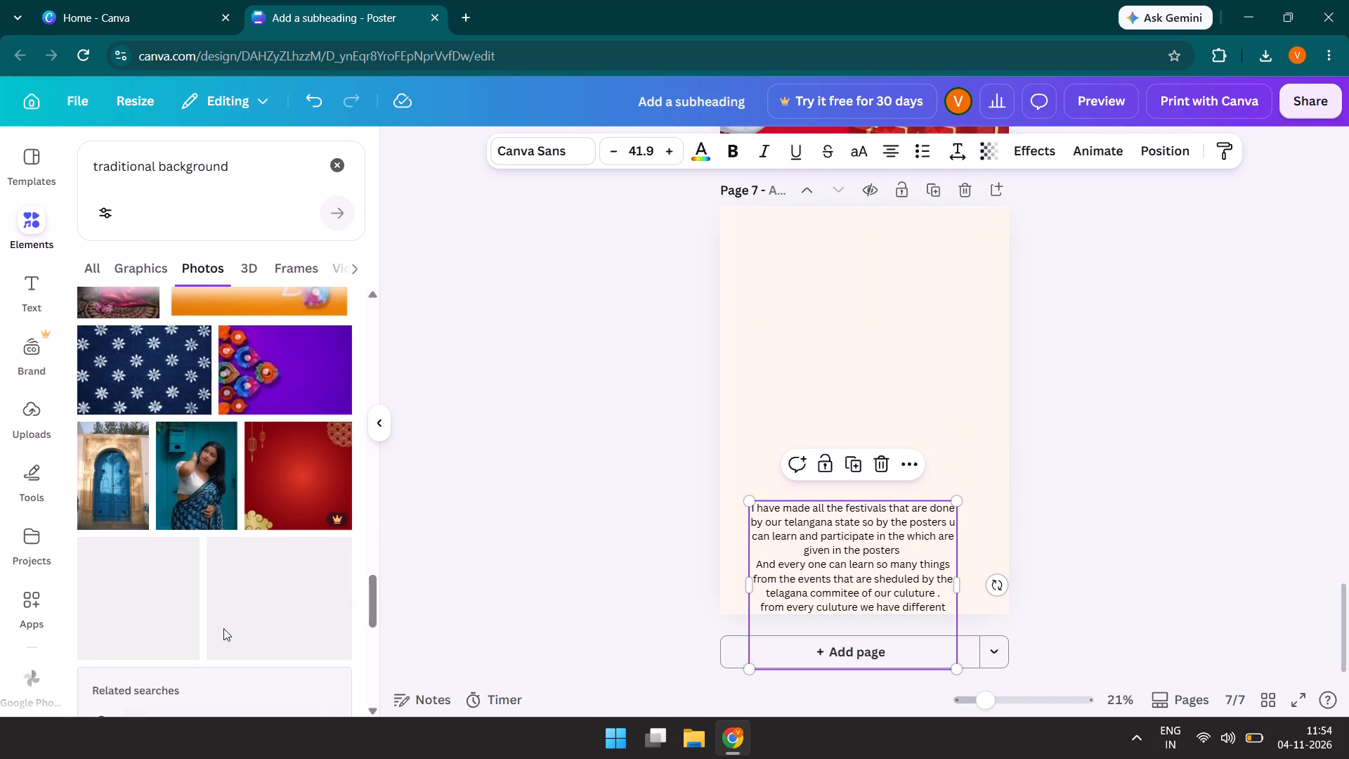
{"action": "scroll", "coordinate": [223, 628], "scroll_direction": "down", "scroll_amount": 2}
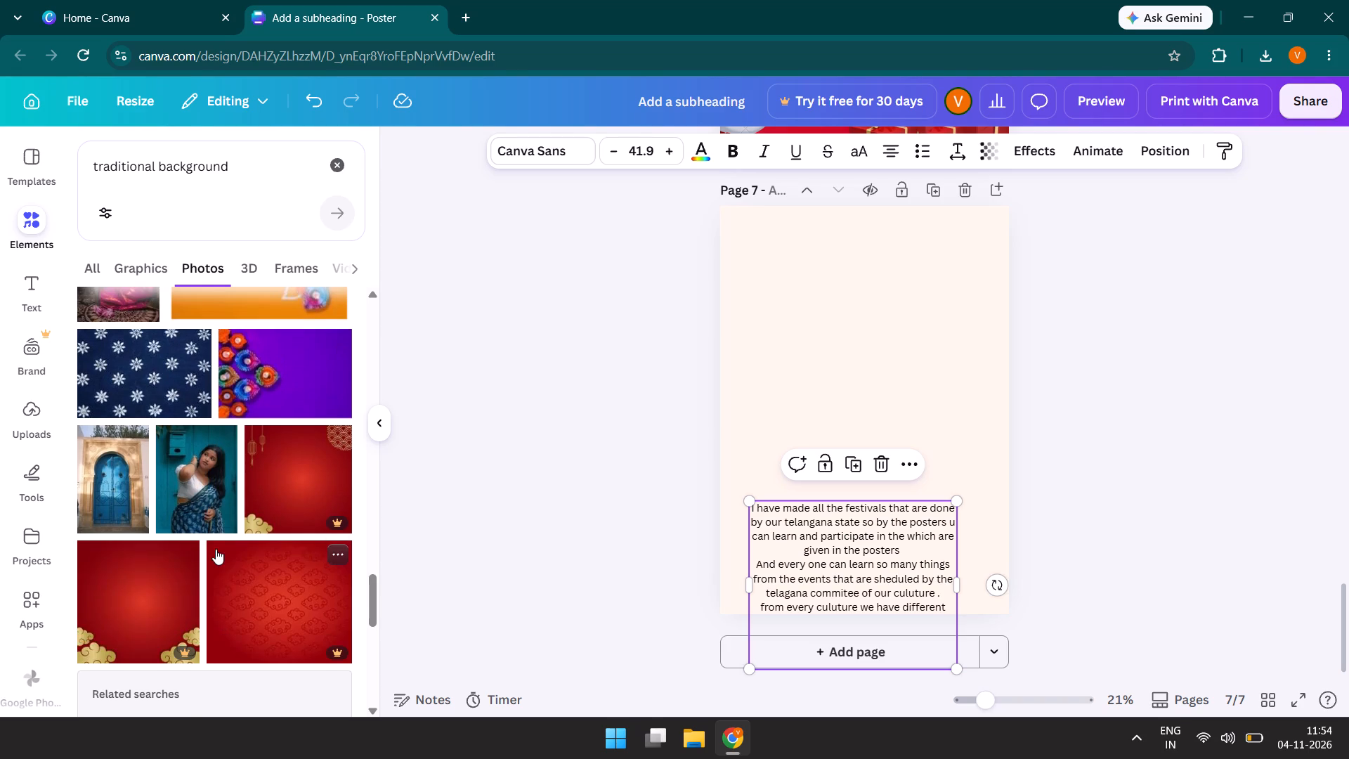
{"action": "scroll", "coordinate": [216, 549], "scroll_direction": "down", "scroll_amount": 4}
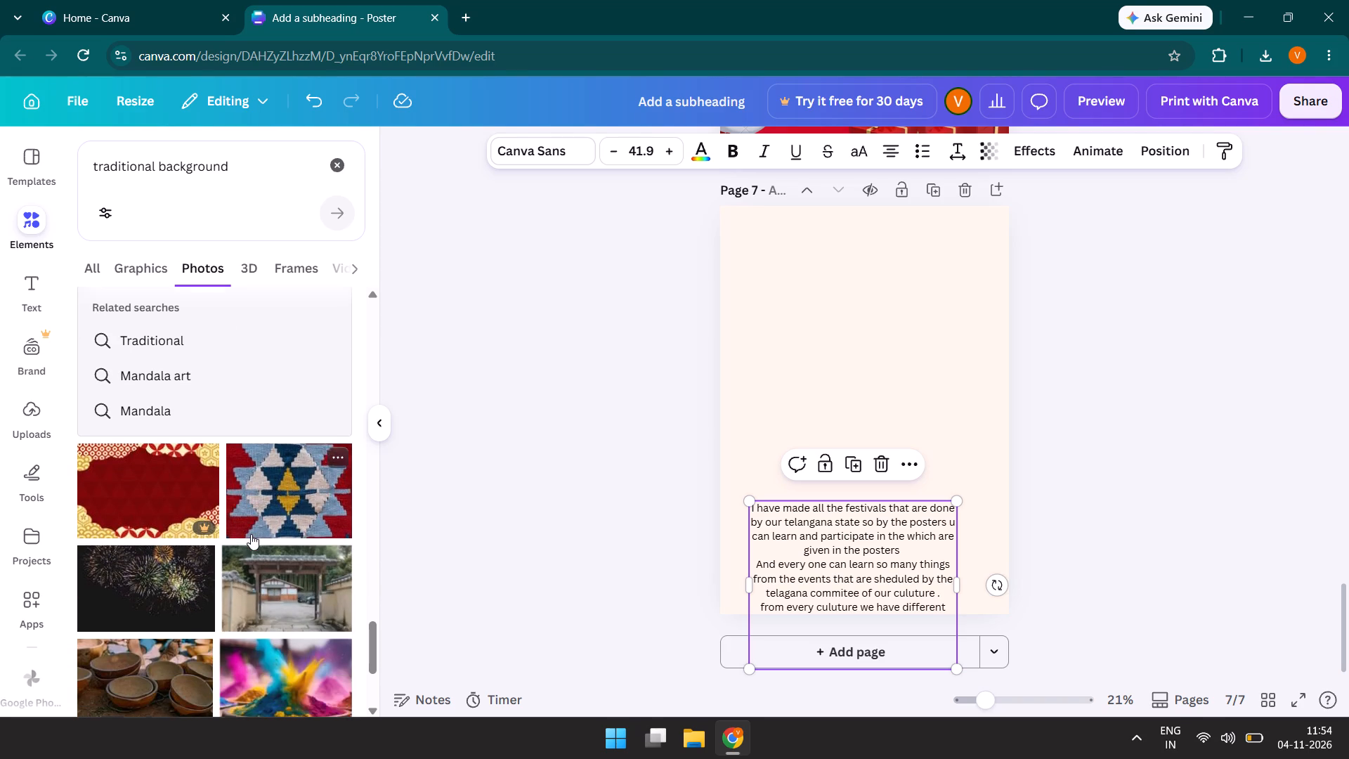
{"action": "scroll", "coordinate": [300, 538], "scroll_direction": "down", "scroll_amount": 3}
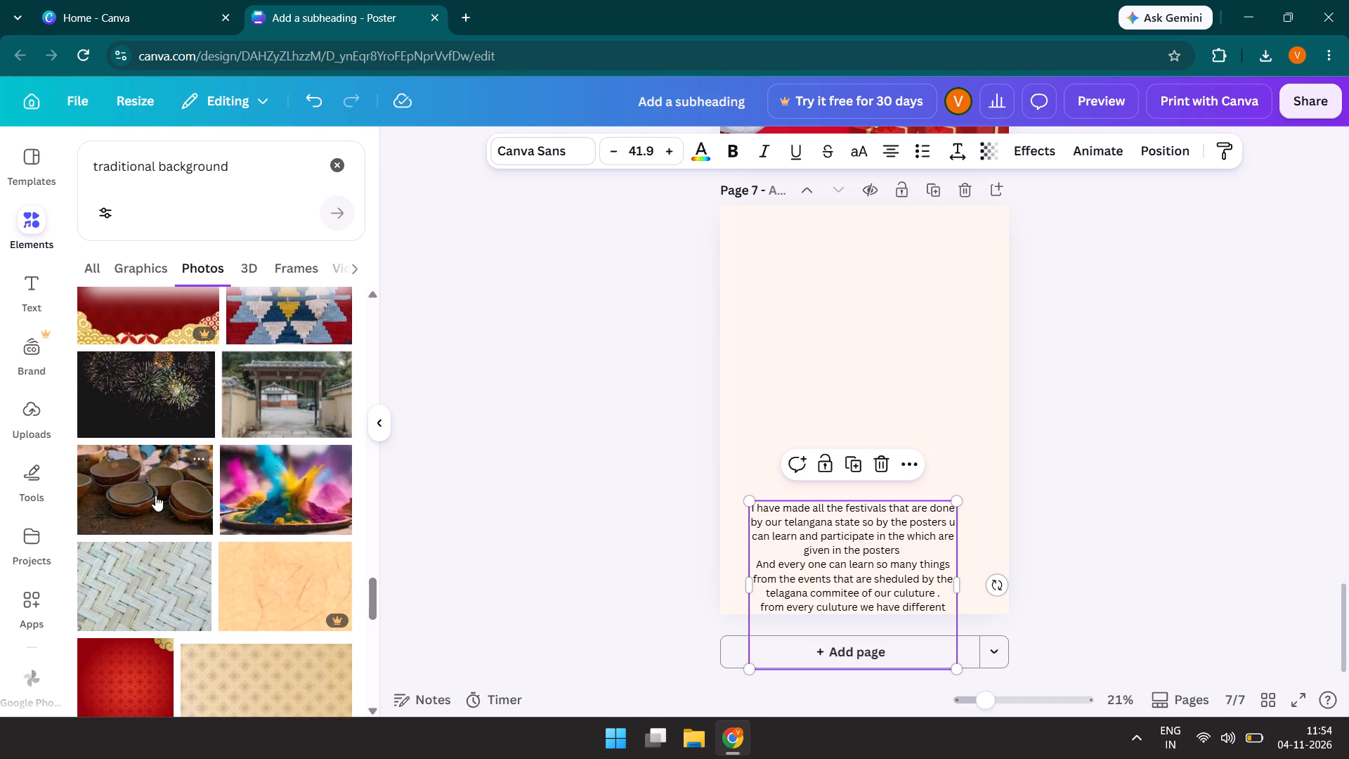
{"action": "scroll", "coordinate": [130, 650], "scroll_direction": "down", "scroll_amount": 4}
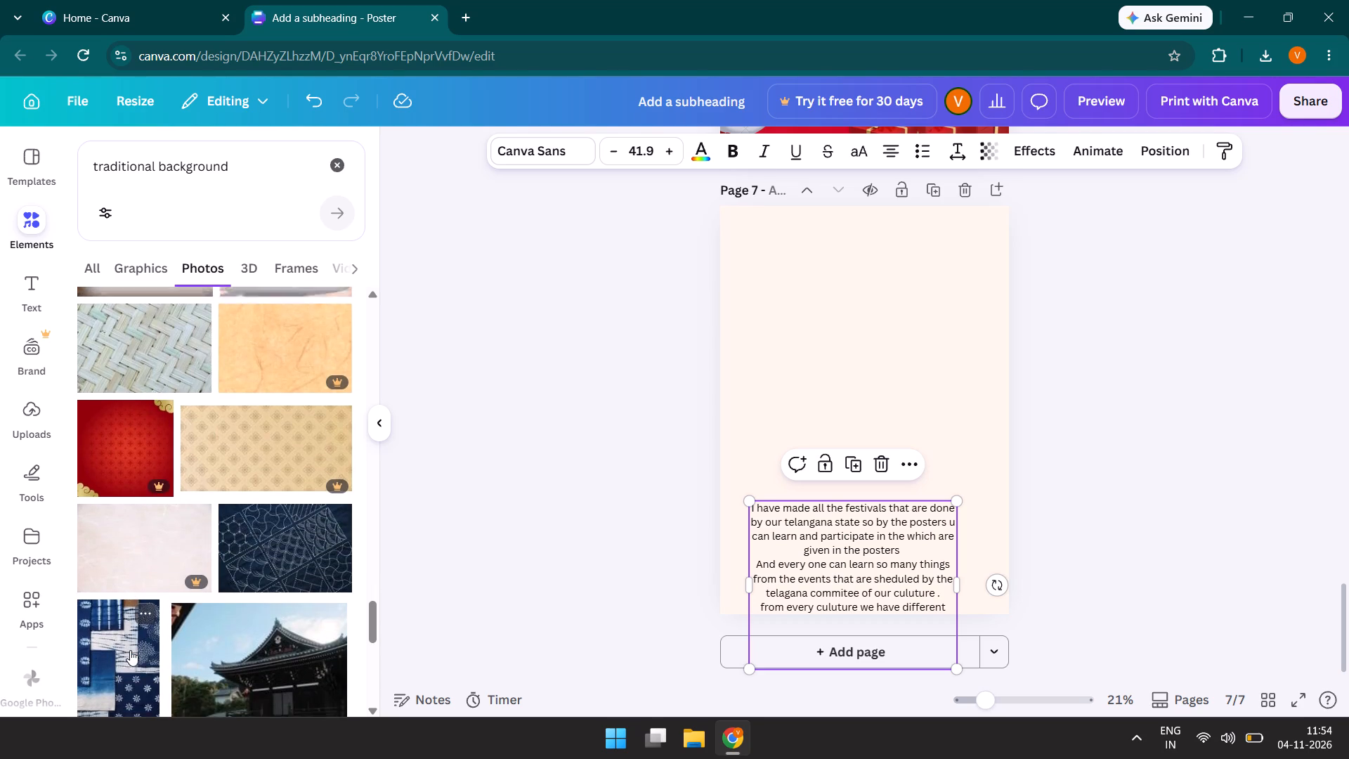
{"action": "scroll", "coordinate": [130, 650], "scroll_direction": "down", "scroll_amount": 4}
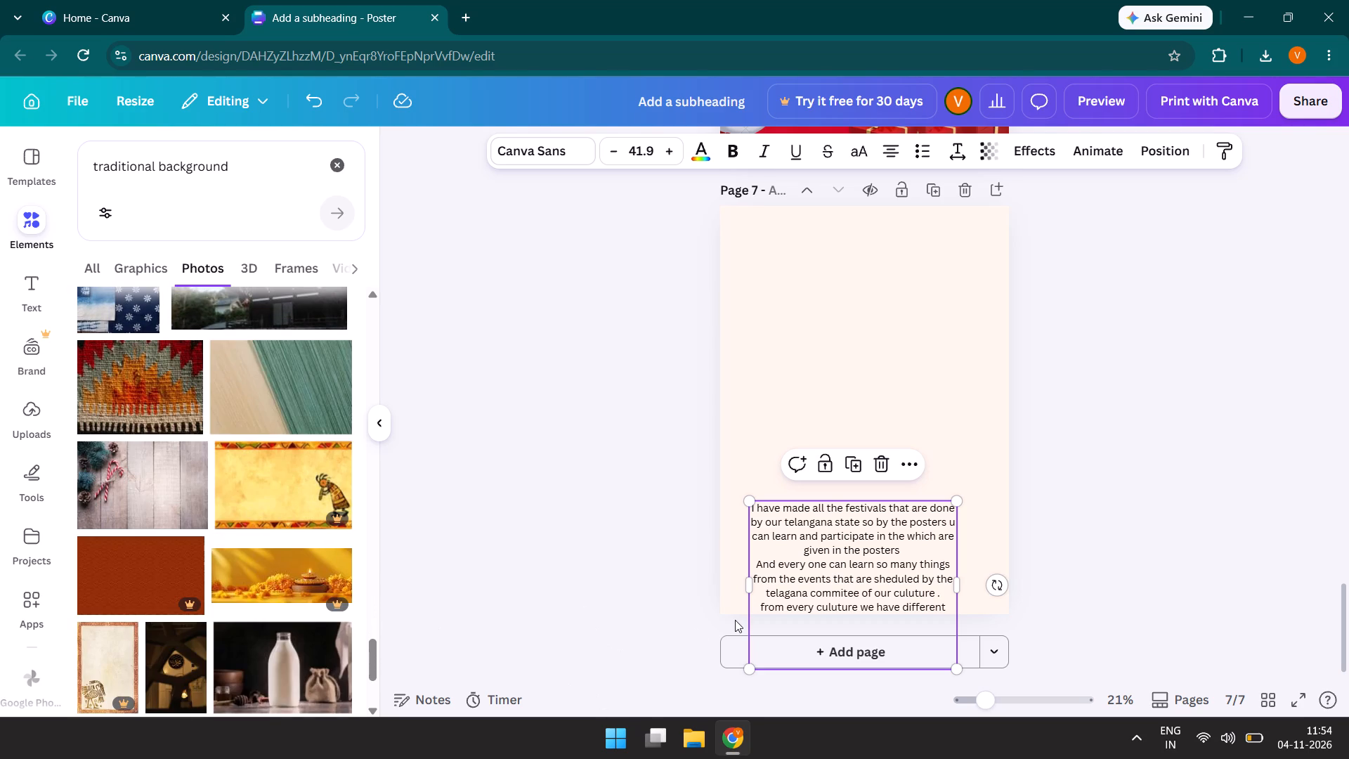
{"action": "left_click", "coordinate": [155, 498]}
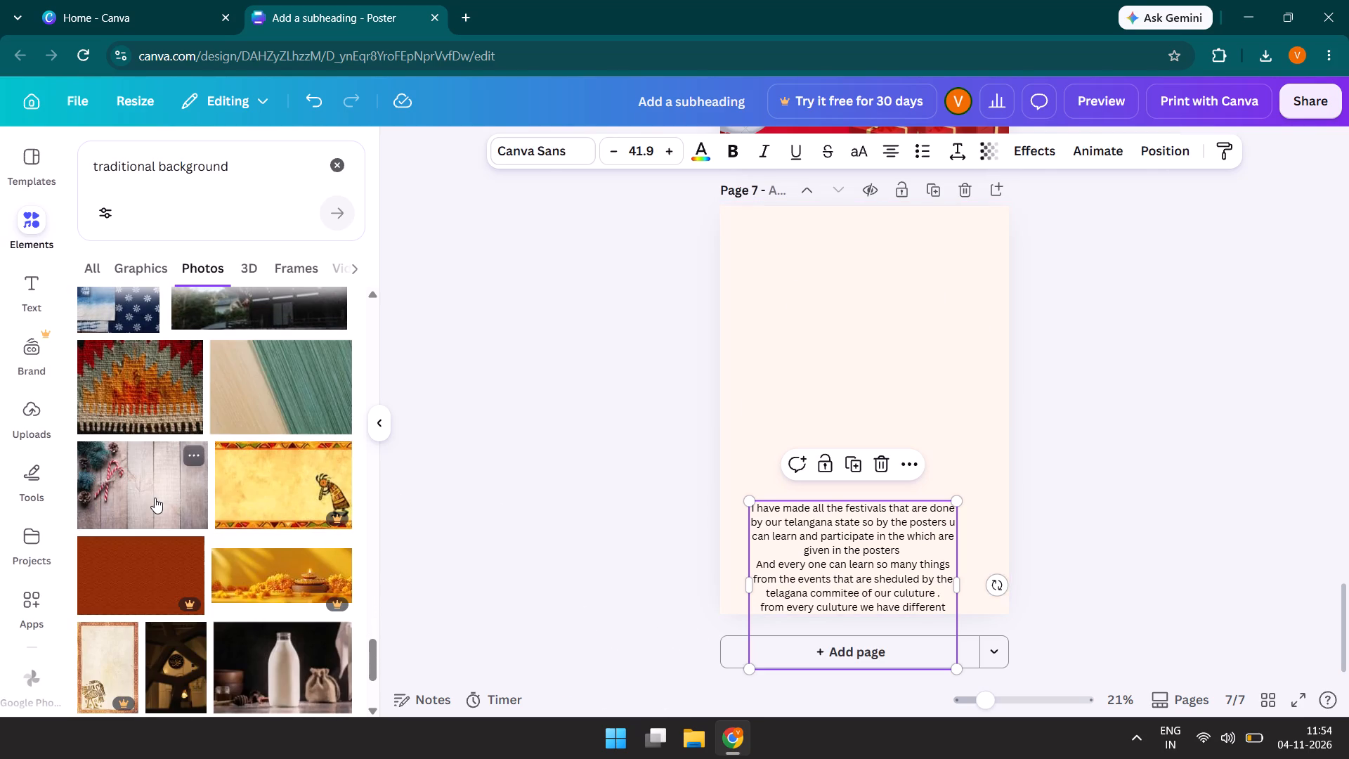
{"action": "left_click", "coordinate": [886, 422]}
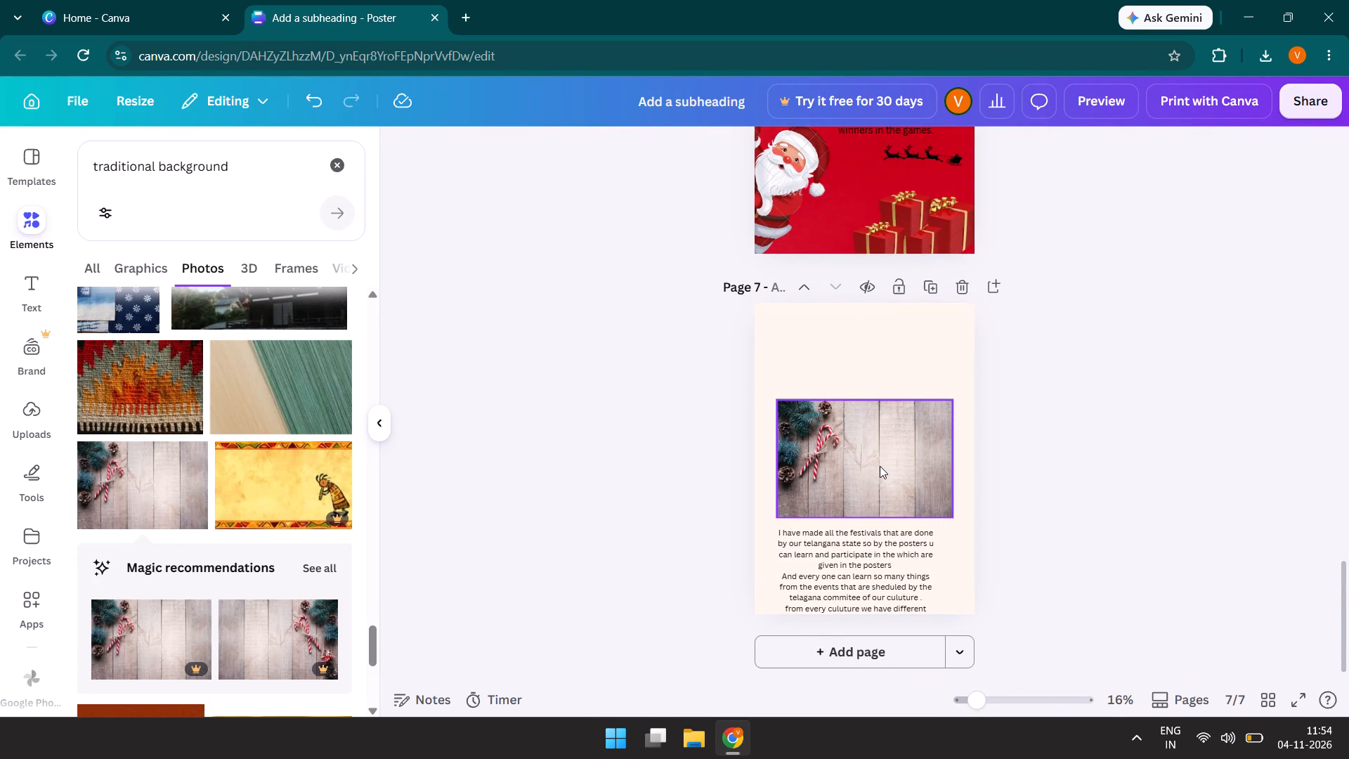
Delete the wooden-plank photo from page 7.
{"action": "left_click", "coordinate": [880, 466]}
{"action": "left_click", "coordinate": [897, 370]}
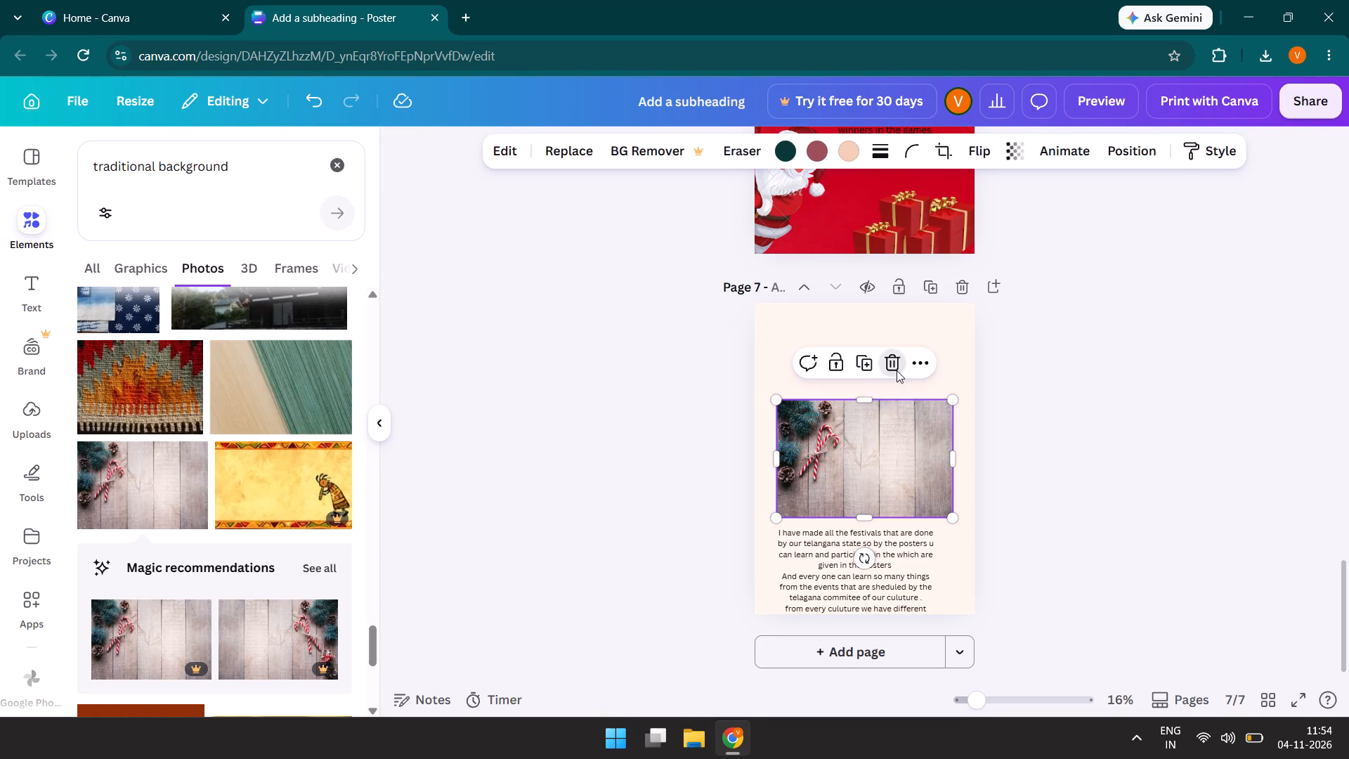
Move the text box back up to the centre of page 7.
{"action": "left_click_drag", "start_coordinate": [873, 583], "coordinate": [888, 467]}
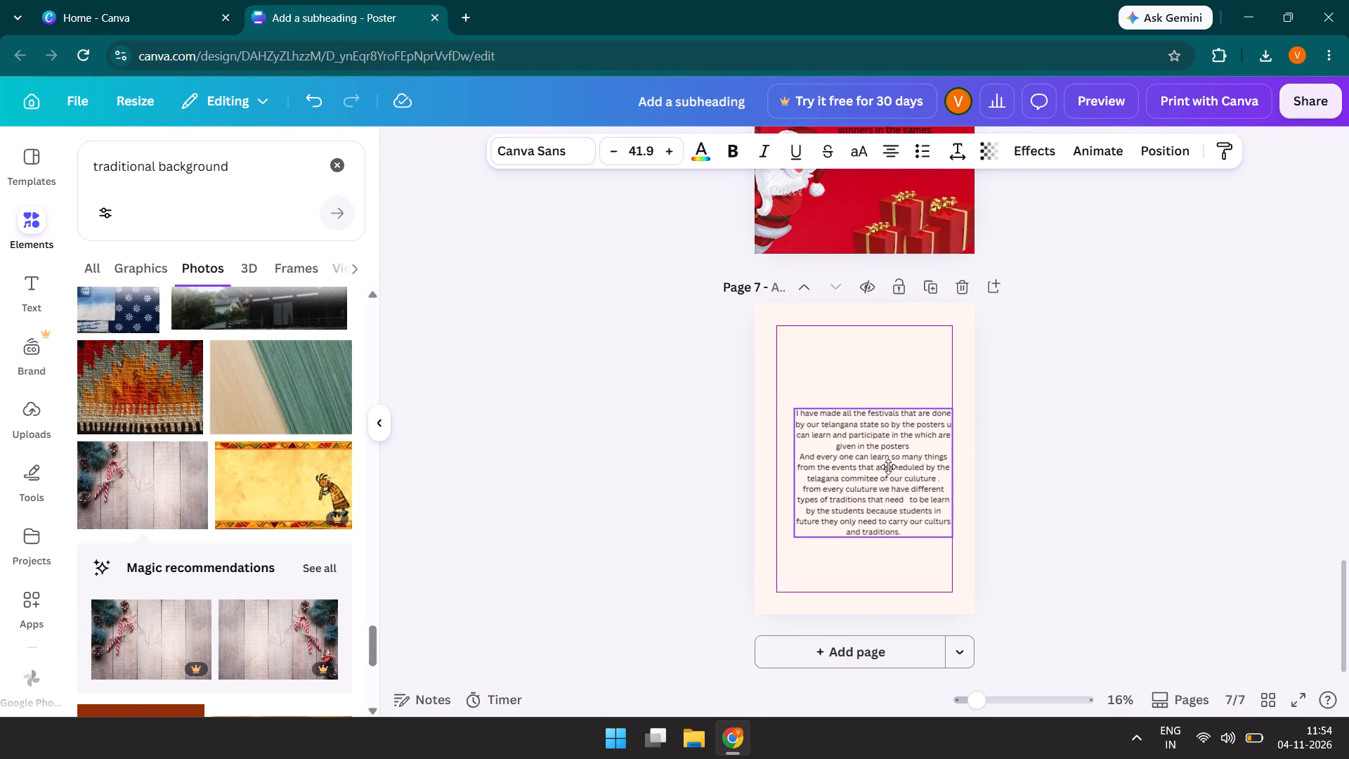
{"action": "left_click_drag", "start_coordinate": [888, 467], "coordinate": [886, 443]}
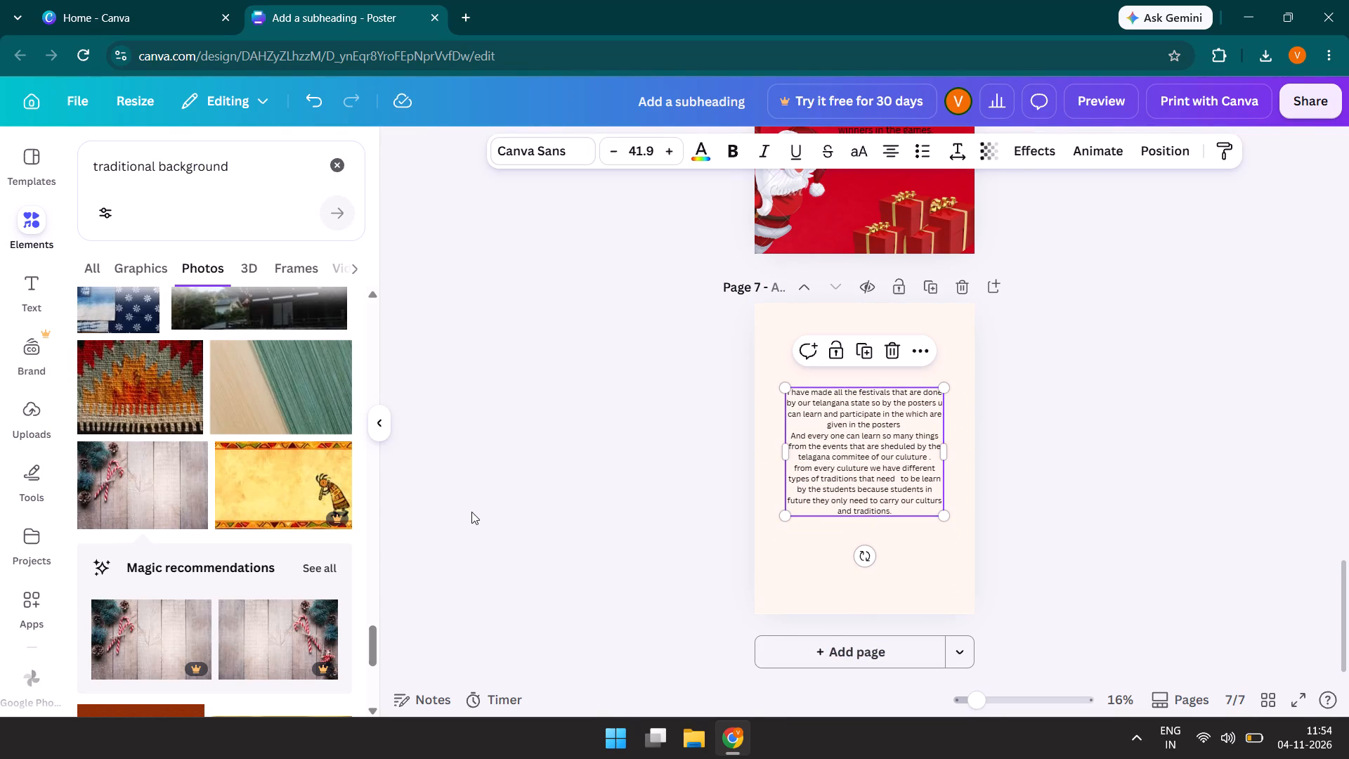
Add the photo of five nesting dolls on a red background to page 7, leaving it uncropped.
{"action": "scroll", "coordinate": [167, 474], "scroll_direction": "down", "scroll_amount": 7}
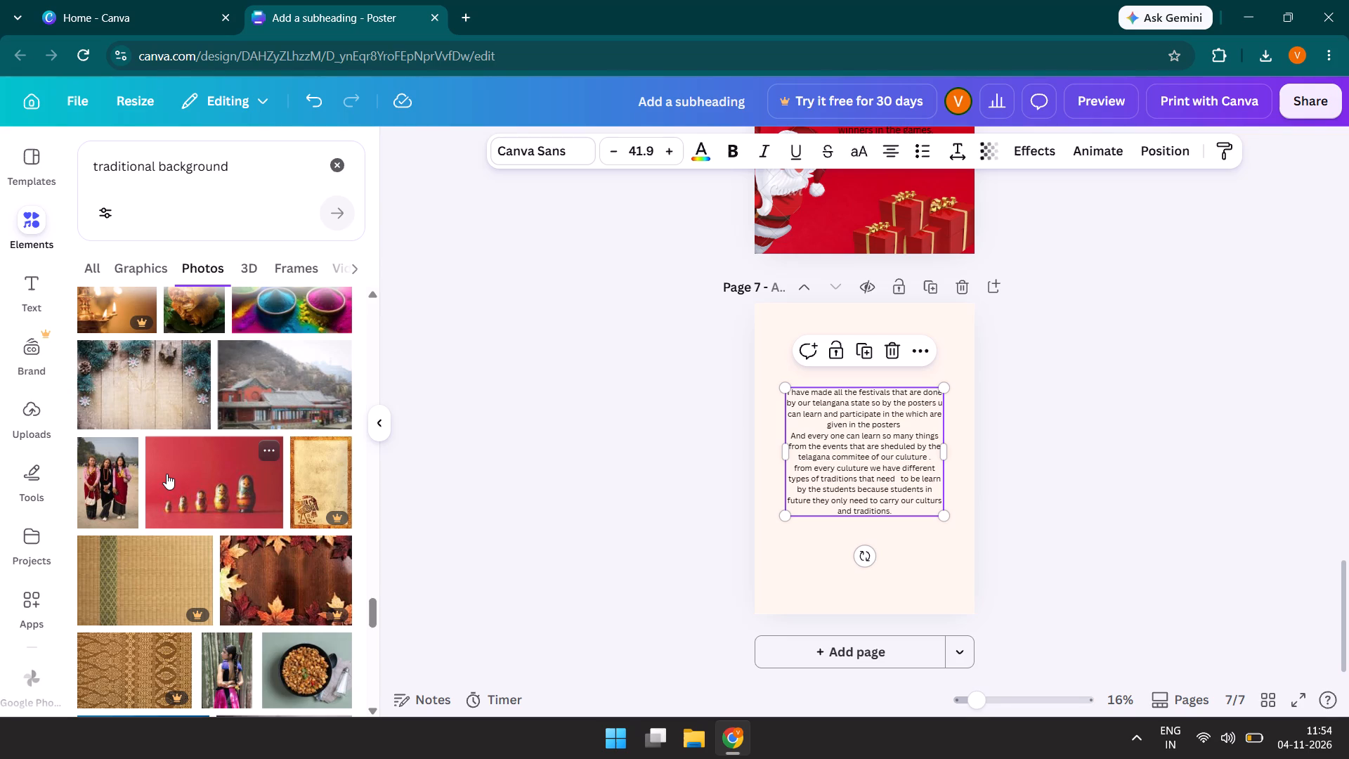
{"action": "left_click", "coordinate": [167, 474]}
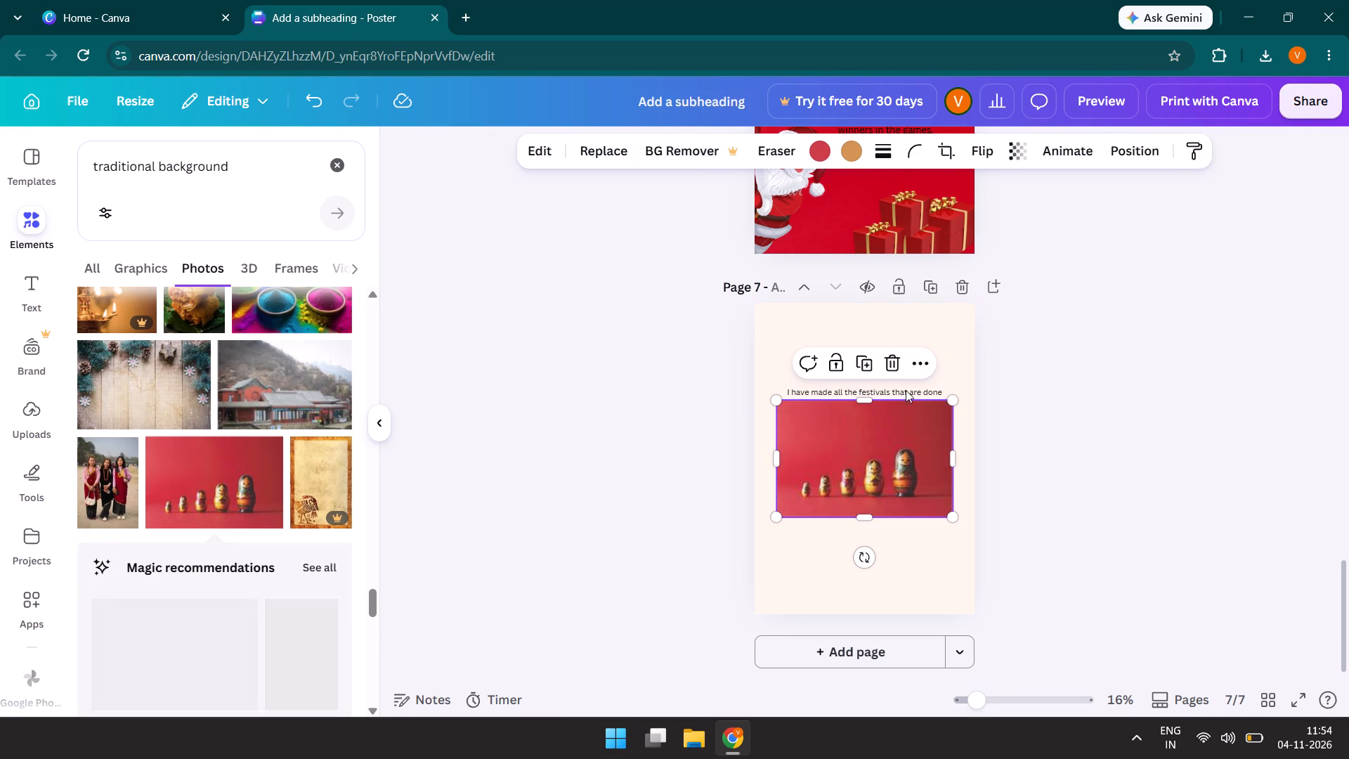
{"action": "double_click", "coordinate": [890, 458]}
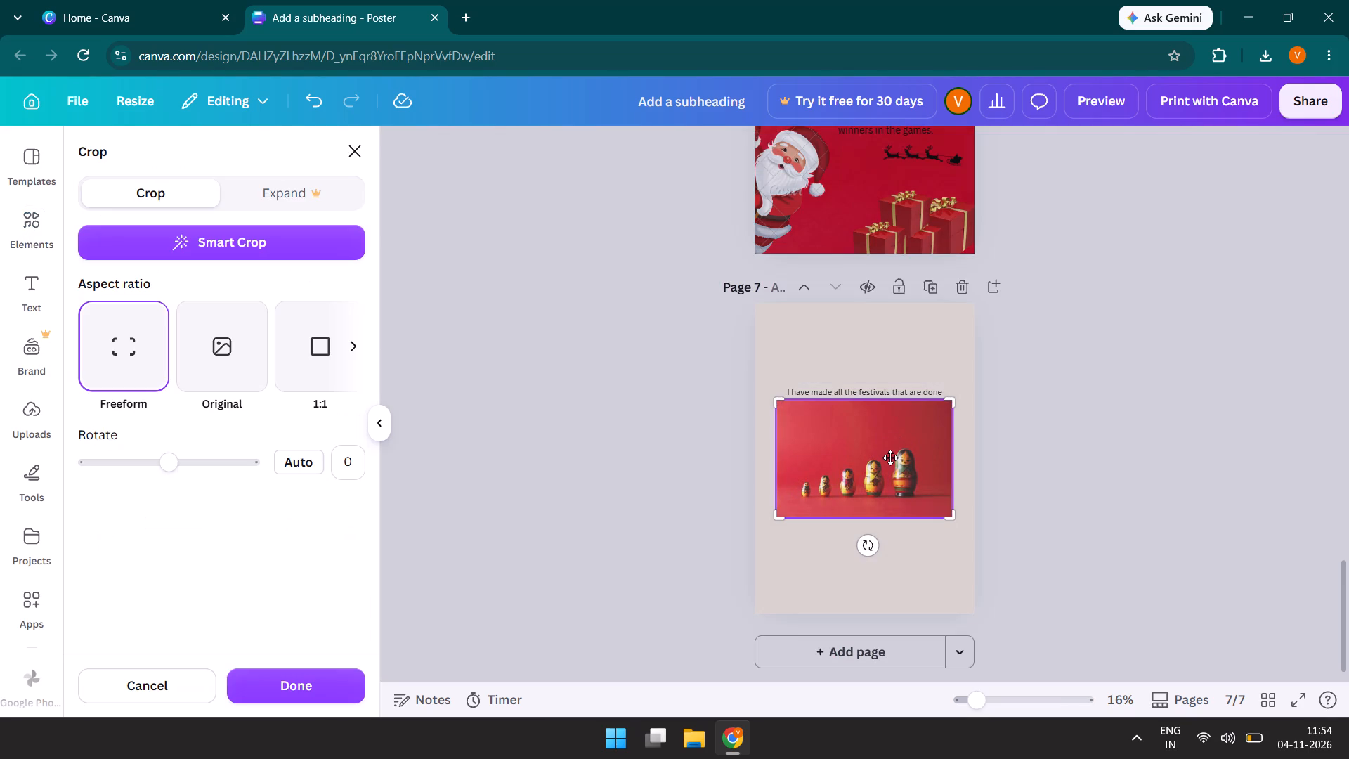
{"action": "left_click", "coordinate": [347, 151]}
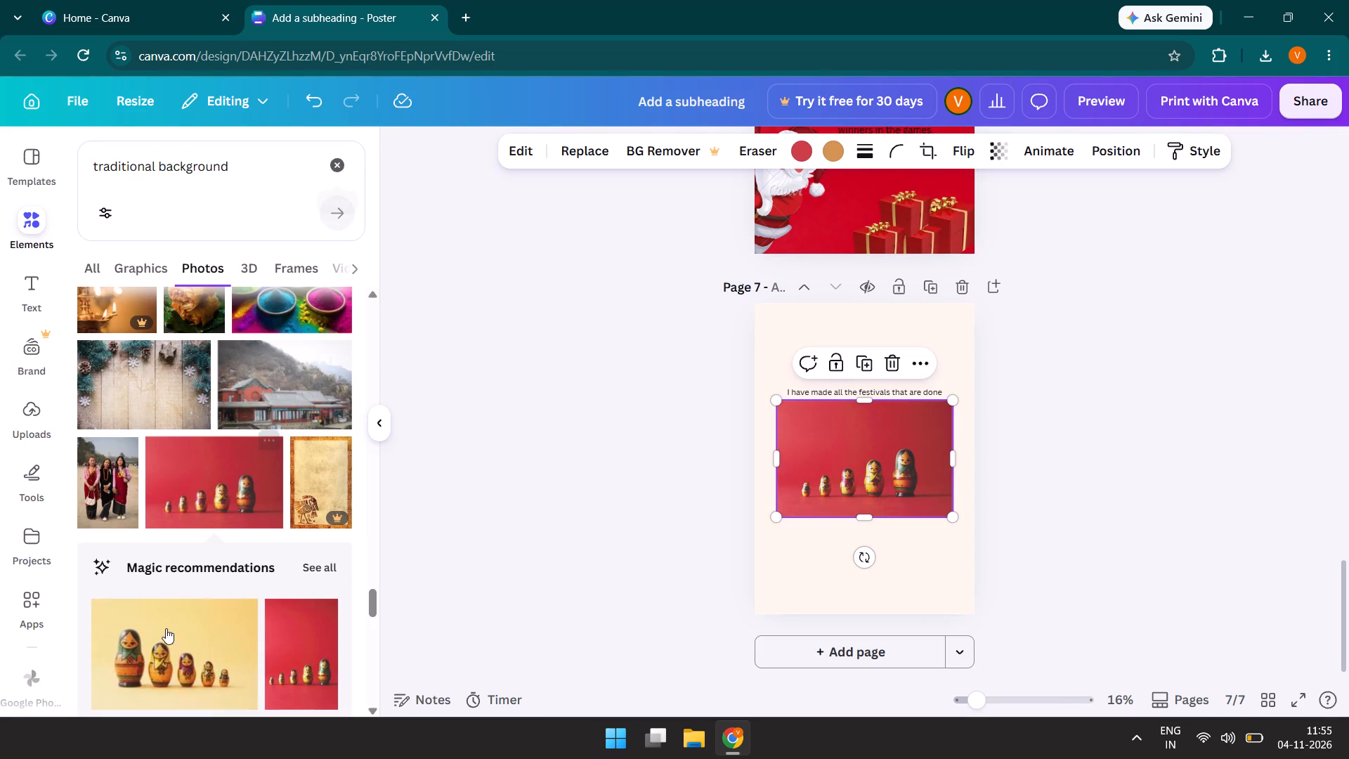
Add the recommended yellow nesting-doll photo and place it in the bottom-left corner of page 7, below the text.
{"action": "left_click", "coordinate": [174, 678]}
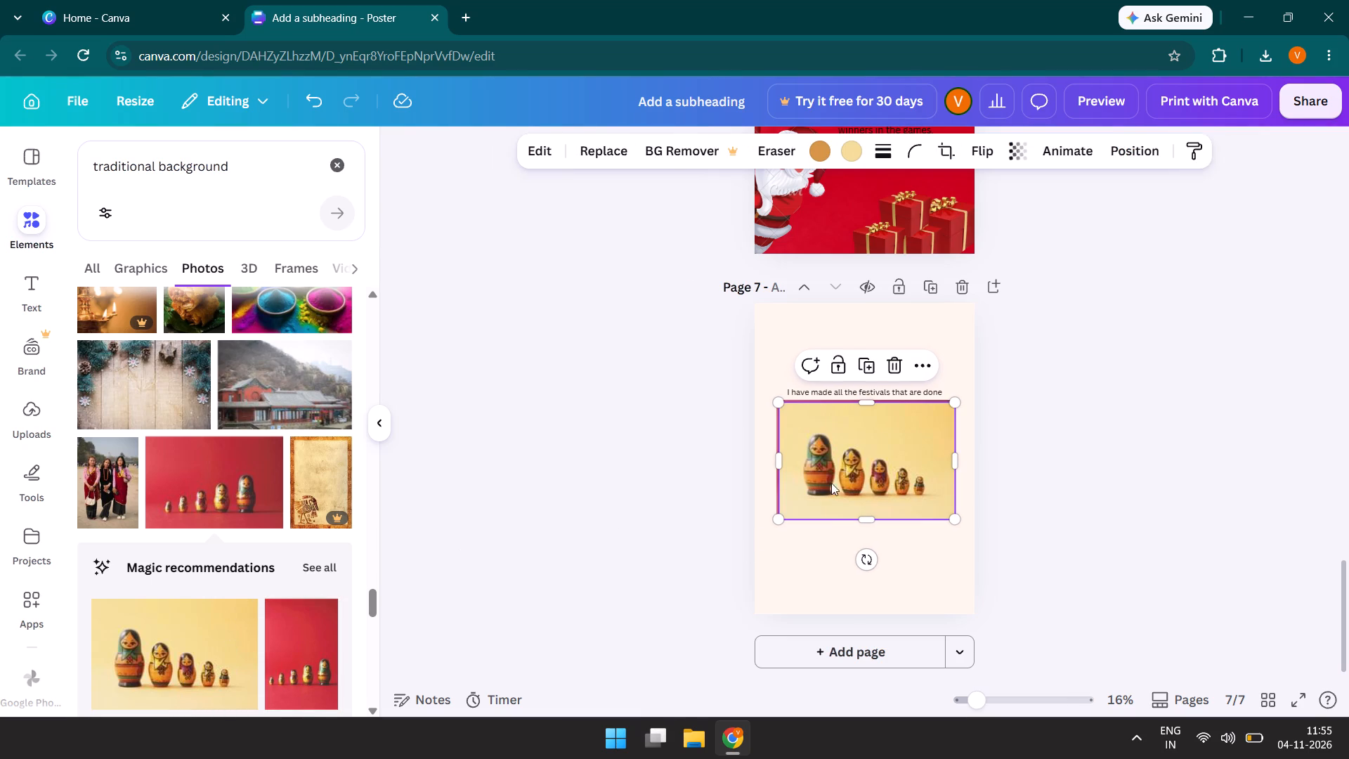
{"action": "left_click_drag", "start_coordinate": [860, 478], "coordinate": [814, 598]}
{"action": "left_click", "coordinate": [653, 588]}
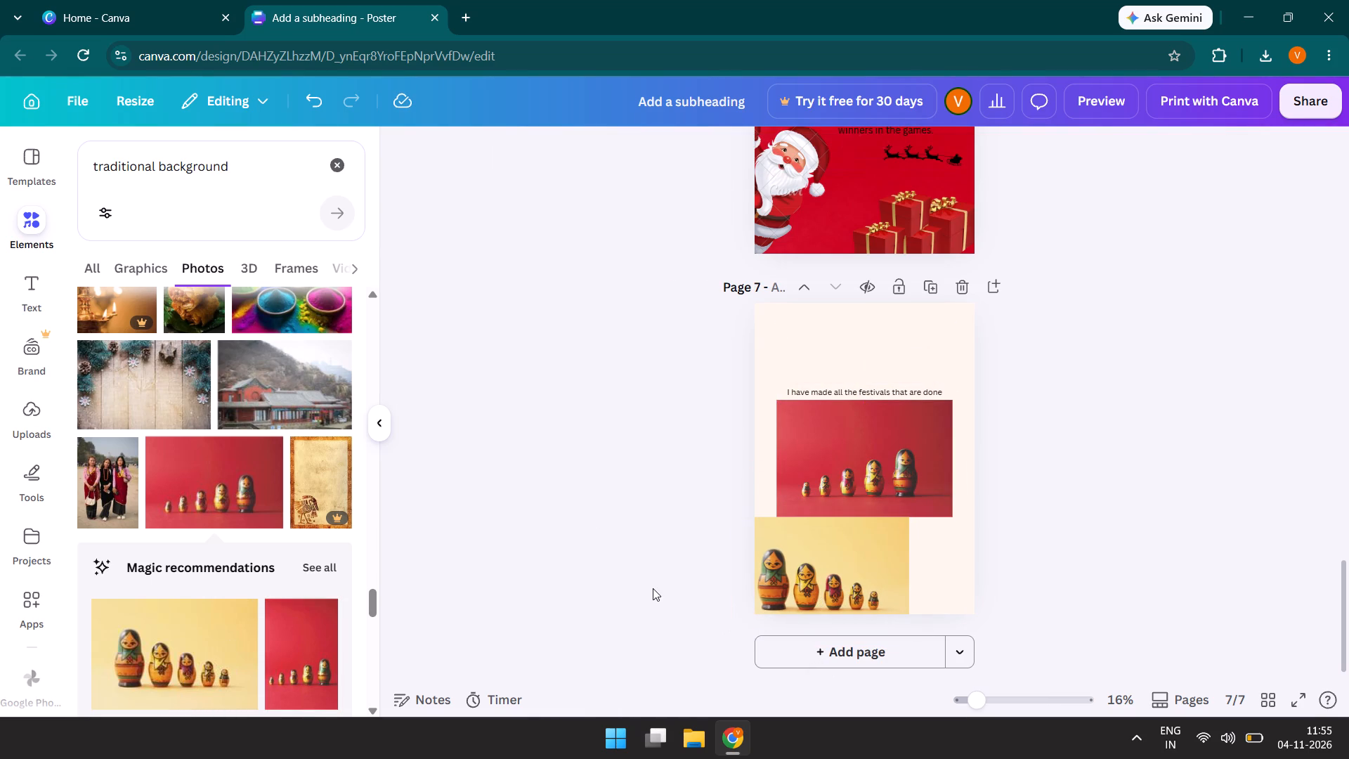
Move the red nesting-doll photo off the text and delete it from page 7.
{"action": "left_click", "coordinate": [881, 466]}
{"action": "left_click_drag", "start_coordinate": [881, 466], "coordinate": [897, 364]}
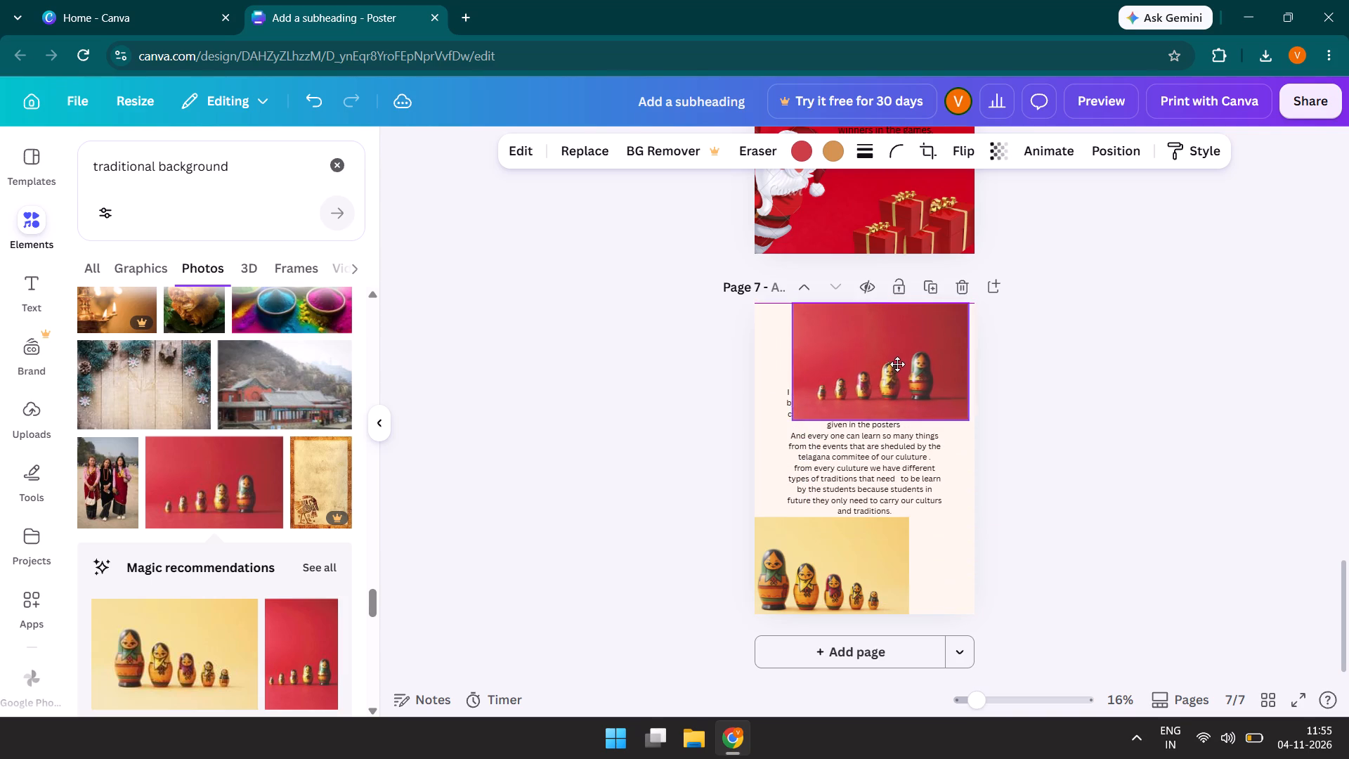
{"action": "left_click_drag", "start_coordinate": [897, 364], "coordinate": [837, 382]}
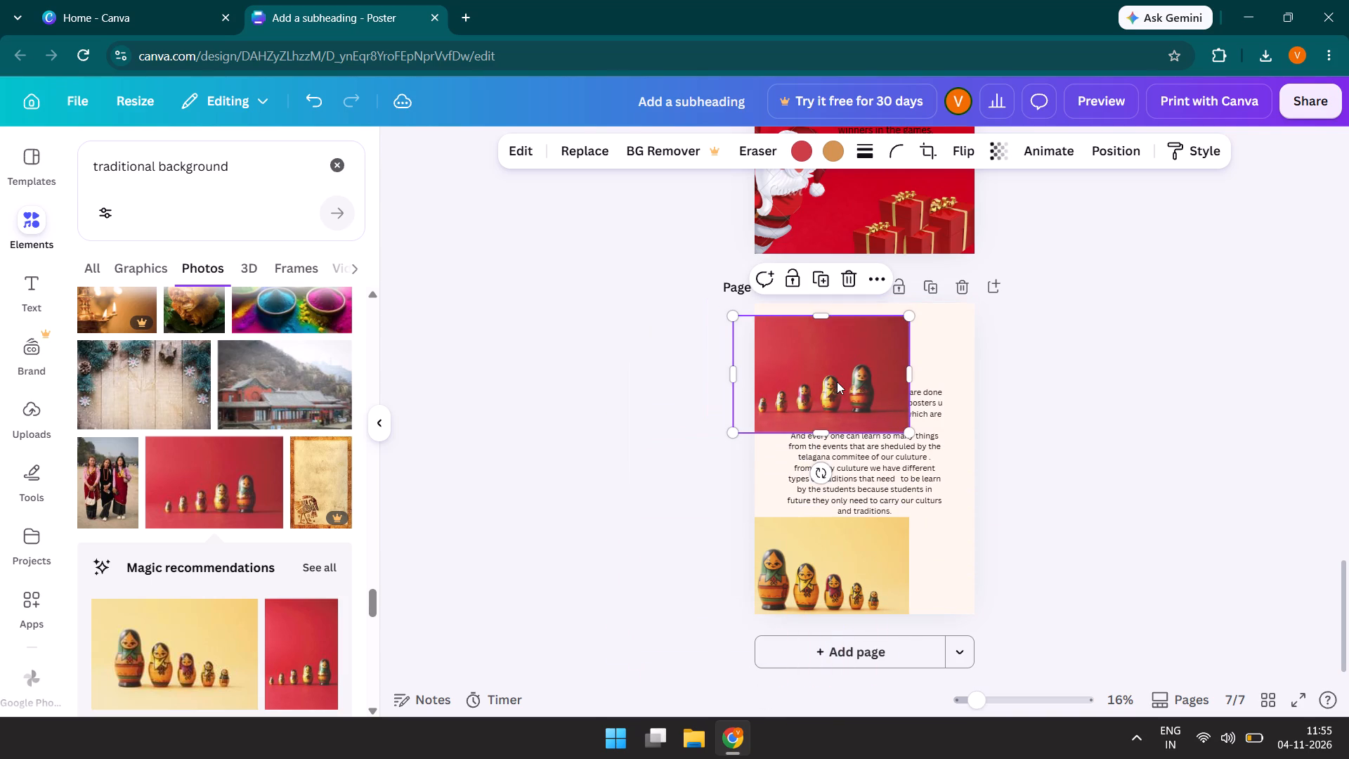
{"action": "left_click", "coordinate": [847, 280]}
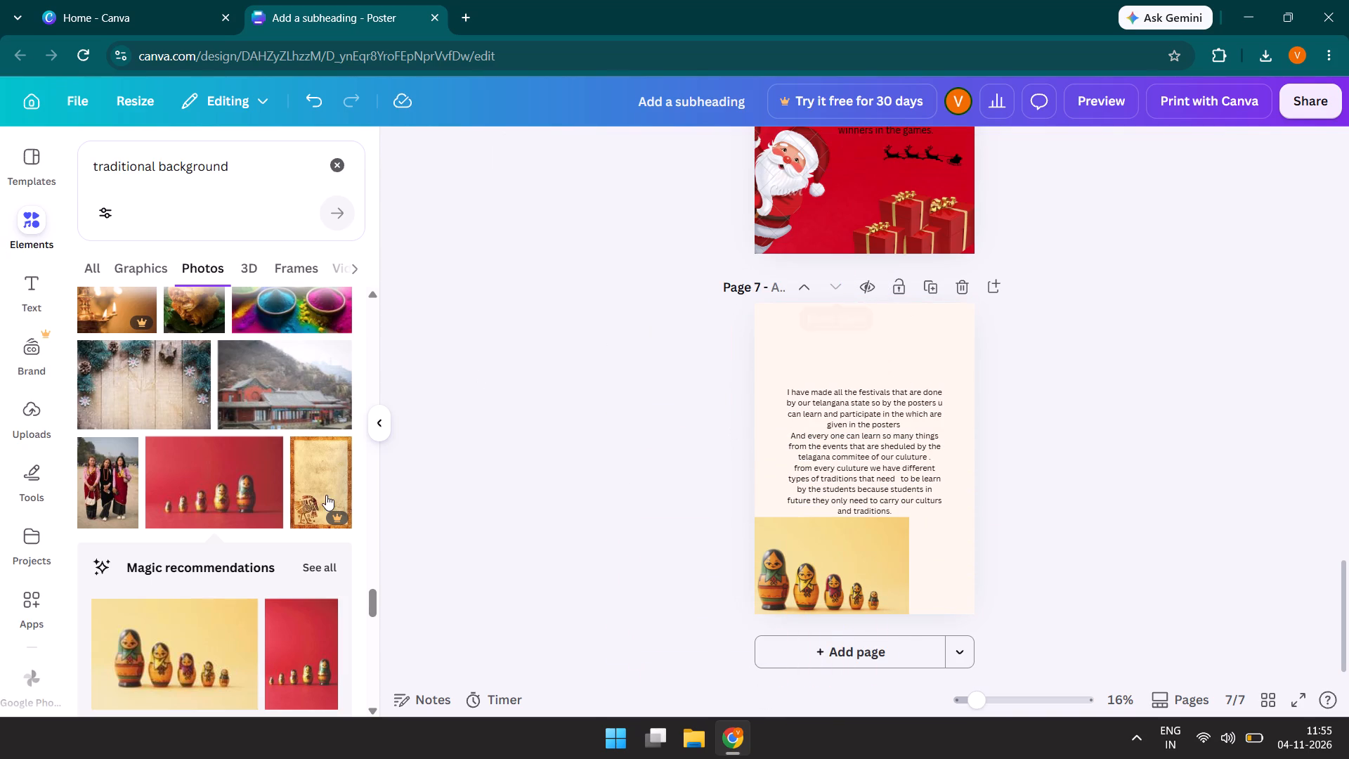
Search the photo elements for "Banana leaf" and browse the results for a page 7 image.
{"action": "scroll", "coordinate": [208, 609], "scroll_direction": "down", "scroll_amount": 5}
{"action": "left_click", "coordinate": [234, 365]}
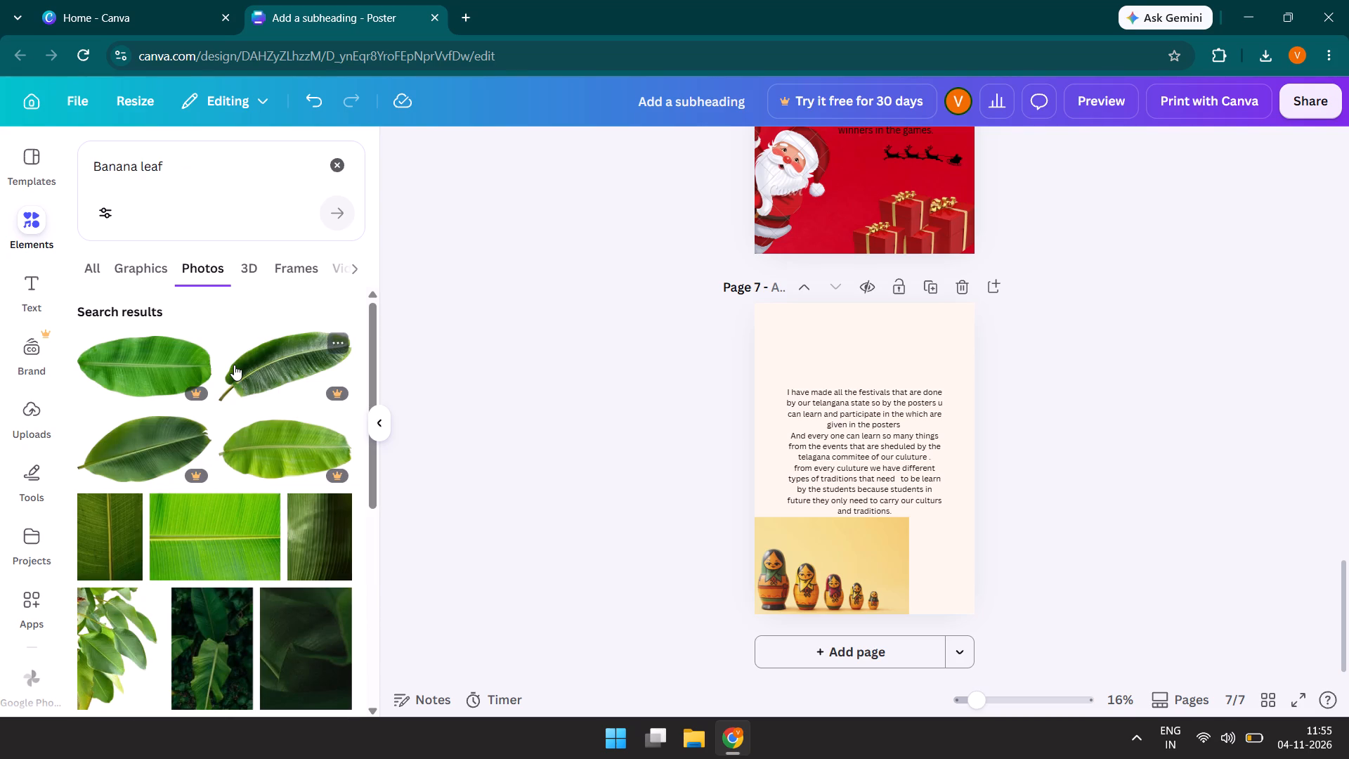
{"action": "scroll", "coordinate": [228, 551], "scroll_direction": "down", "scroll_amount": 5}
{"action": "scroll", "coordinate": [228, 551], "scroll_direction": "up", "scroll_amount": 1}
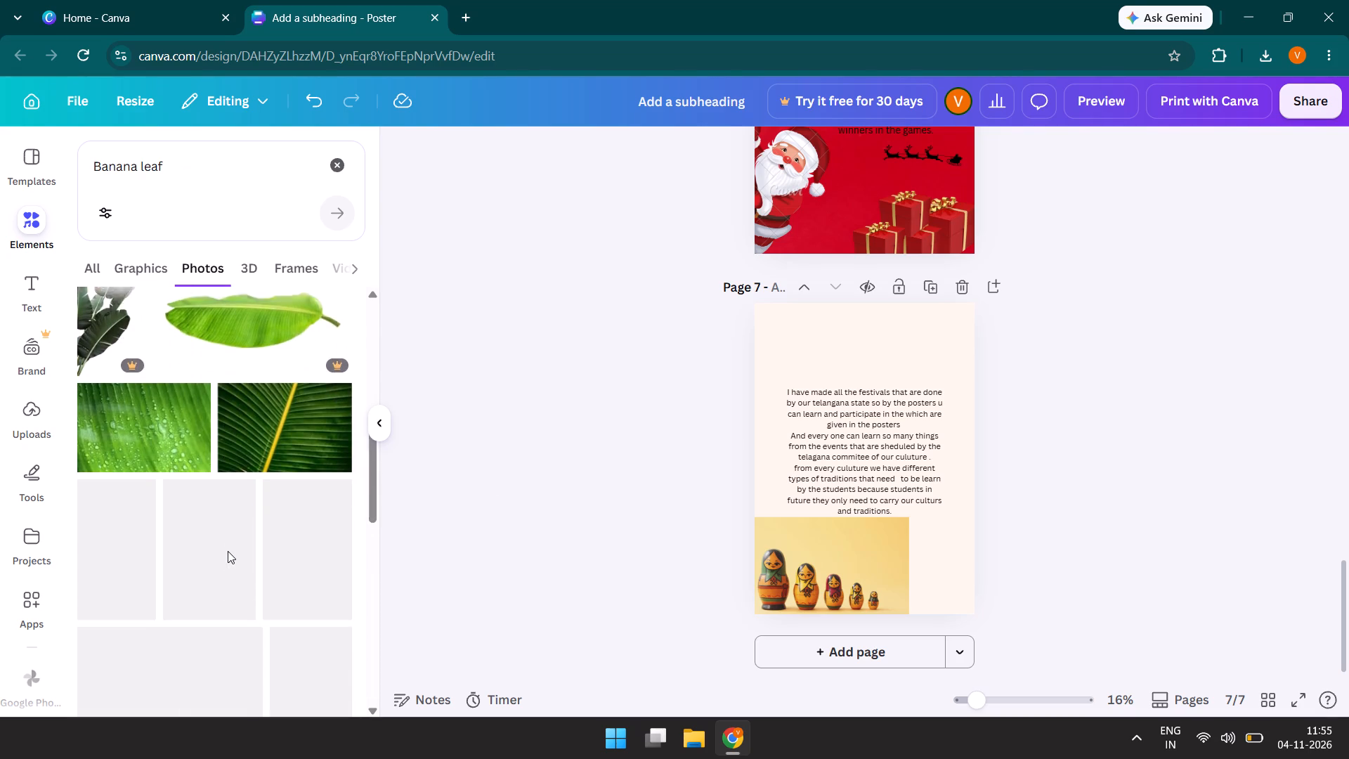
{"action": "scroll", "coordinate": [228, 551], "scroll_direction": "up", "scroll_amount": 1}
{"action": "scroll", "coordinate": [228, 551], "scroll_direction": "down", "scroll_amount": 4}
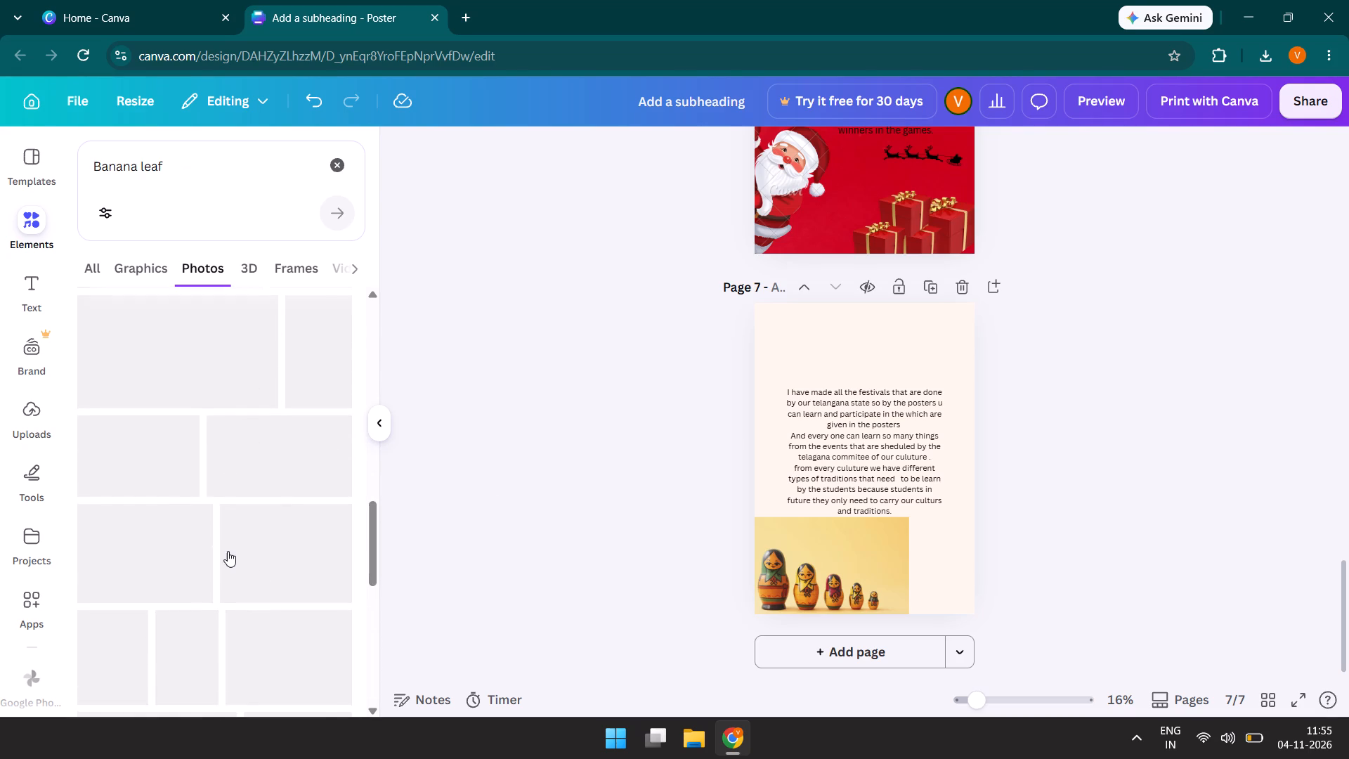
{"action": "scroll", "coordinate": [228, 551], "scroll_direction": "down", "scroll_amount": 7}
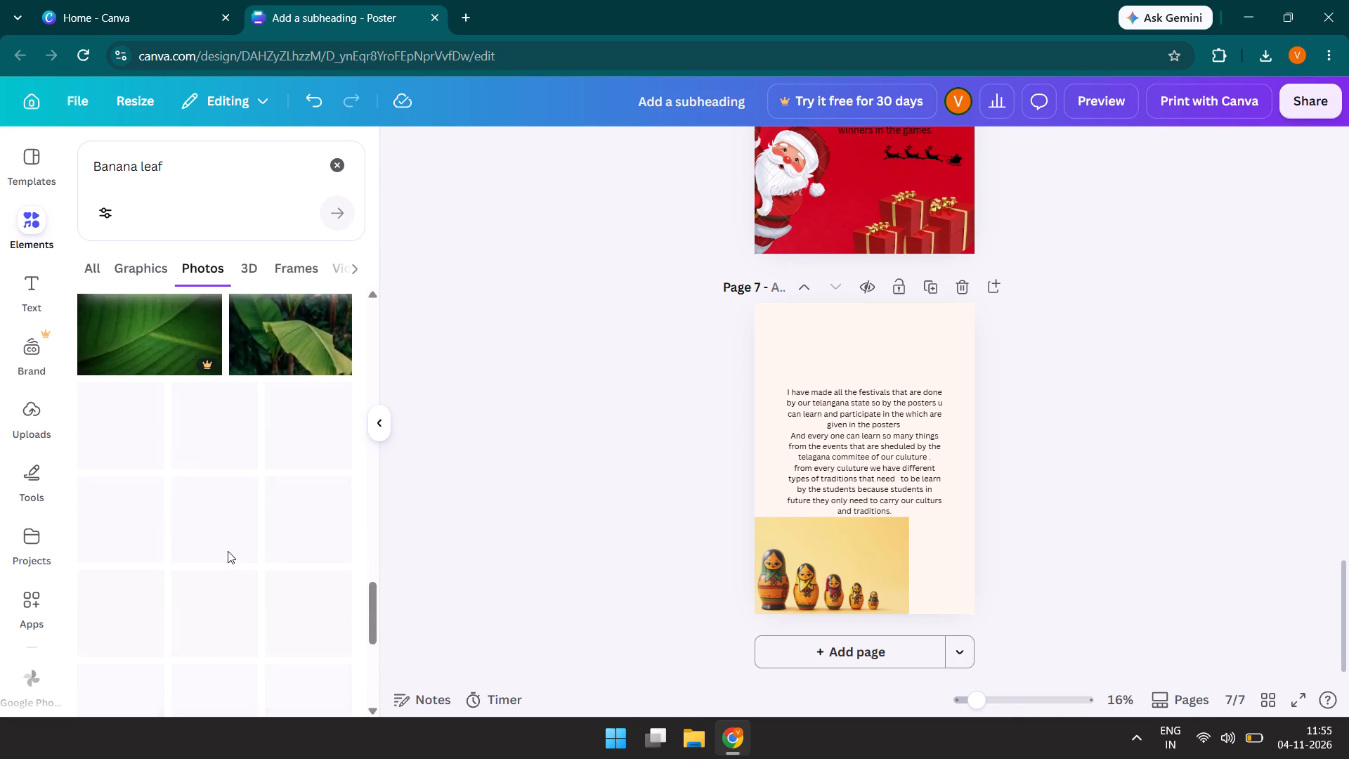
{"action": "scroll", "coordinate": [228, 551], "scroll_direction": "up", "scroll_amount": 18}
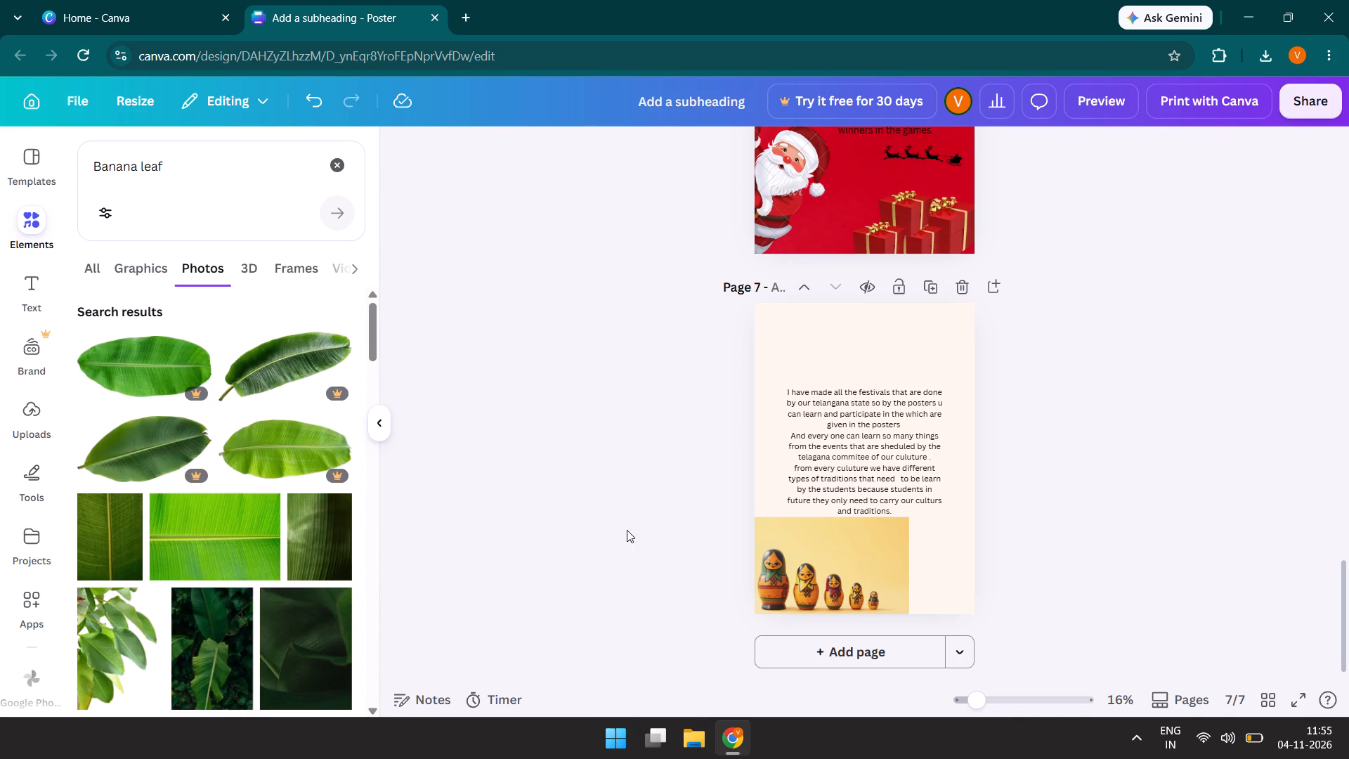
Move the festival text box up off page 7 and onto the red Santa page above.
{"action": "left_click_drag", "start_coordinate": [849, 455], "coordinate": [843, 228]}
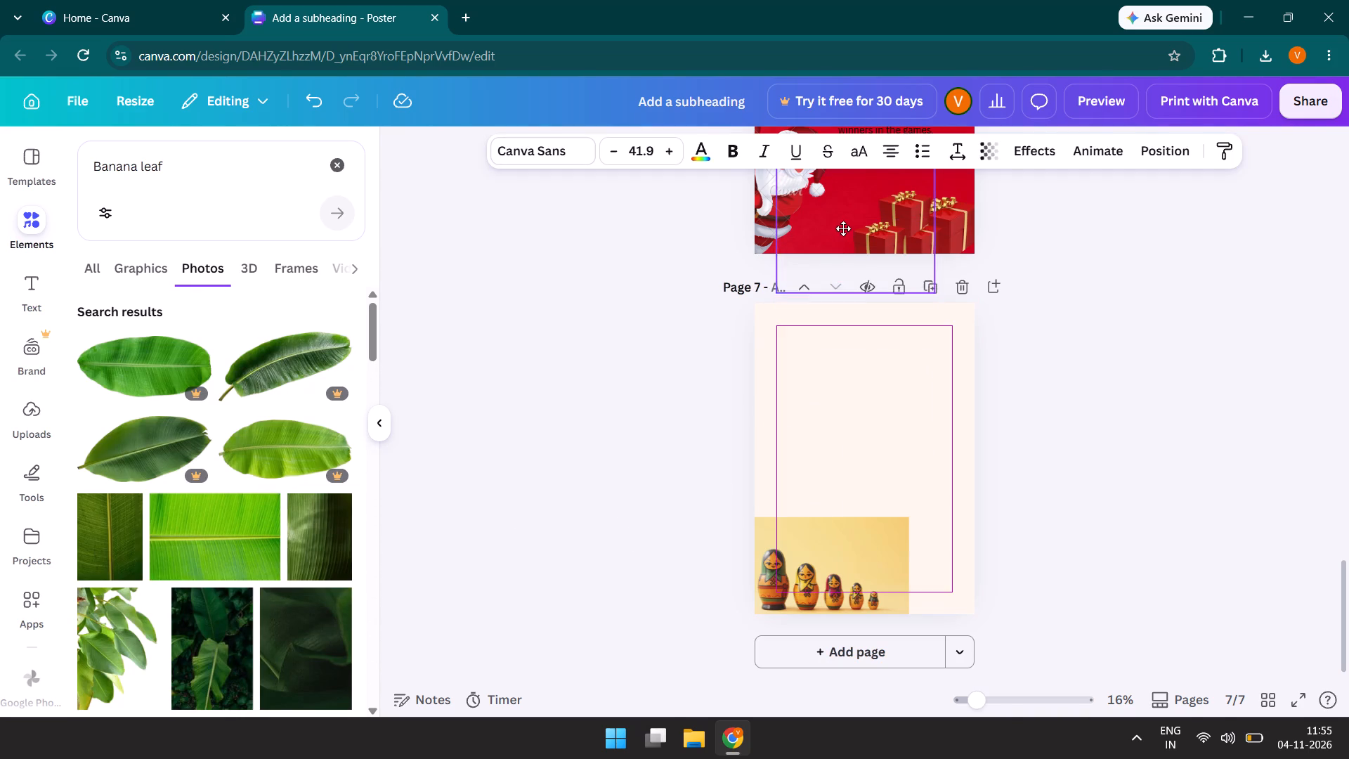
{"action": "left_click_drag", "start_coordinate": [843, 228], "coordinate": [840, 147]}
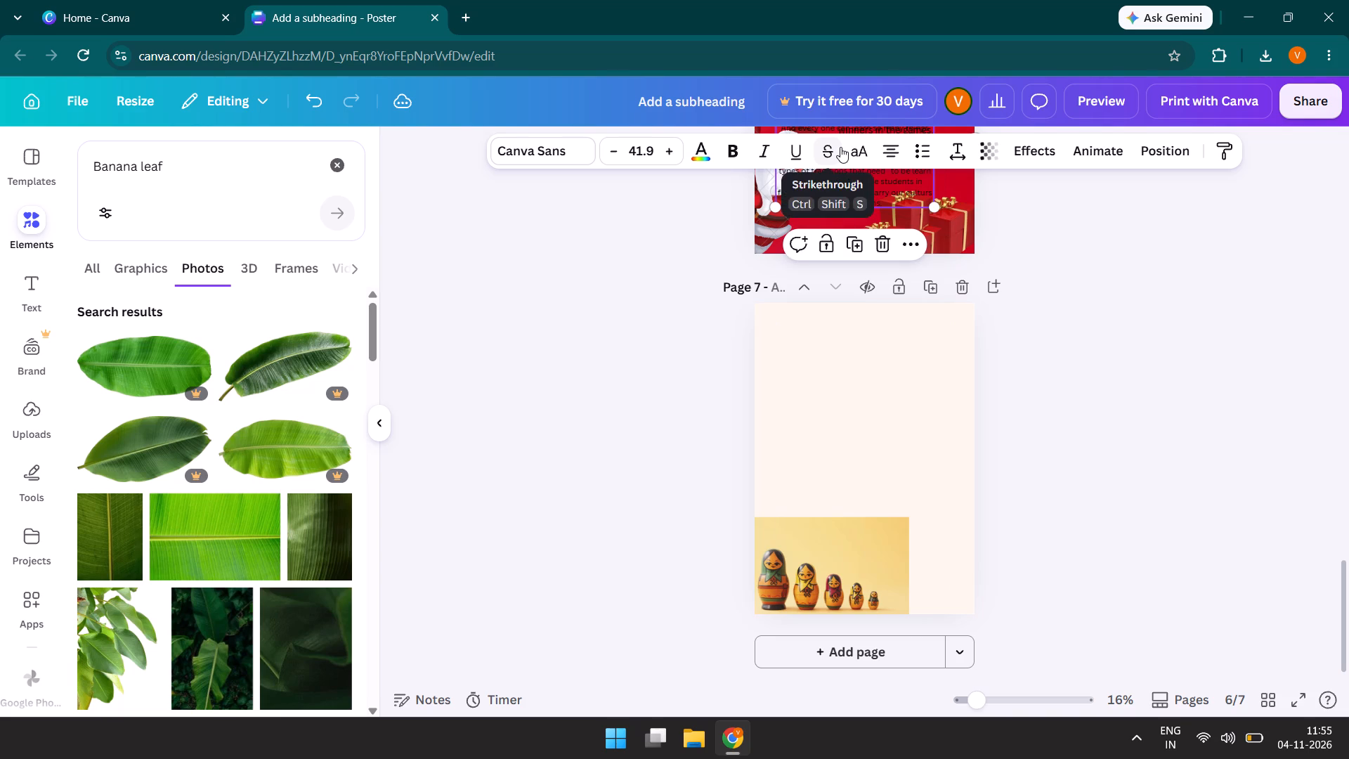
Search the elements for "traditional background" and browse the graphics results for a page 7 decoration.
{"action": "left_click", "coordinate": [847, 578]}
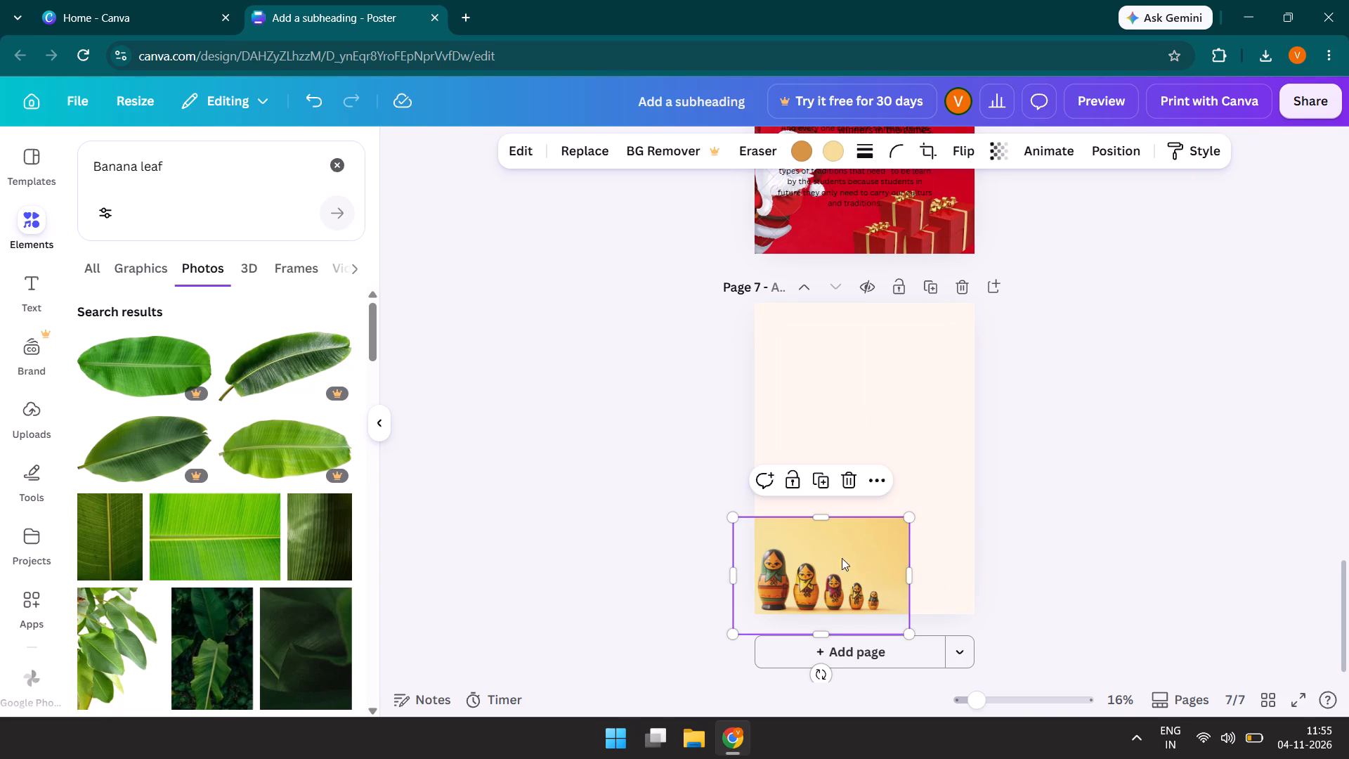
{"action": "left_click", "coordinate": [339, 159]}
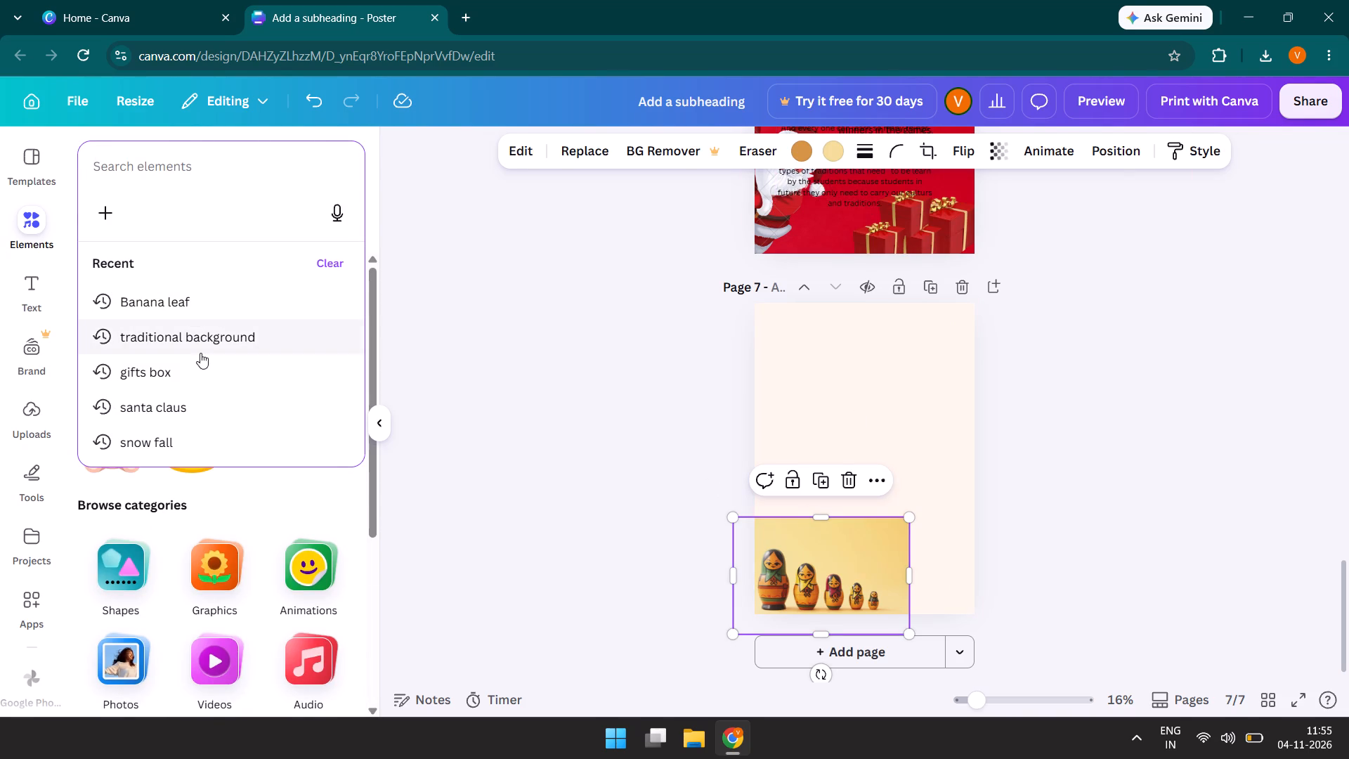
{"action": "left_click", "coordinate": [209, 344]}
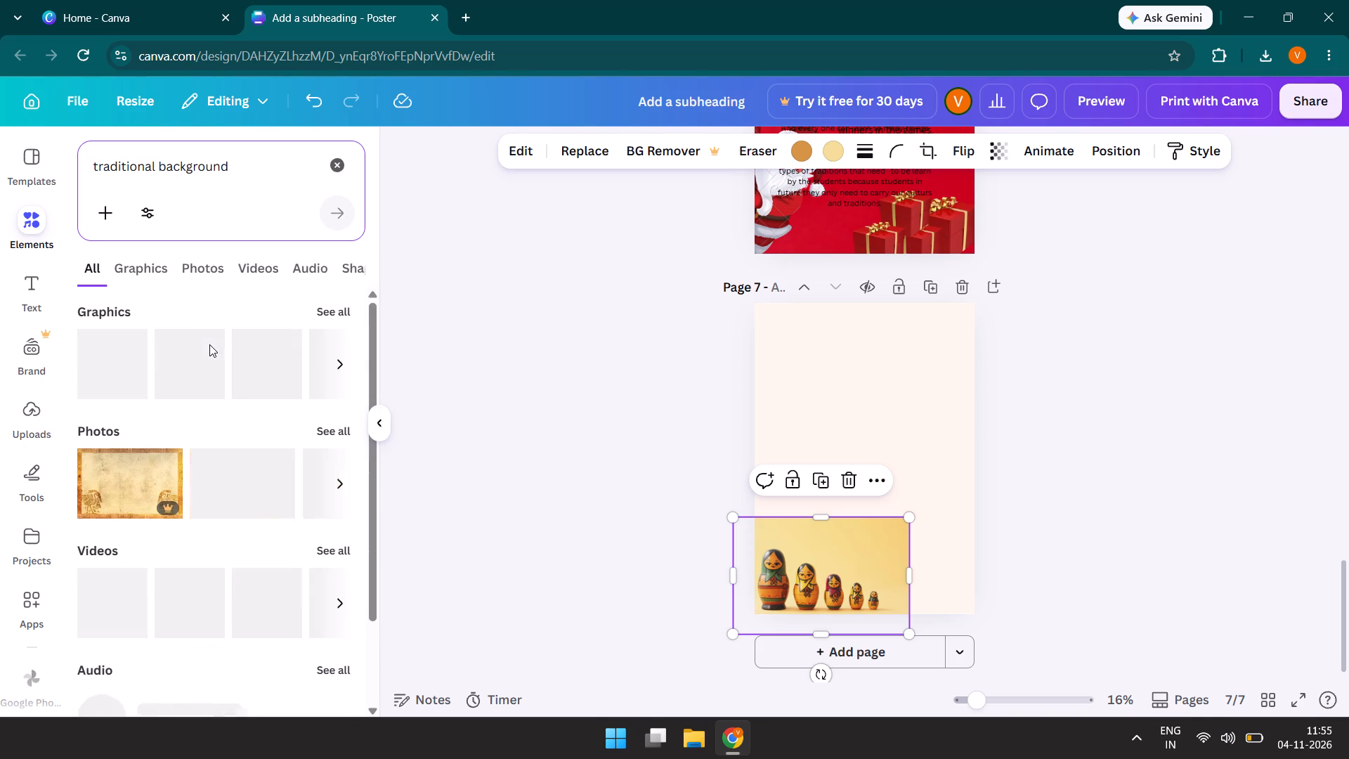
{"action": "scroll", "coordinate": [250, 403], "scroll_direction": "down", "scroll_amount": 1}
{"action": "scroll", "coordinate": [261, 436], "scroll_direction": "up", "scroll_amount": 2}
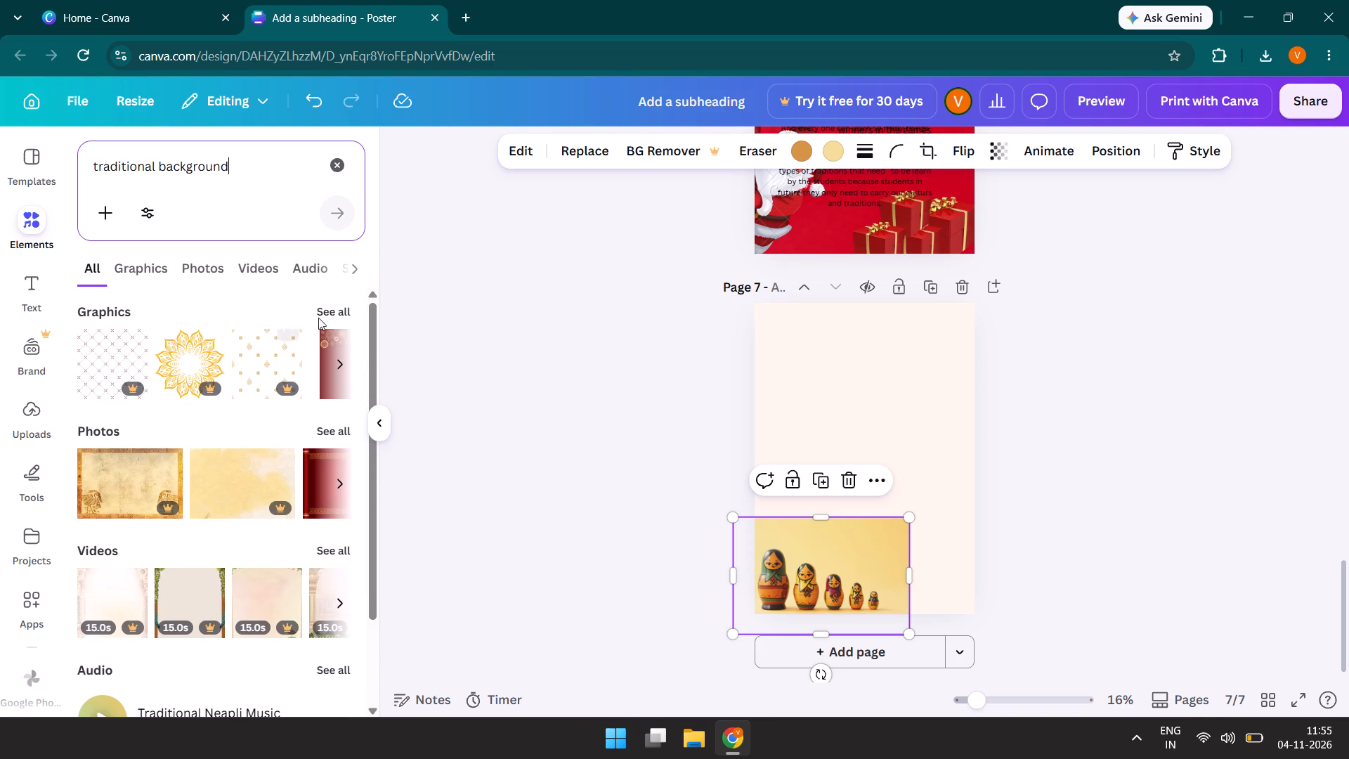
{"action": "left_click", "coordinate": [341, 300]}
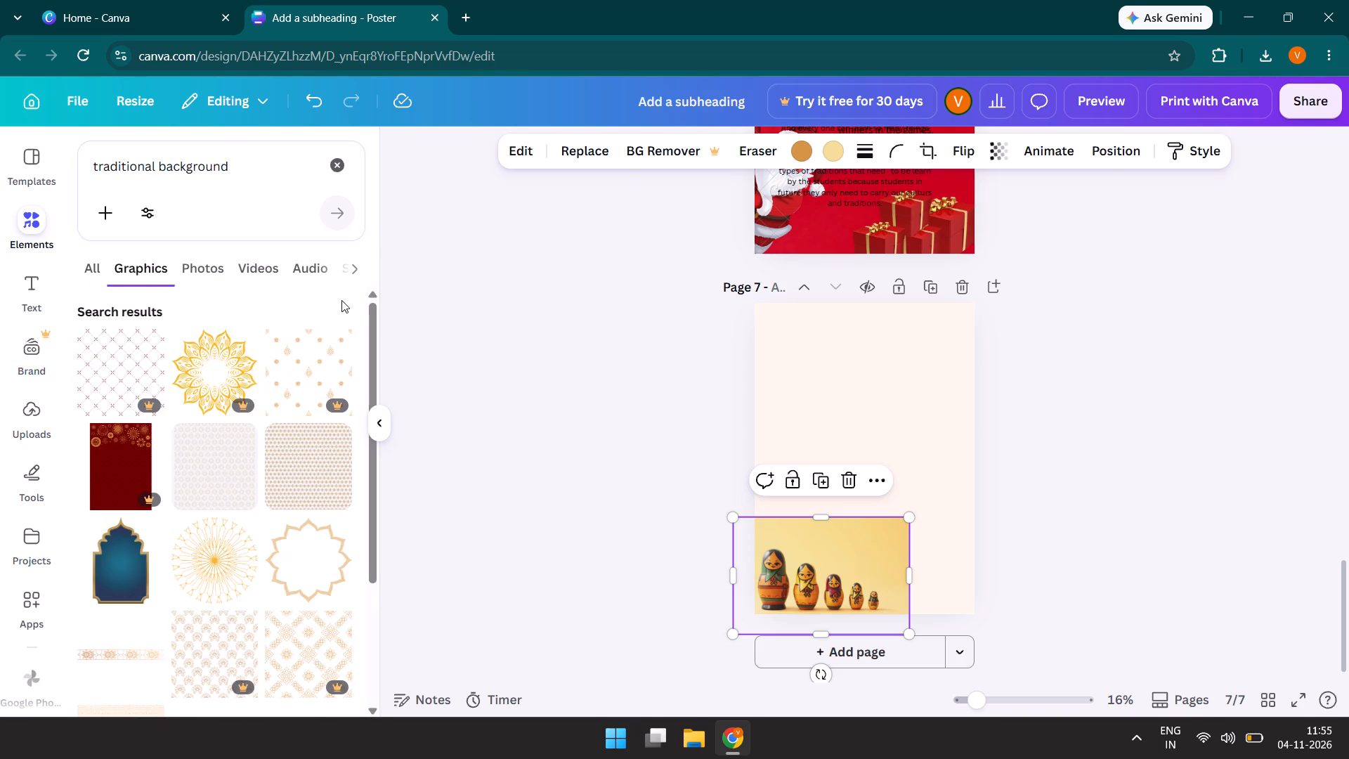
{"action": "scroll", "coordinate": [214, 557], "scroll_direction": "down", "scroll_amount": 1}
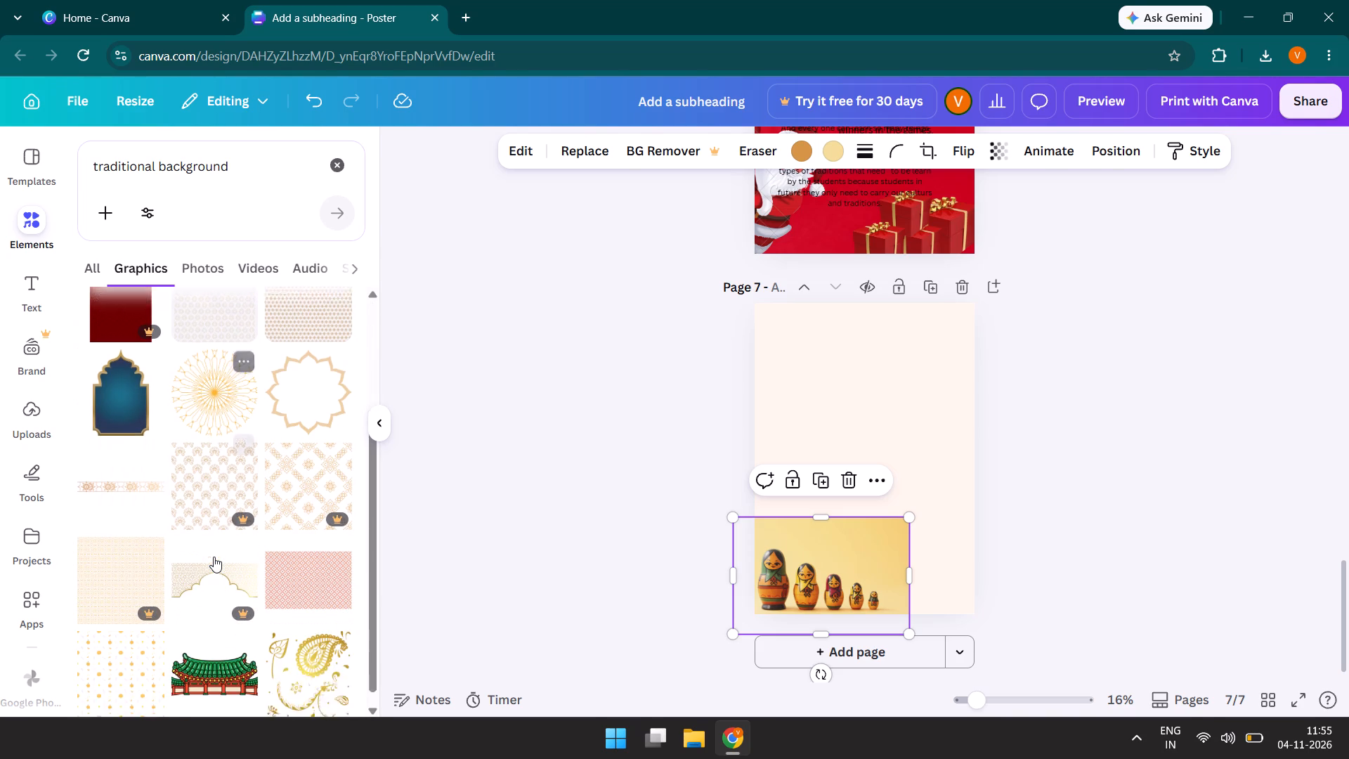
{"action": "scroll", "coordinate": [214, 557], "scroll_direction": "down", "scroll_amount": 2}
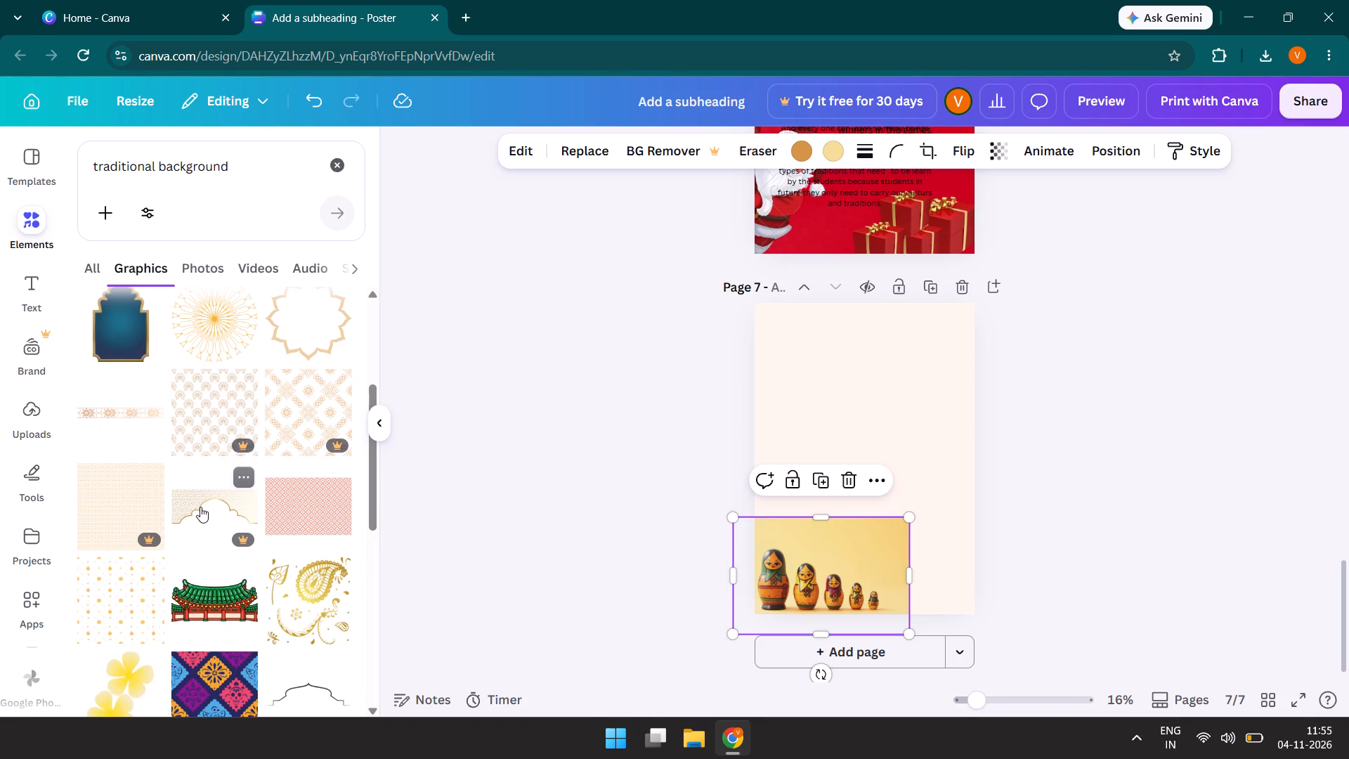
{"action": "scroll", "coordinate": [200, 507], "scroll_direction": "down", "scroll_amount": 4}
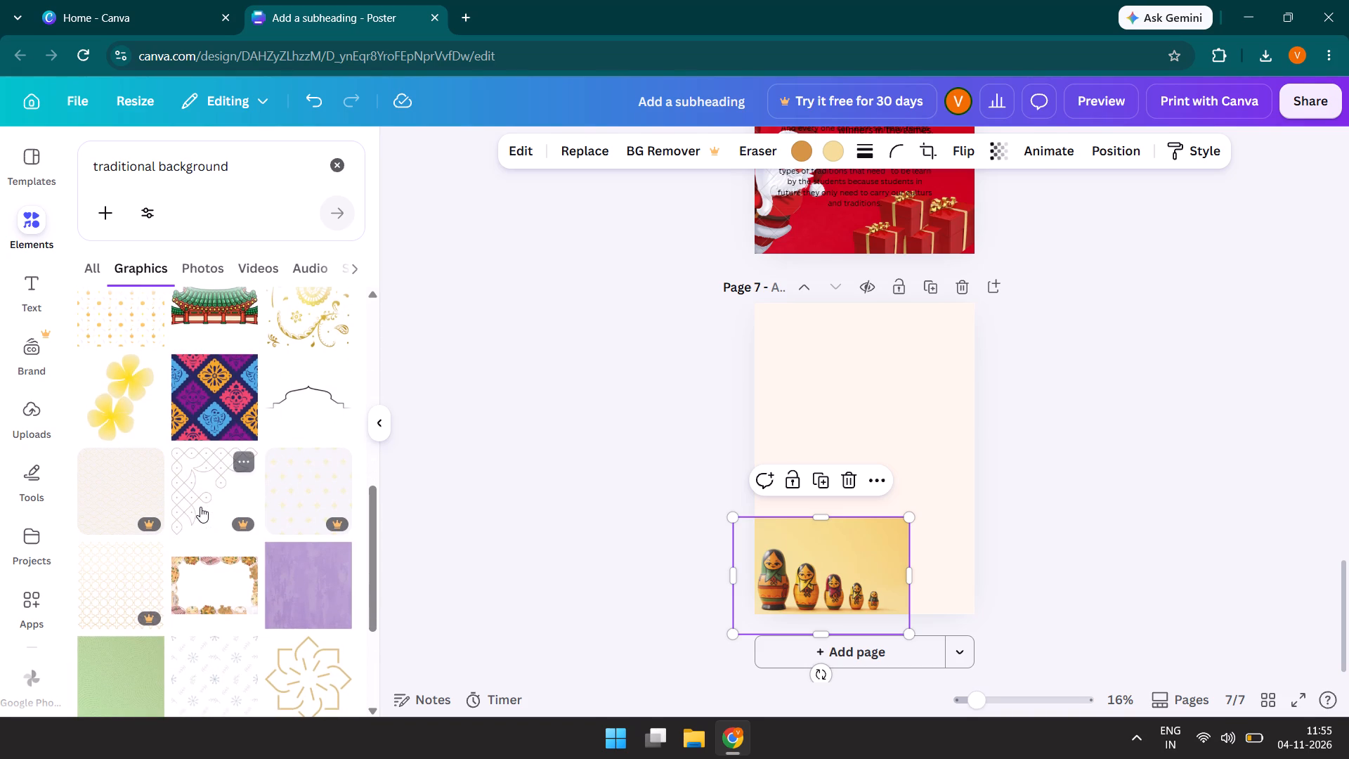
Add the thin looping-line corner pattern graphic and place it in the top-left corner of page 7.
{"action": "left_click", "coordinate": [200, 503]}
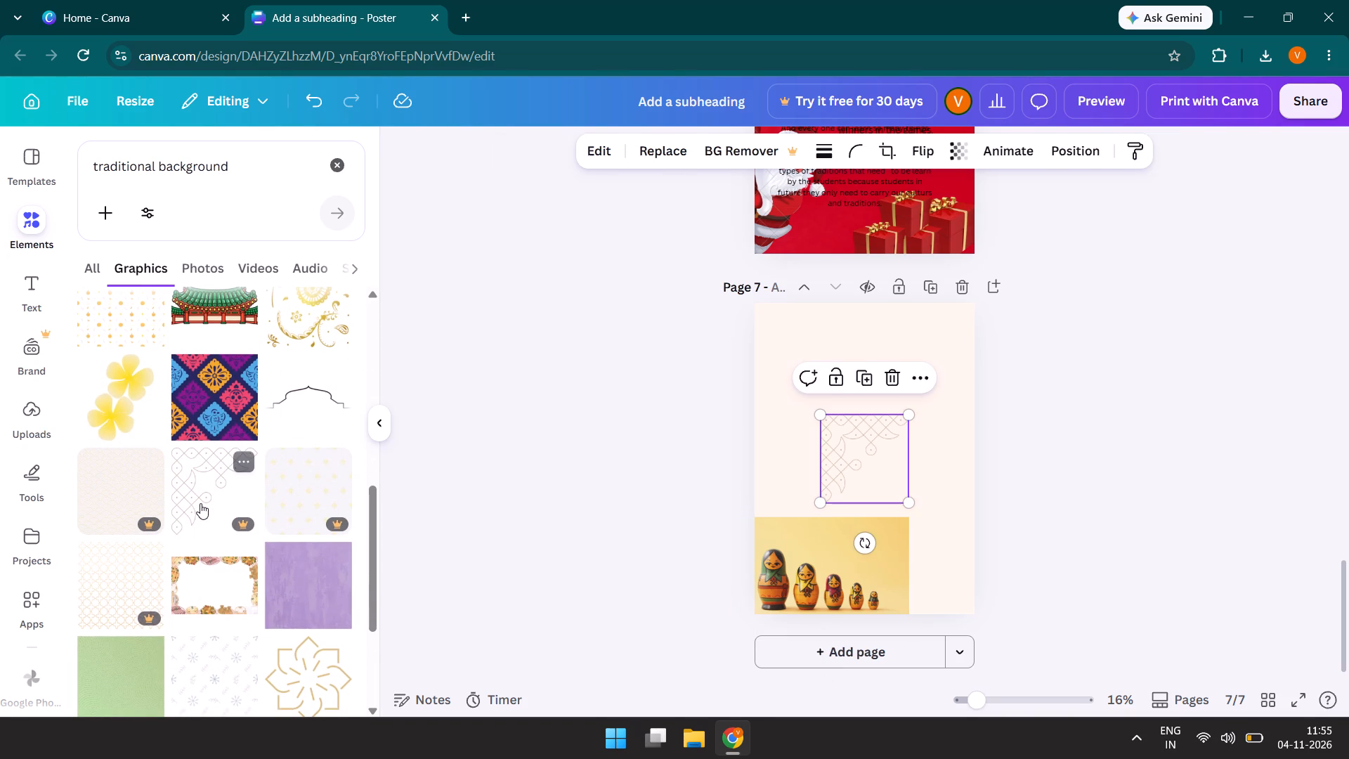
{"action": "left_click_drag", "start_coordinate": [900, 467], "coordinate": [842, 367]}
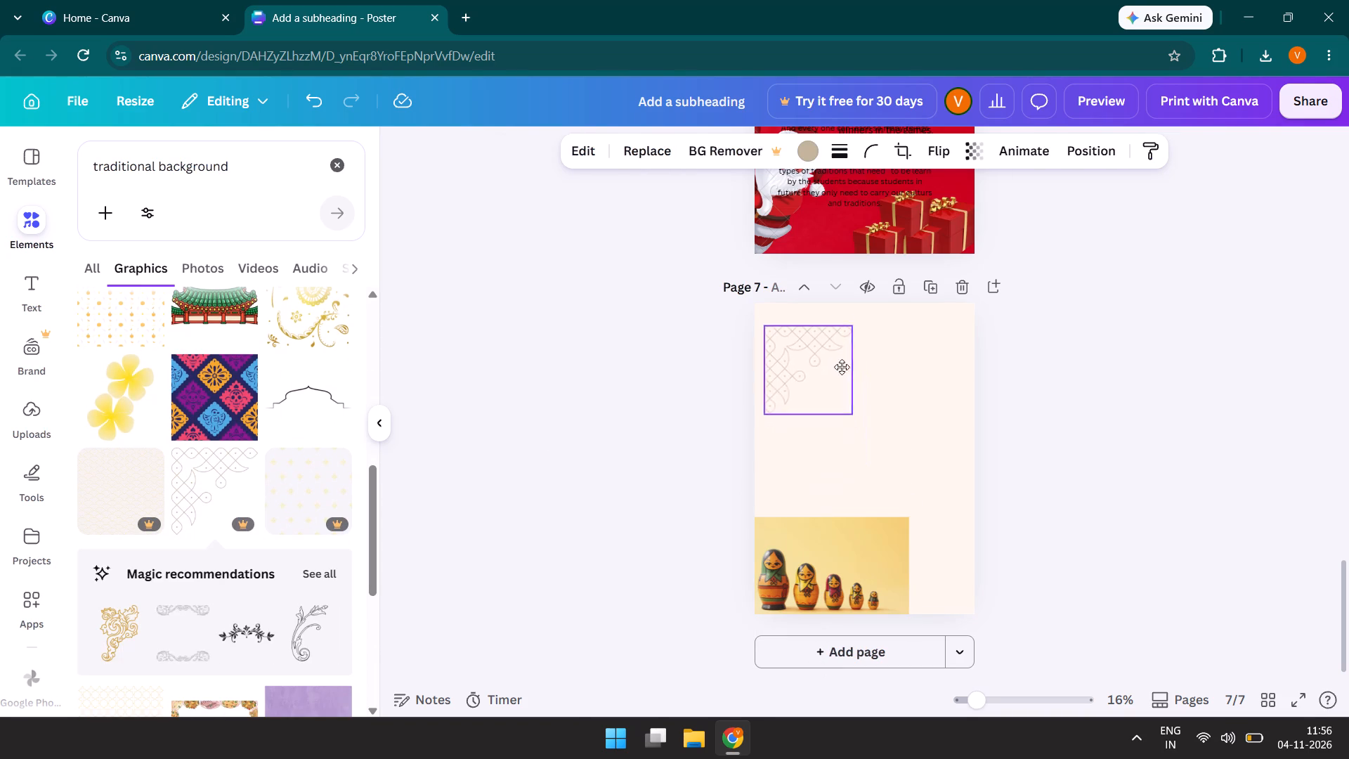
{"action": "left_click_drag", "start_coordinate": [842, 367], "coordinate": [834, 360]}
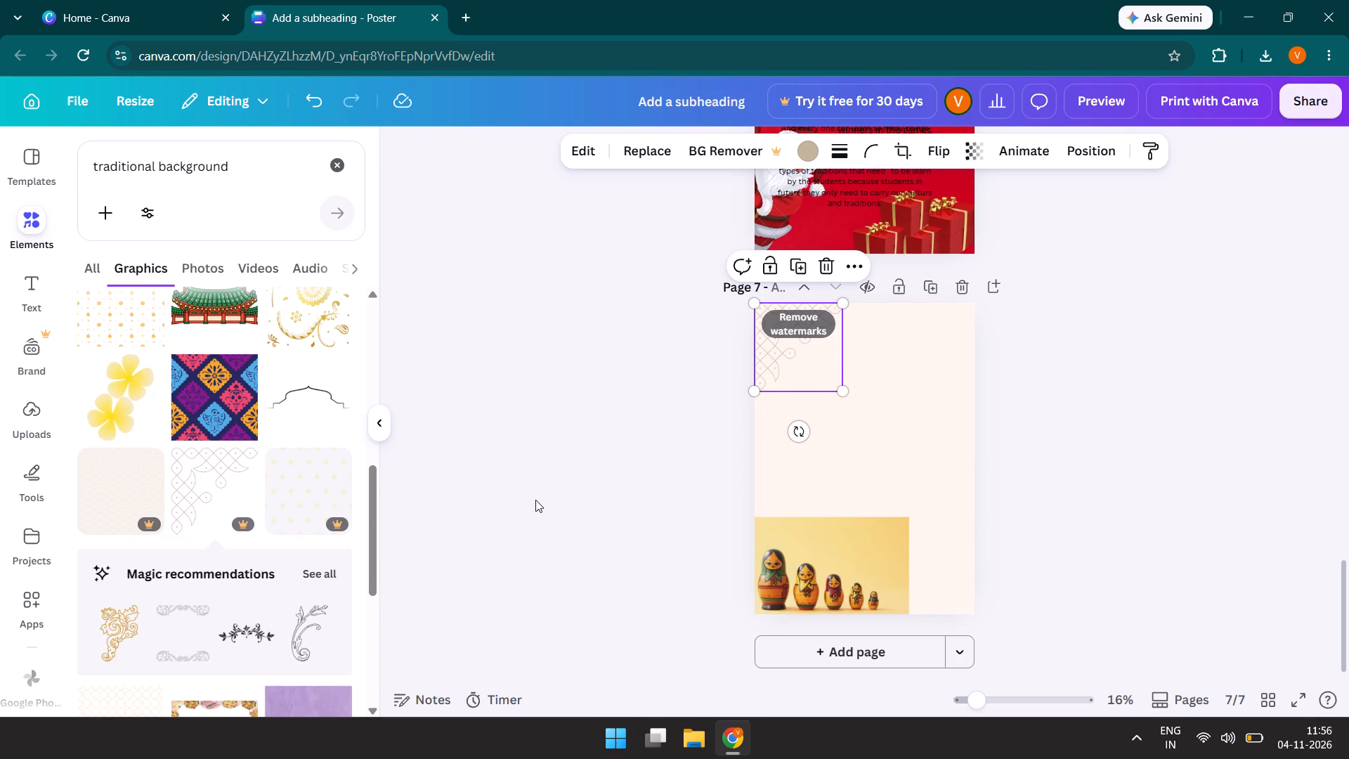
{"action": "left_click", "coordinate": [535, 500]}
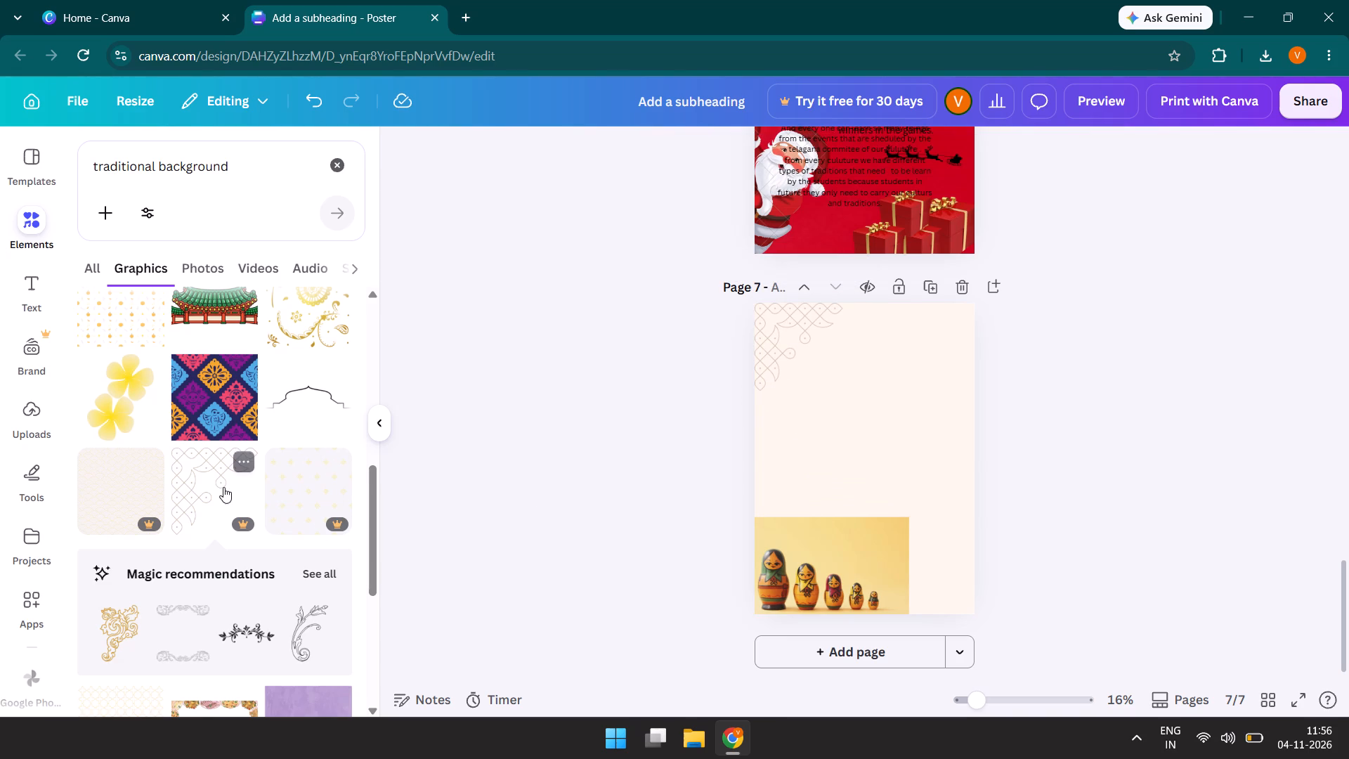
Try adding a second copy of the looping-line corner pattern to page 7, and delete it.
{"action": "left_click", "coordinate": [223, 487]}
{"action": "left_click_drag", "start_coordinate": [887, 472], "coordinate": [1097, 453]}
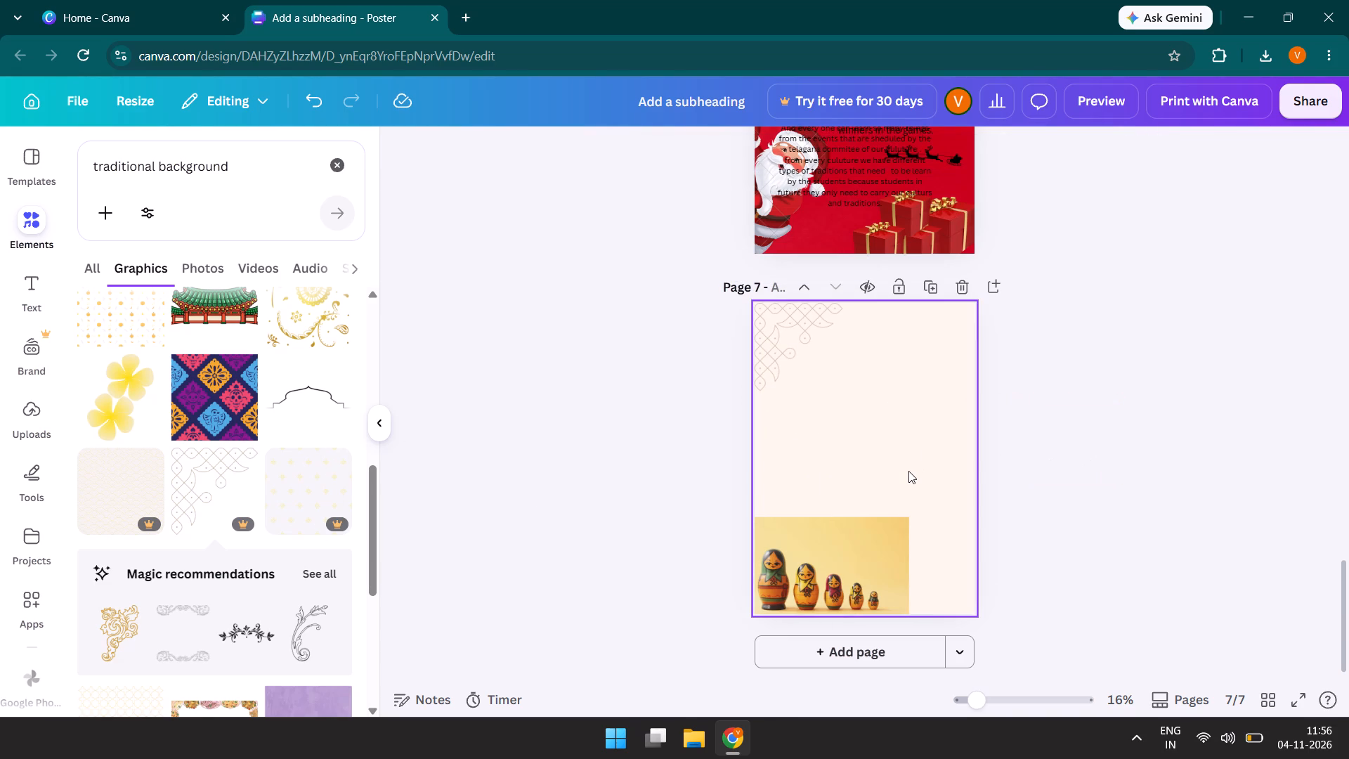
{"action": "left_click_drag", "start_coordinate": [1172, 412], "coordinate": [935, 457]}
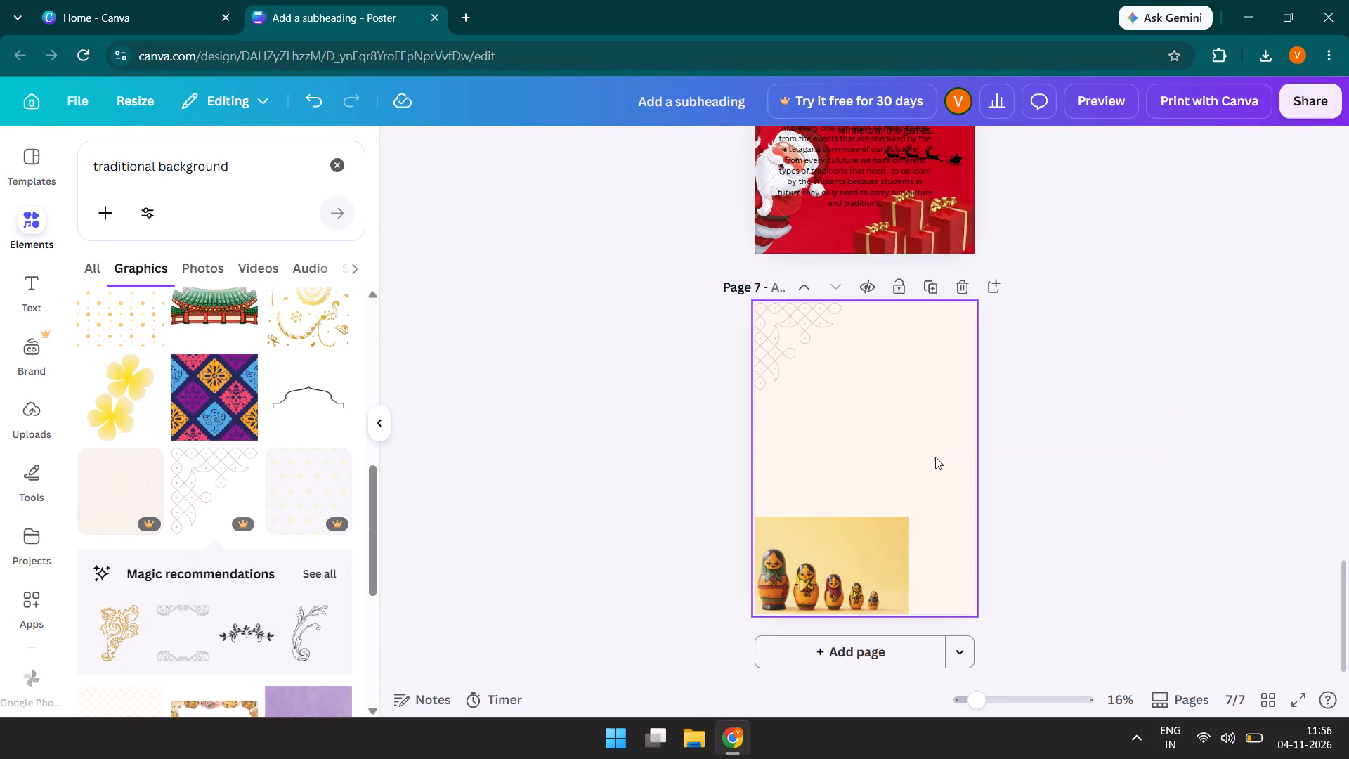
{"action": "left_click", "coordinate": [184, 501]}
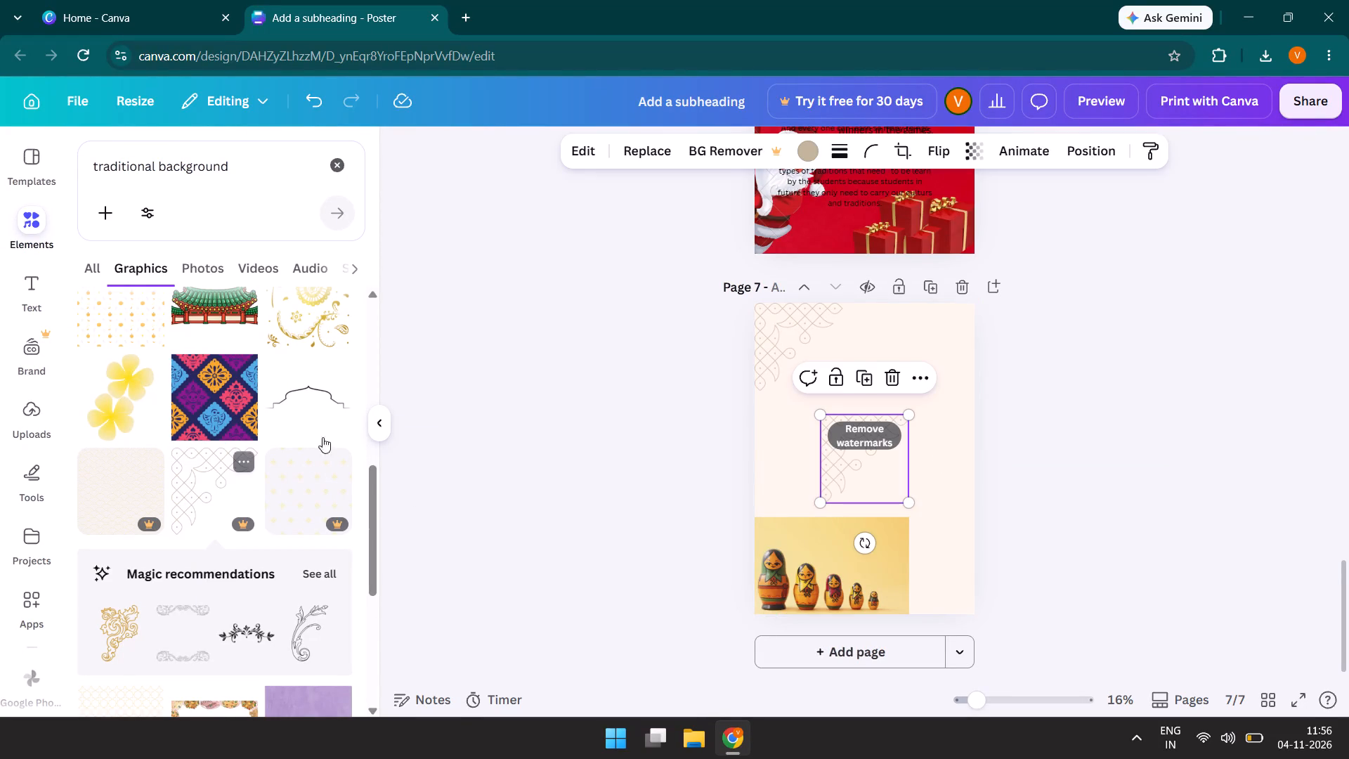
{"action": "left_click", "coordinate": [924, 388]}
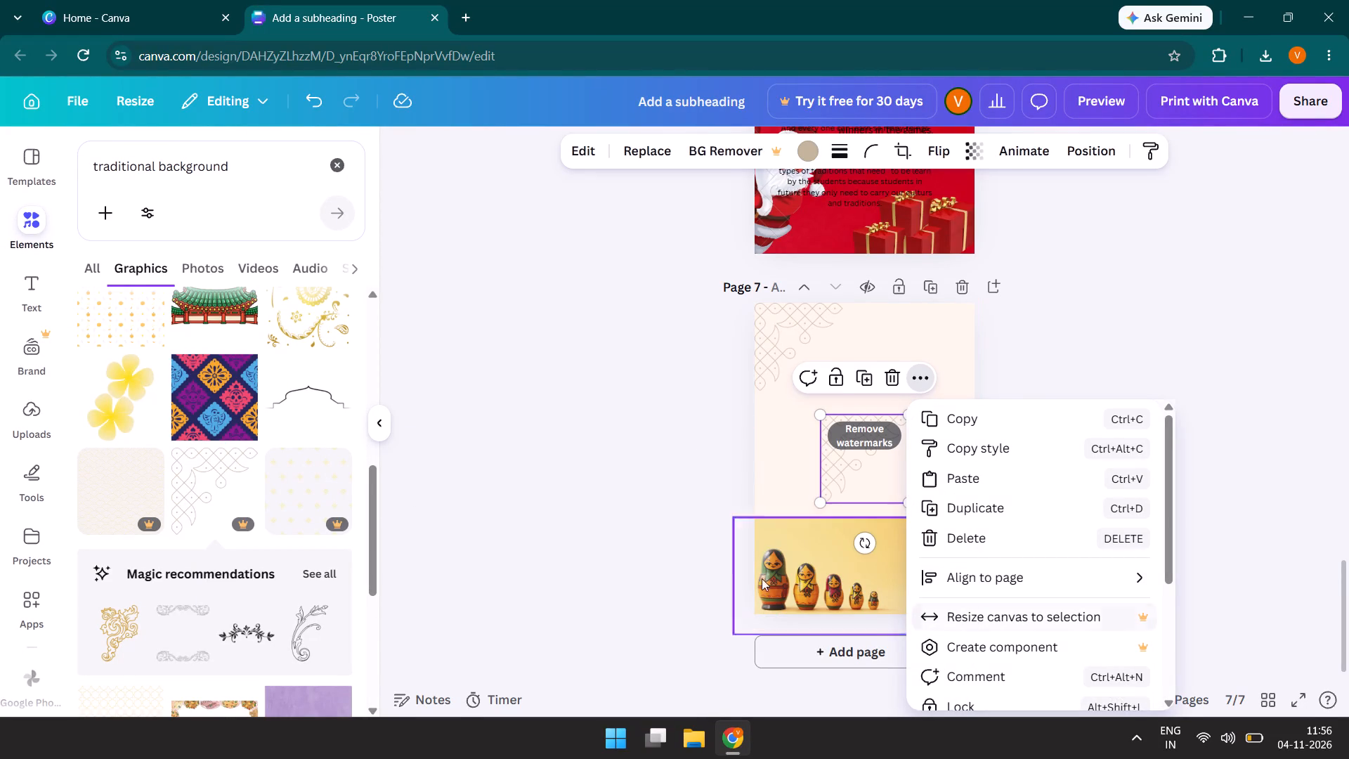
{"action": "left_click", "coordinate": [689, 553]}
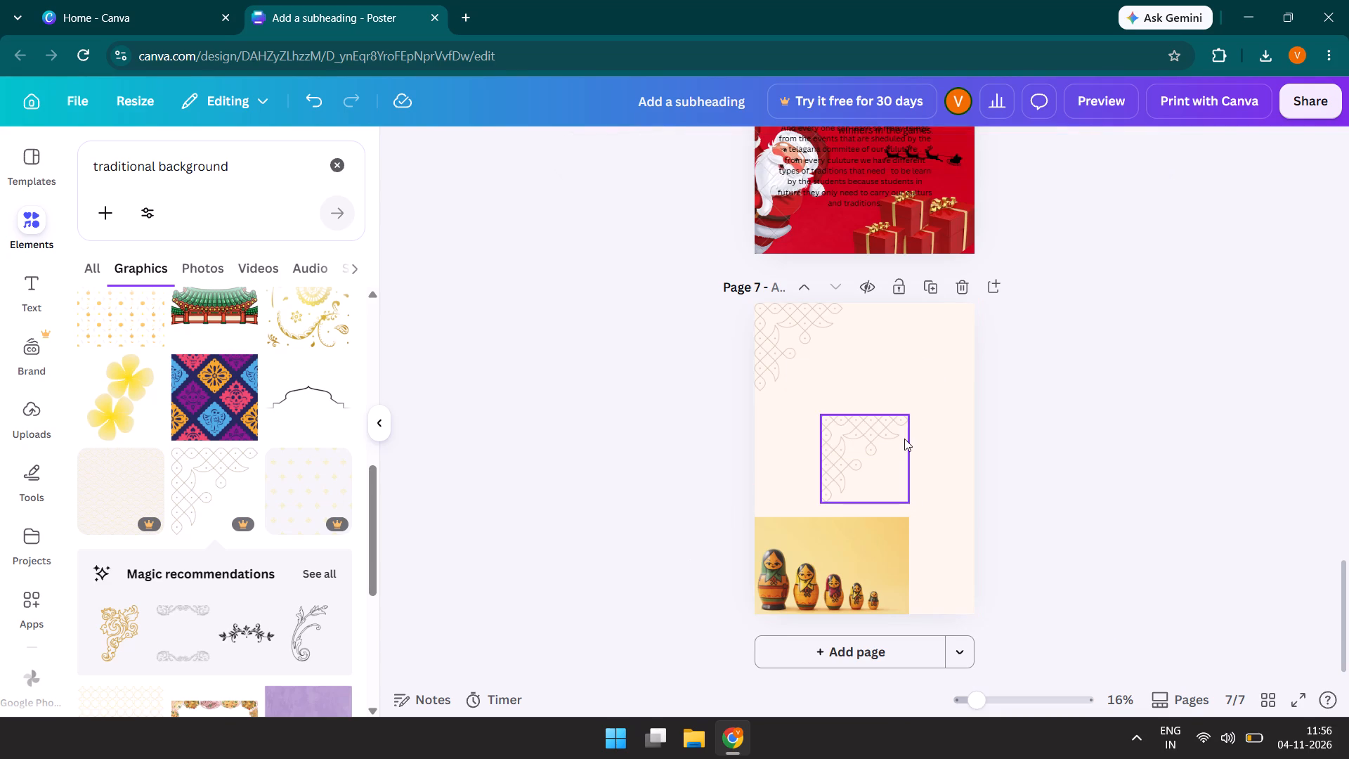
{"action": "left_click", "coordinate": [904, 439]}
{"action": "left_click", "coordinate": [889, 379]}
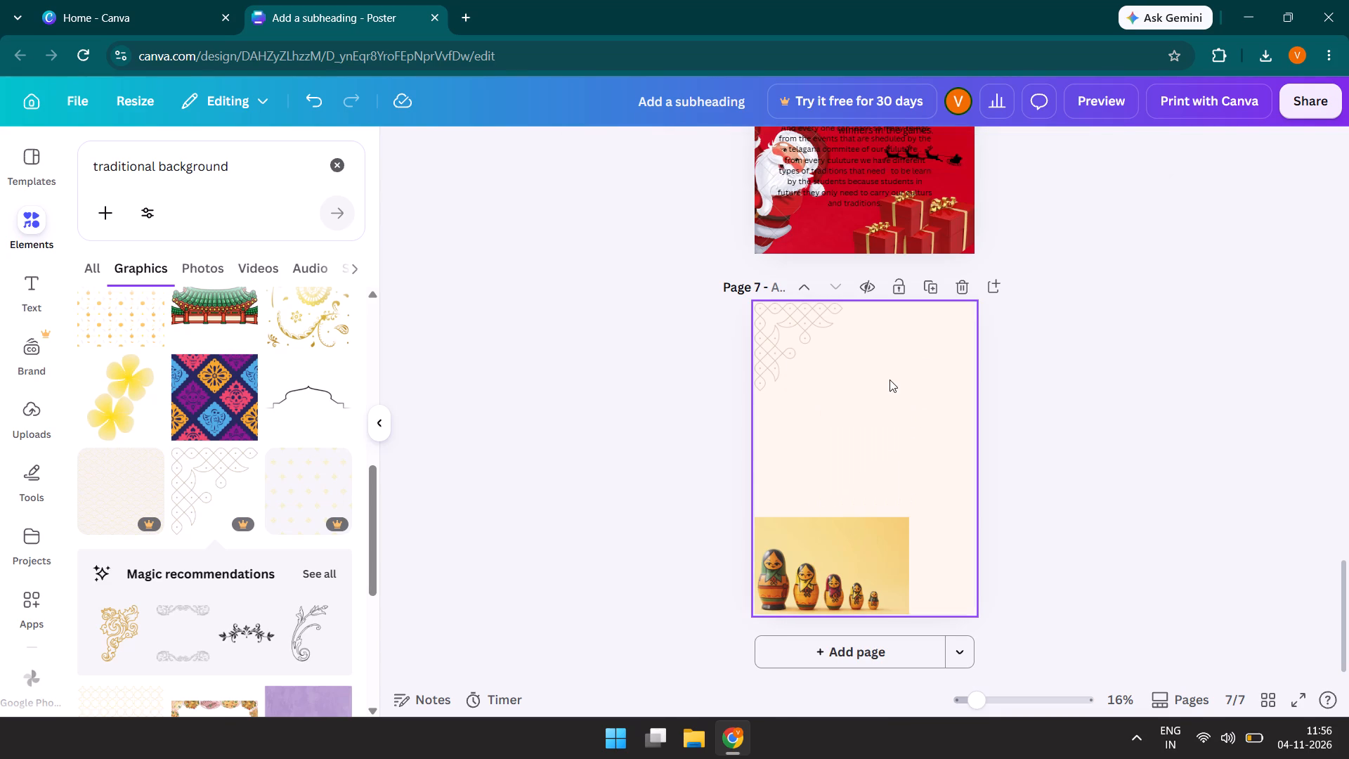
Add the banana-leaf and lotus frame graphic with the elephant table to page 7 and enlarge it above the nesting-doll photo.
{"action": "scroll", "coordinate": [226, 572], "scroll_direction": "down", "scroll_amount": 4}
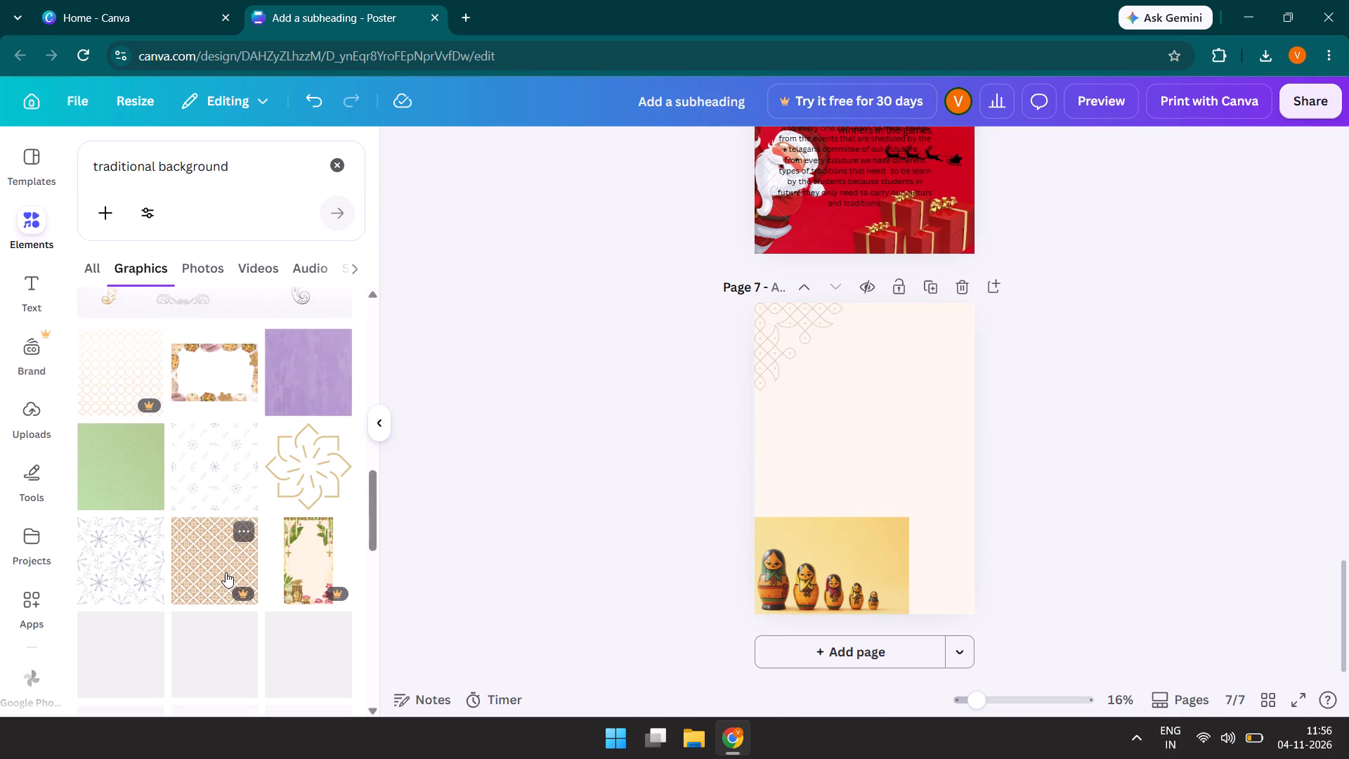
{"action": "scroll", "coordinate": [212, 588], "scroll_direction": "down", "scroll_amount": 2}
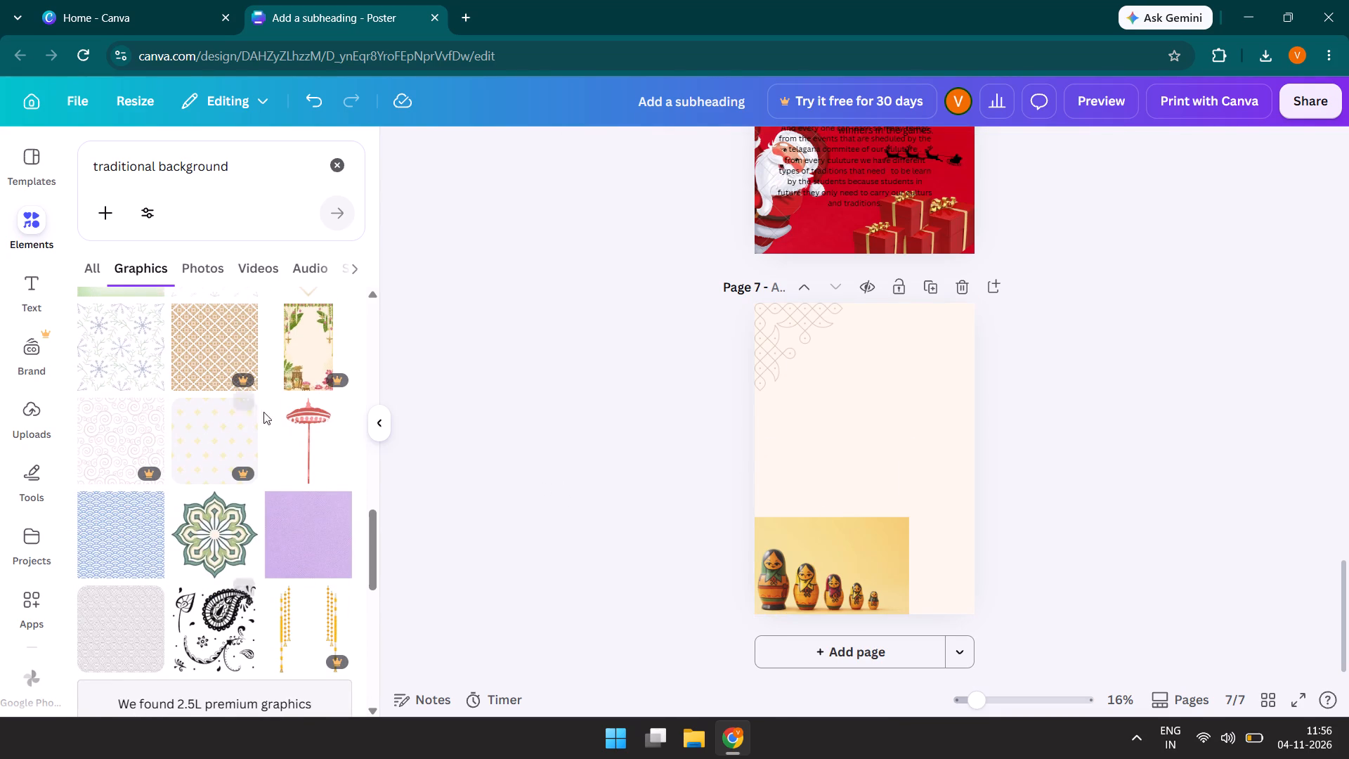
{"action": "left_click", "coordinate": [311, 377]}
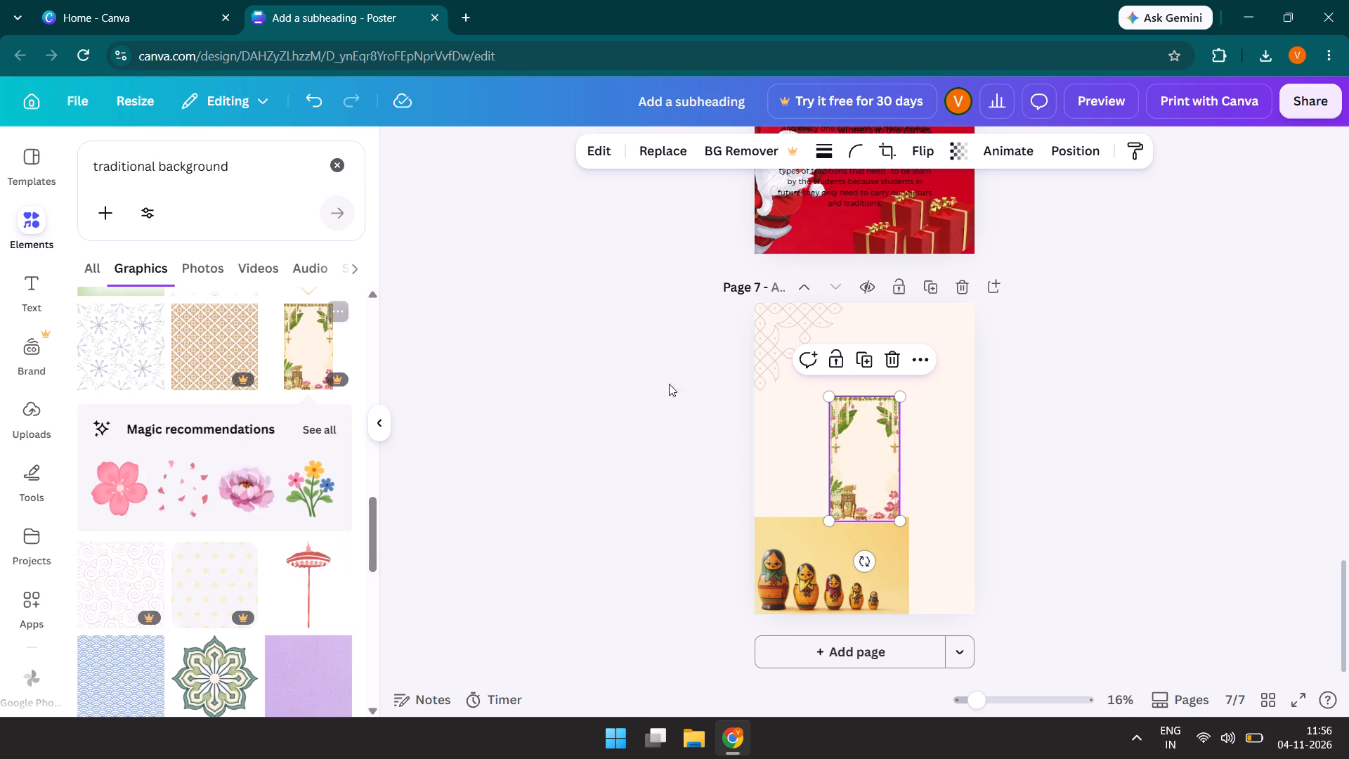
{"action": "left_click_drag", "start_coordinate": [830, 401], "coordinate": [774, 340]}
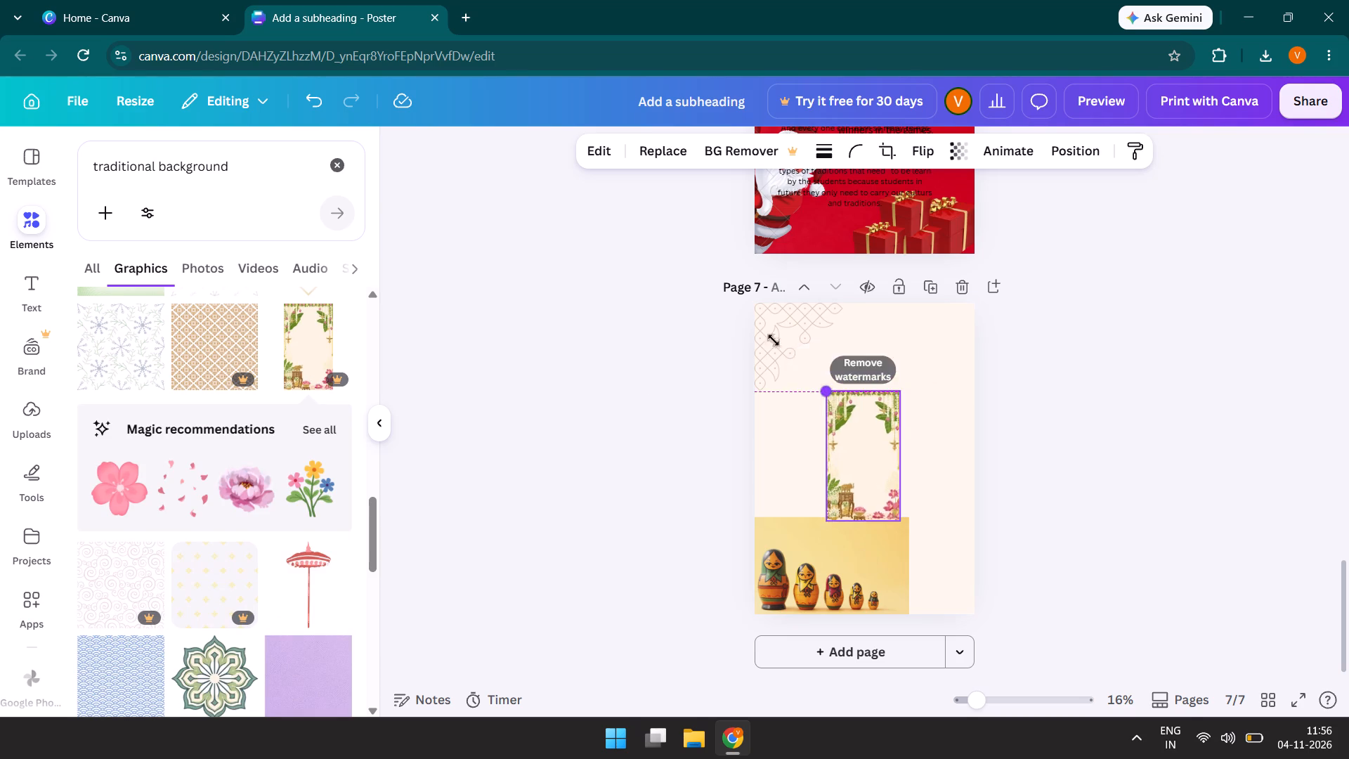
{"action": "left_click_drag", "start_coordinate": [774, 340], "coordinate": [690, 346]}
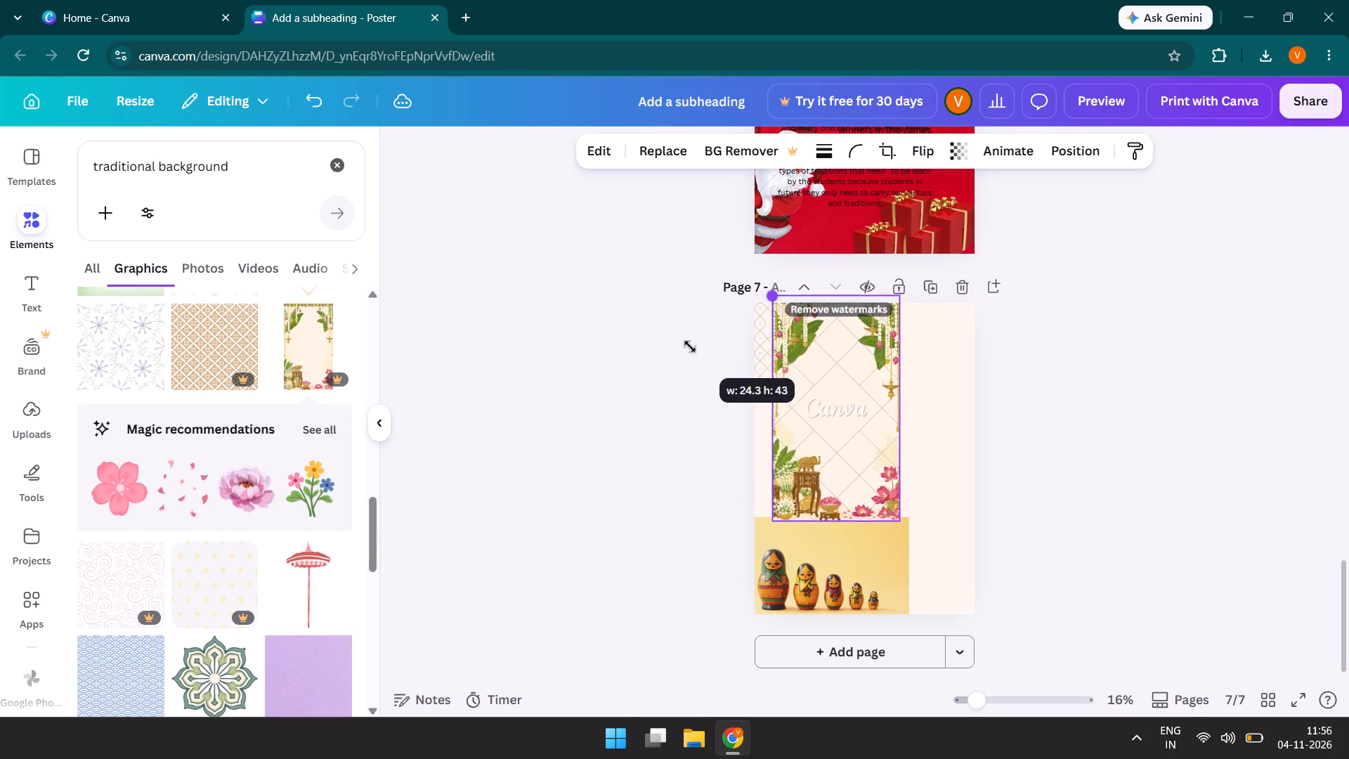
{"action": "left_click_drag", "start_coordinate": [690, 346], "coordinate": [646, 346]}
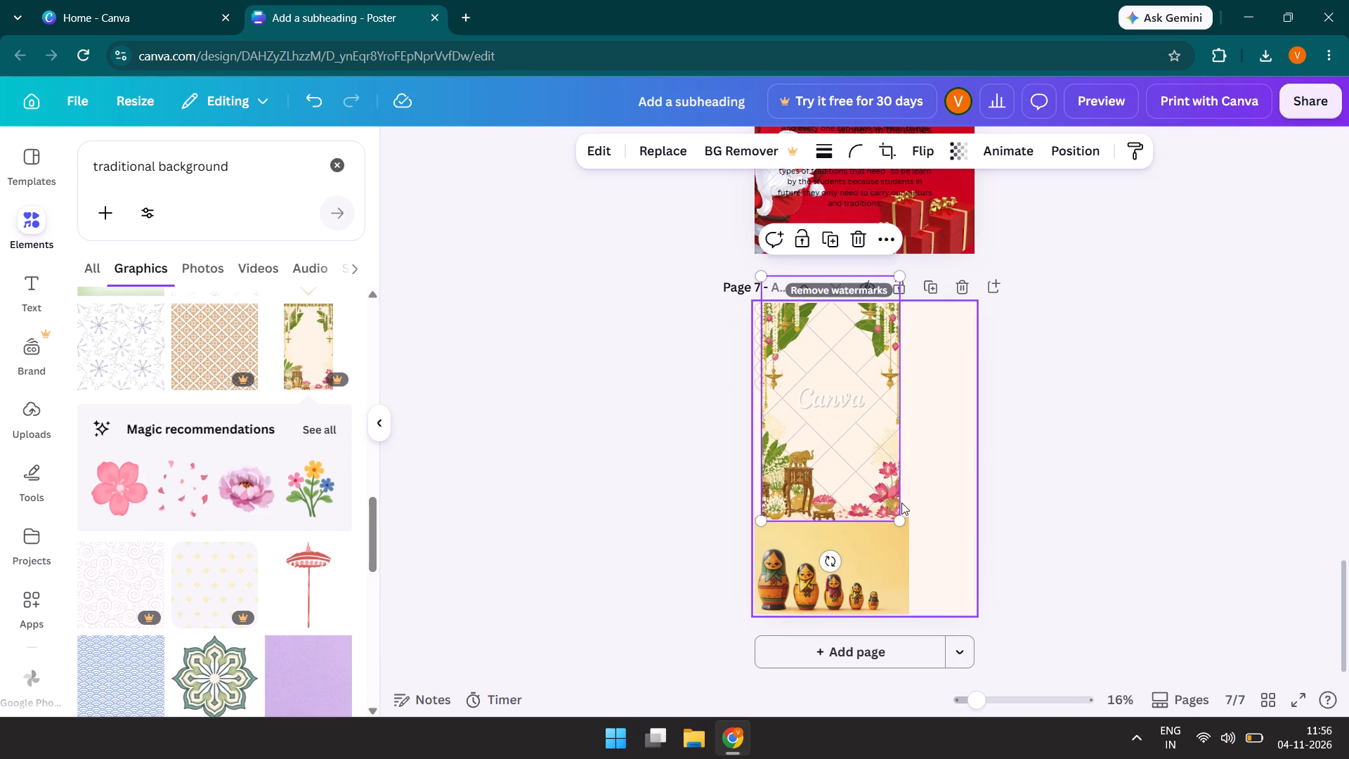
Delete the yellow nesting-doll photo from the bottom of page 7.
{"action": "left_click", "coordinate": [905, 567]}
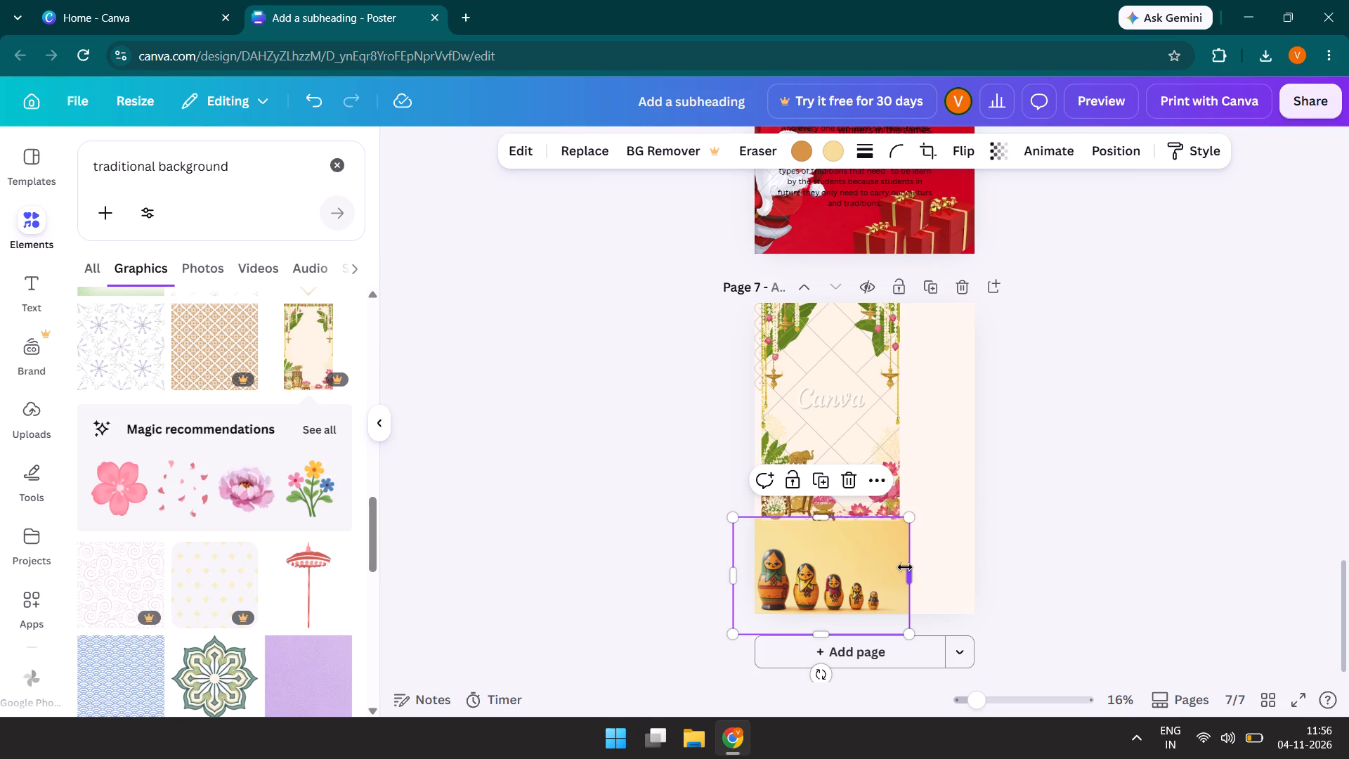
{"action": "left_click", "coordinate": [847, 473]}
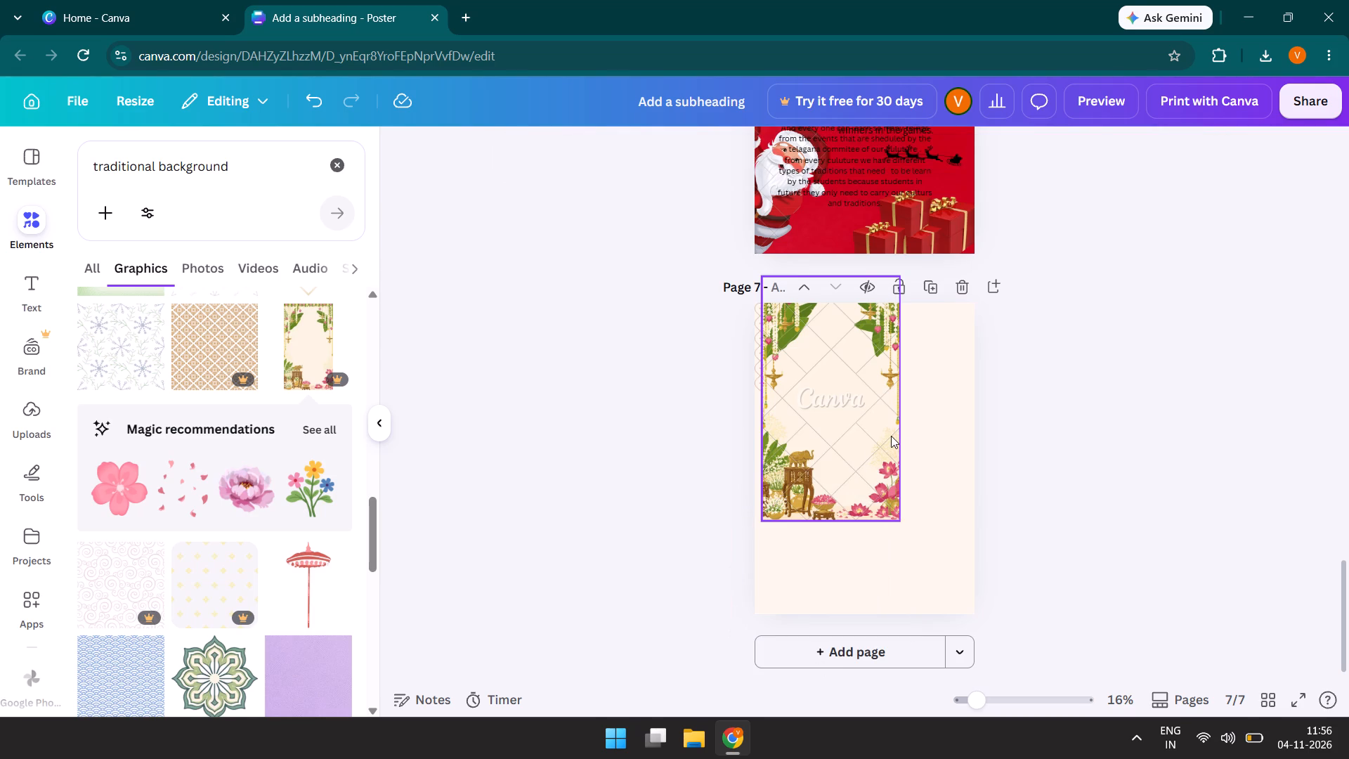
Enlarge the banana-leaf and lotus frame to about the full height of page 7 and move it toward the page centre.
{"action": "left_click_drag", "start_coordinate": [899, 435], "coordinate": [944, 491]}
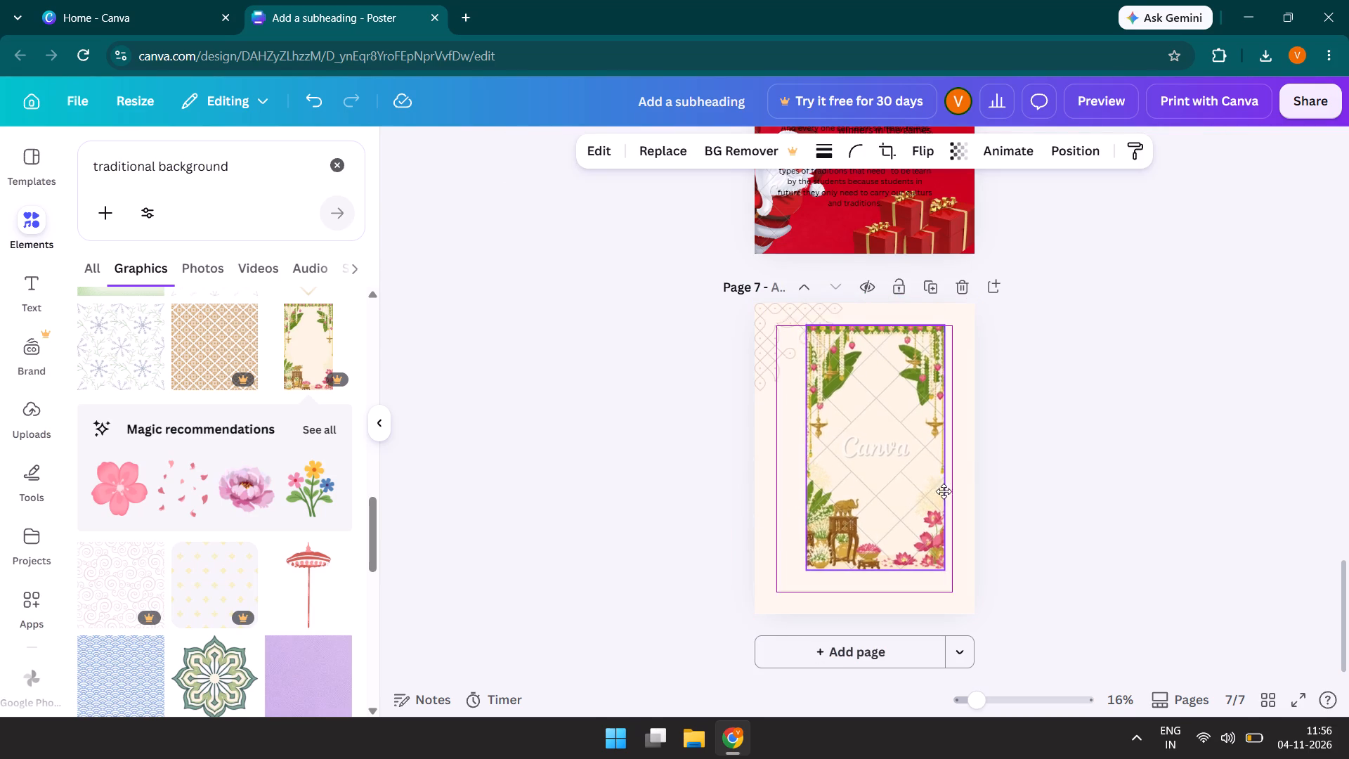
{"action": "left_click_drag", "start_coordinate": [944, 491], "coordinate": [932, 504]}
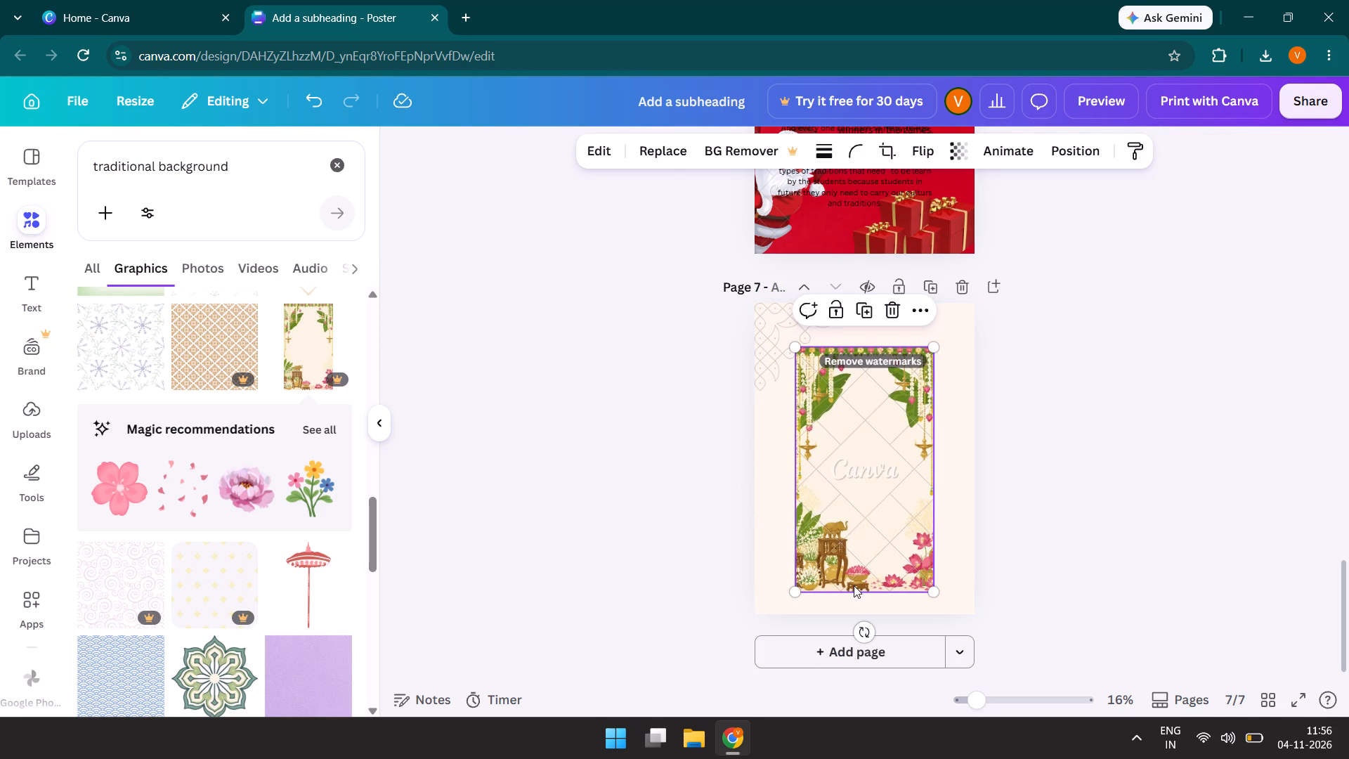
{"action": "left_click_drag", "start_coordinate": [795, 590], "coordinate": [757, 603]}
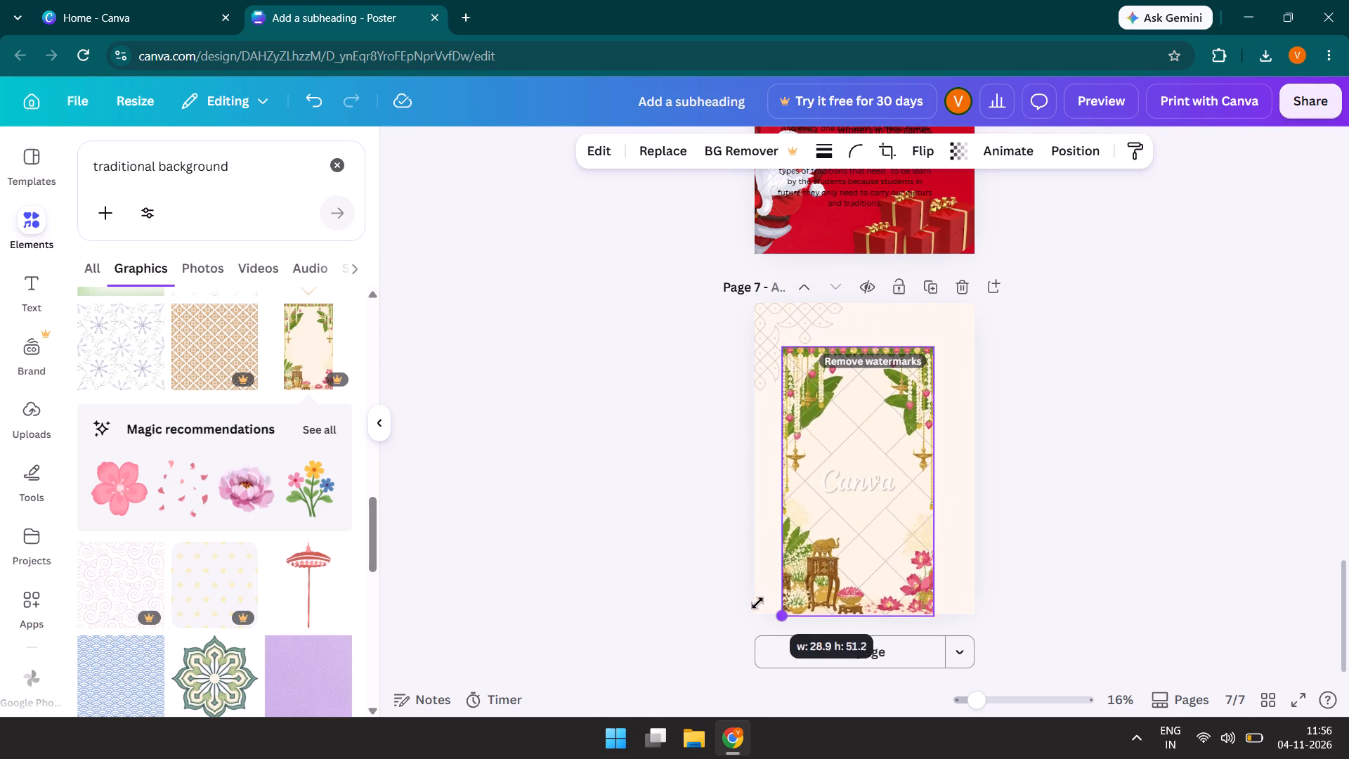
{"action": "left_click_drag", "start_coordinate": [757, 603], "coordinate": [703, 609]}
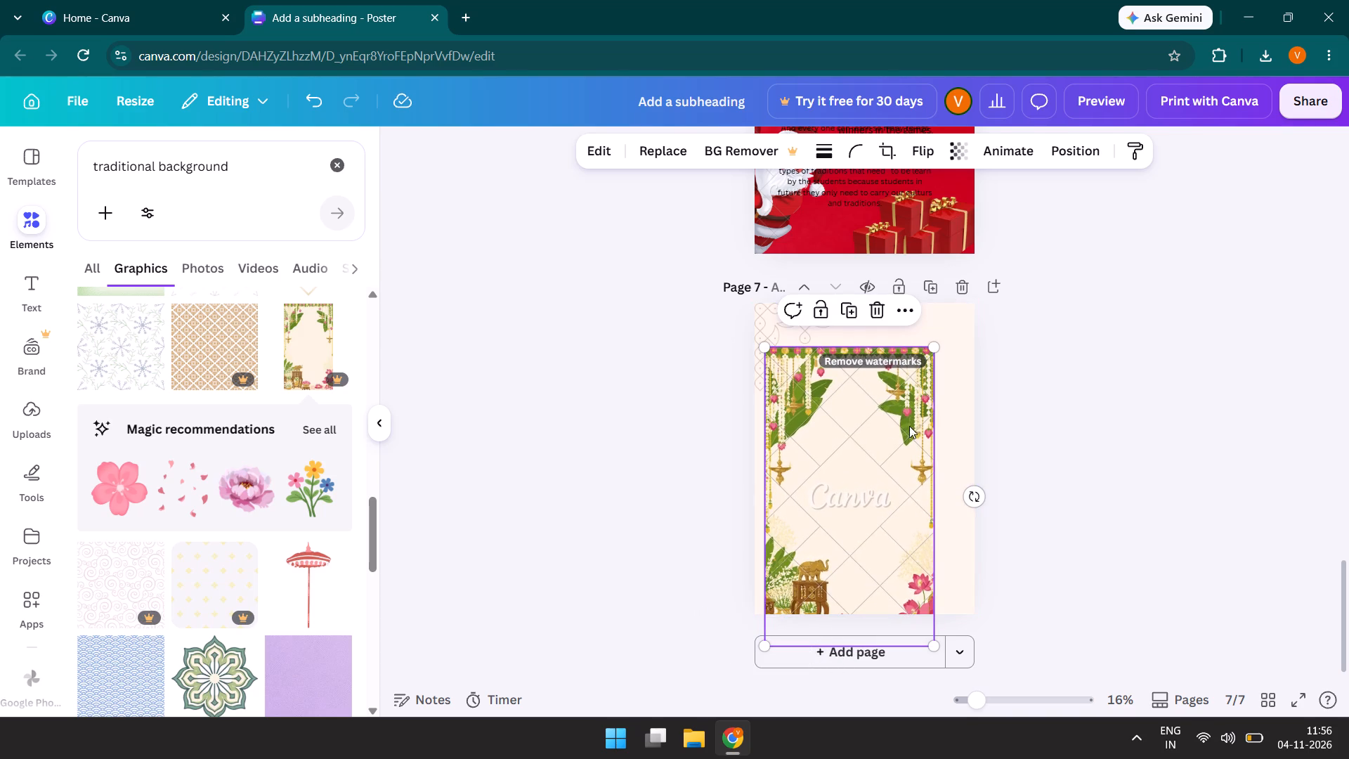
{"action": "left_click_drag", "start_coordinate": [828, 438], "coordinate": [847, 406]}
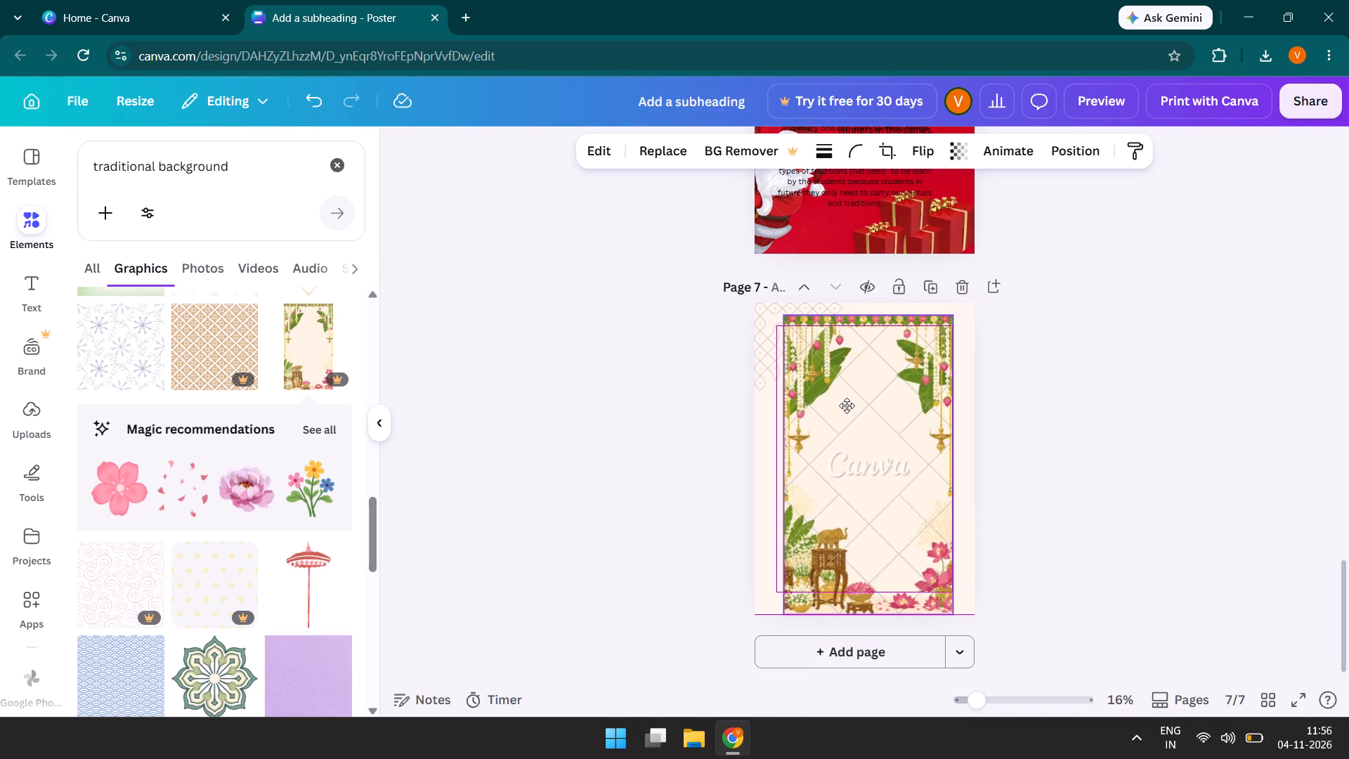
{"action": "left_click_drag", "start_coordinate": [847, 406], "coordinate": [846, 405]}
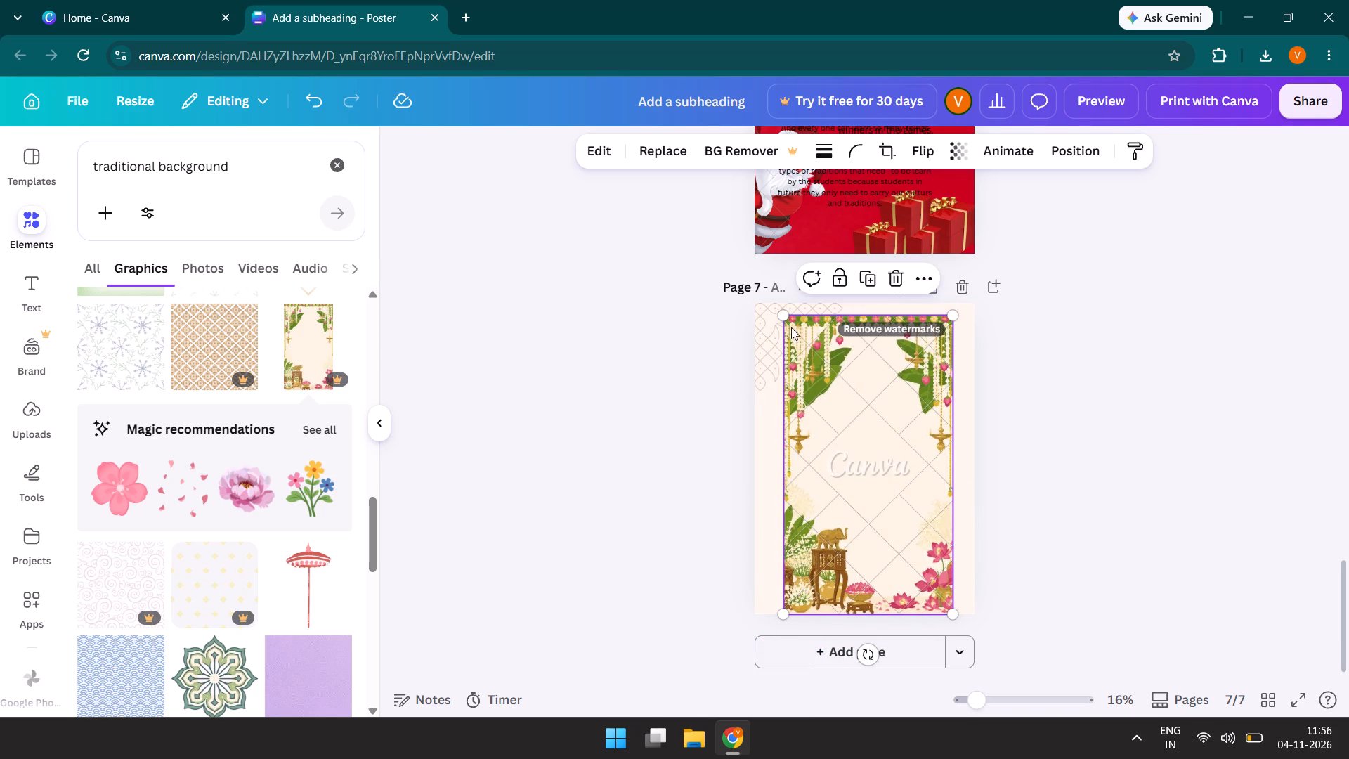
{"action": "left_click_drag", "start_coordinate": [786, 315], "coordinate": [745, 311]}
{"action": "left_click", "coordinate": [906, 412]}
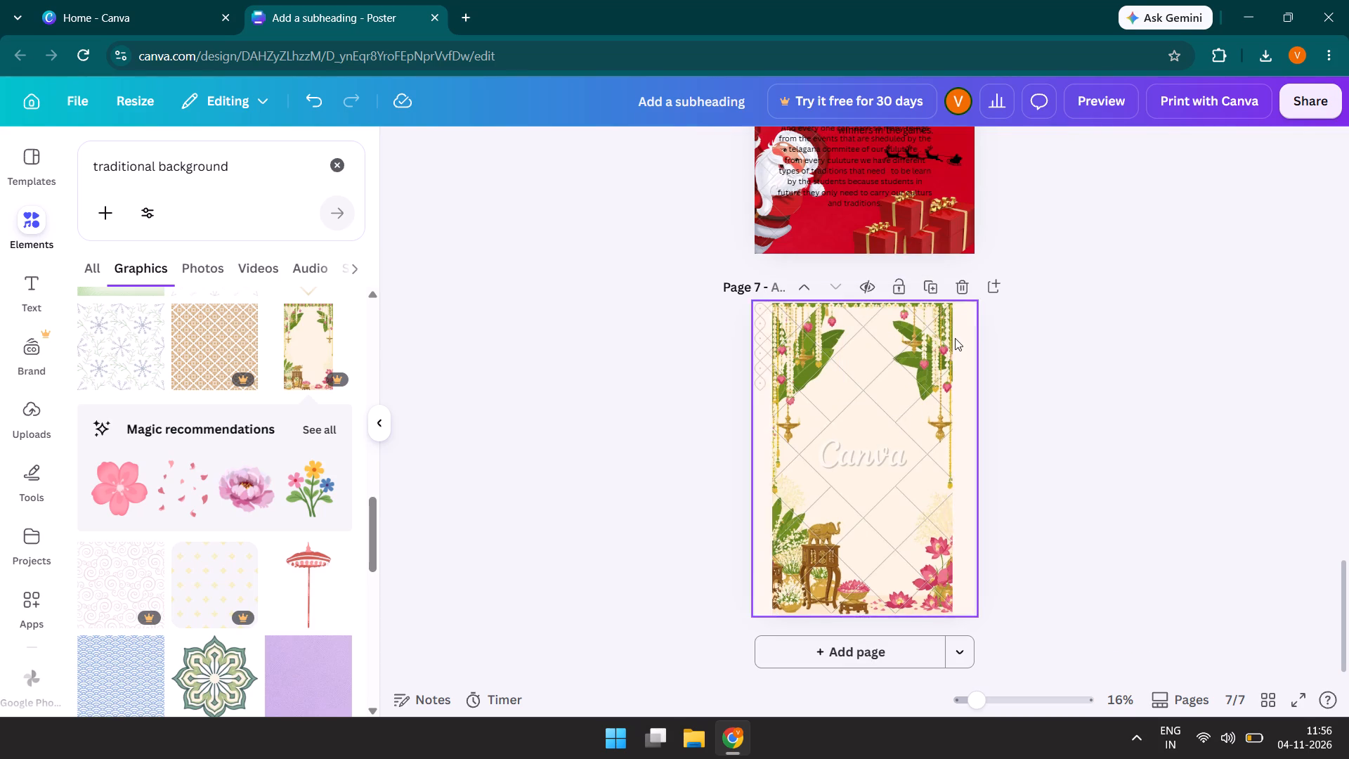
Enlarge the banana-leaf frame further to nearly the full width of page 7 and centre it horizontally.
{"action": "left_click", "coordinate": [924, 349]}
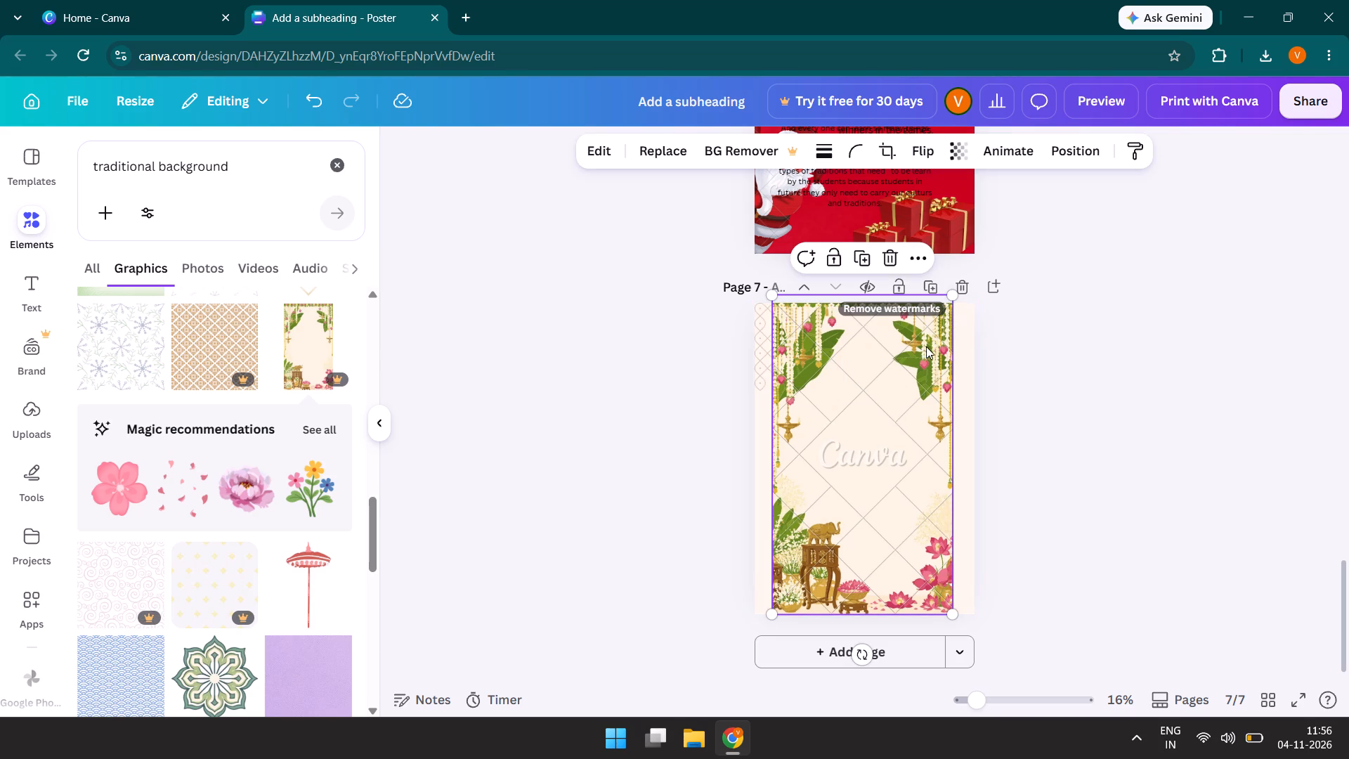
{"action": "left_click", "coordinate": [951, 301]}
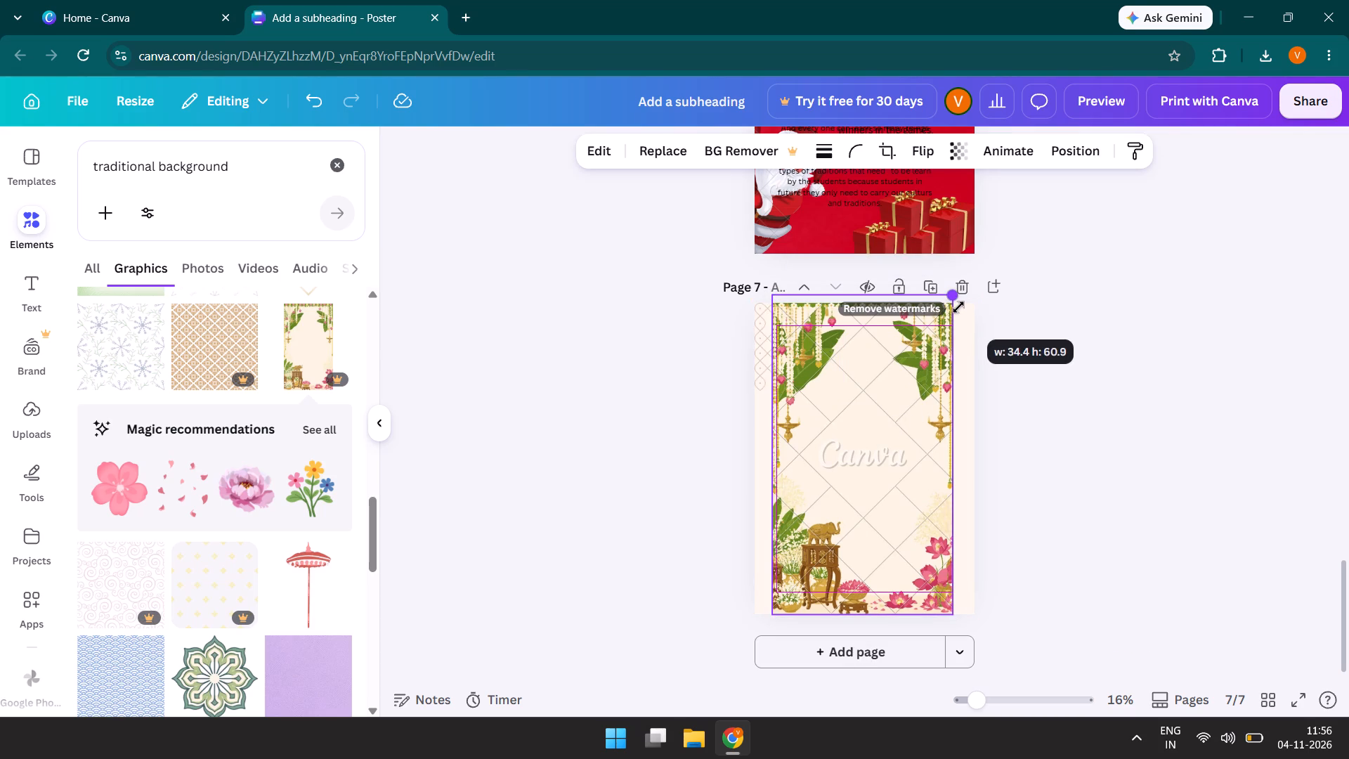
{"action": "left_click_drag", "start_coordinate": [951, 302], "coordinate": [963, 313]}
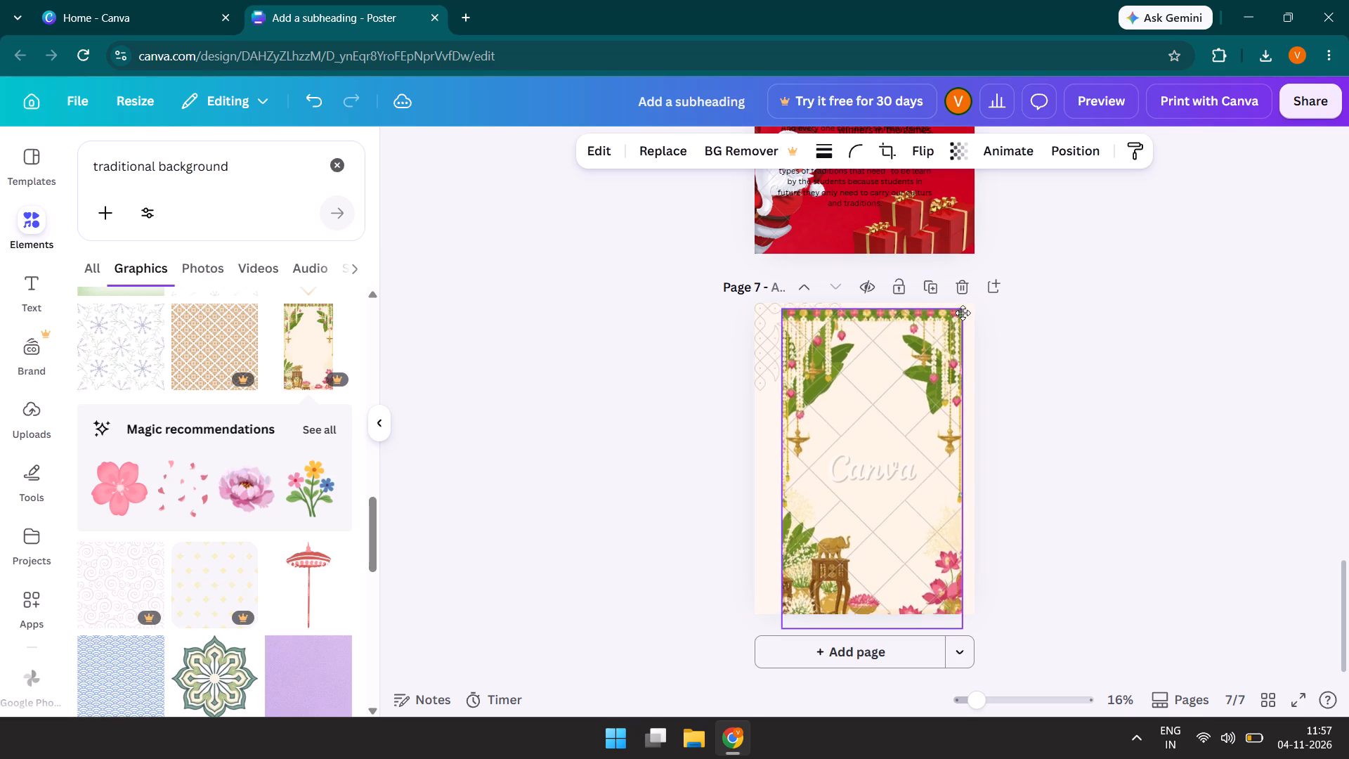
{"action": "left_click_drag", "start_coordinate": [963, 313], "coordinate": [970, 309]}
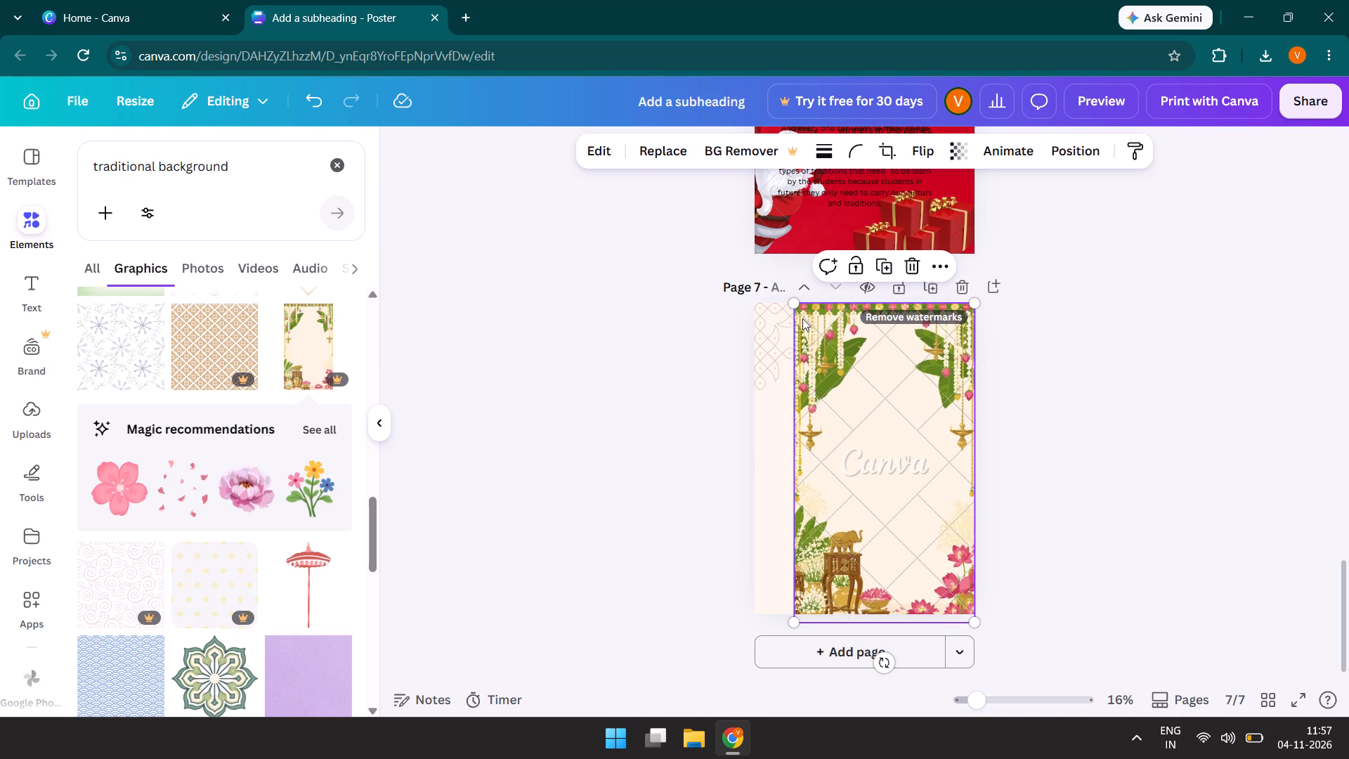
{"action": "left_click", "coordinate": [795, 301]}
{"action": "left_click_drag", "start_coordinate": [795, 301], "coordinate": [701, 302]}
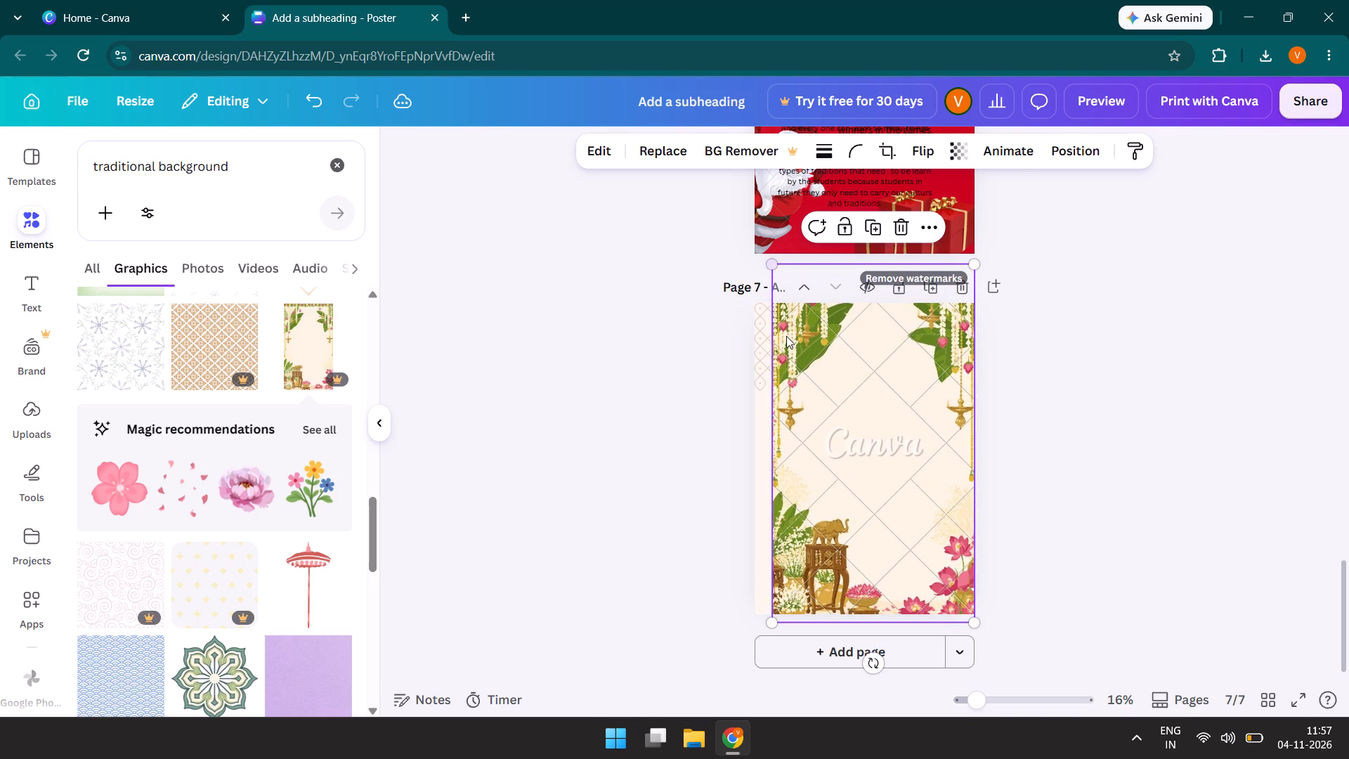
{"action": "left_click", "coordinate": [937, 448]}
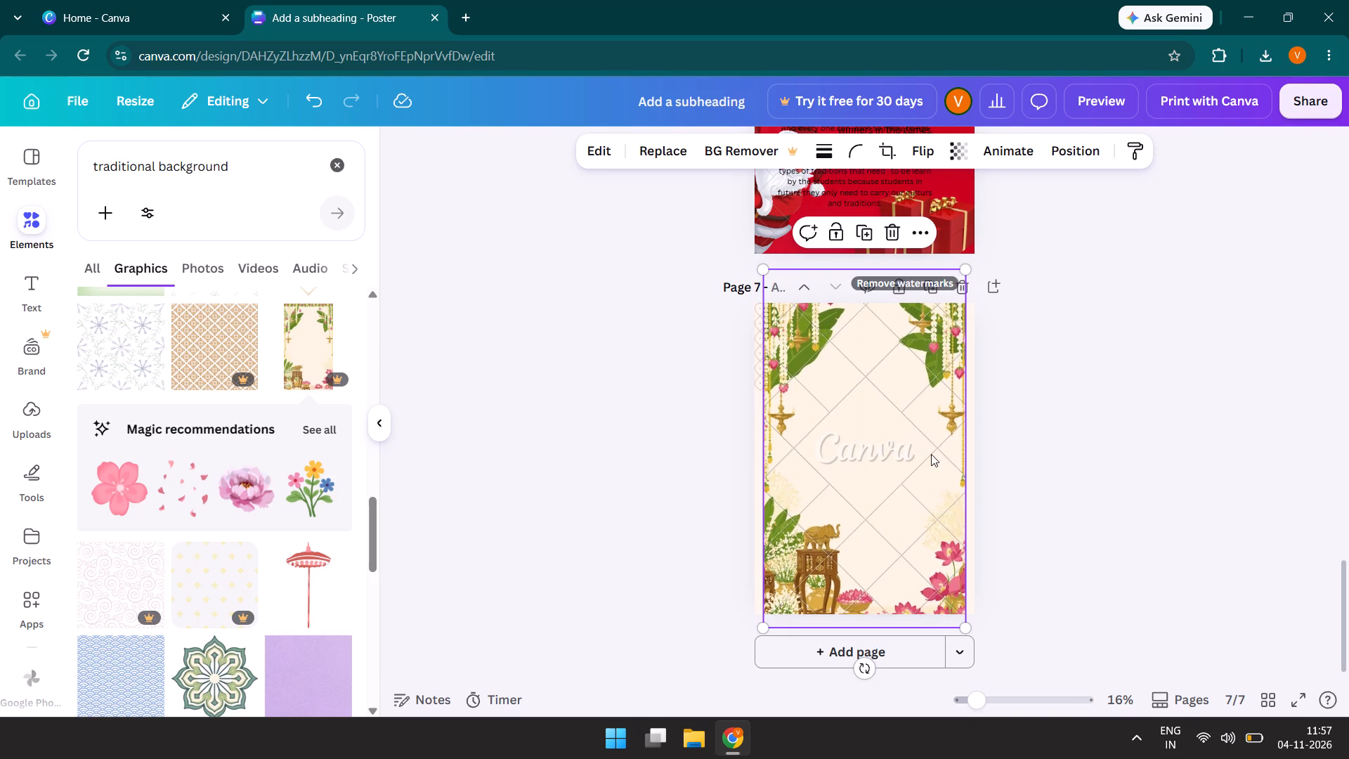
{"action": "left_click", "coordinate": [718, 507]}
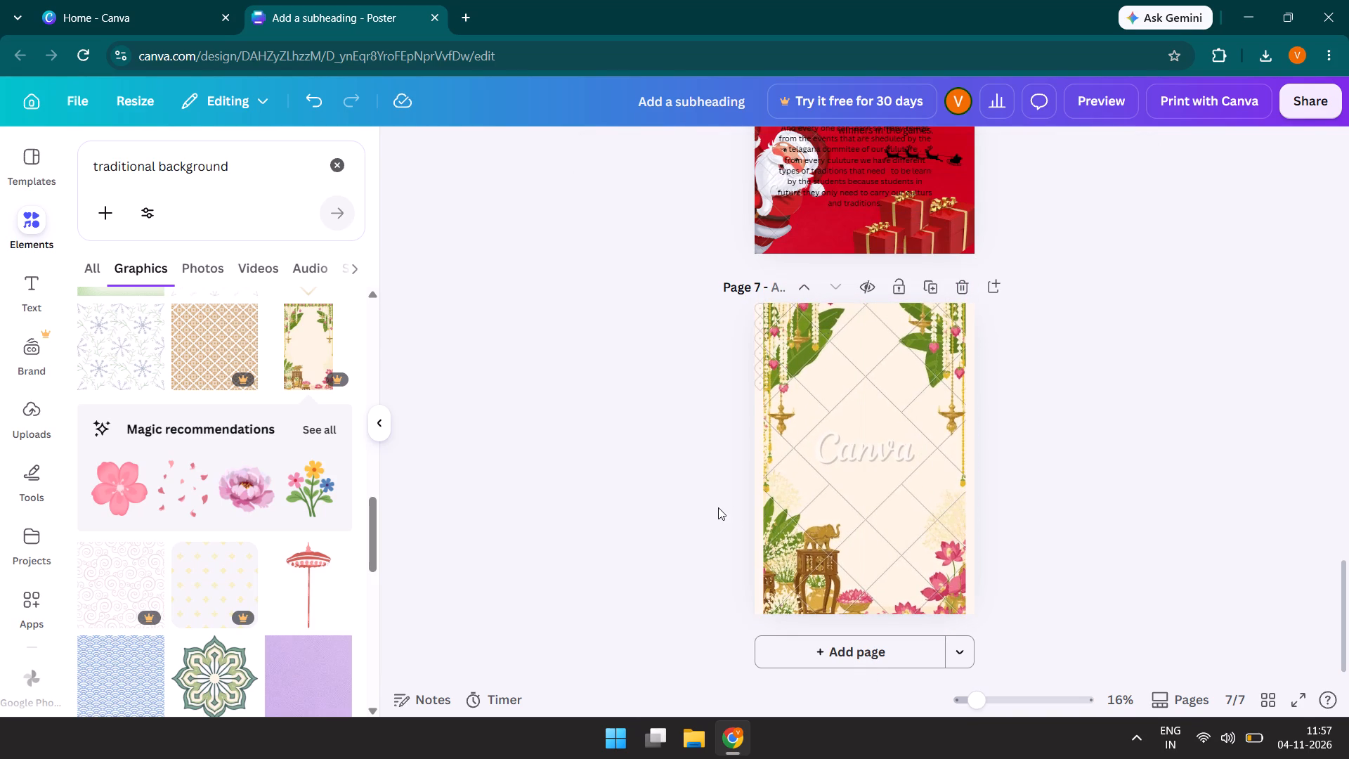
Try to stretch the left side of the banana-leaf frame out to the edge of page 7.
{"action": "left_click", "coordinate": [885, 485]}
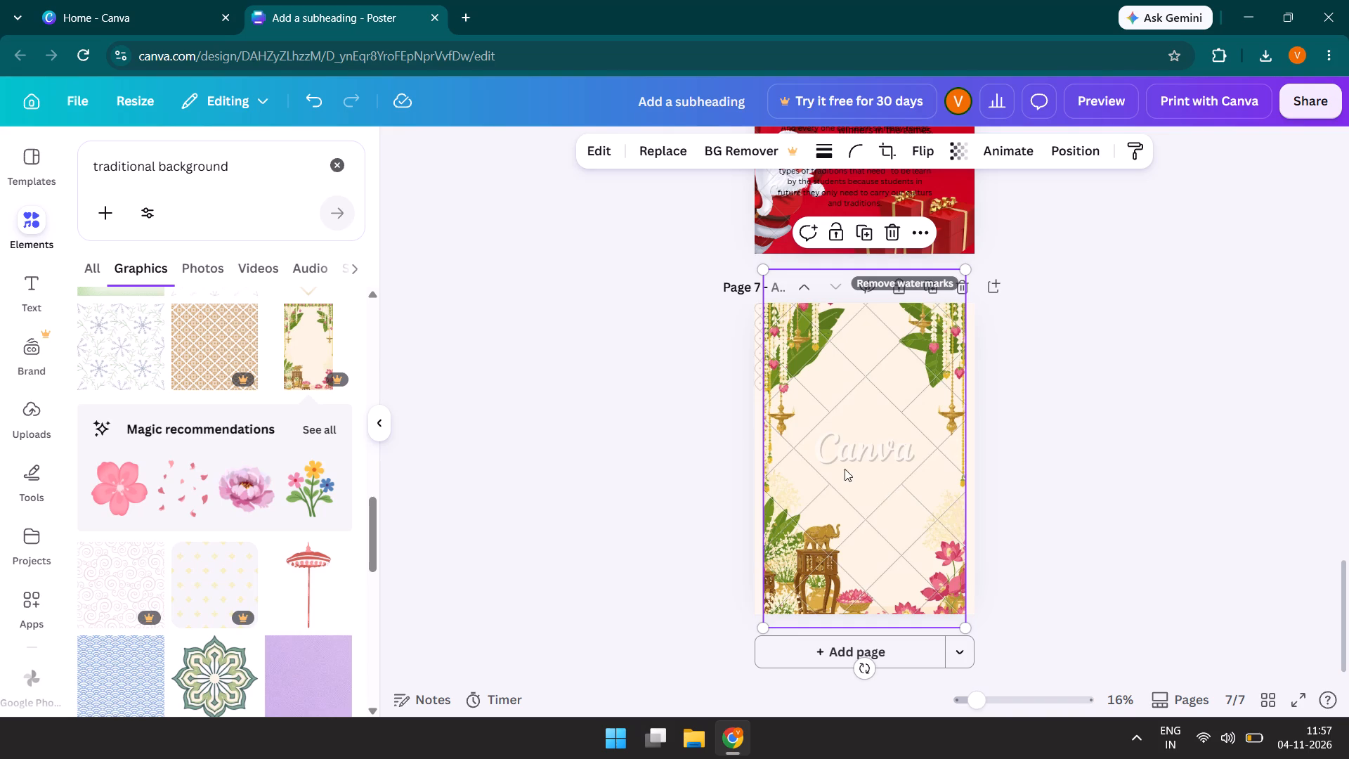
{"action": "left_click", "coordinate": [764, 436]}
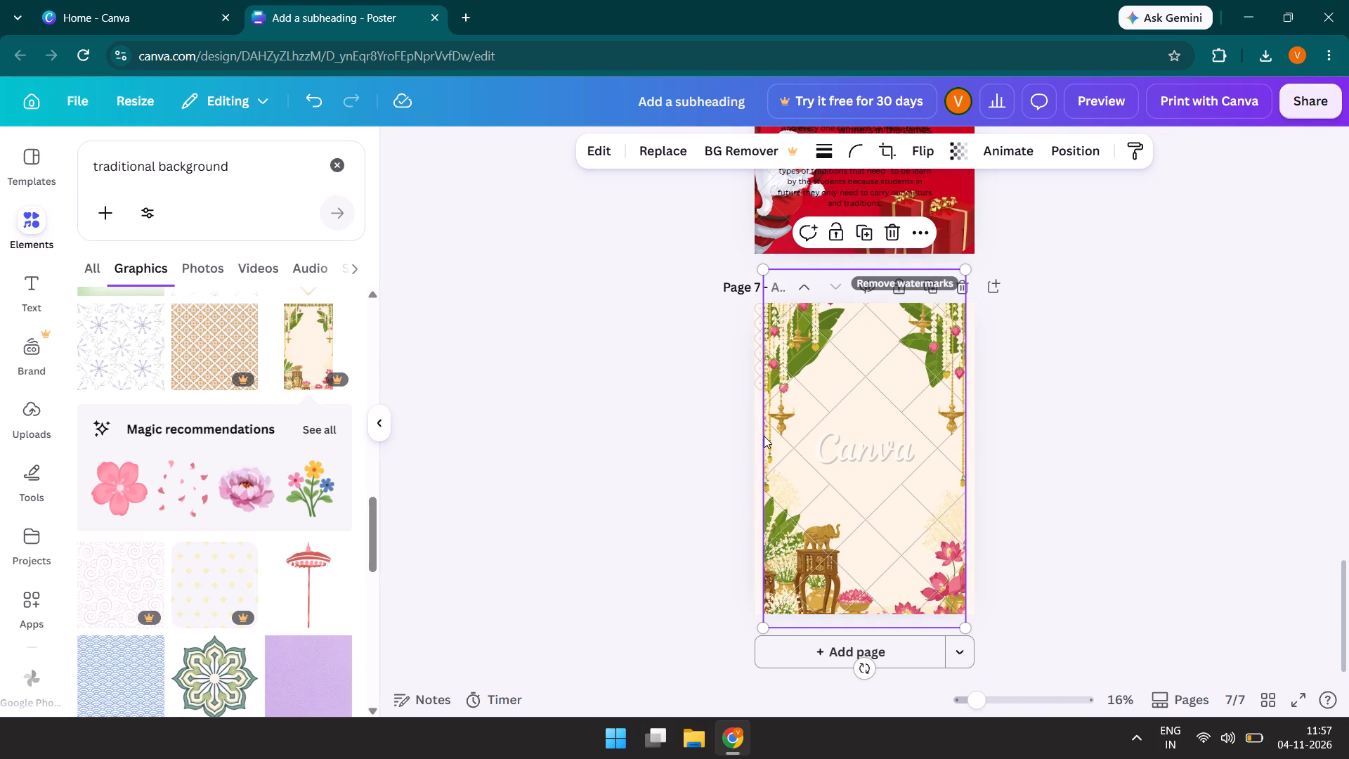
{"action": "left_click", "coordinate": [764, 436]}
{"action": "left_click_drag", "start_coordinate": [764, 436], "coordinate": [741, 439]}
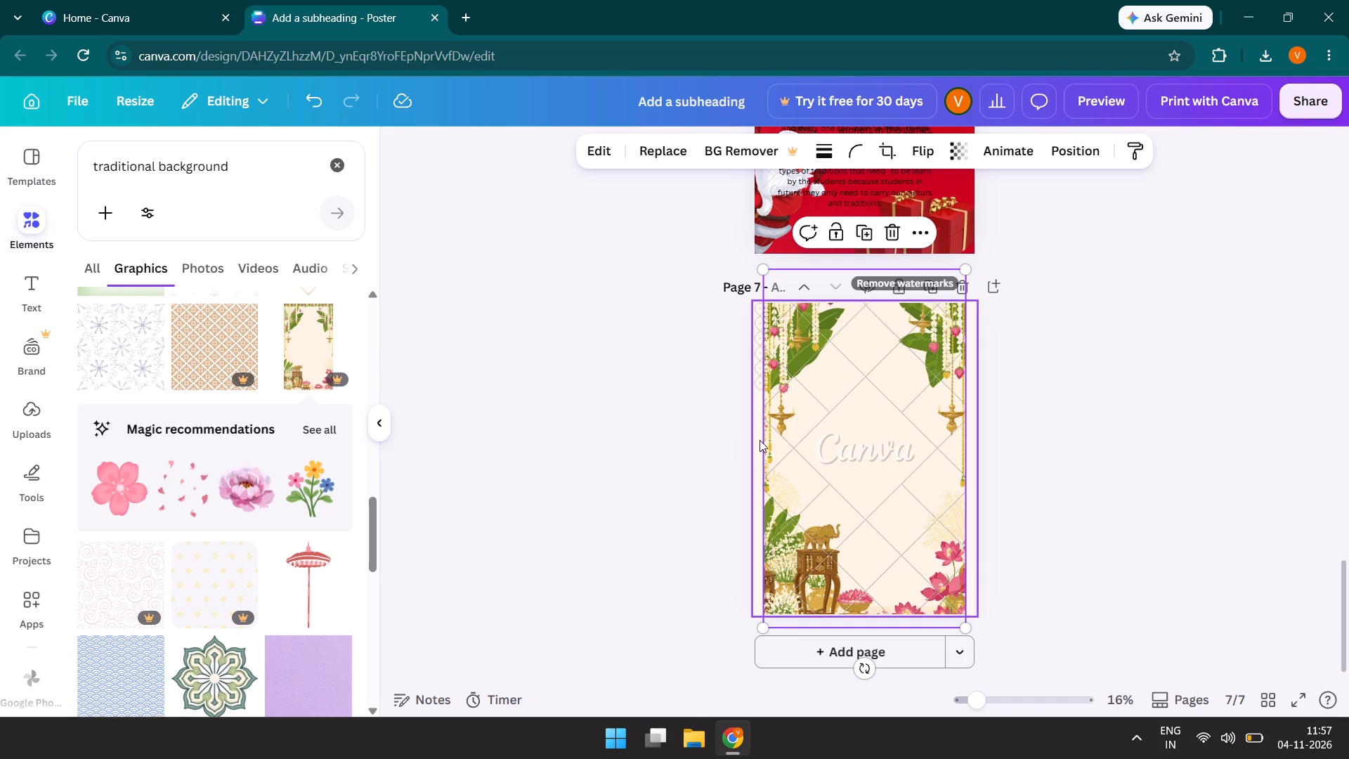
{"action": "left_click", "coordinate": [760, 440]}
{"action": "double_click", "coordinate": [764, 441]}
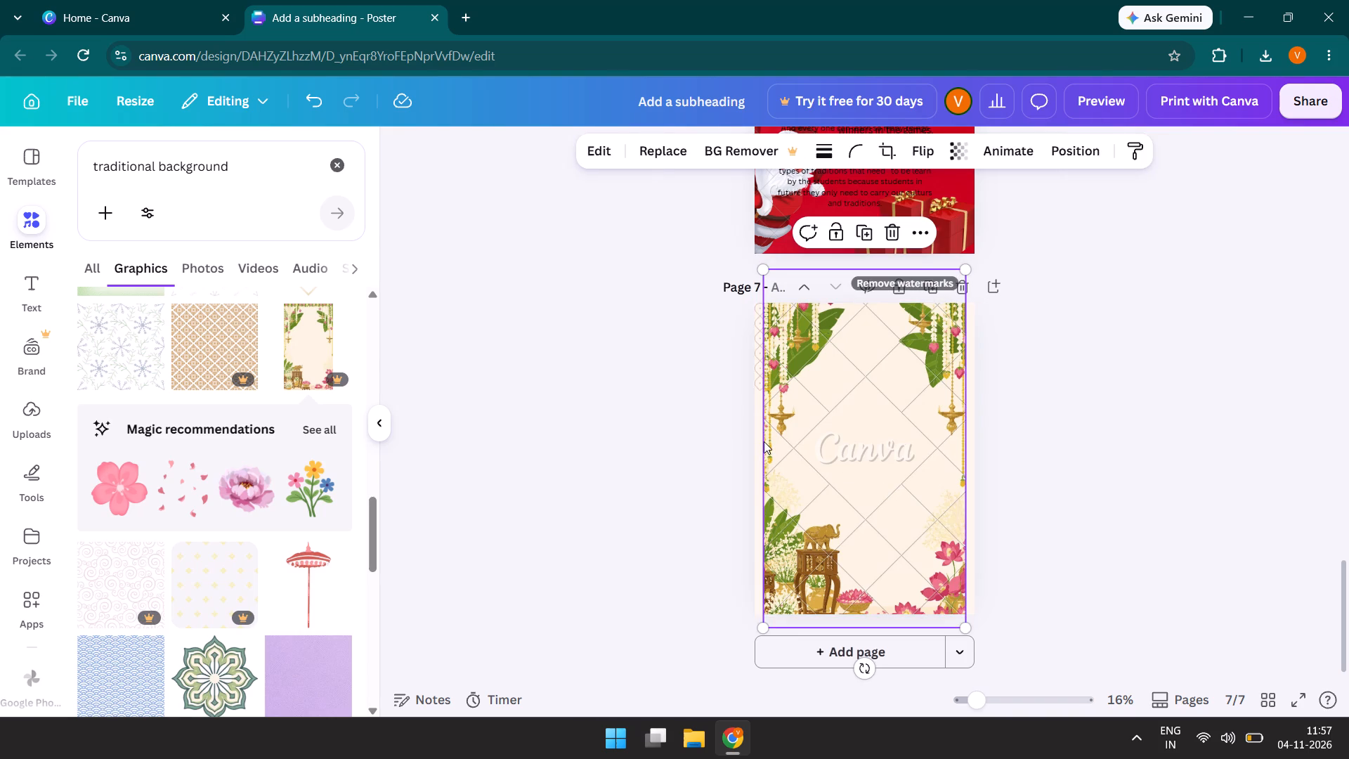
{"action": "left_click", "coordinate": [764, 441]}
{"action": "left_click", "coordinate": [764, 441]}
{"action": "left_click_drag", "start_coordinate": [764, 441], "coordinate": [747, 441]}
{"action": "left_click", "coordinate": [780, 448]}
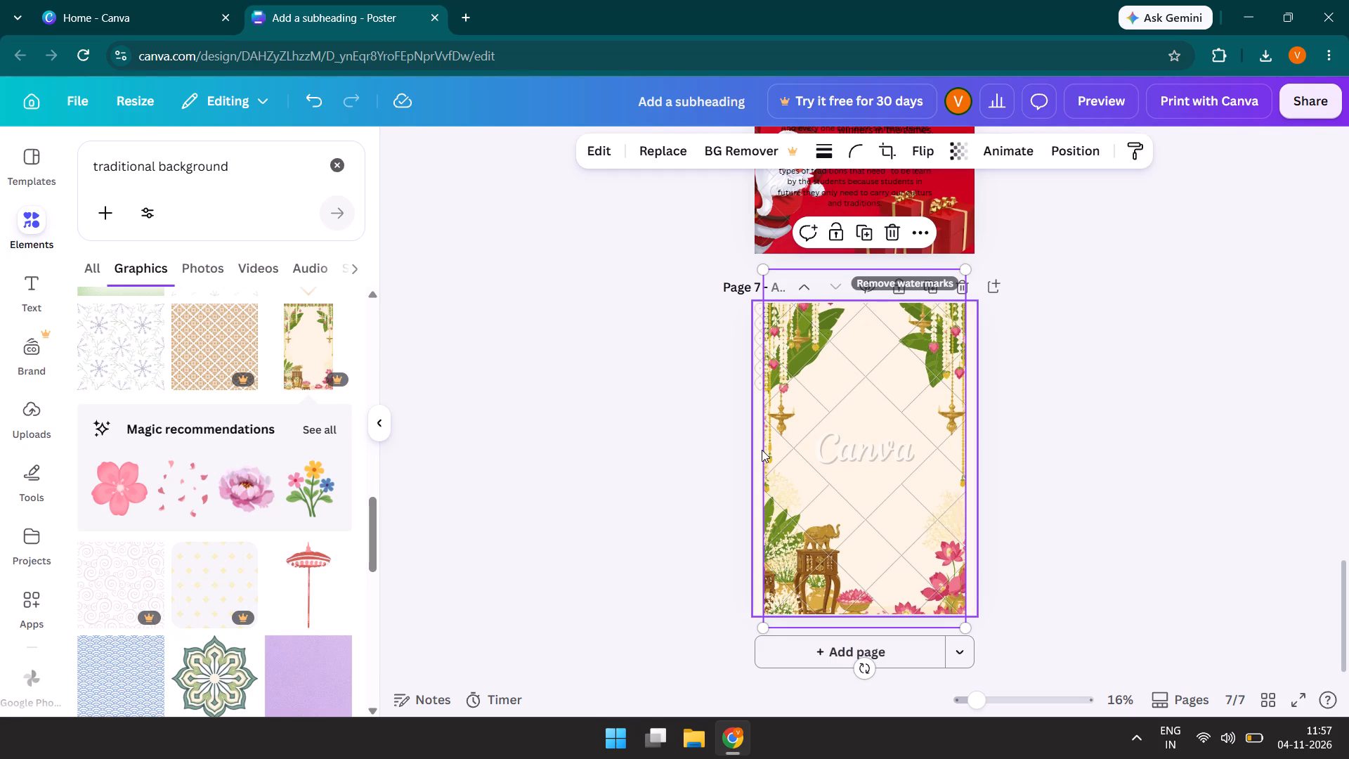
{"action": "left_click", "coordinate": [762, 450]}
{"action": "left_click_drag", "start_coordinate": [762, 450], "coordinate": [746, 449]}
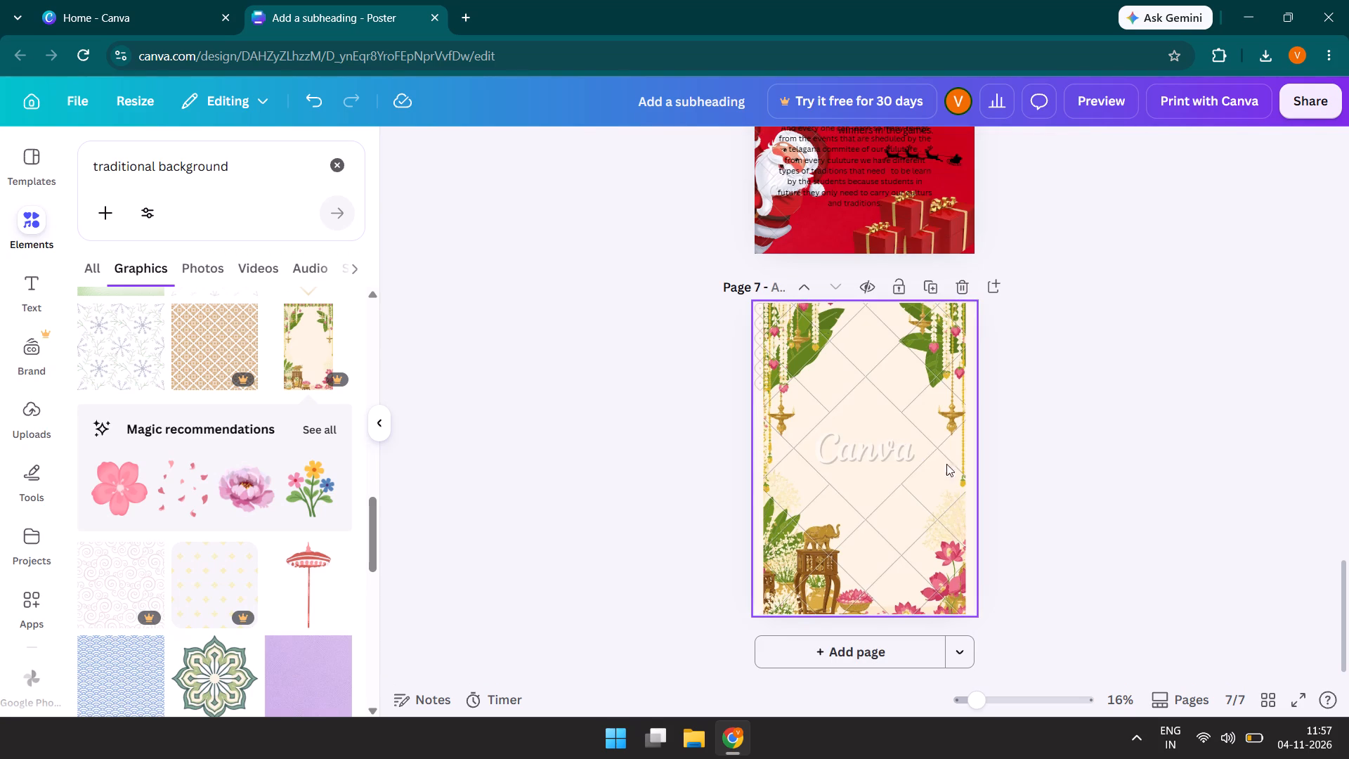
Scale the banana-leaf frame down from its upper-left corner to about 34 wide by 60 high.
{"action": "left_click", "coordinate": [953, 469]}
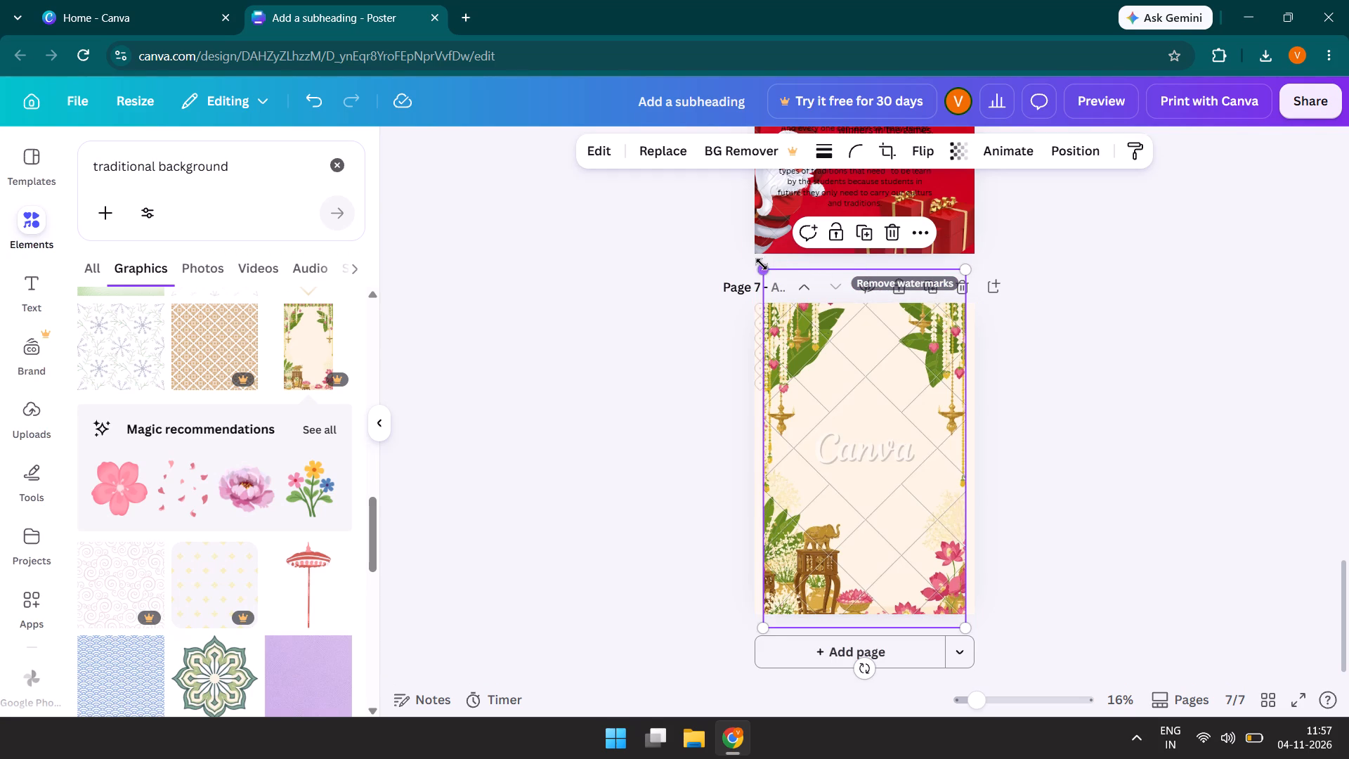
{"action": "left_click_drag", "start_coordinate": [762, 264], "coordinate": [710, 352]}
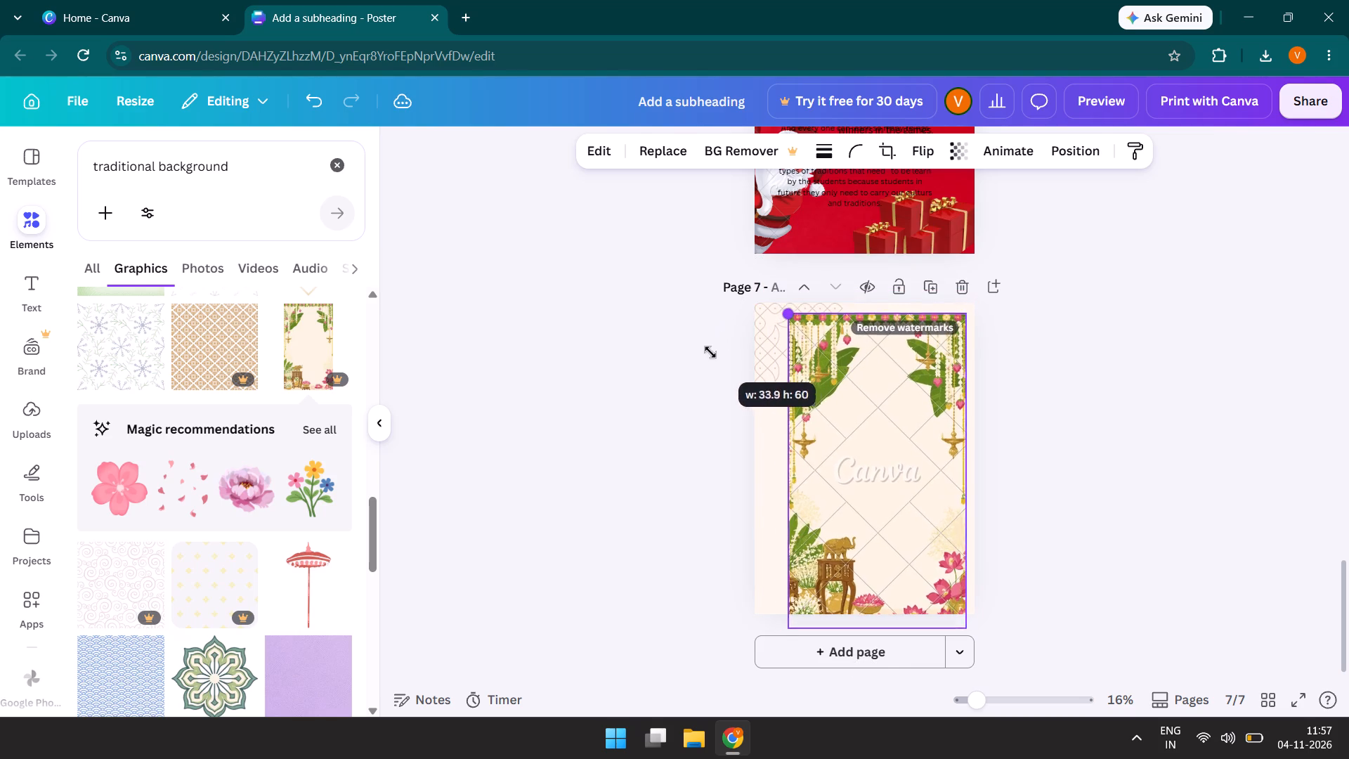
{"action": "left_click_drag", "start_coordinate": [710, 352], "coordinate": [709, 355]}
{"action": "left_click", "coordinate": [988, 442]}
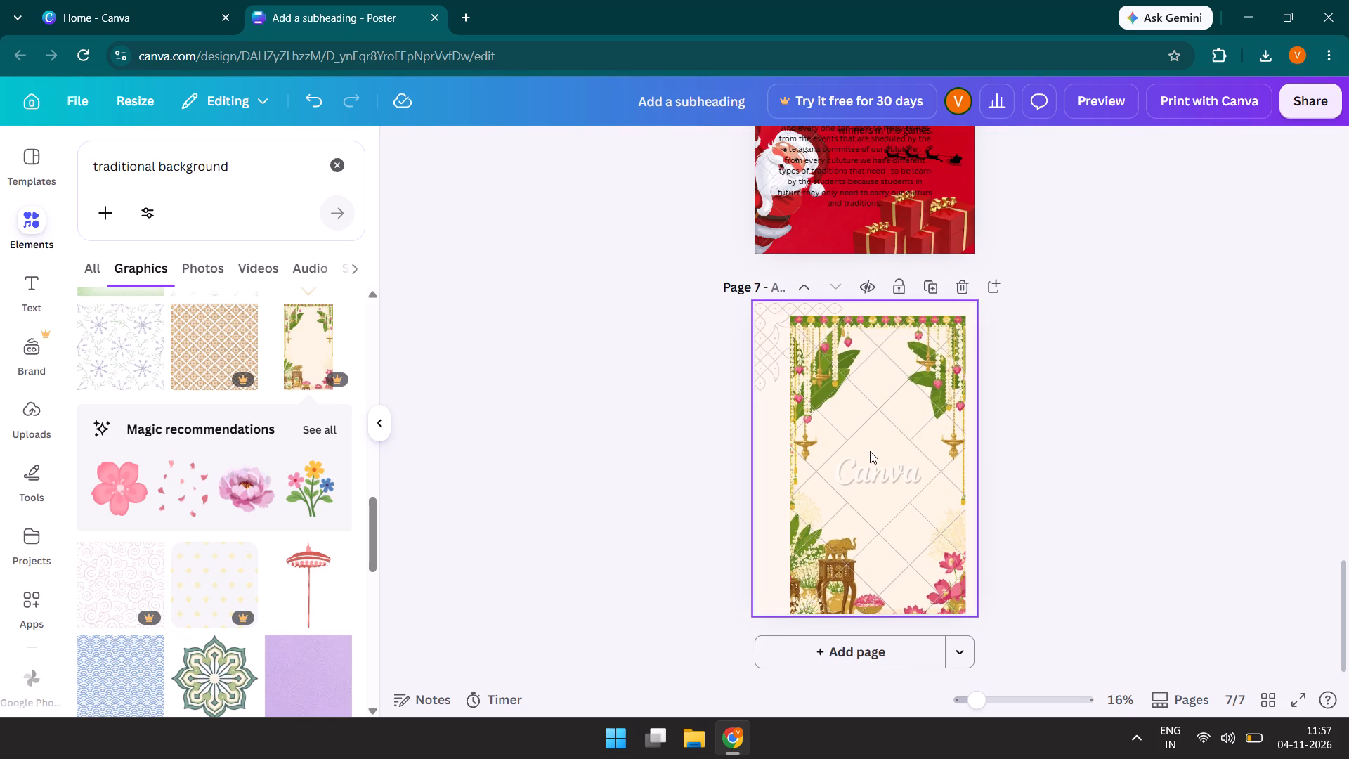
Delete the banana-leaf and lotus frame graphic from page 7.
{"action": "left_click", "coordinate": [870, 451]}
{"action": "left_click", "coordinate": [903, 283]}
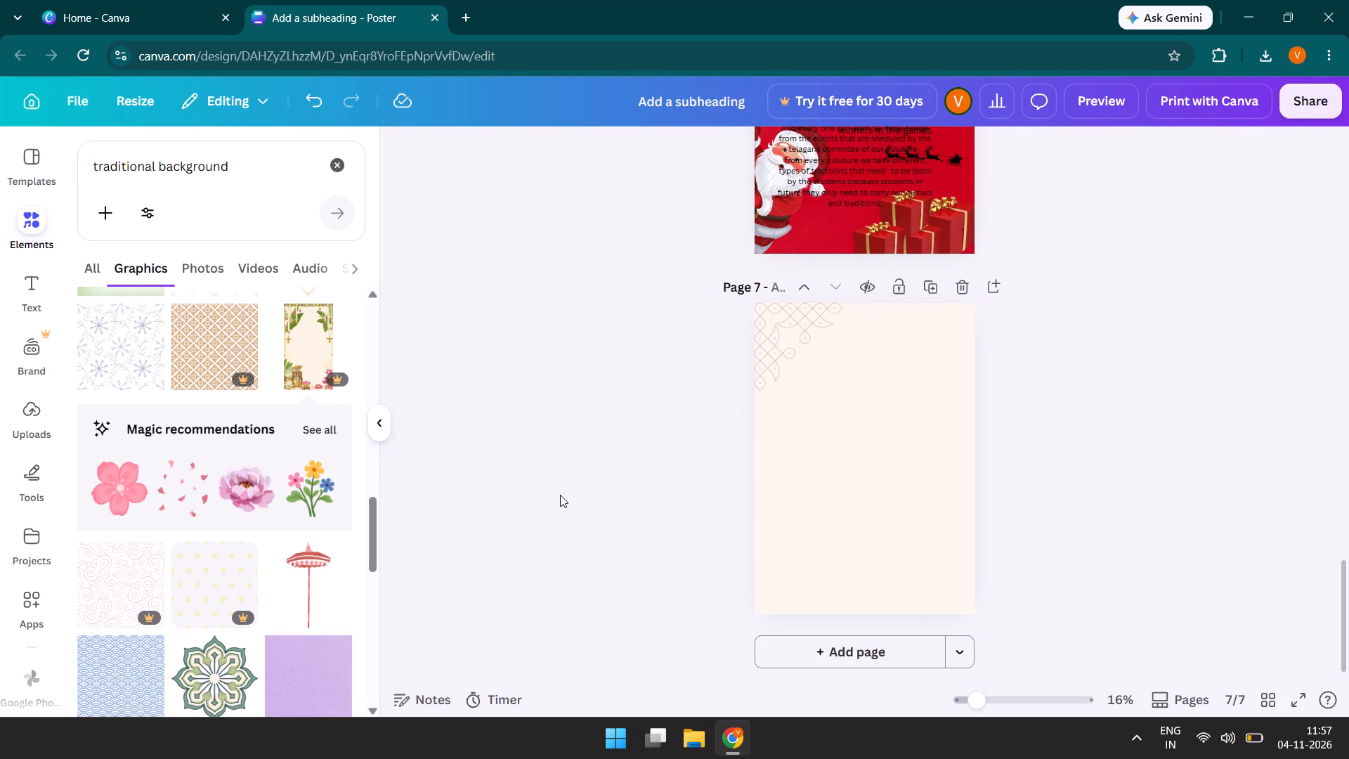
Add the hanging marigold-garland graphic from the traditional background results to page 7.
{"action": "scroll", "coordinate": [259, 473], "scroll_direction": "down", "scroll_amount": 1}
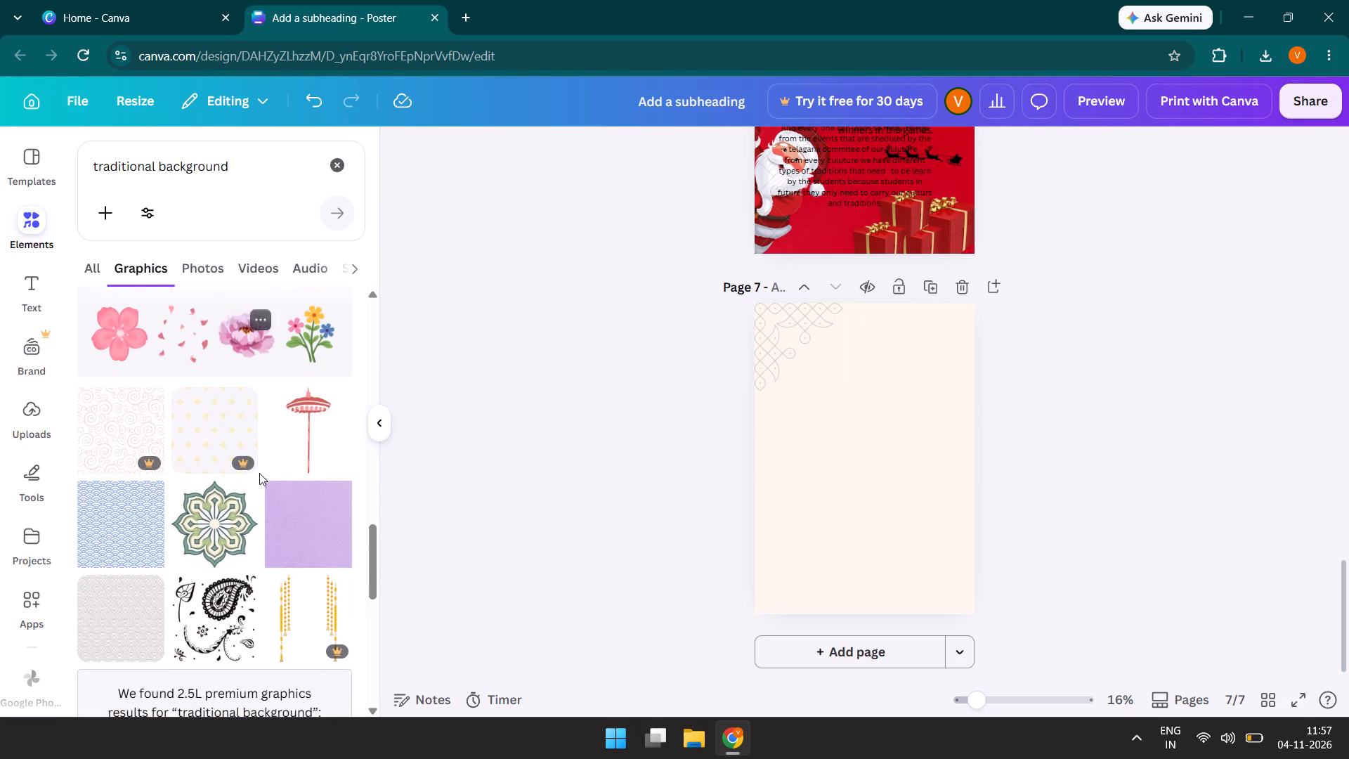
{"action": "scroll", "coordinate": [259, 473], "scroll_direction": "down", "scroll_amount": 2}
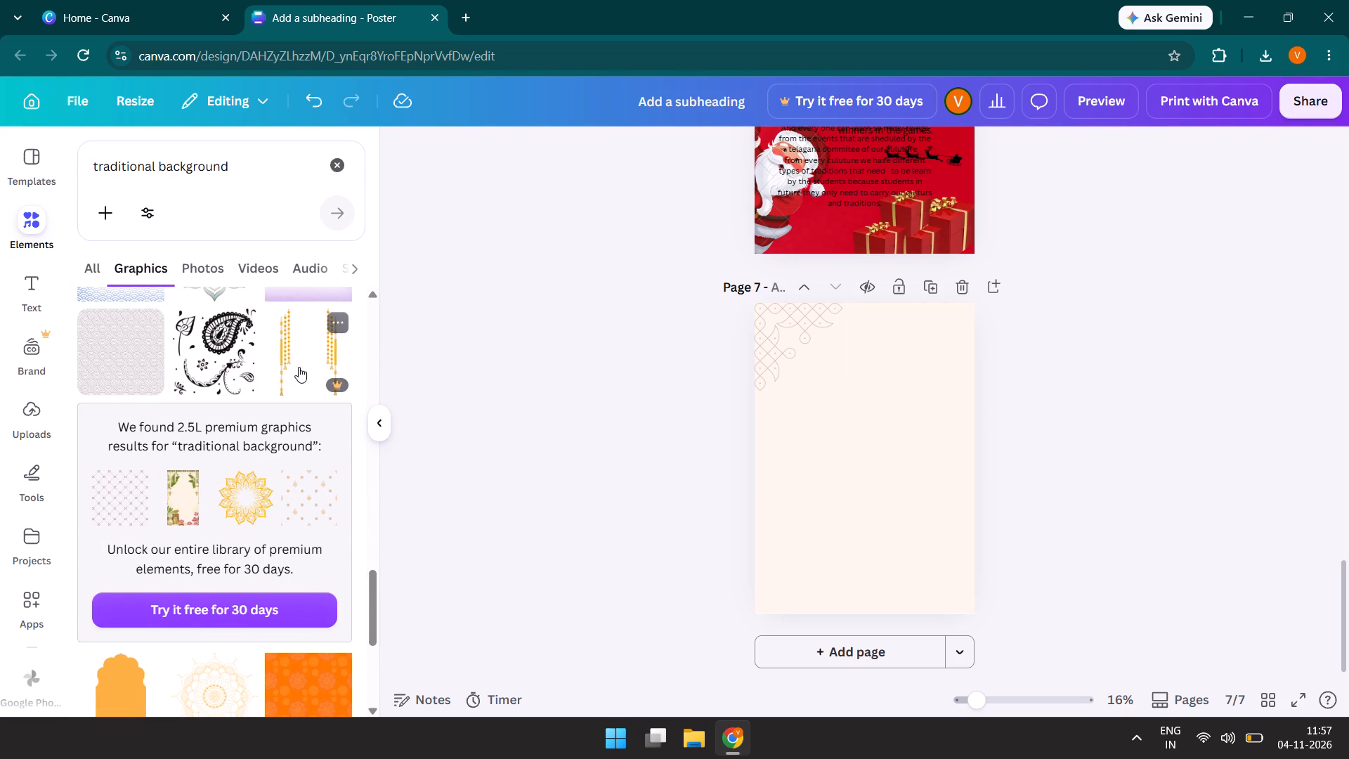
{"action": "left_click", "coordinate": [299, 367]}
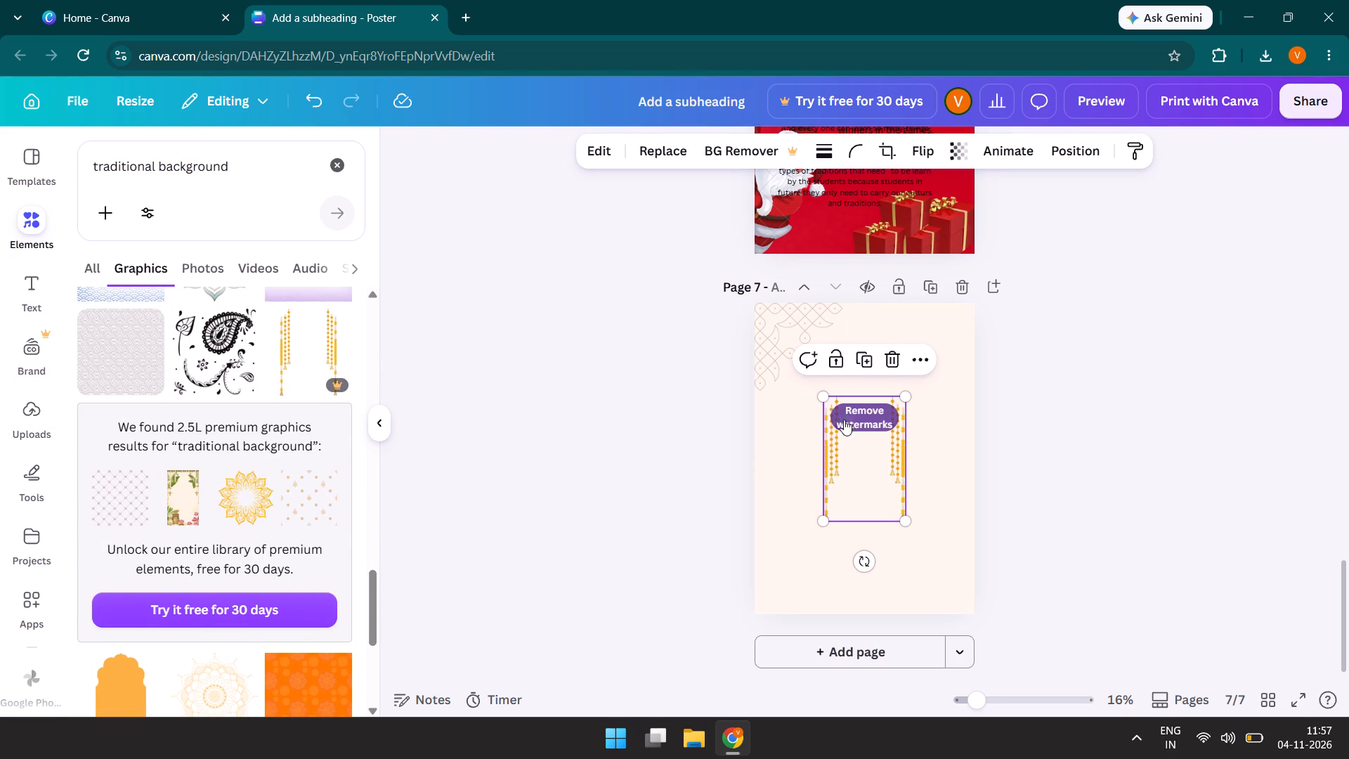
Enlarge the garland graphic to about three quarters of page 7's width and move it near the page centre.
{"action": "left_click_drag", "start_coordinate": [823, 392], "coordinate": [752, 312]}
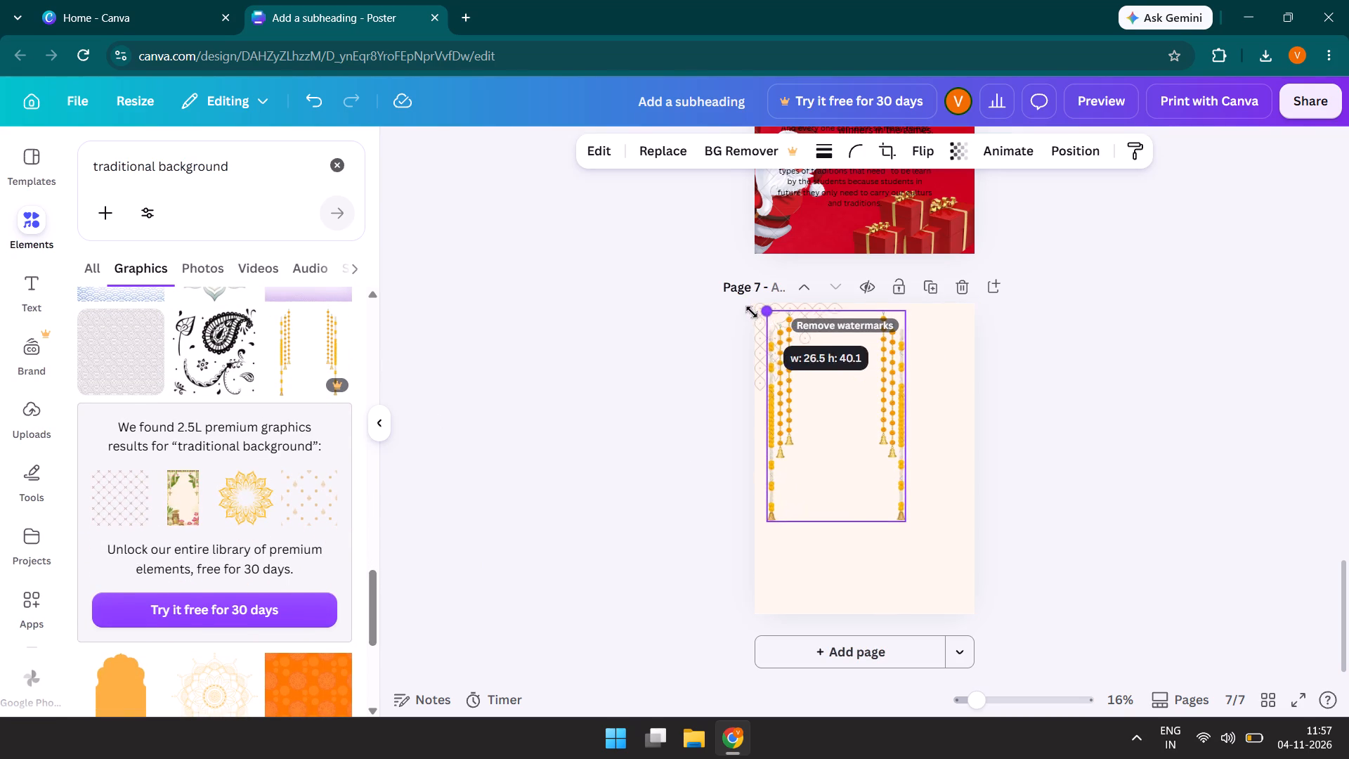
{"action": "left_click_drag", "start_coordinate": [752, 312], "coordinate": [742, 309]}
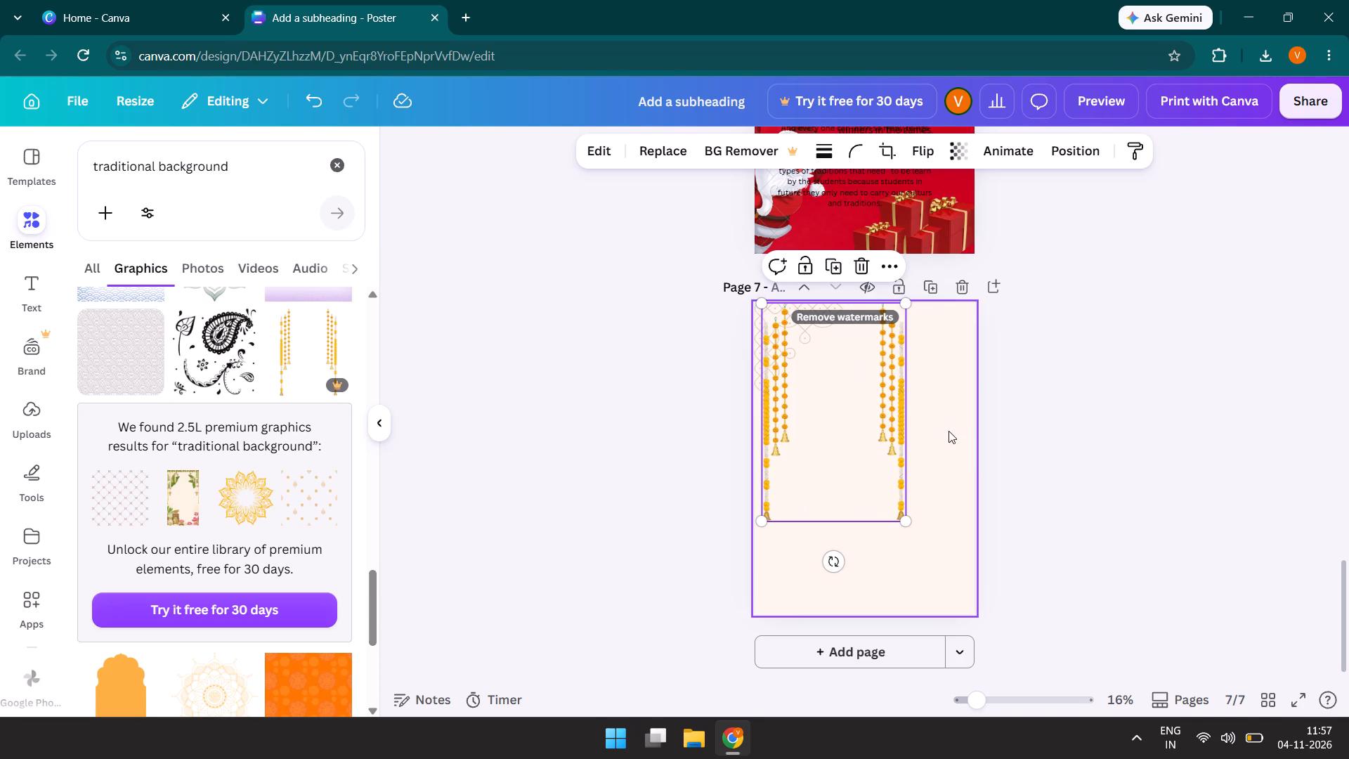
{"action": "left_click_drag", "start_coordinate": [902, 411], "coordinate": [914, 414]}
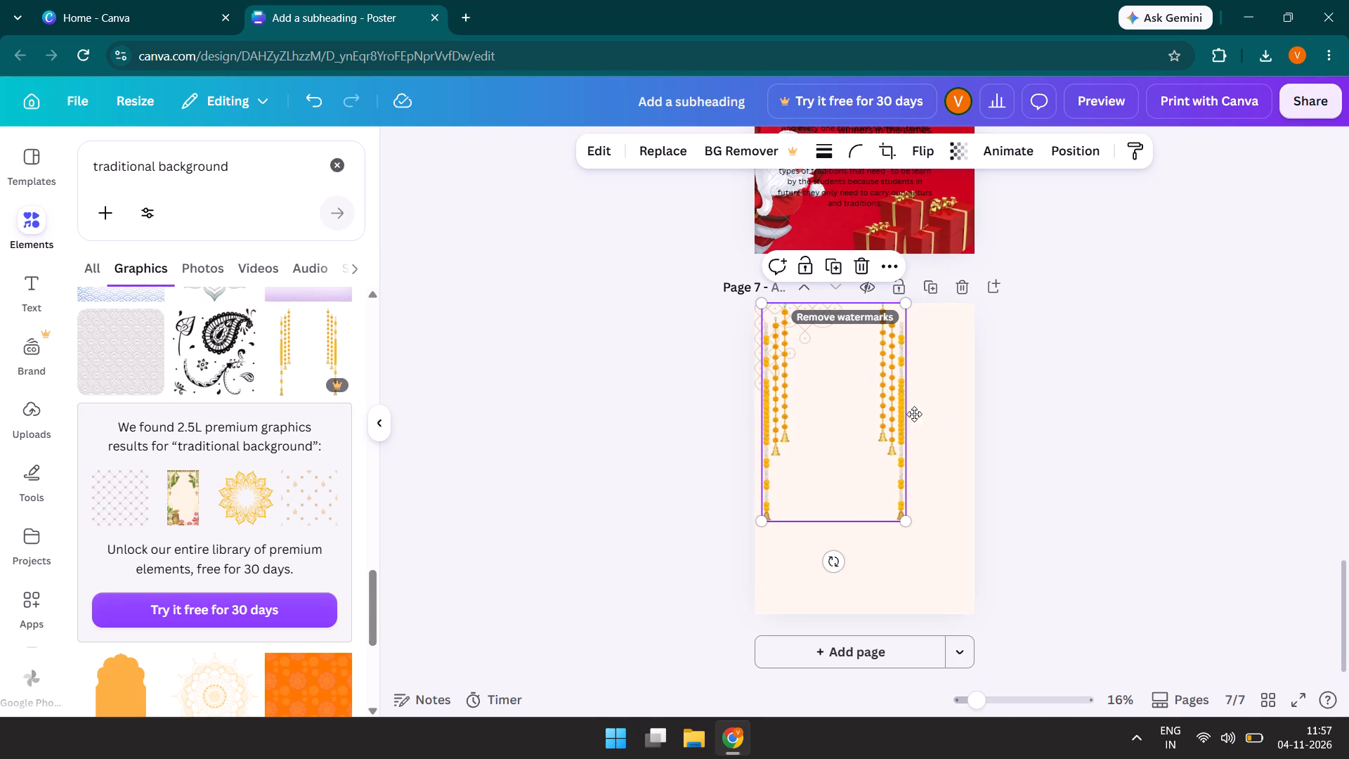
{"action": "left_click_drag", "start_coordinate": [914, 414], "coordinate": [925, 429]}
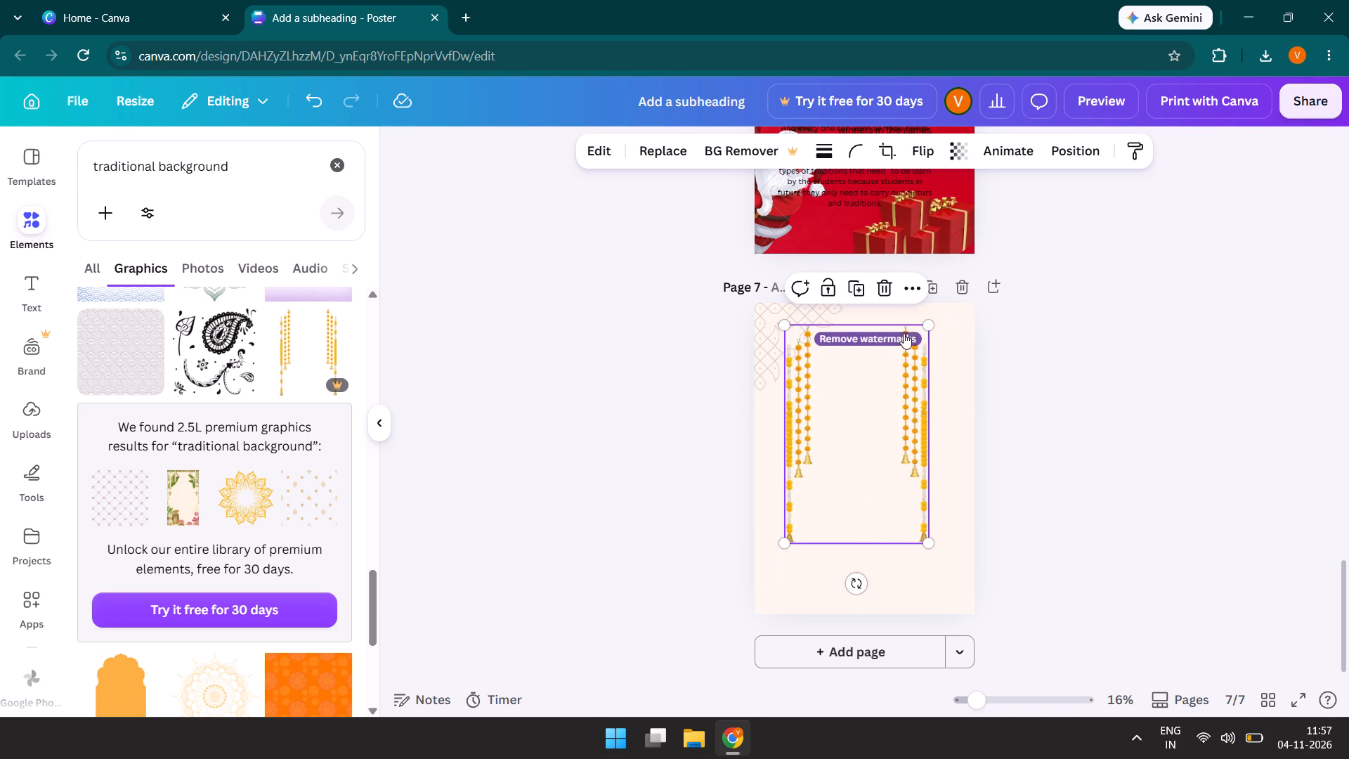
{"action": "left_click_drag", "start_coordinate": [925, 325], "coordinate": [975, 318]}
{"action": "left_click_drag", "start_coordinate": [857, 379], "coordinate": [865, 422]}
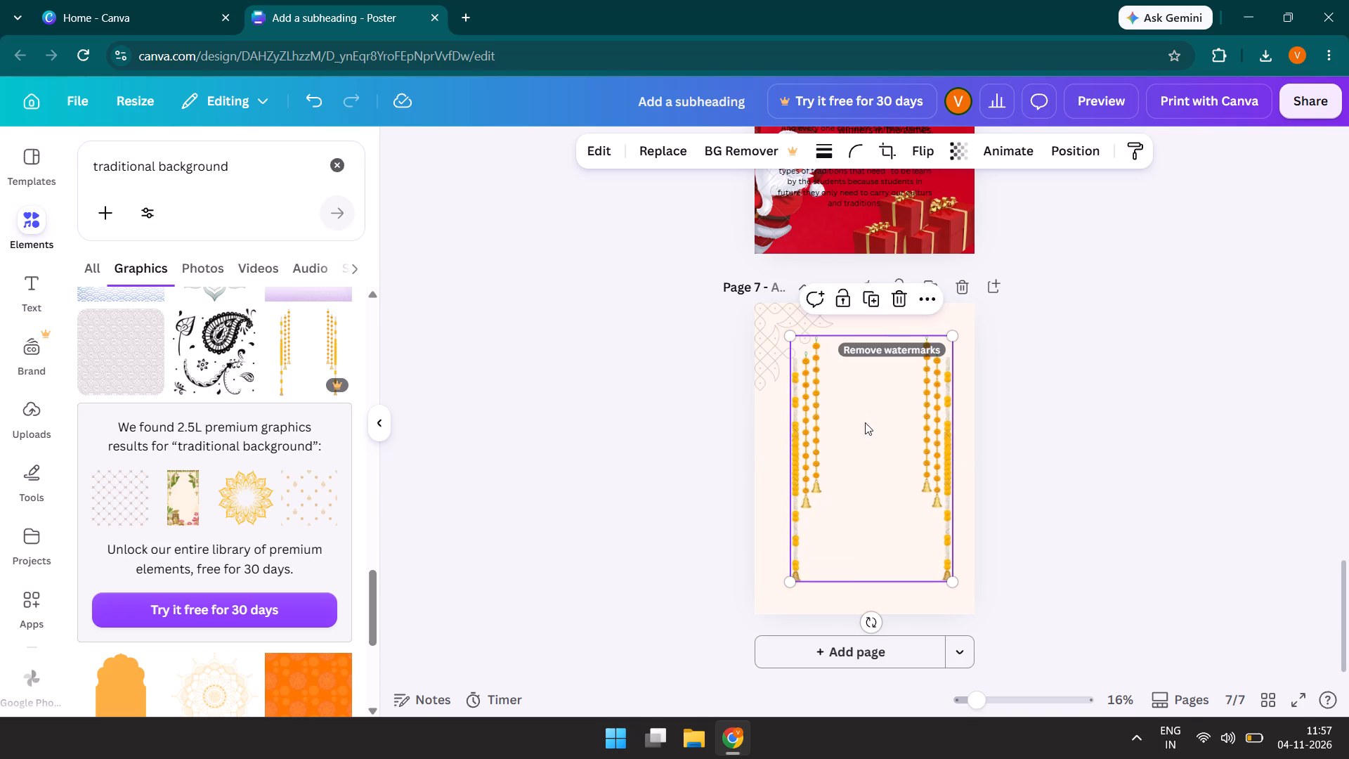
Enlarge the garland graphic to about 39.2 wide by 59.4 high so it spans page 7's full height.
{"action": "left_click_drag", "start_coordinate": [789, 337], "coordinate": [766, 311]}
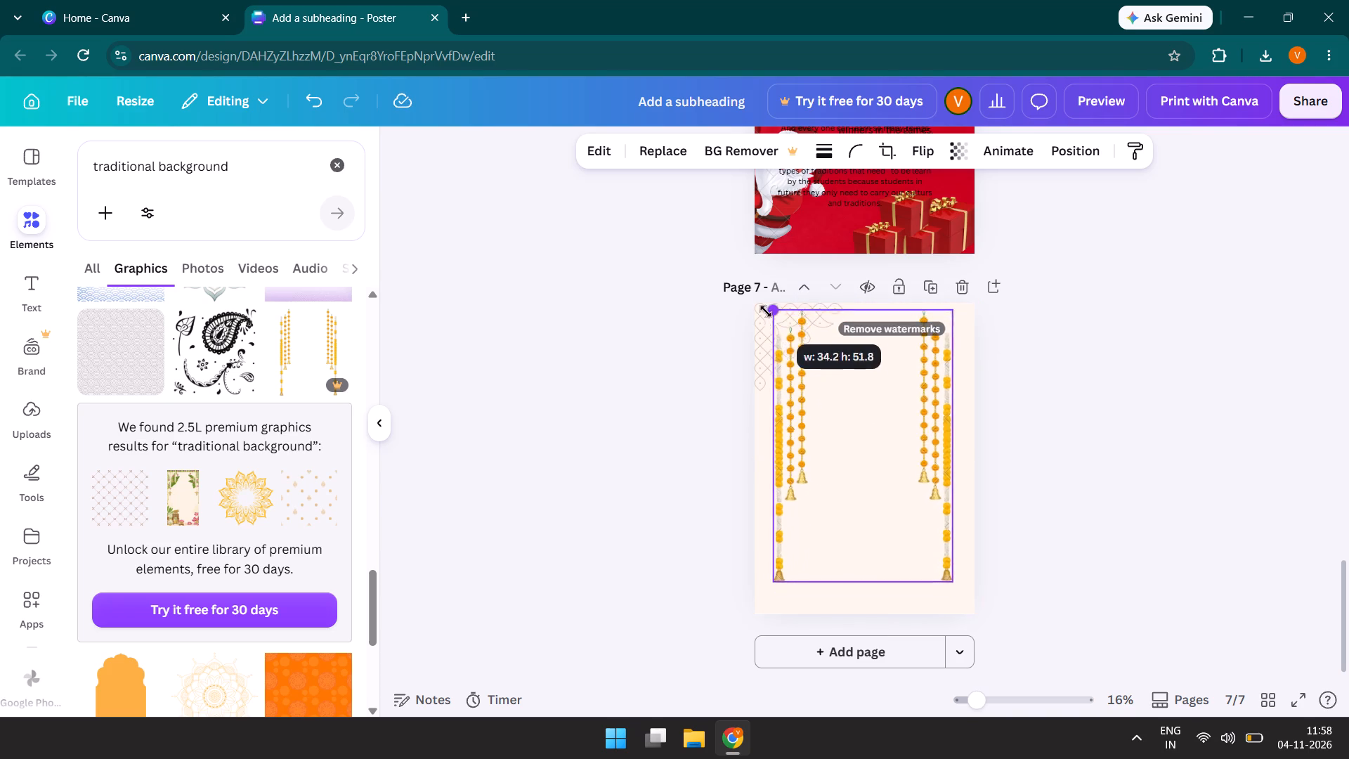
{"action": "left_click_drag", "start_coordinate": [766, 311], "coordinate": [753, 307]}
{"action": "left_click_drag", "start_coordinate": [809, 353], "coordinate": [815, 377]}
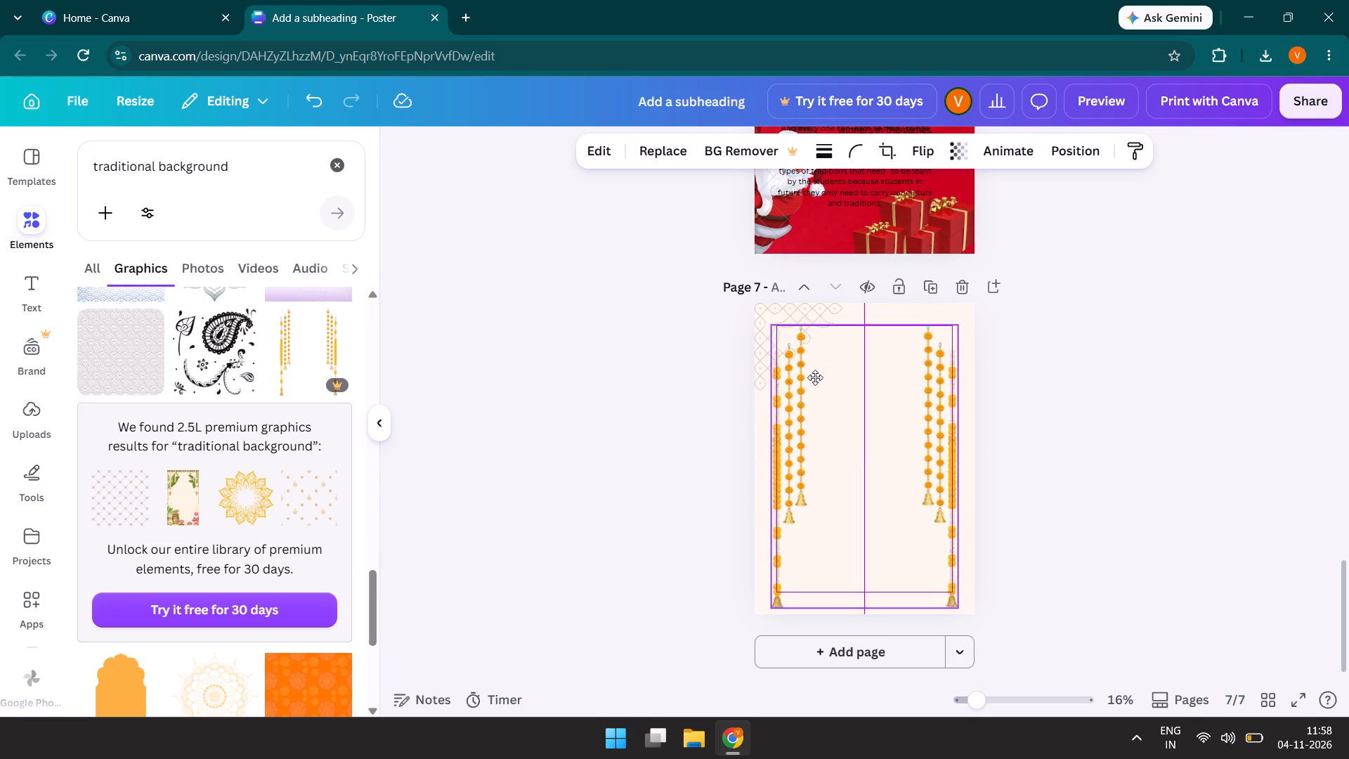
{"action": "left_click_drag", "start_coordinate": [815, 377], "coordinate": [813, 375]}
{"action": "left_click_drag", "start_coordinate": [772, 318], "coordinate": [755, 306]}
{"action": "left_click_drag", "start_coordinate": [894, 415], "coordinate": [901, 427]}
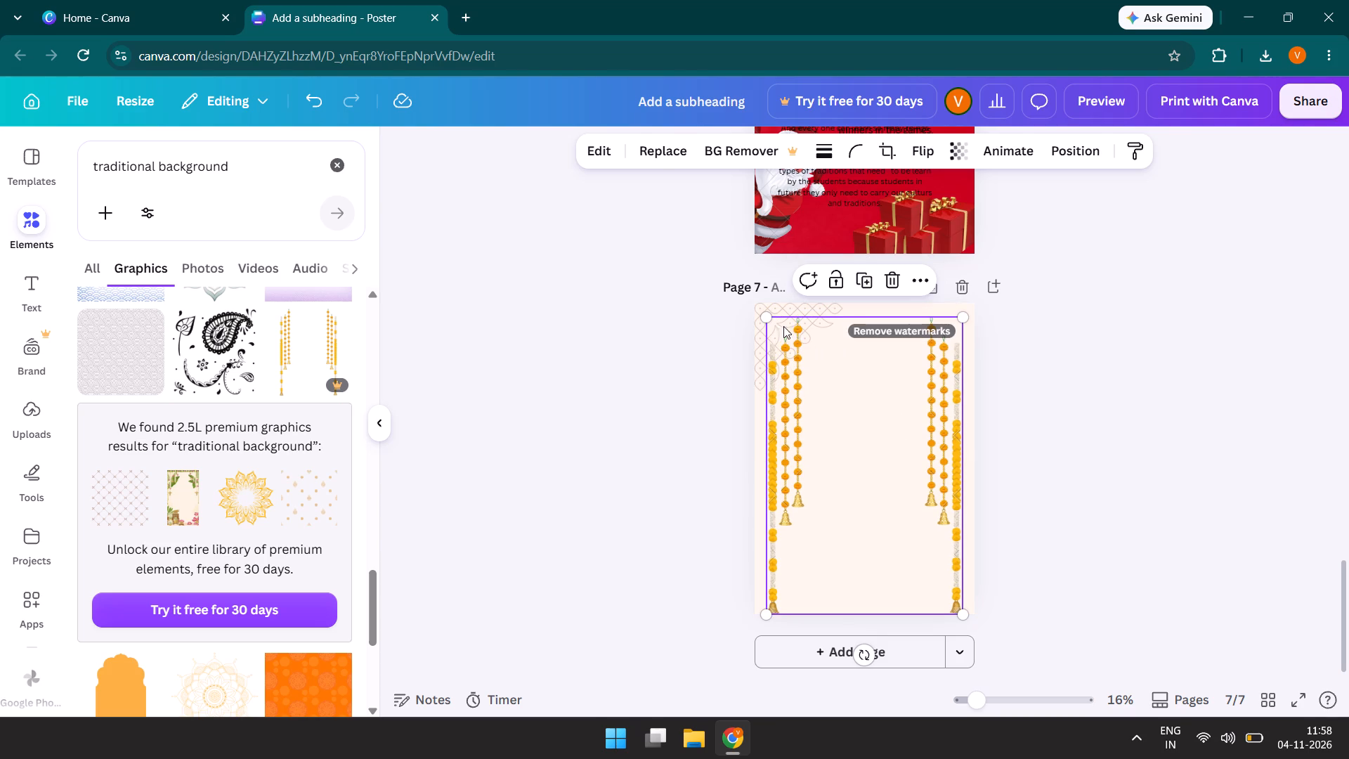
{"action": "left_click_drag", "start_coordinate": [767, 317], "coordinate": [757, 302]}
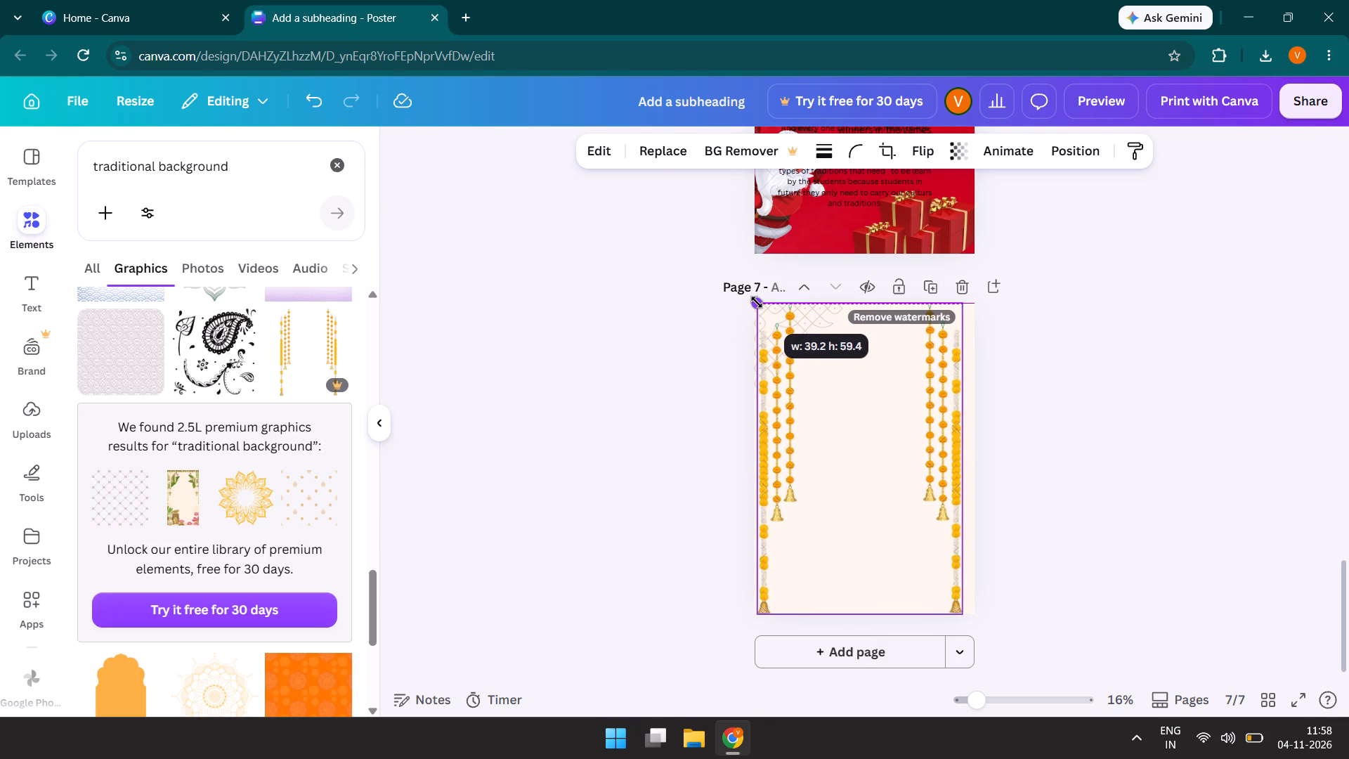
{"action": "left_click", "coordinate": [550, 424]}
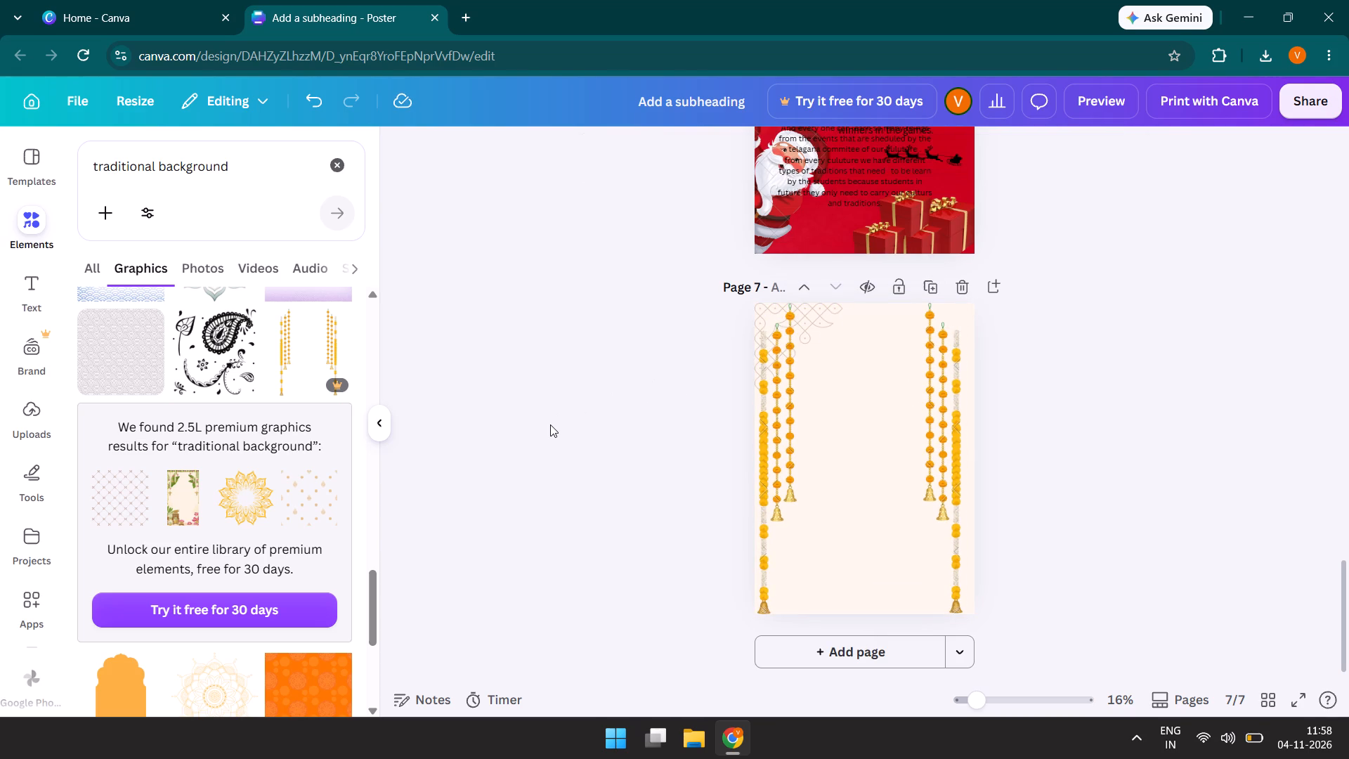
{"action": "left_click", "coordinate": [535, 502]}
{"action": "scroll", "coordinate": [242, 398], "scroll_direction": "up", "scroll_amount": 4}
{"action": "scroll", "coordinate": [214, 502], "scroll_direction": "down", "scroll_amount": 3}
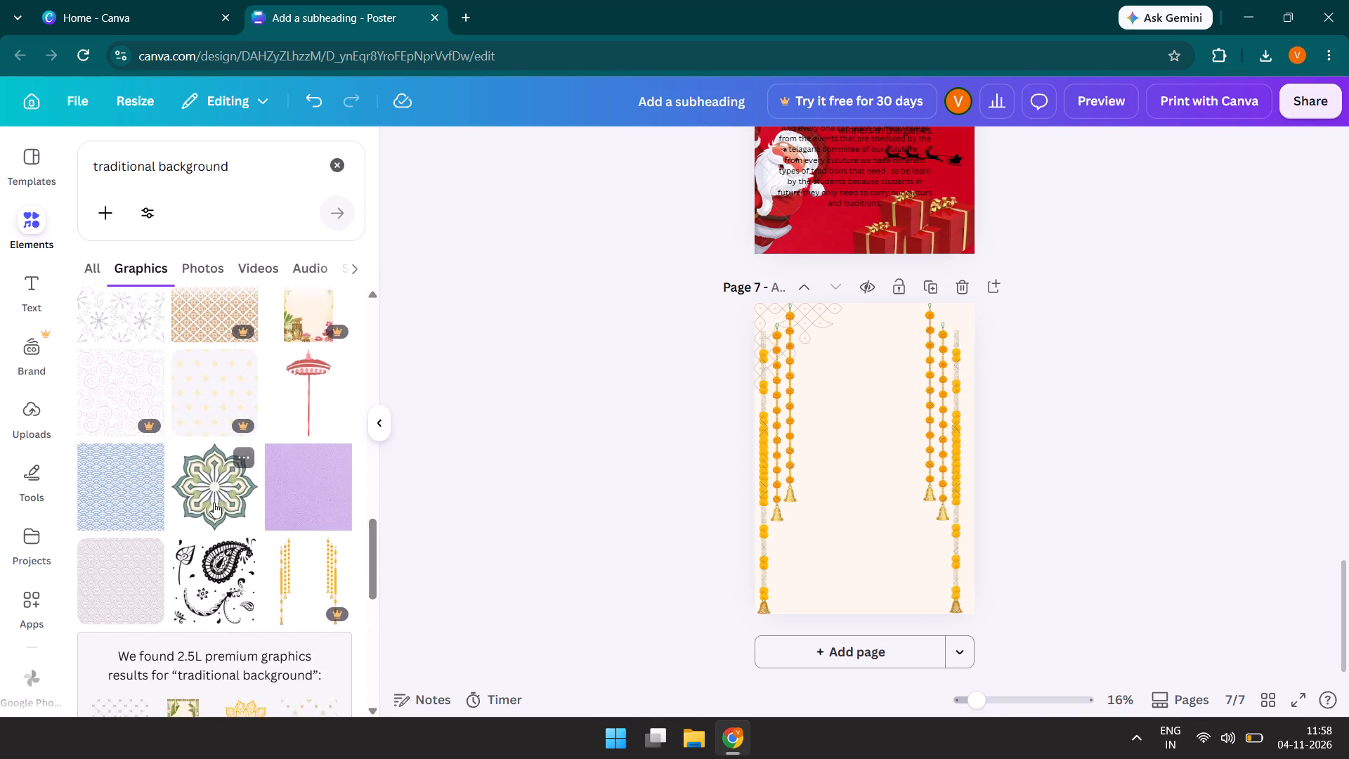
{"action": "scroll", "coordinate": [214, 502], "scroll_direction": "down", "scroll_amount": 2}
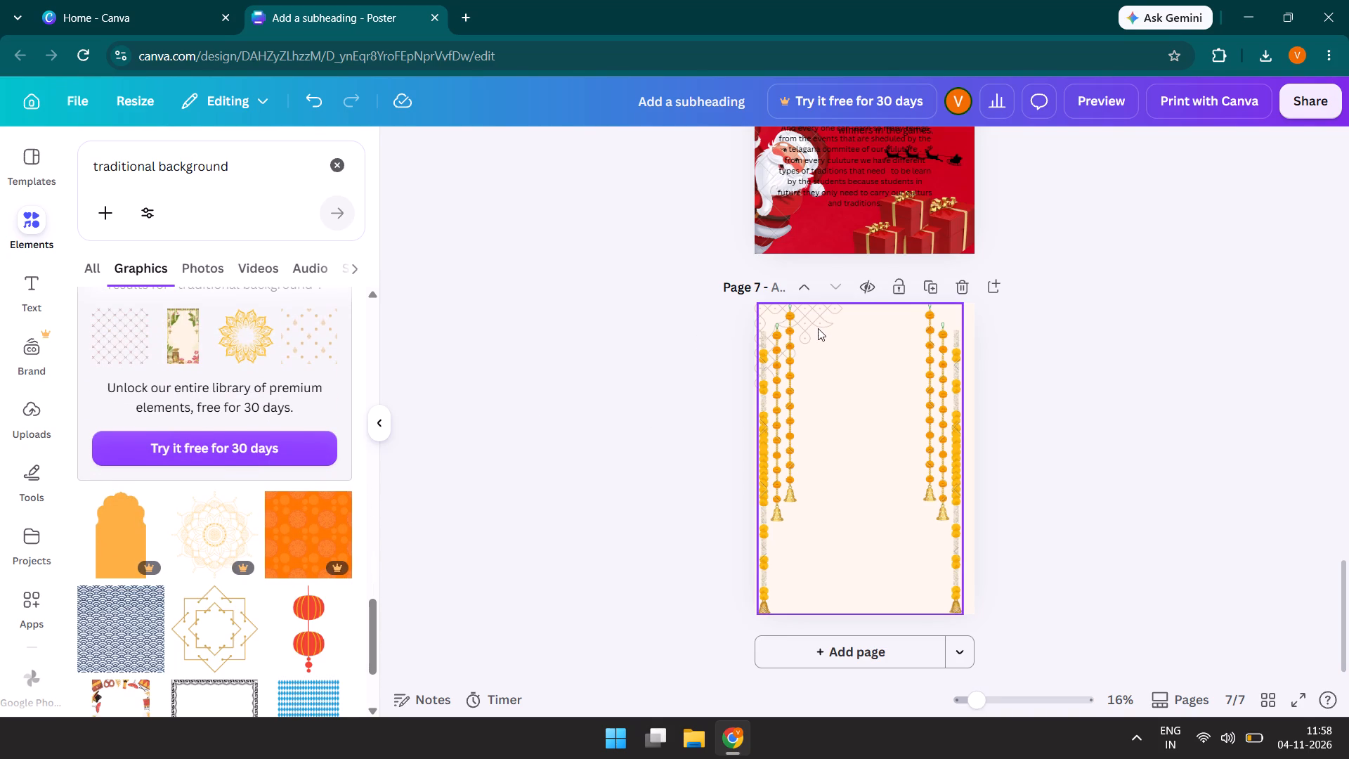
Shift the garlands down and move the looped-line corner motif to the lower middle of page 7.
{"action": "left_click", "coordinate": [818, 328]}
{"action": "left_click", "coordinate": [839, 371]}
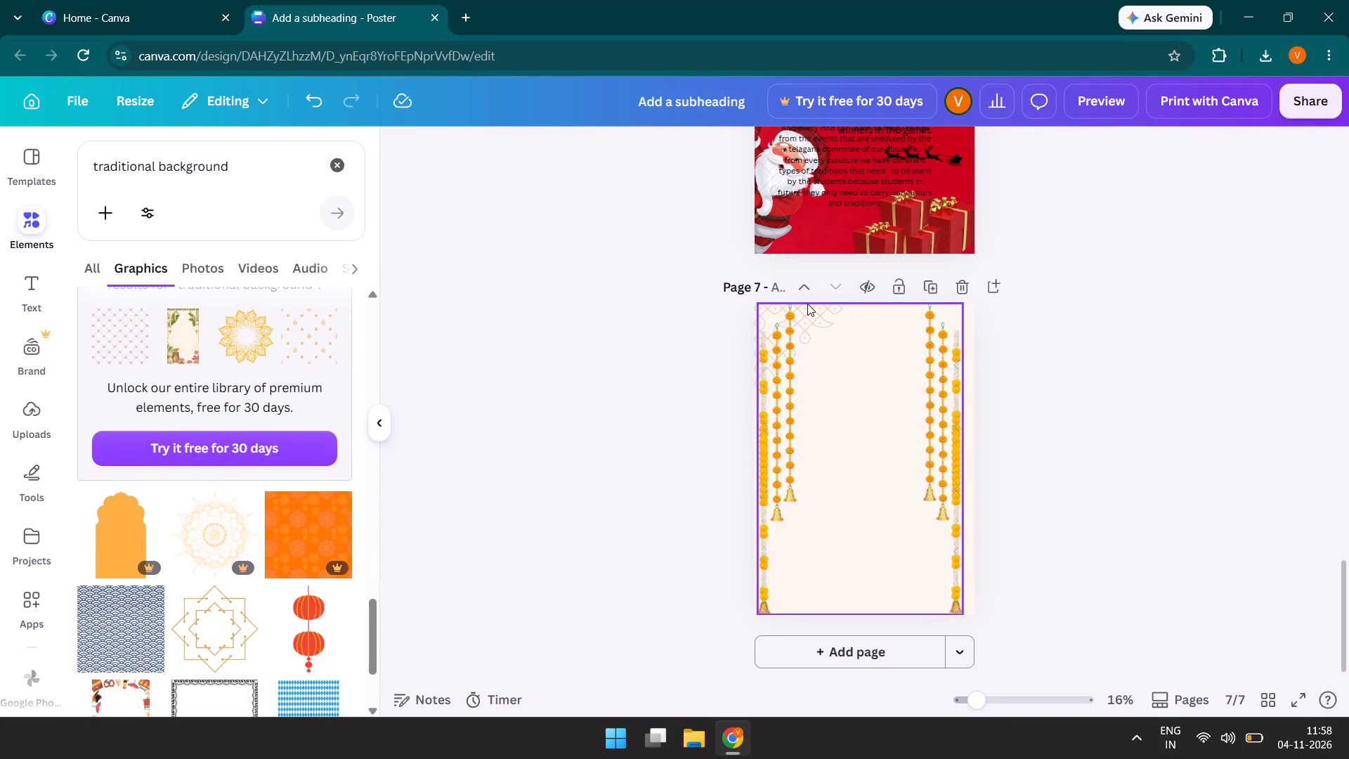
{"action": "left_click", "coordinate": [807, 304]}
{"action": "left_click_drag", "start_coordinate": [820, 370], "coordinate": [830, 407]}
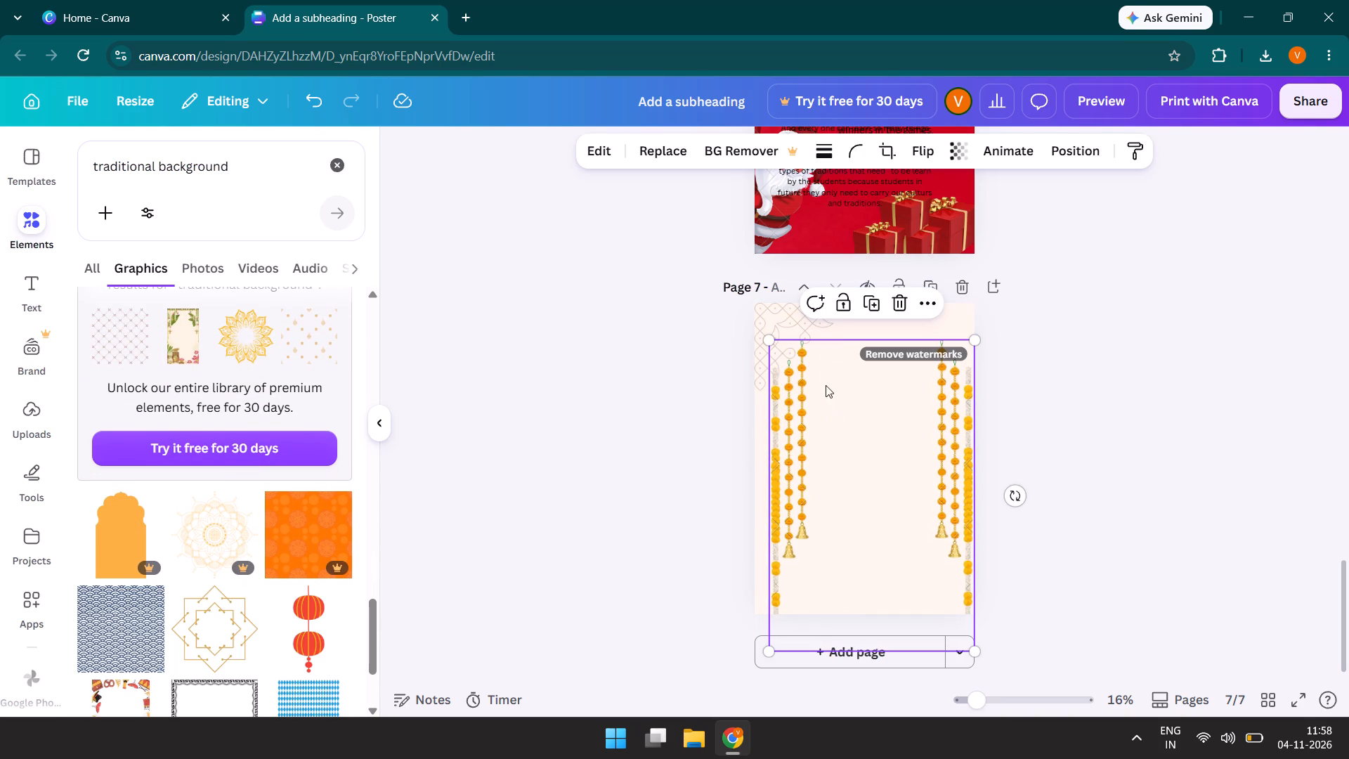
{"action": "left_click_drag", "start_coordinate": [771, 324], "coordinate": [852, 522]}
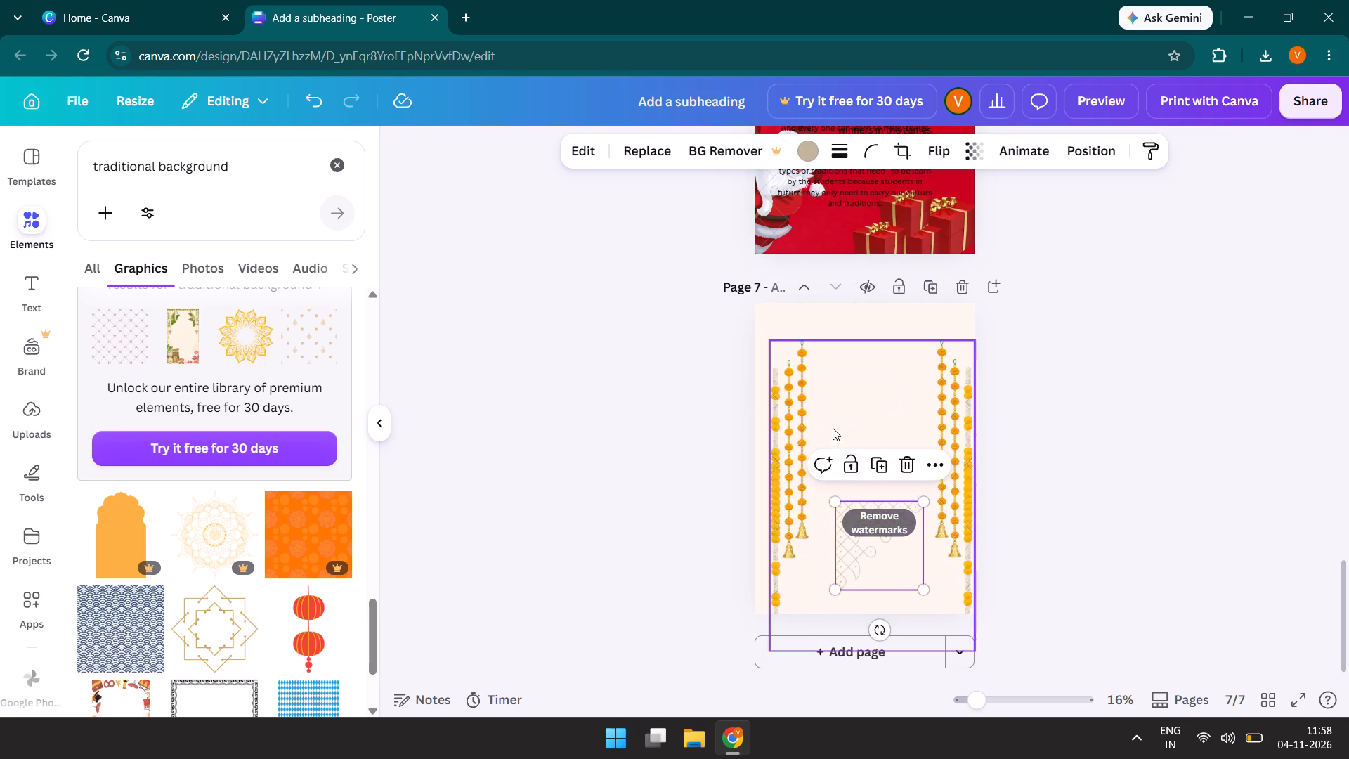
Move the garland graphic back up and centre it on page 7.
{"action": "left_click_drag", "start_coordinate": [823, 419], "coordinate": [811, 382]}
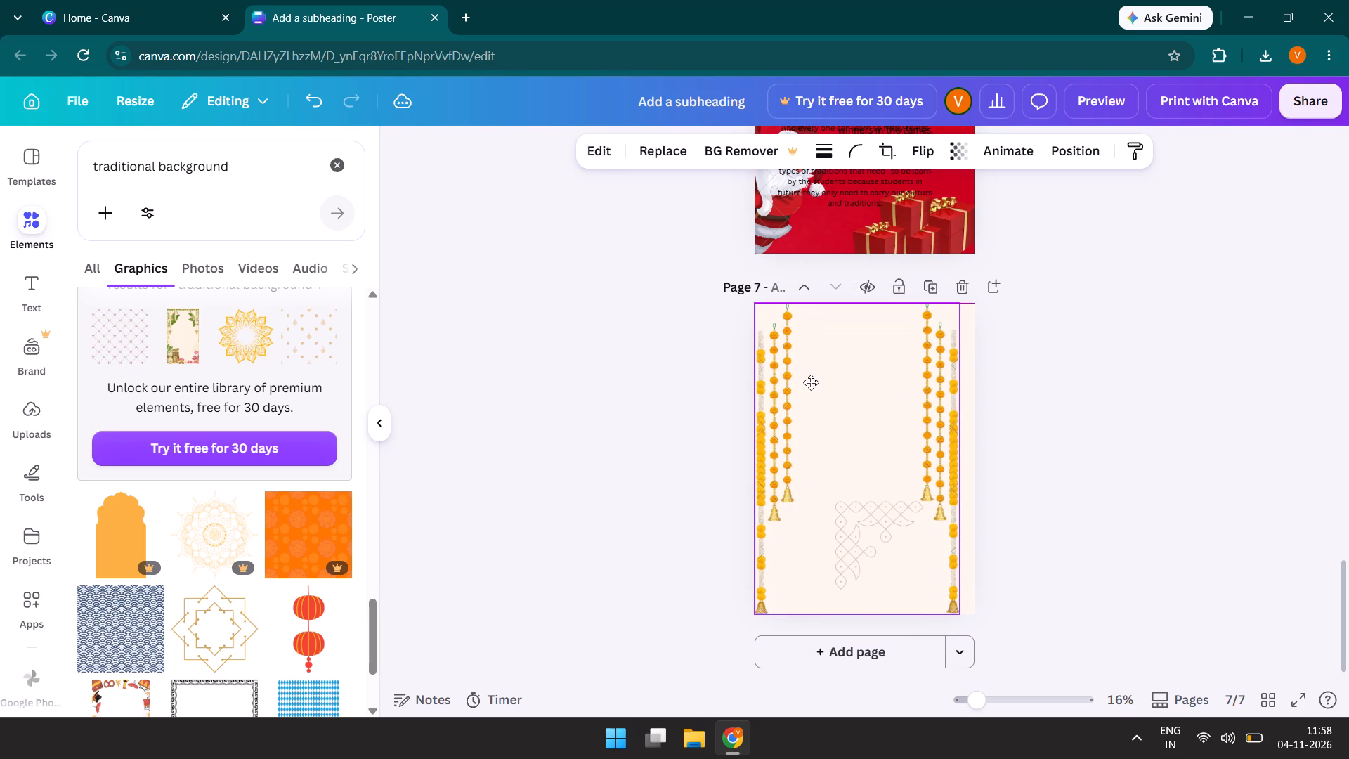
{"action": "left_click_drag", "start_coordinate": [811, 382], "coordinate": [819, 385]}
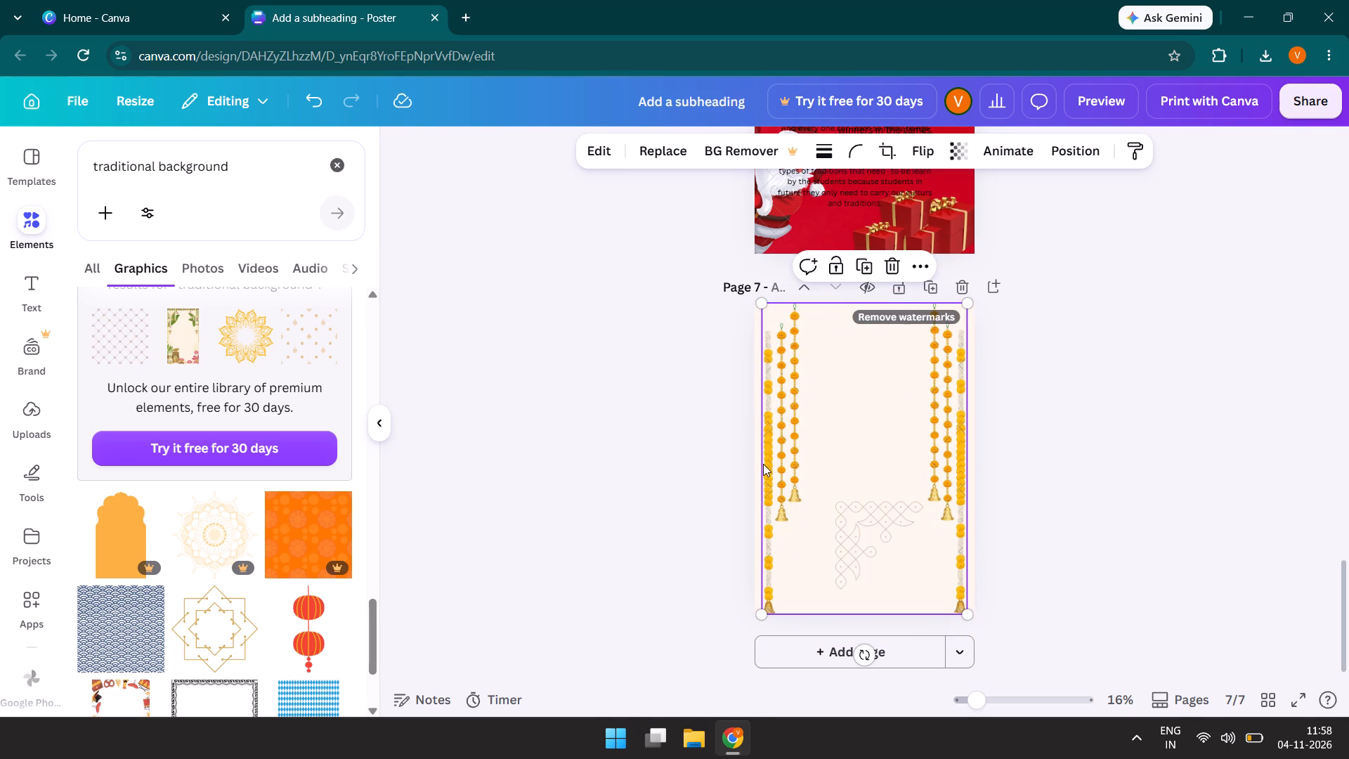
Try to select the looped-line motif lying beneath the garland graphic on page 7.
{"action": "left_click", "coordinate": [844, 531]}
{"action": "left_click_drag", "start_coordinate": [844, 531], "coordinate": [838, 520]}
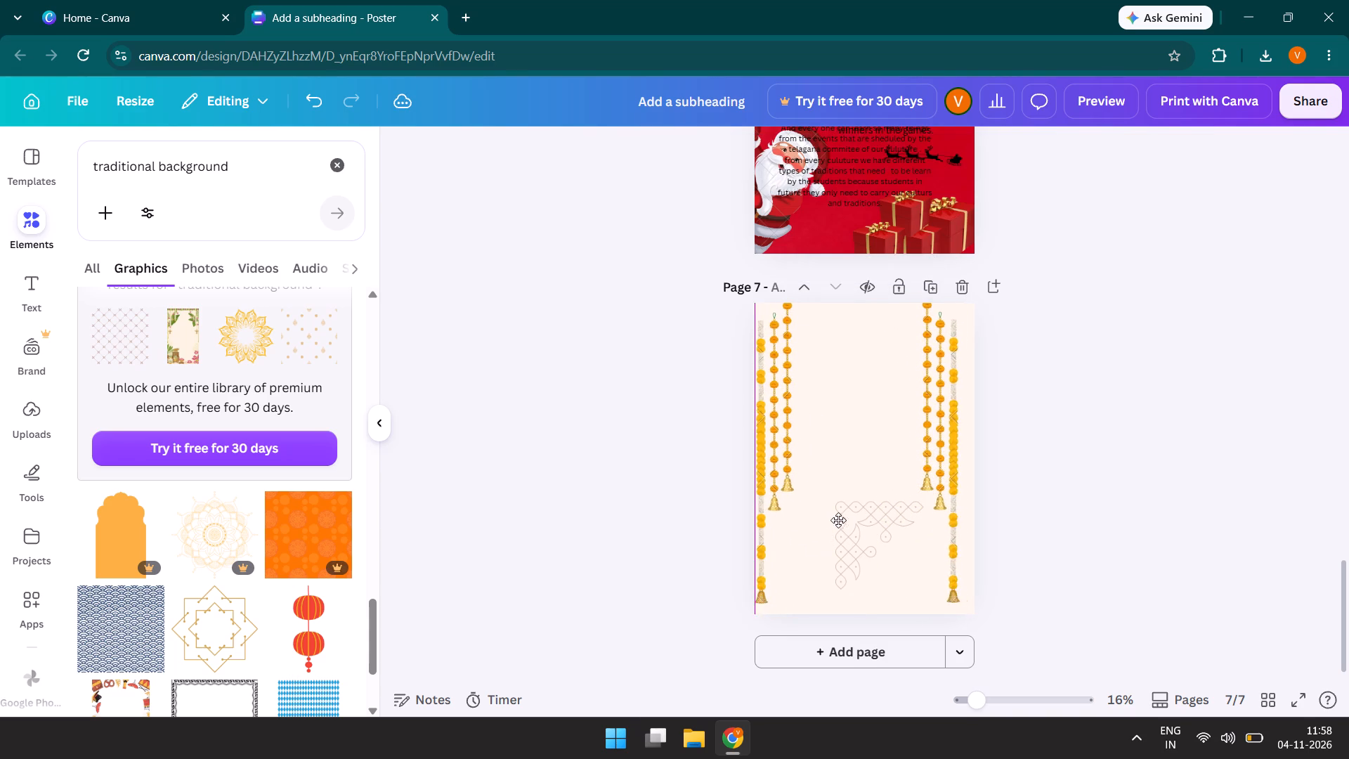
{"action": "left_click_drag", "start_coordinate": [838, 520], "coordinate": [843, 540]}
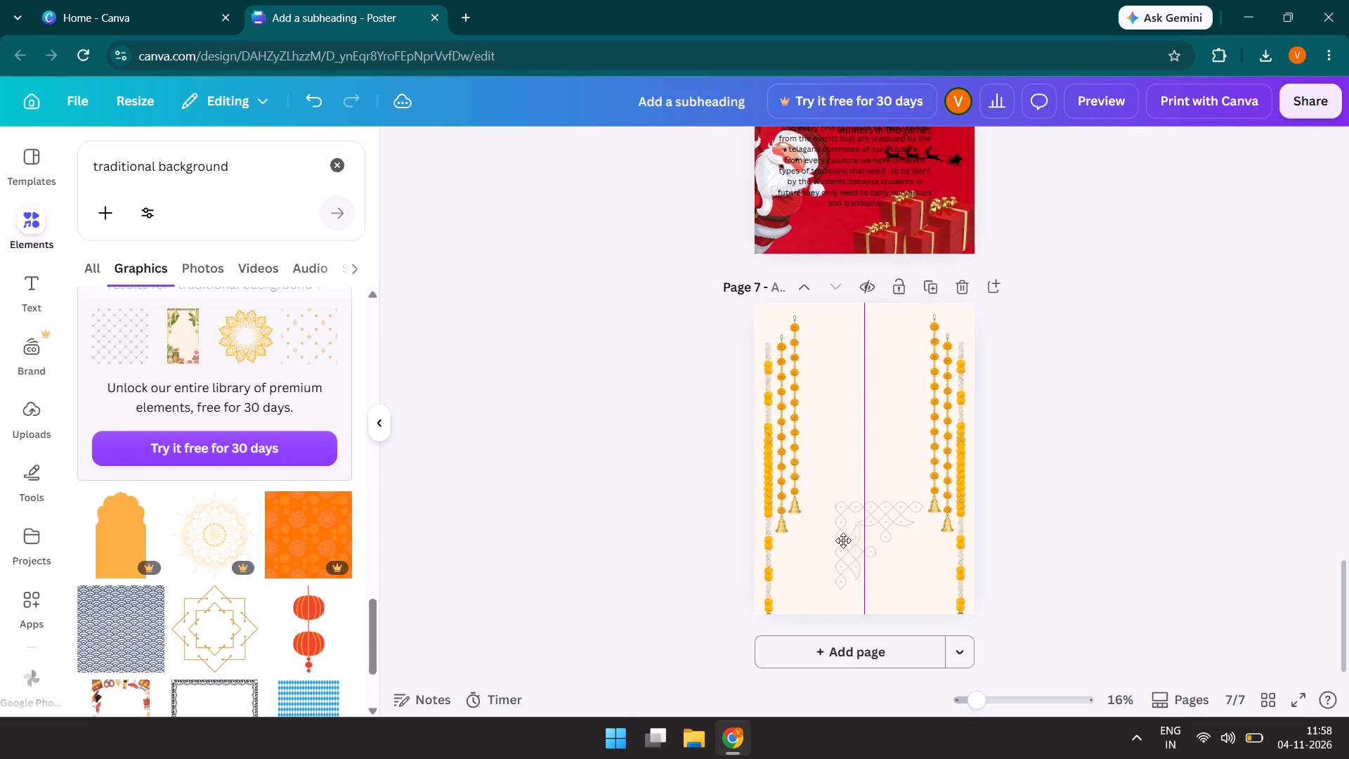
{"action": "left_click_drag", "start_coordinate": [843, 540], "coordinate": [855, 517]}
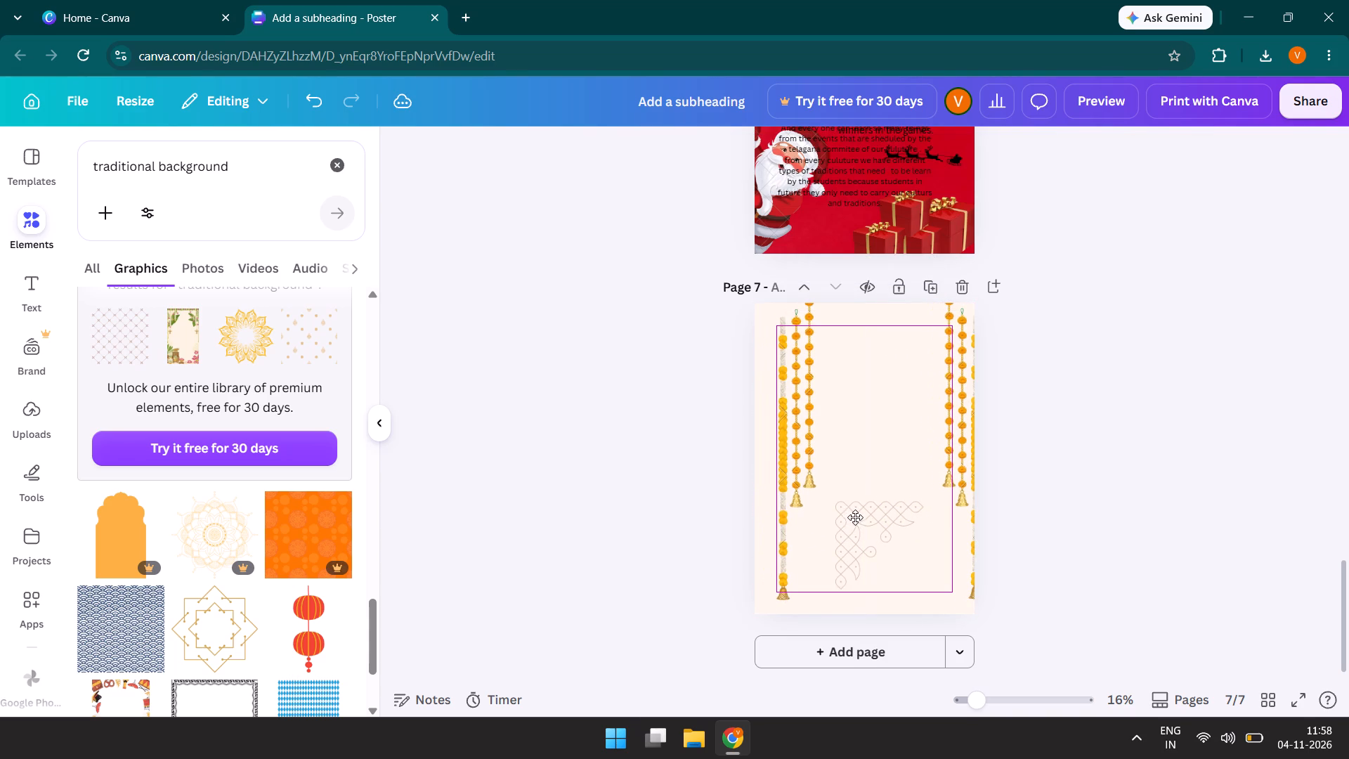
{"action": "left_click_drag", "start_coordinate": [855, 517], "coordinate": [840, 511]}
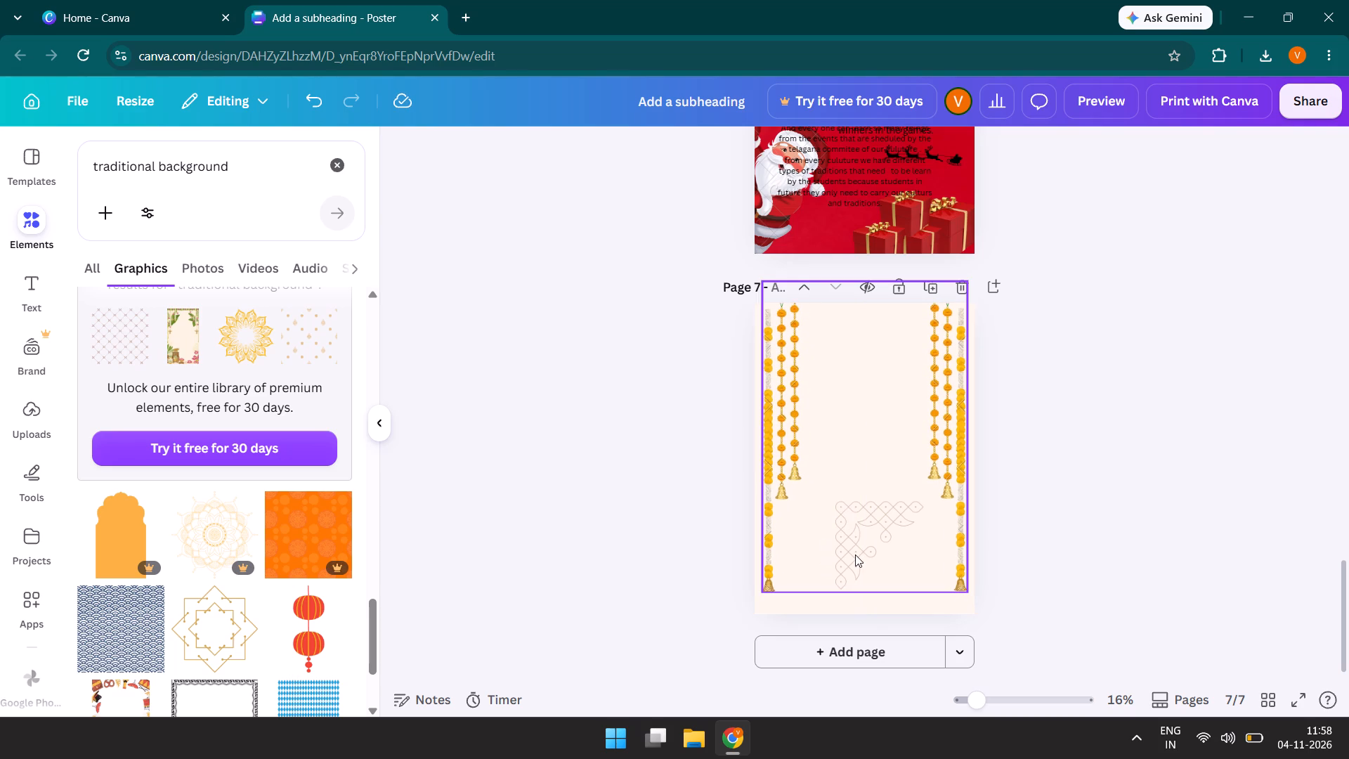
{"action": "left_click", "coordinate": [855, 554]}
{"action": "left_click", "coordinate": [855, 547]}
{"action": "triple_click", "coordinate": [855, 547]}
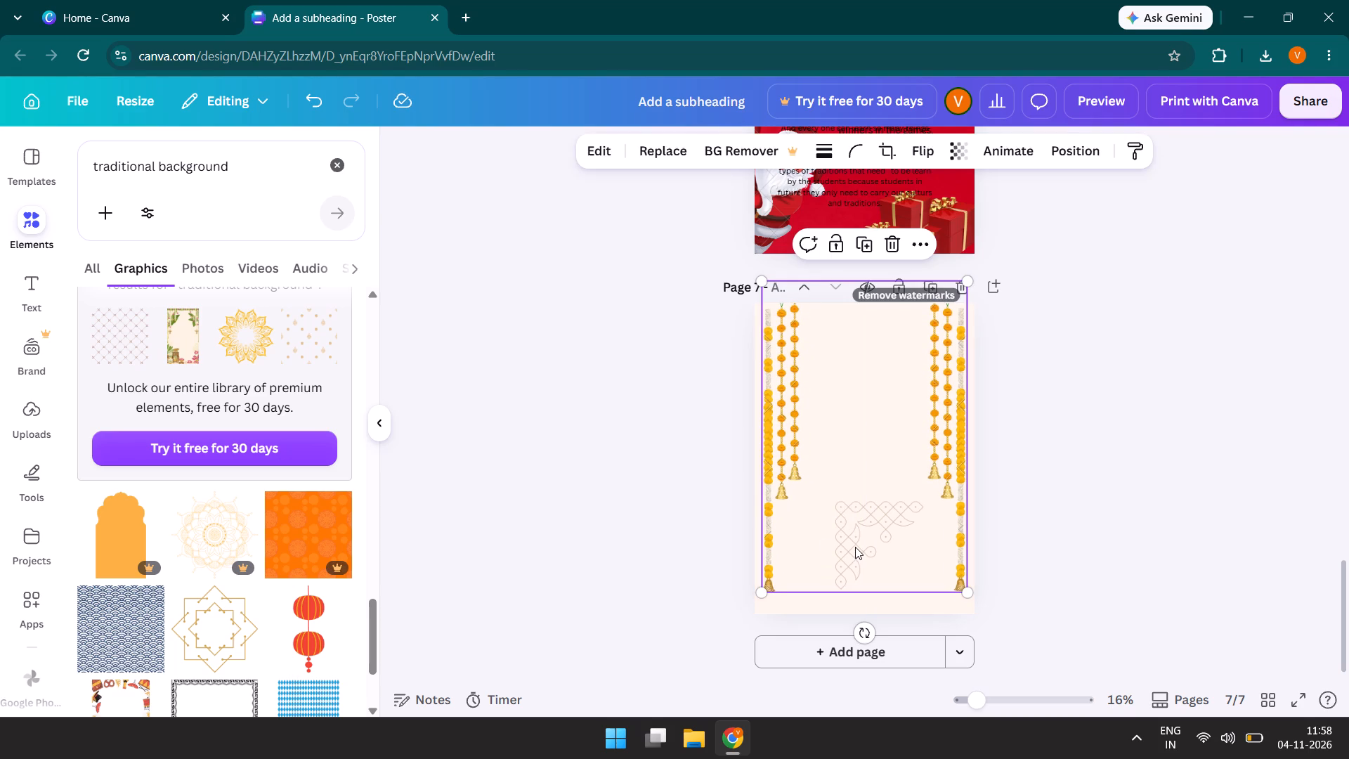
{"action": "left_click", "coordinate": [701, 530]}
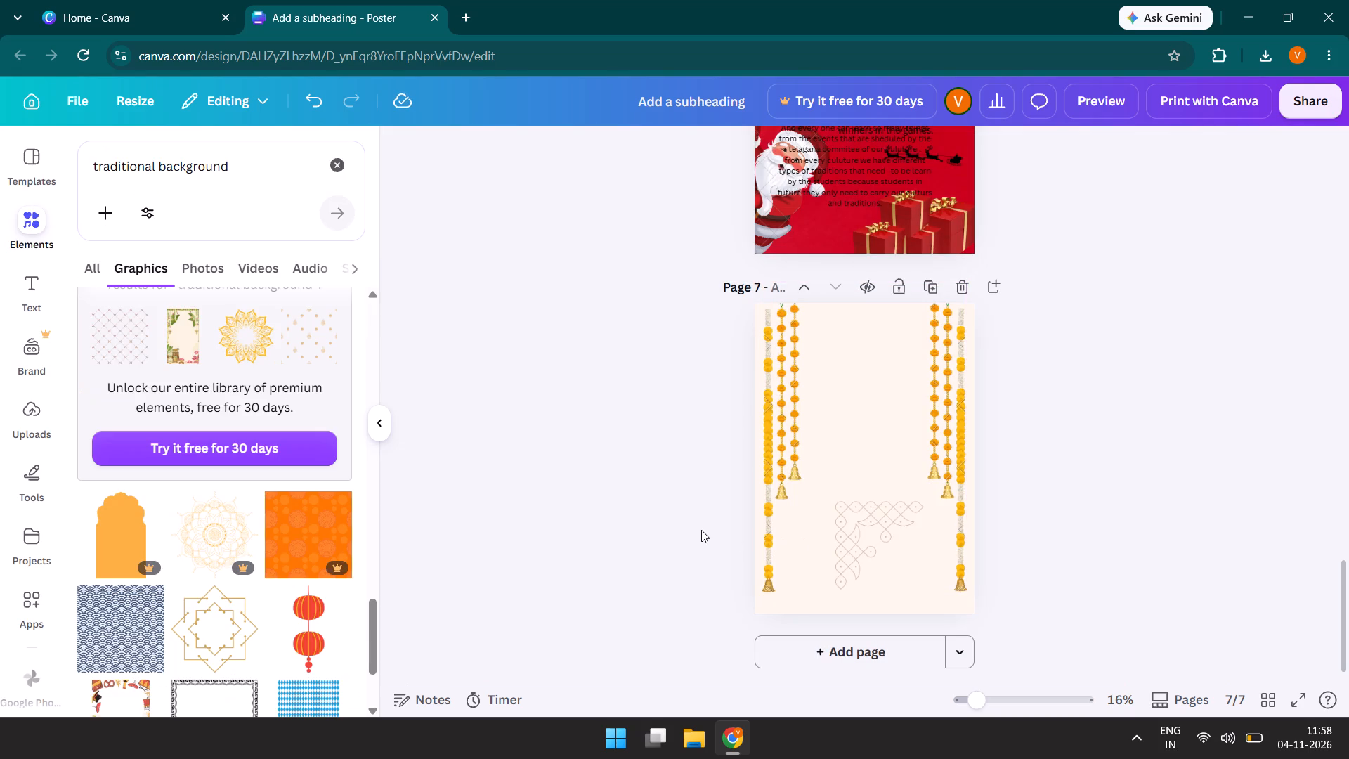
Move the garlands up out of the way and delete the looped-line motif from page 7.
{"action": "left_click_drag", "start_coordinate": [790, 458], "coordinate": [810, 322]}
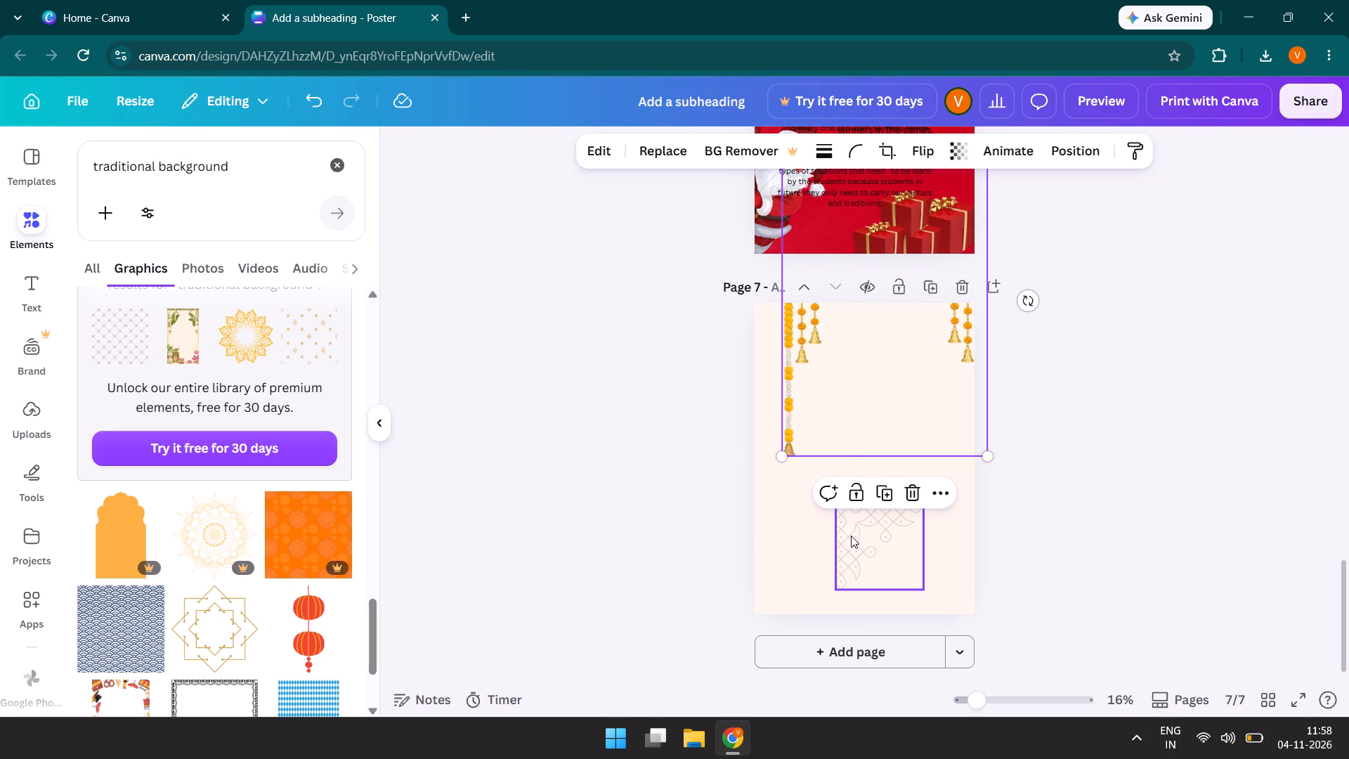
{"action": "left_click", "coordinate": [847, 533]}
{"action": "left_click", "coordinate": [900, 463]}
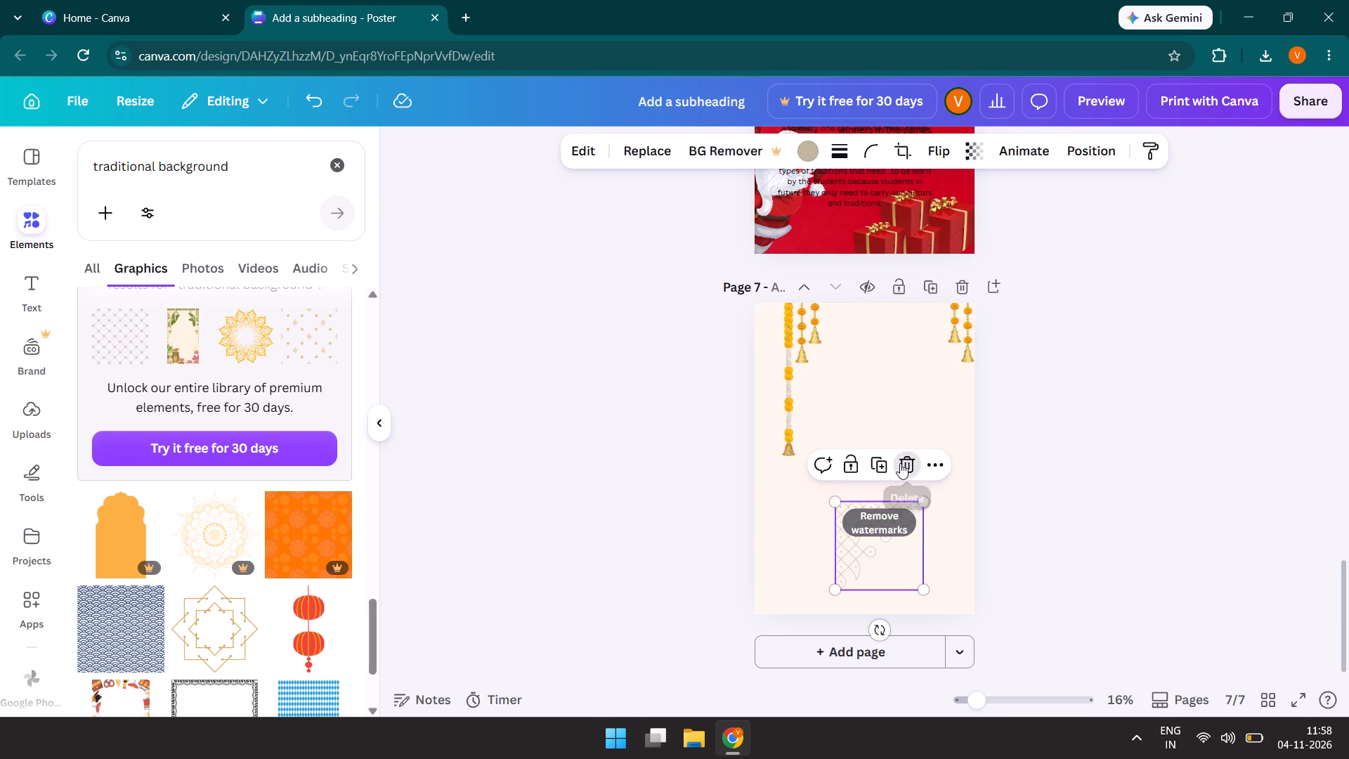
Move the garlands back down to span page 7's full height, aligned with the page's left edge.
{"action": "left_click_drag", "start_coordinate": [802, 344], "coordinate": [781, 514]}
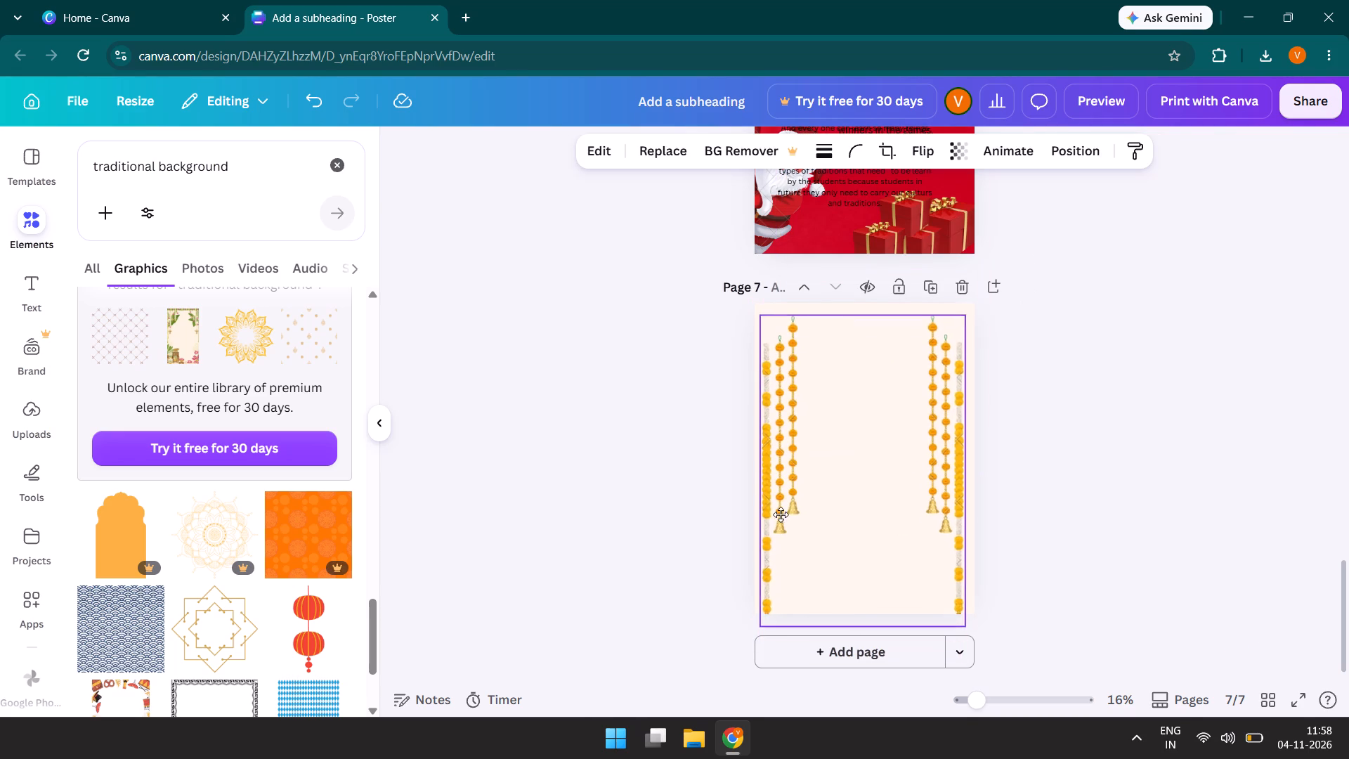
{"action": "left_click_drag", "start_coordinate": [781, 514], "coordinate": [783, 503]}
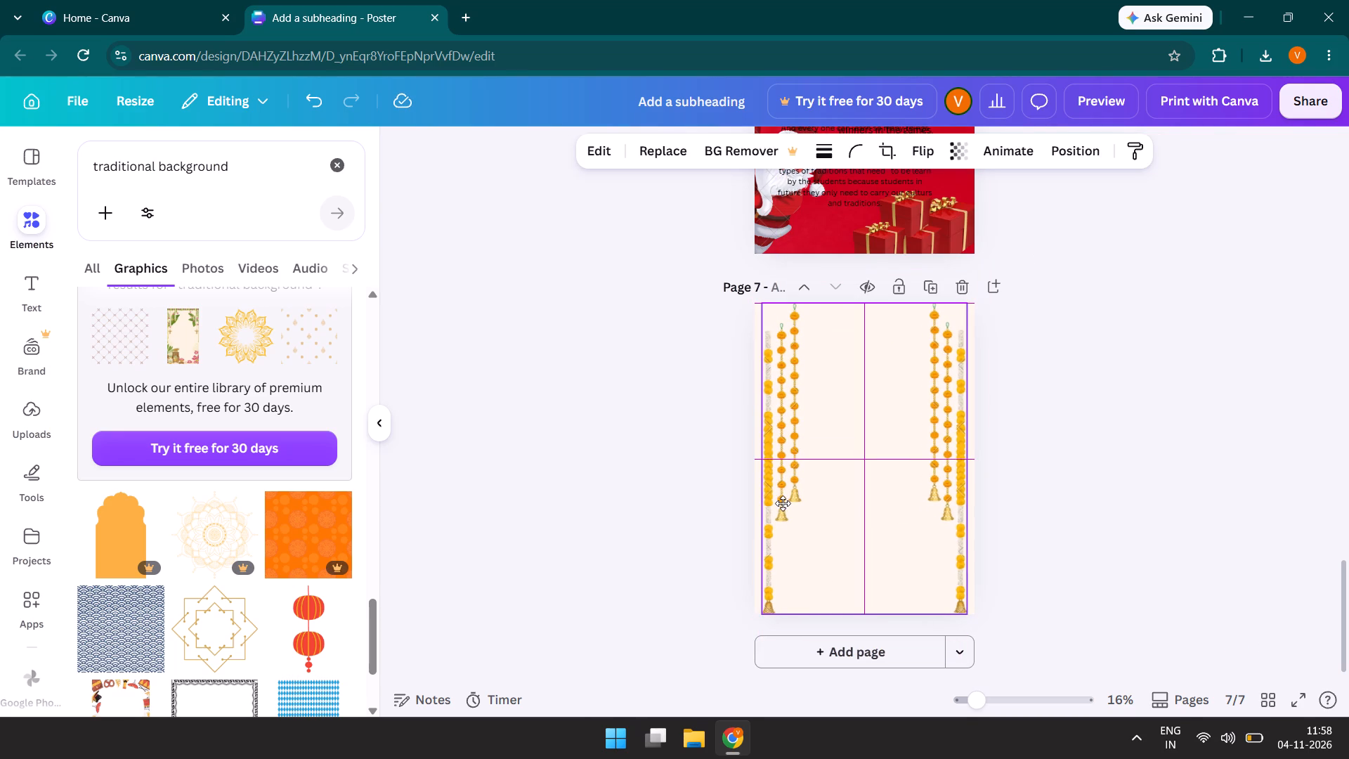
{"action": "left_click_drag", "start_coordinate": [783, 503], "coordinate": [777, 505]}
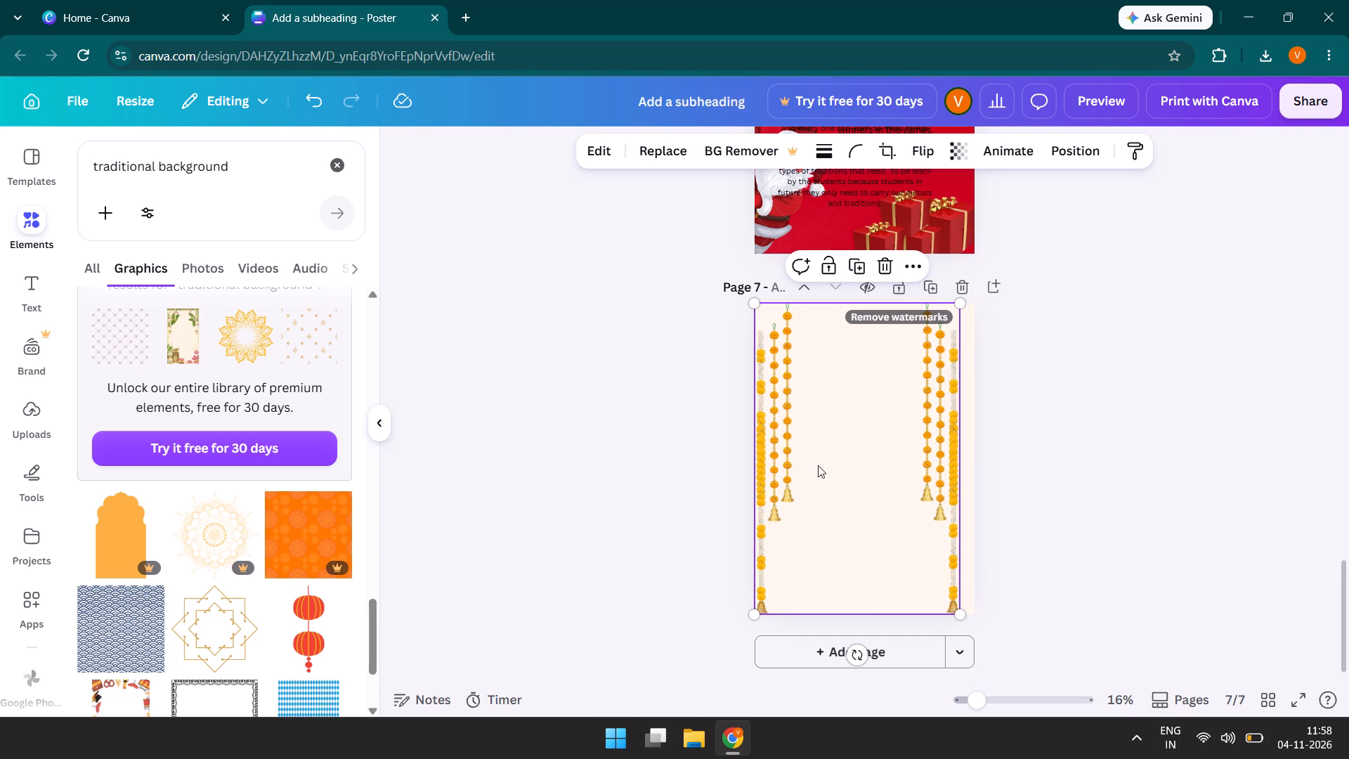
Move the closing paragraph about Telangana festivals and traditions from page 6 onto page 7, between the garlands.
{"action": "scroll", "coordinate": [246, 519], "scroll_direction": "down", "scroll_amount": 4}
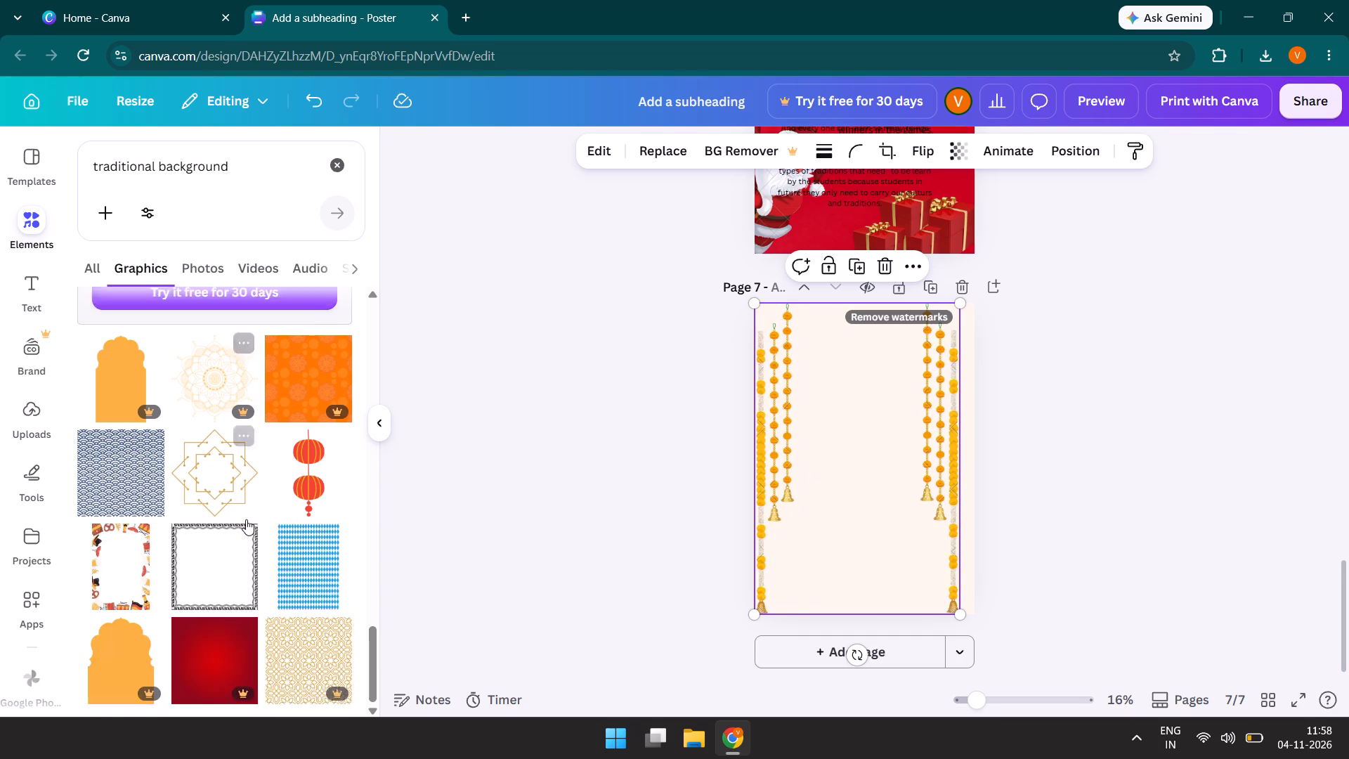
{"action": "scroll", "coordinate": [246, 519], "scroll_direction": "down", "scroll_amount": 1}
{"action": "left_click_drag", "start_coordinate": [849, 191], "coordinate": [850, 474]}
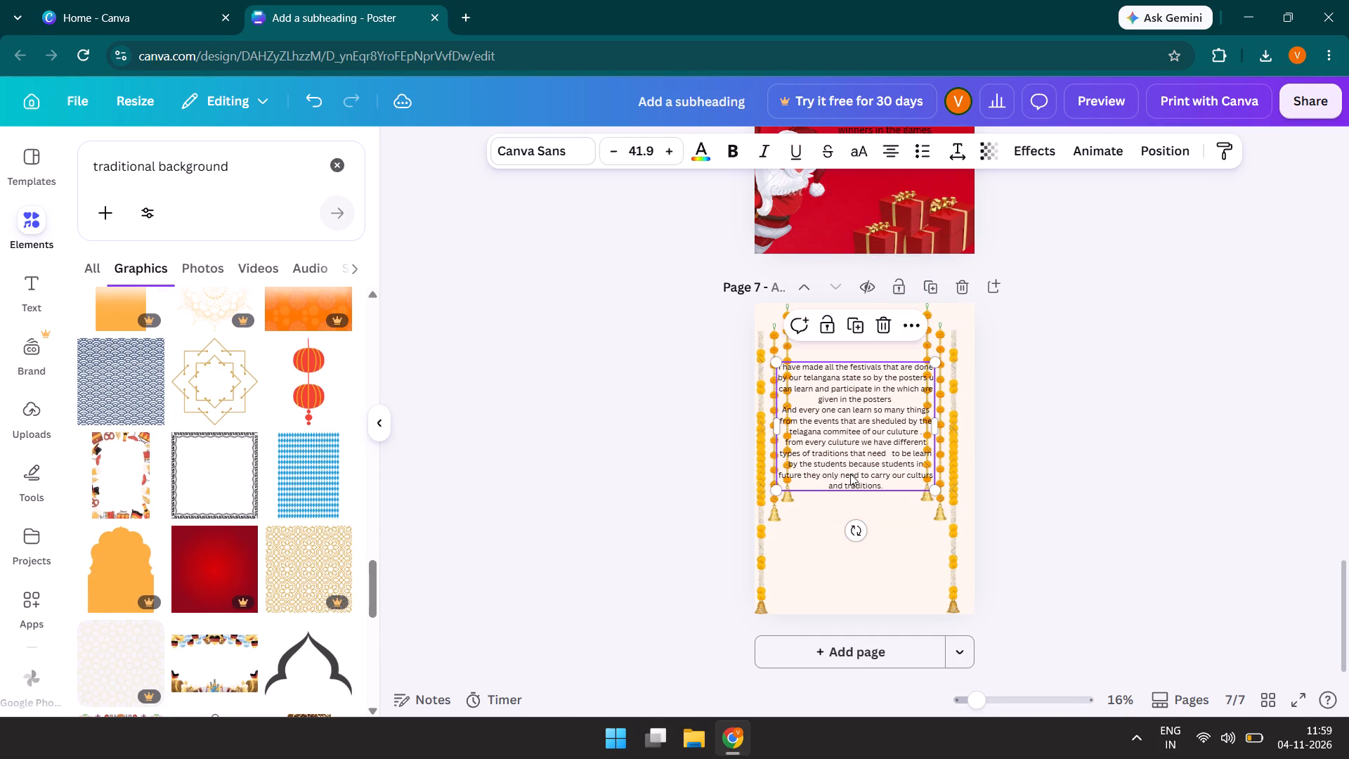
Narrow the closing paragraph's text box on page 7 and reposition it so the text fits between the two sets of garlands.
{"action": "left_click", "coordinate": [850, 474]}
{"action": "left_click_drag", "start_coordinate": [850, 474], "coordinate": [863, 502]}
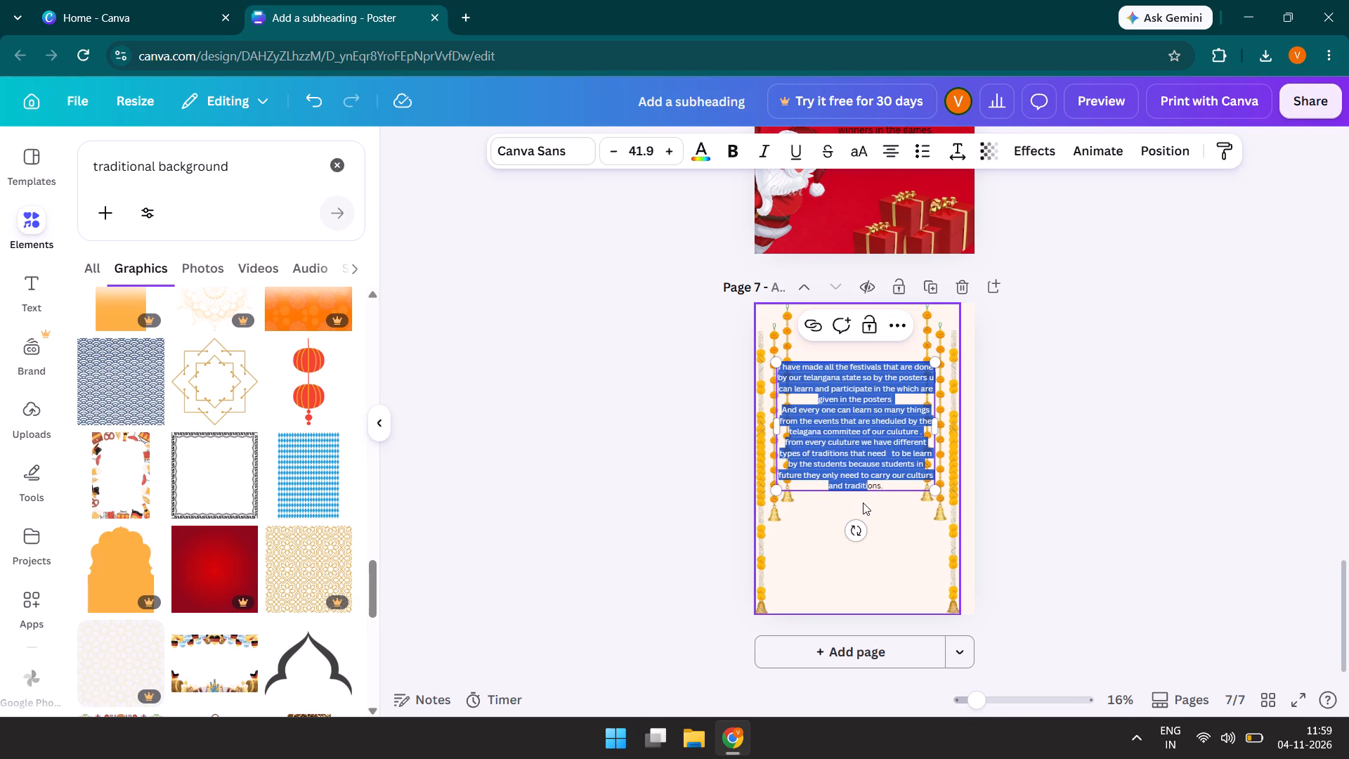
{"action": "left_click", "coordinate": [863, 502]}
{"action": "left_click_drag", "start_coordinate": [842, 422], "coordinate": [845, 446]}
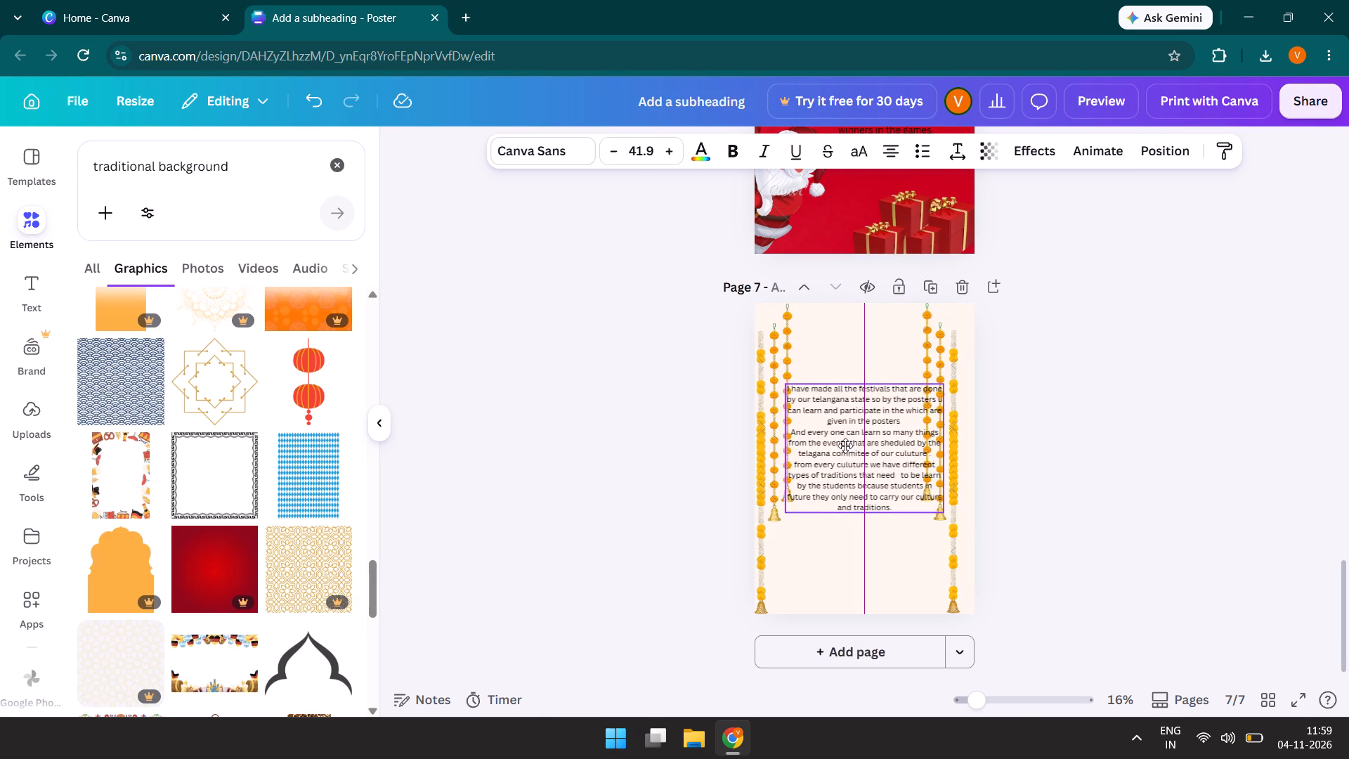
{"action": "left_click_drag", "start_coordinate": [845, 446], "coordinate": [841, 446]}
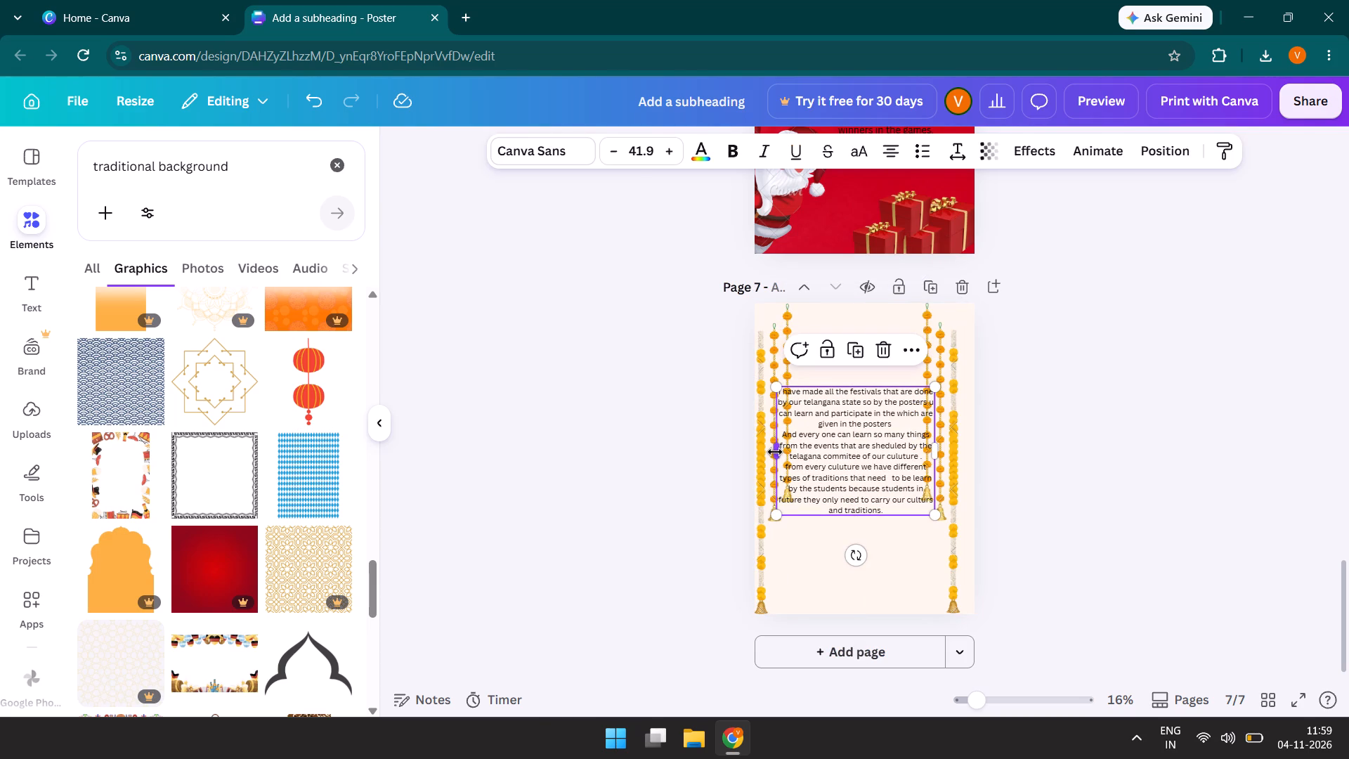
{"action": "left_click_drag", "start_coordinate": [775, 452], "coordinate": [810, 458]}
{"action": "left_click", "coordinate": [849, 467]}
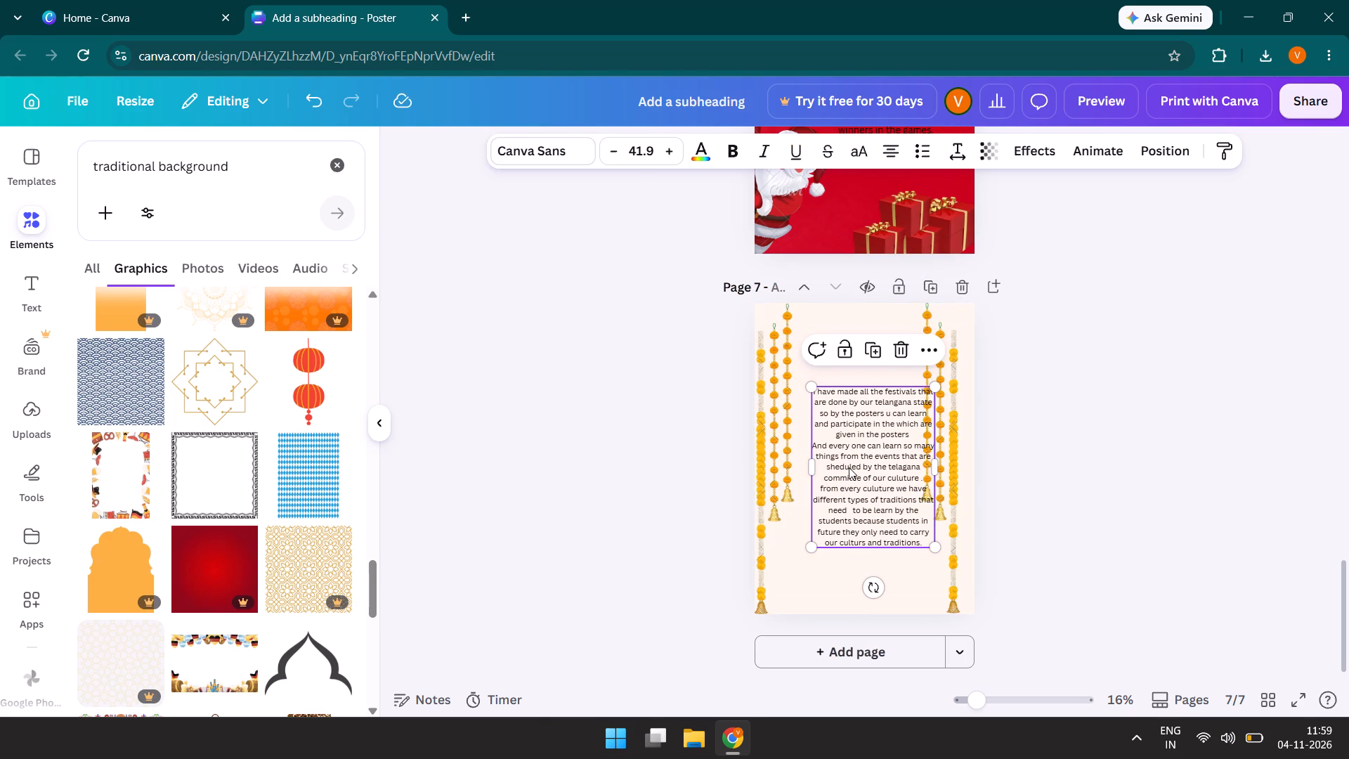
{"action": "left_click", "coordinate": [783, 531]}
{"action": "left_click_drag", "start_coordinate": [850, 493], "coordinate": [840, 475]}
{"action": "left_click_drag", "start_coordinate": [840, 475], "coordinate": [833, 457]}
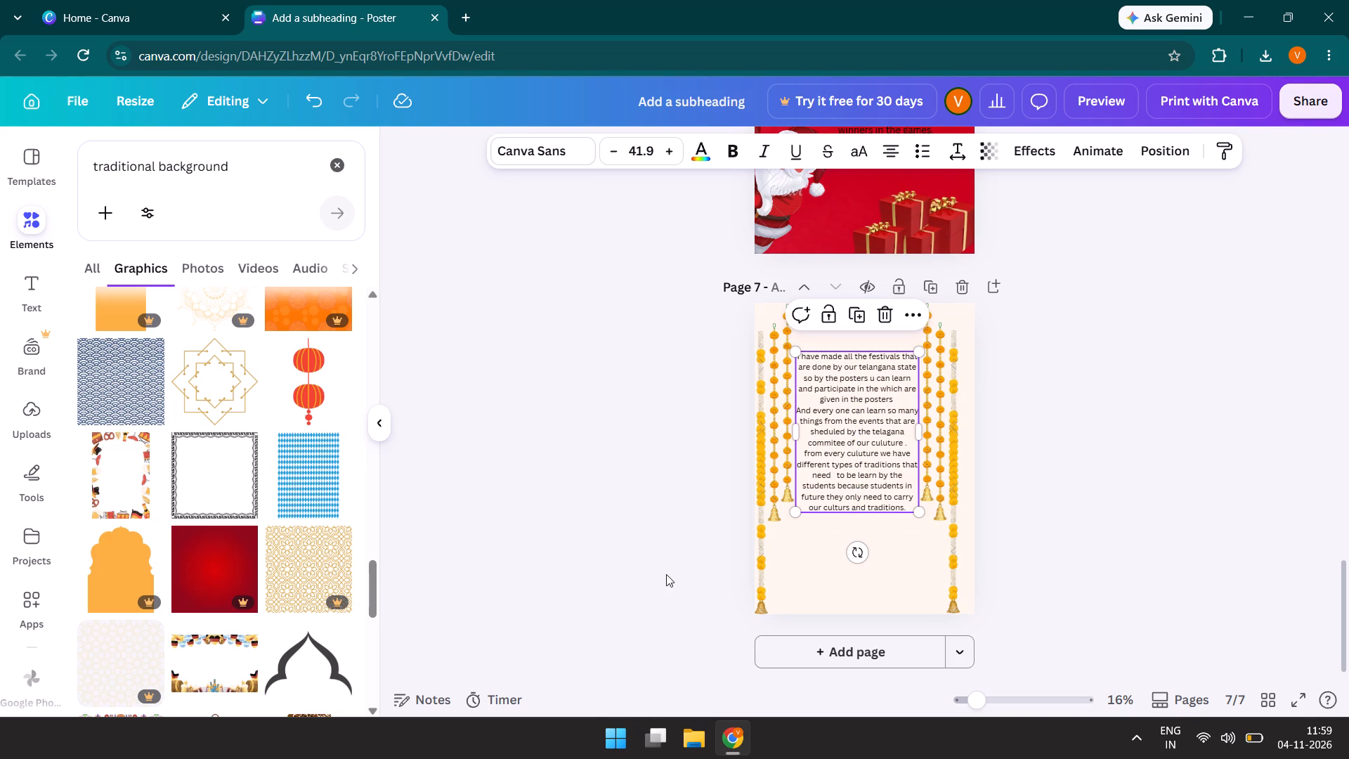
{"action": "left_click", "coordinate": [666, 574]}
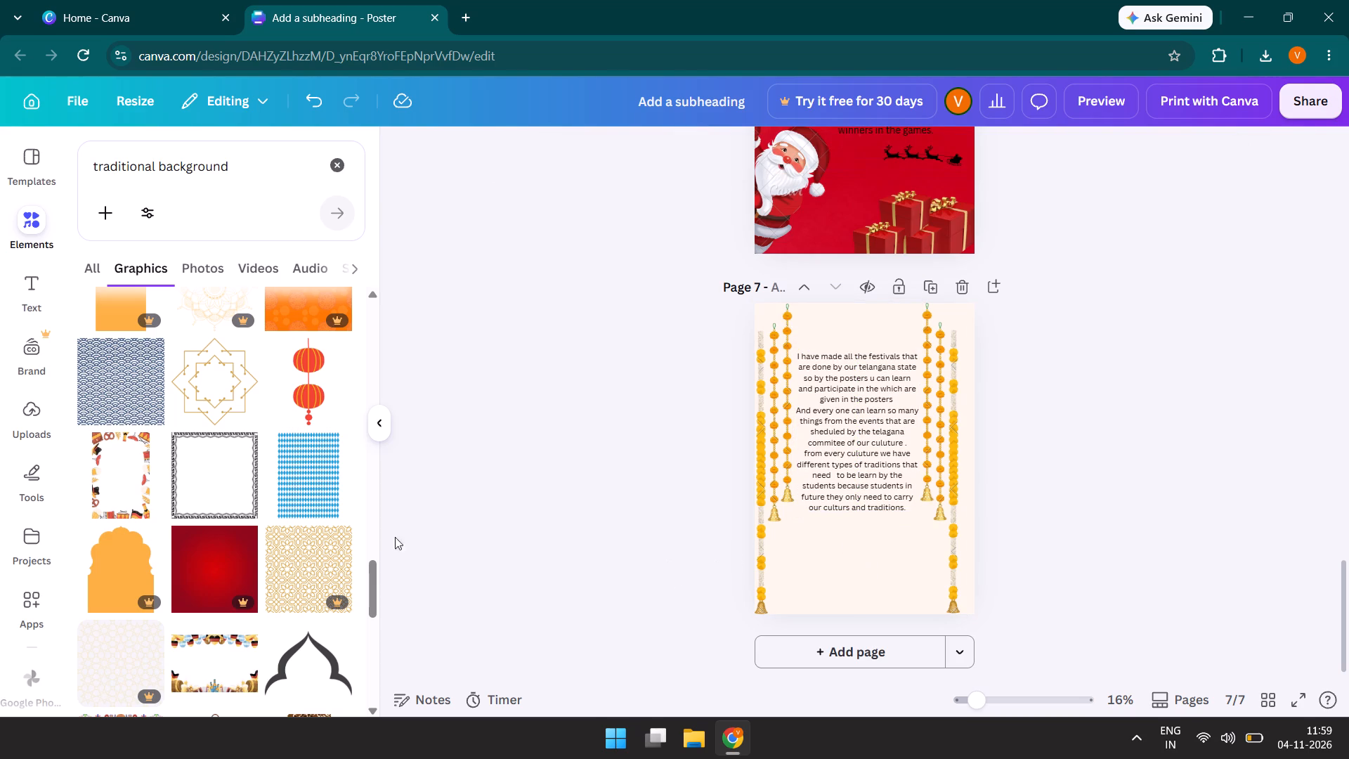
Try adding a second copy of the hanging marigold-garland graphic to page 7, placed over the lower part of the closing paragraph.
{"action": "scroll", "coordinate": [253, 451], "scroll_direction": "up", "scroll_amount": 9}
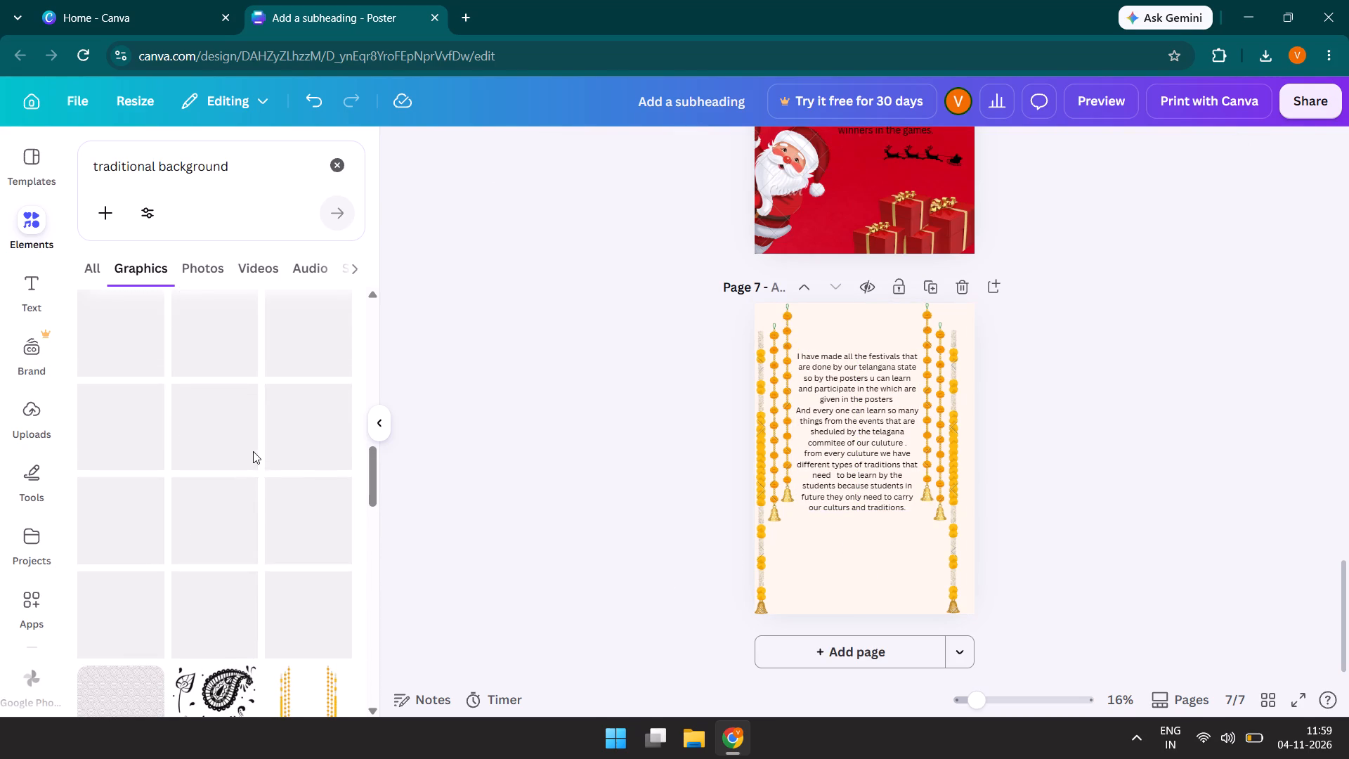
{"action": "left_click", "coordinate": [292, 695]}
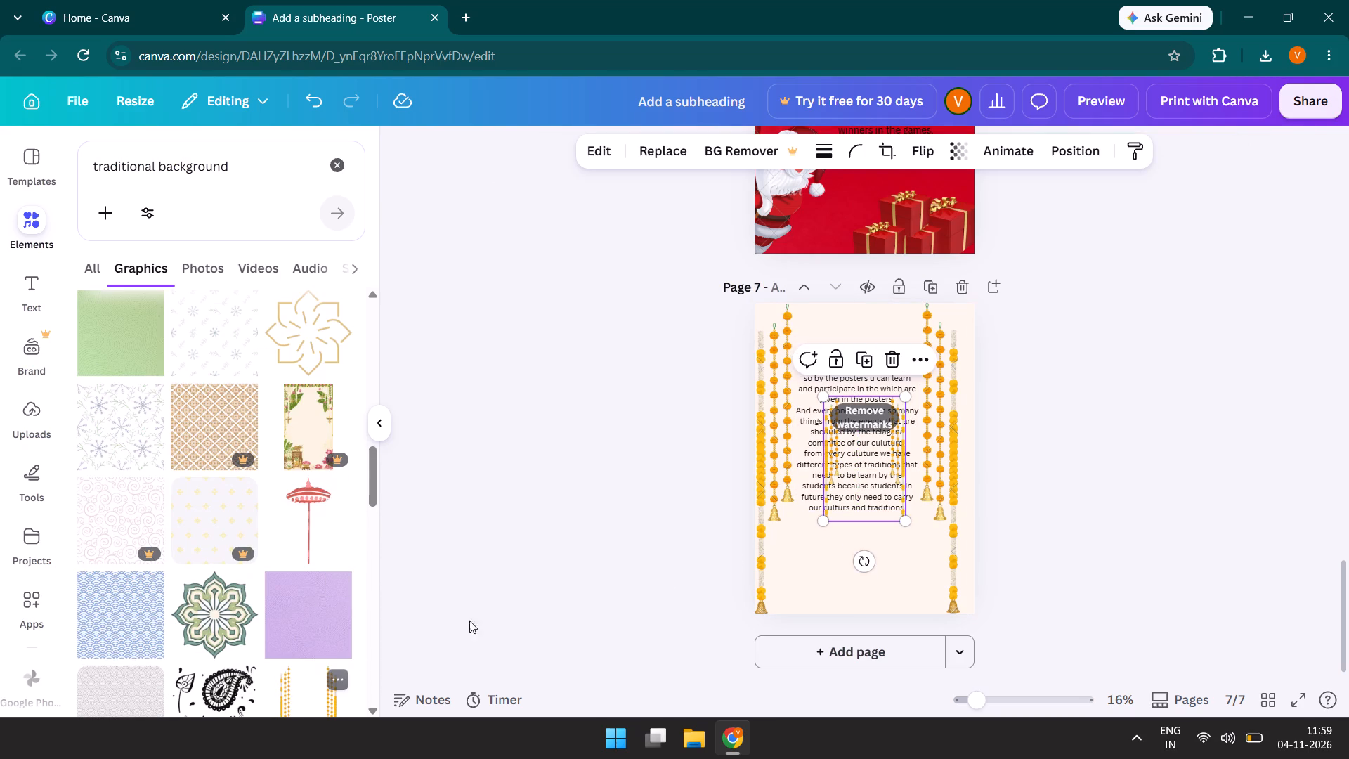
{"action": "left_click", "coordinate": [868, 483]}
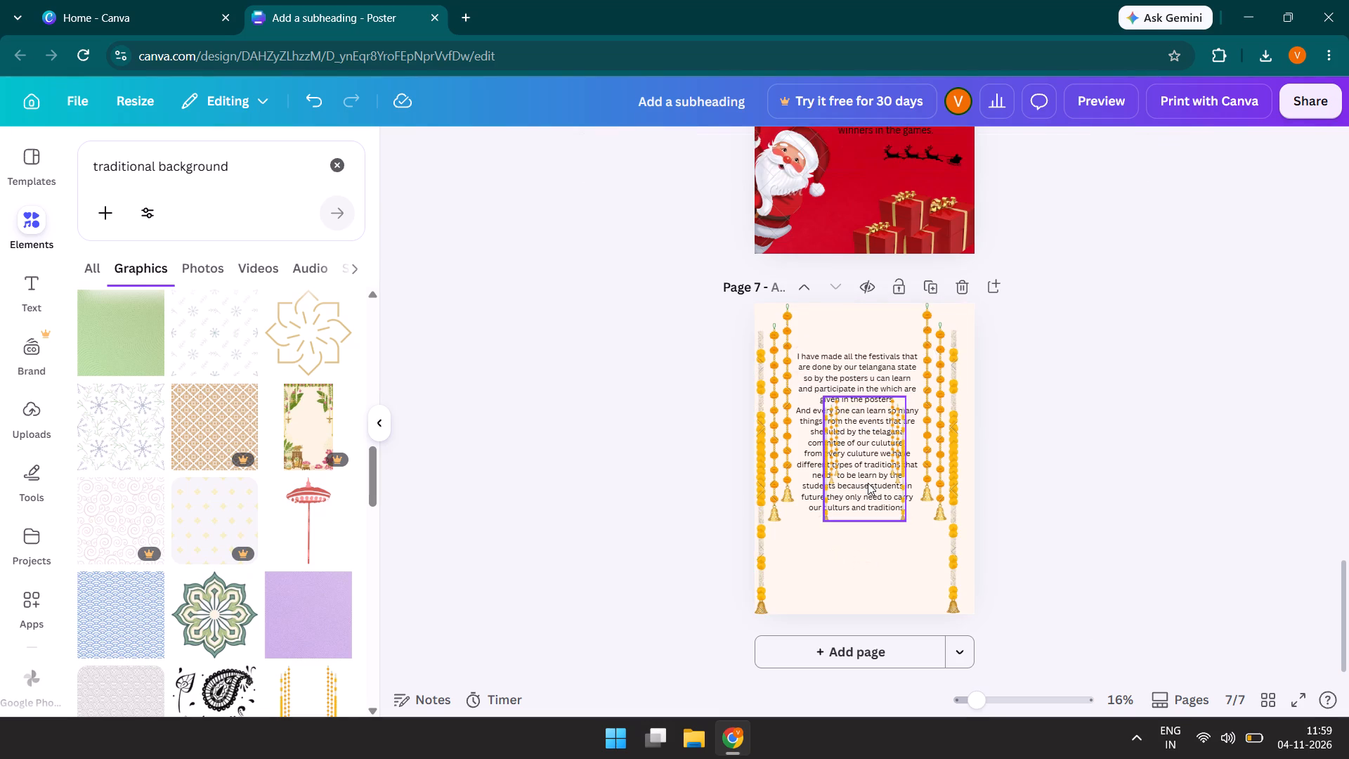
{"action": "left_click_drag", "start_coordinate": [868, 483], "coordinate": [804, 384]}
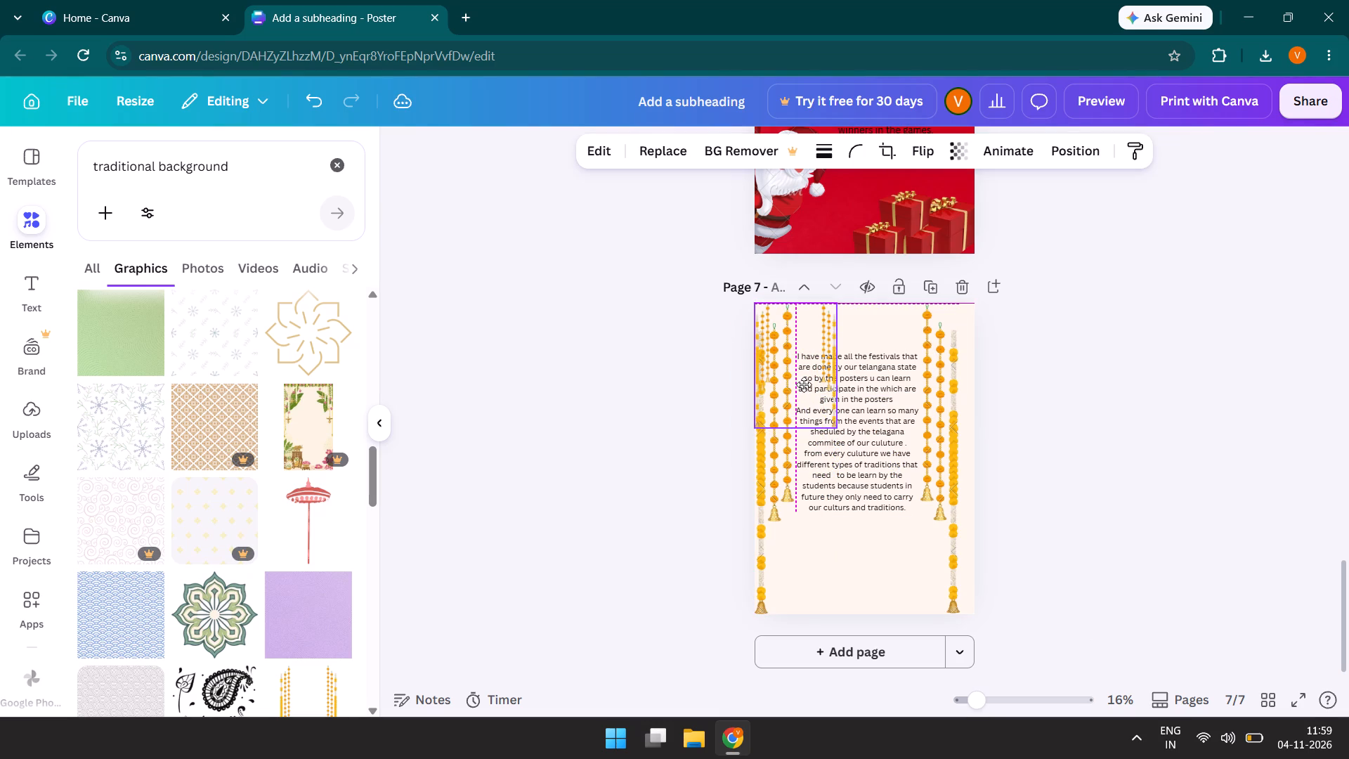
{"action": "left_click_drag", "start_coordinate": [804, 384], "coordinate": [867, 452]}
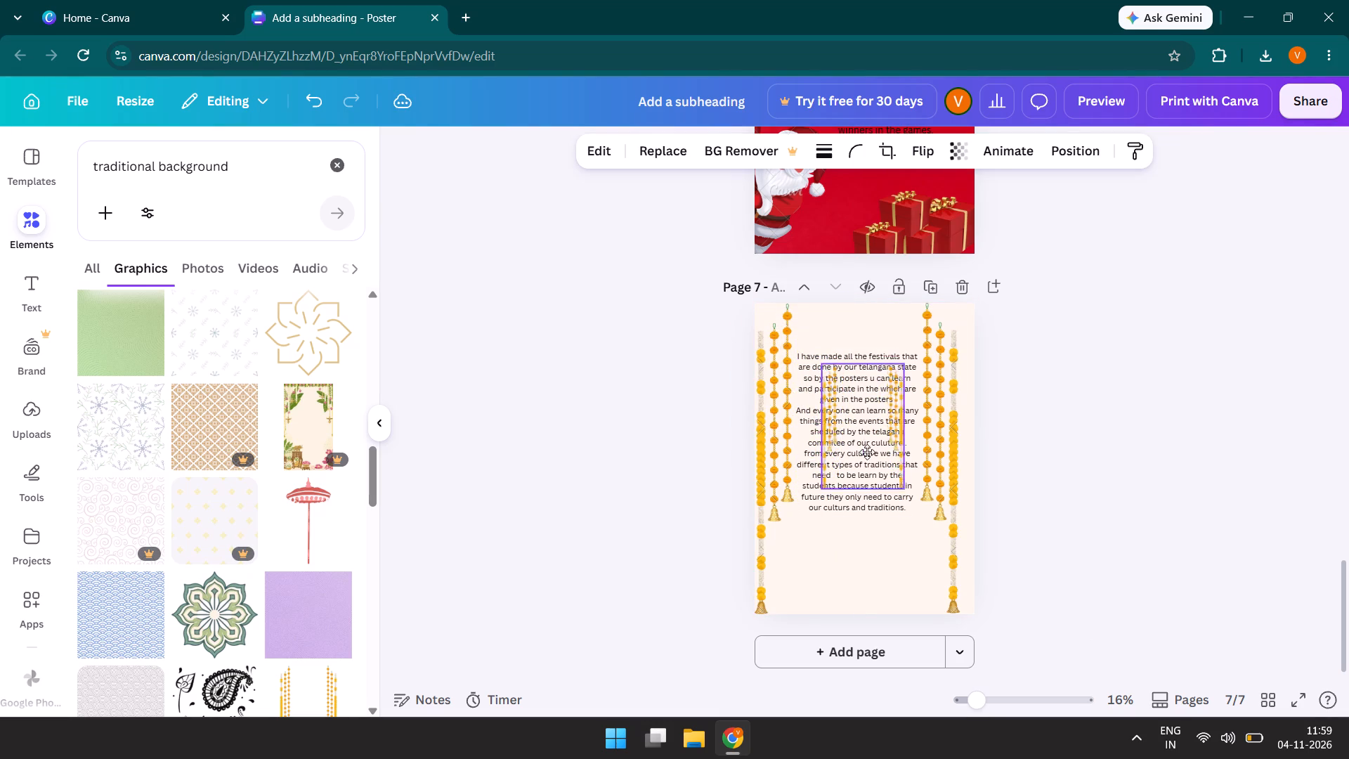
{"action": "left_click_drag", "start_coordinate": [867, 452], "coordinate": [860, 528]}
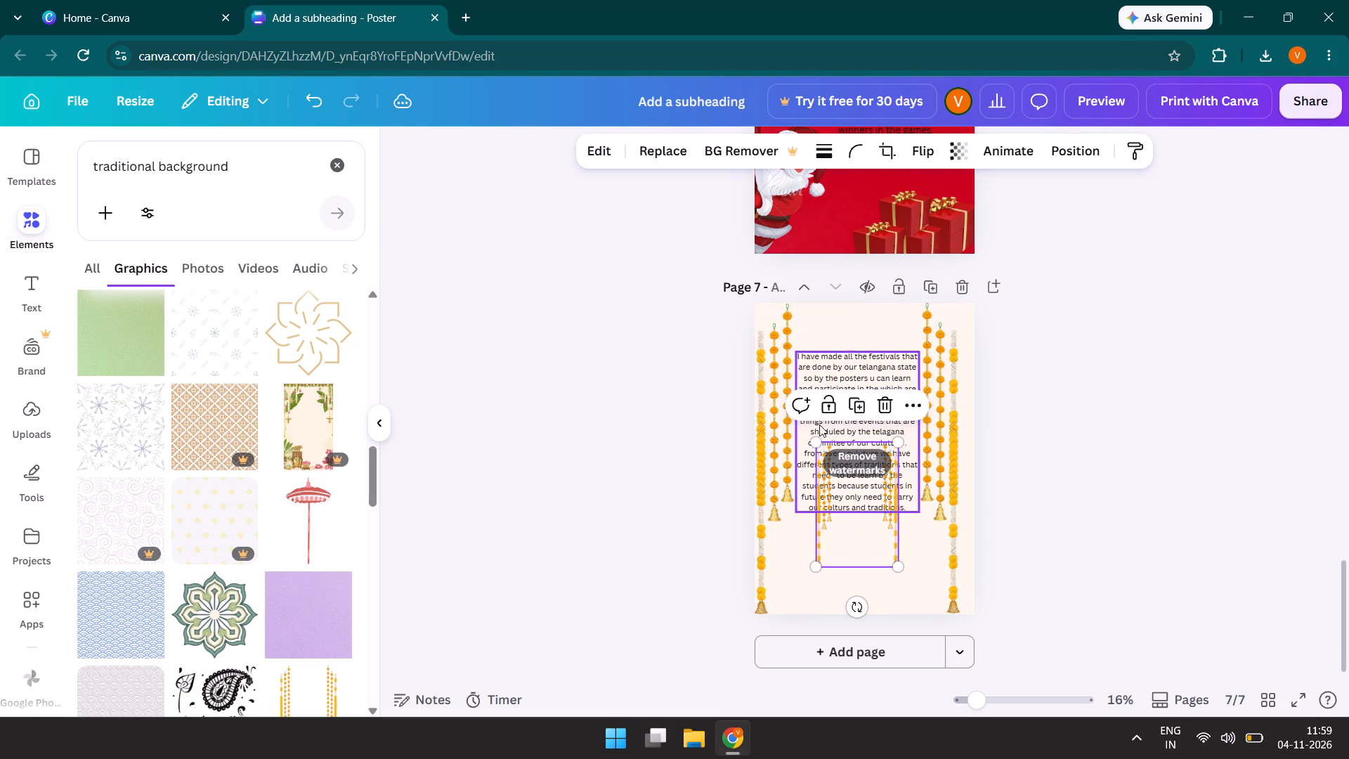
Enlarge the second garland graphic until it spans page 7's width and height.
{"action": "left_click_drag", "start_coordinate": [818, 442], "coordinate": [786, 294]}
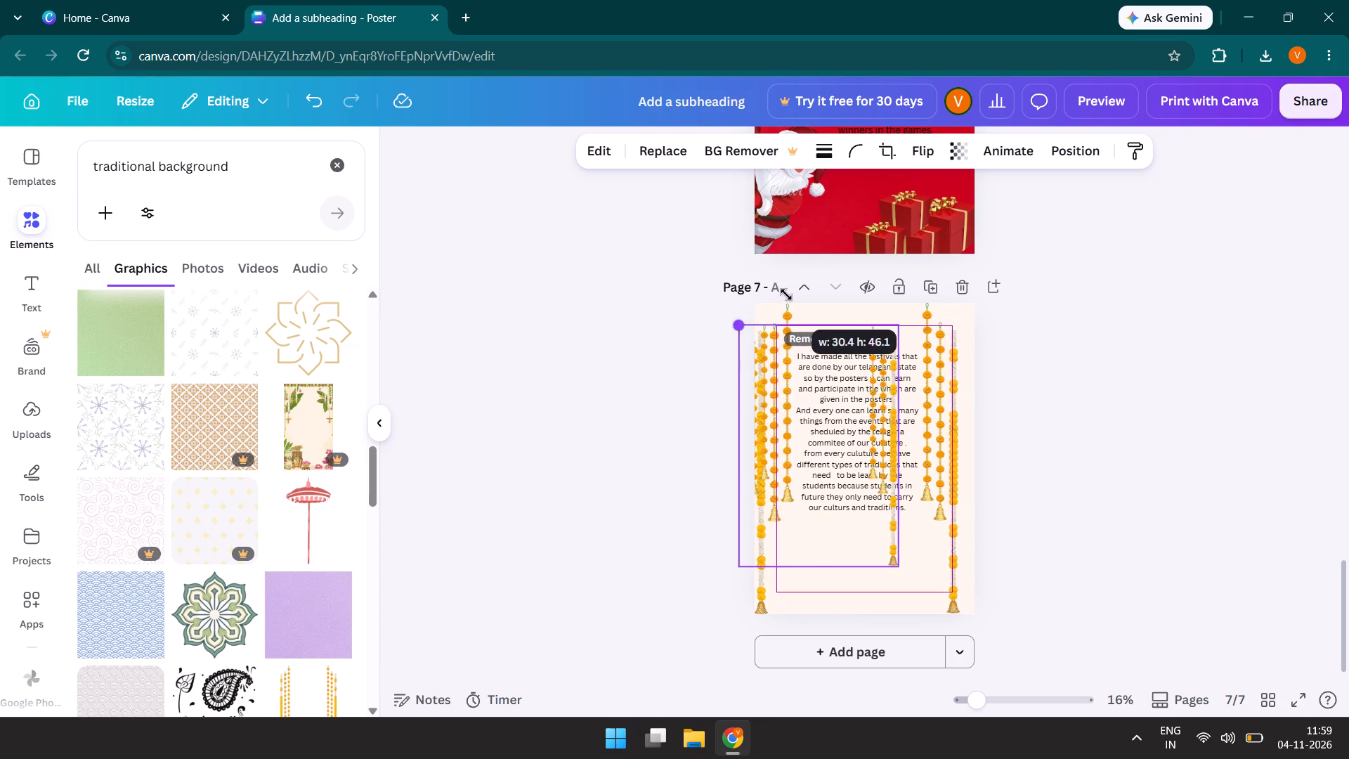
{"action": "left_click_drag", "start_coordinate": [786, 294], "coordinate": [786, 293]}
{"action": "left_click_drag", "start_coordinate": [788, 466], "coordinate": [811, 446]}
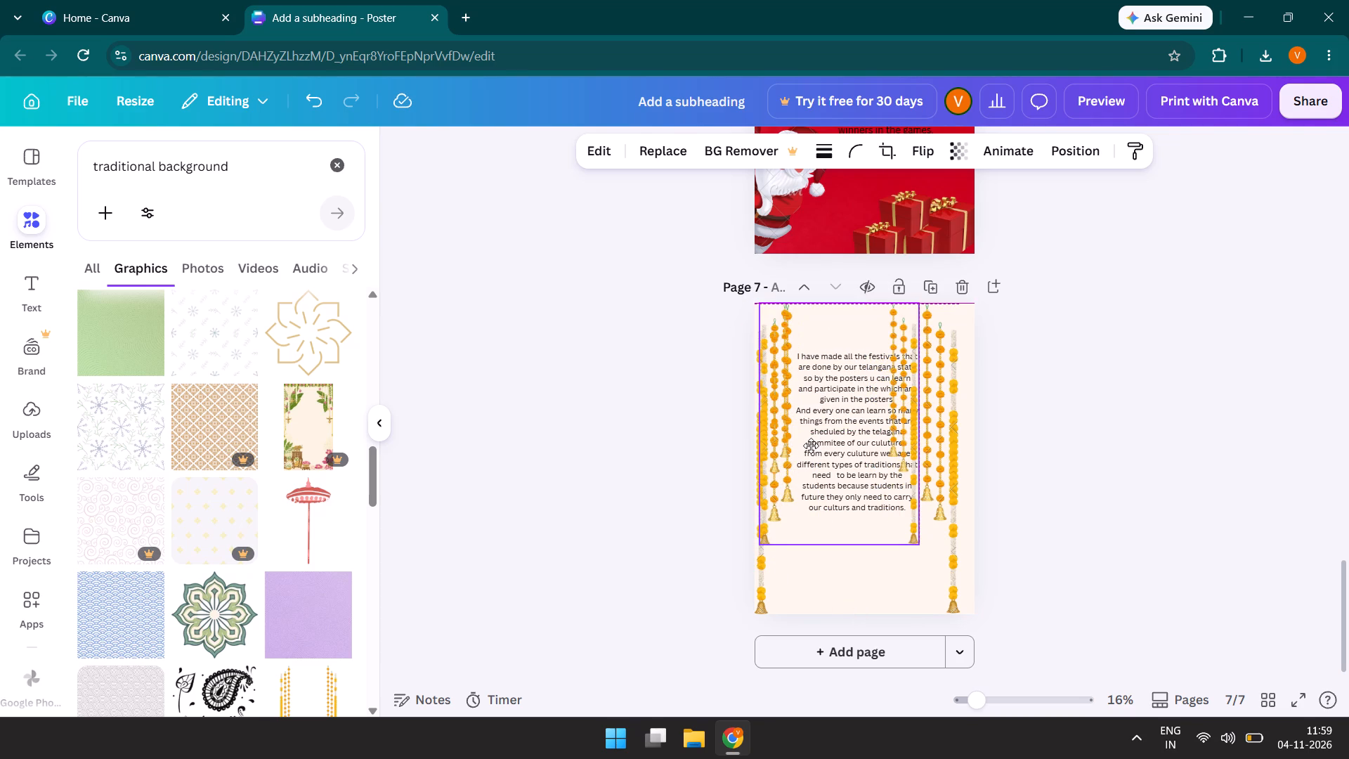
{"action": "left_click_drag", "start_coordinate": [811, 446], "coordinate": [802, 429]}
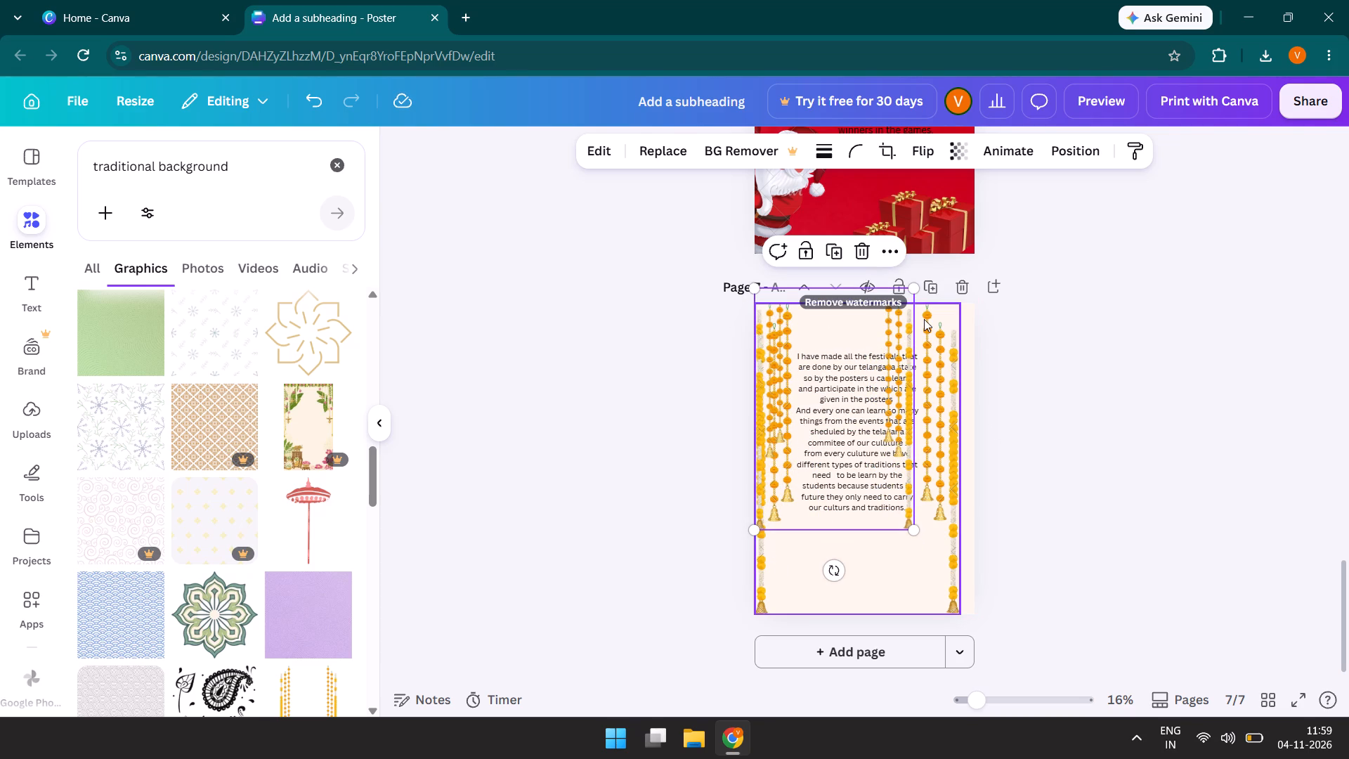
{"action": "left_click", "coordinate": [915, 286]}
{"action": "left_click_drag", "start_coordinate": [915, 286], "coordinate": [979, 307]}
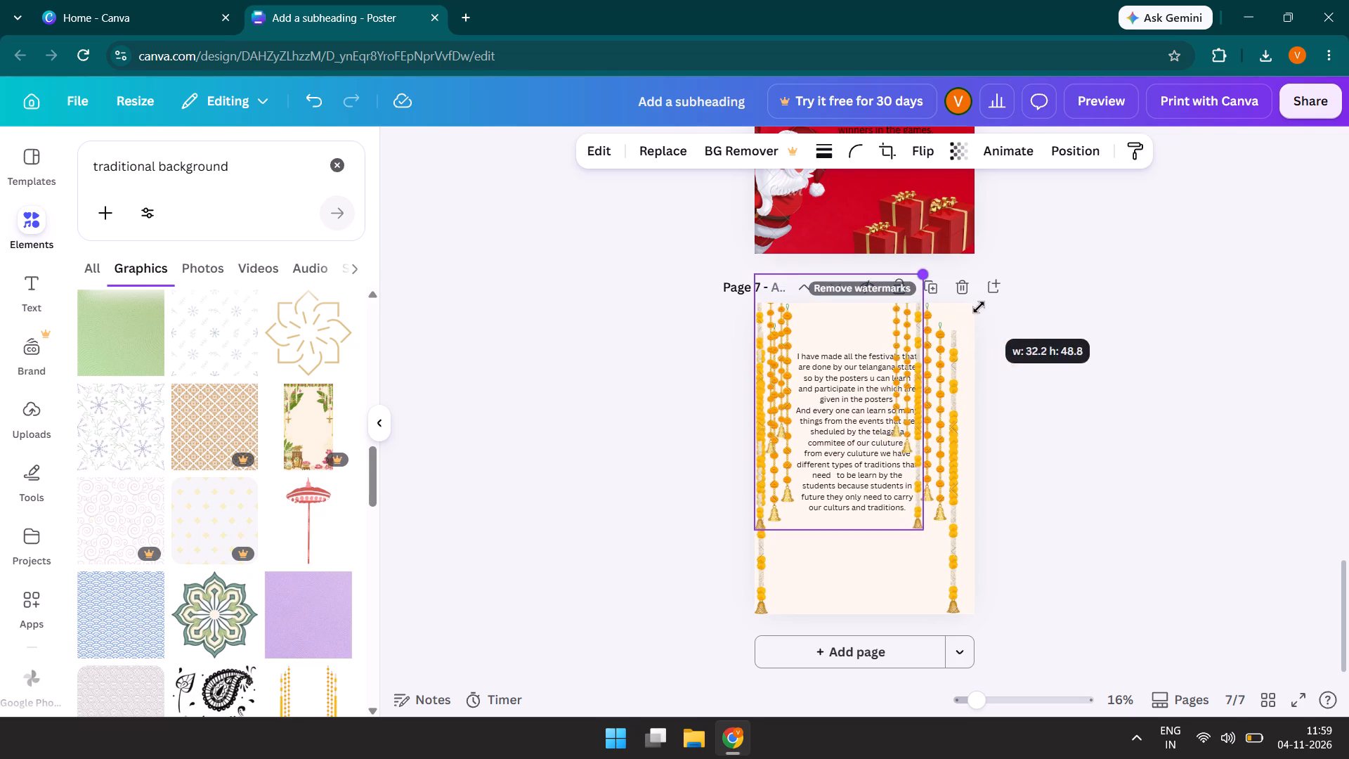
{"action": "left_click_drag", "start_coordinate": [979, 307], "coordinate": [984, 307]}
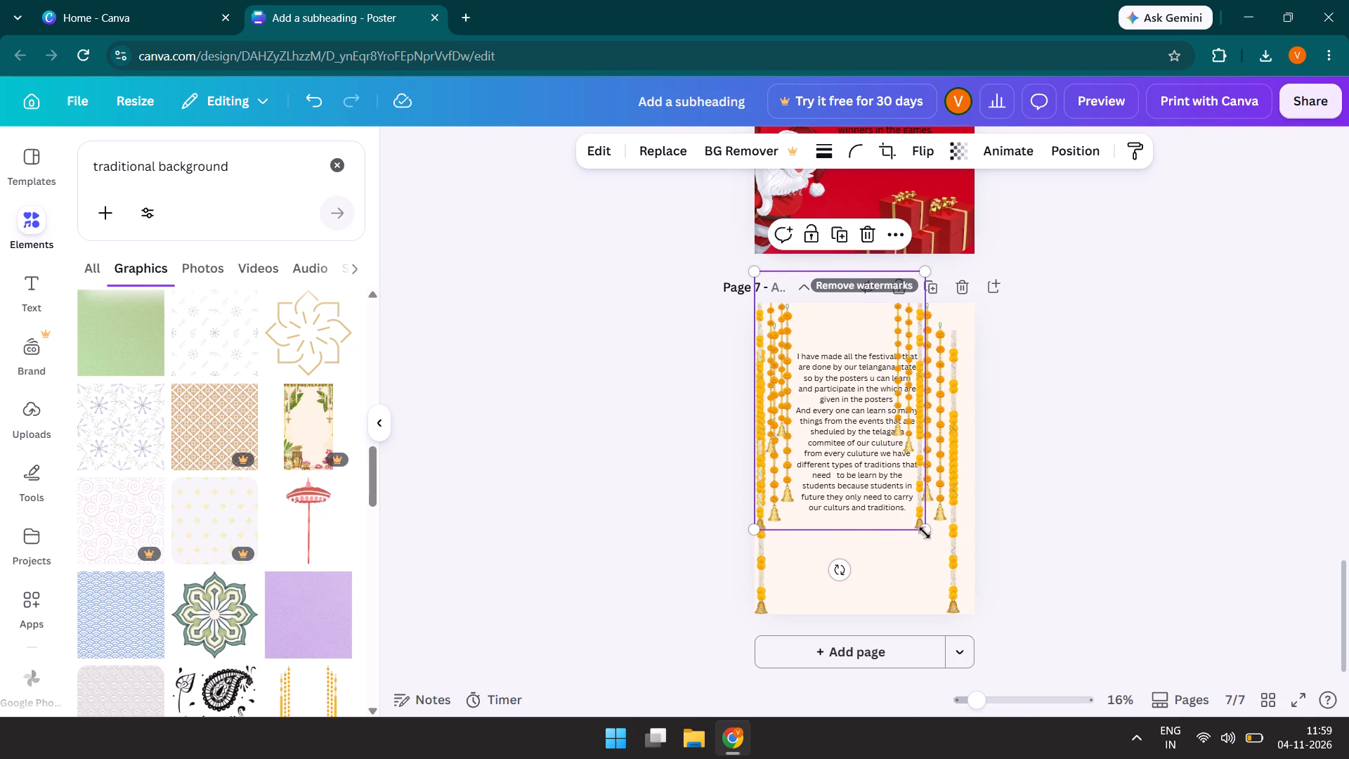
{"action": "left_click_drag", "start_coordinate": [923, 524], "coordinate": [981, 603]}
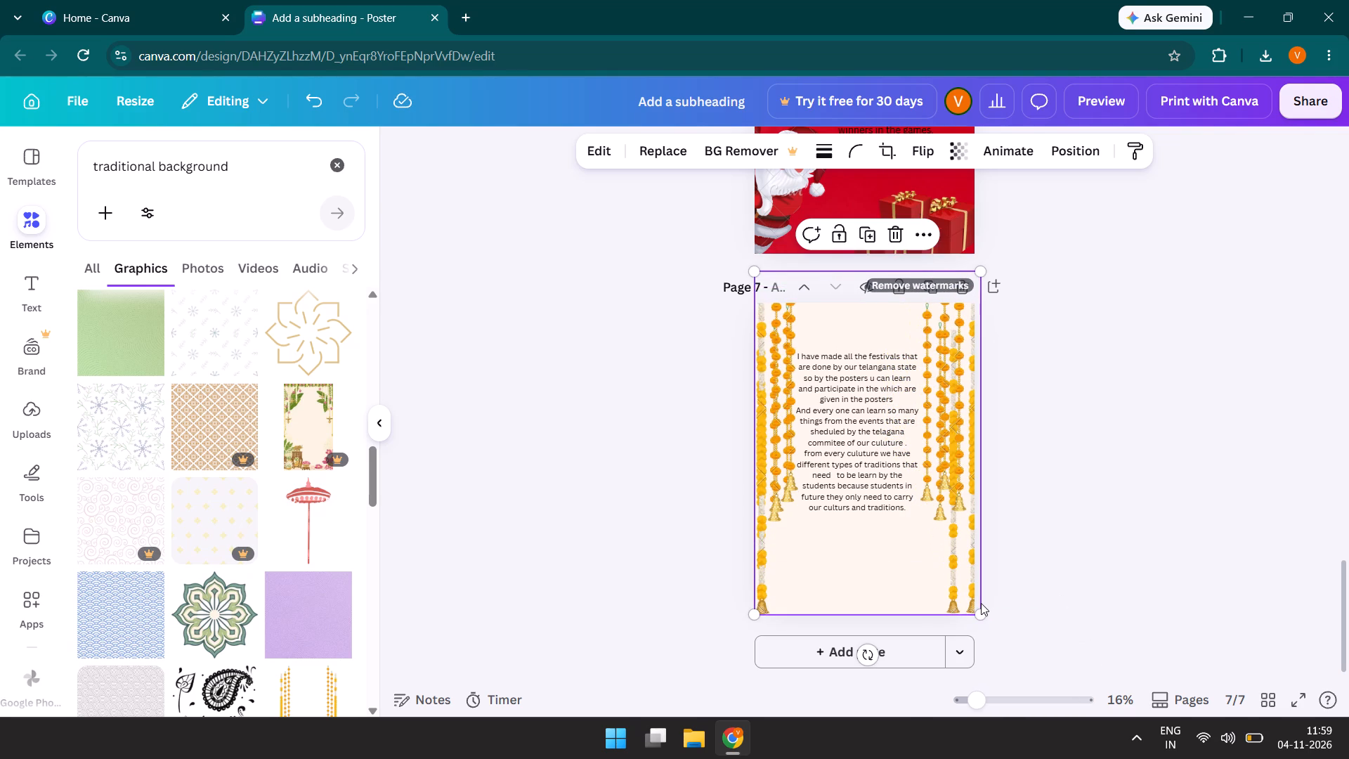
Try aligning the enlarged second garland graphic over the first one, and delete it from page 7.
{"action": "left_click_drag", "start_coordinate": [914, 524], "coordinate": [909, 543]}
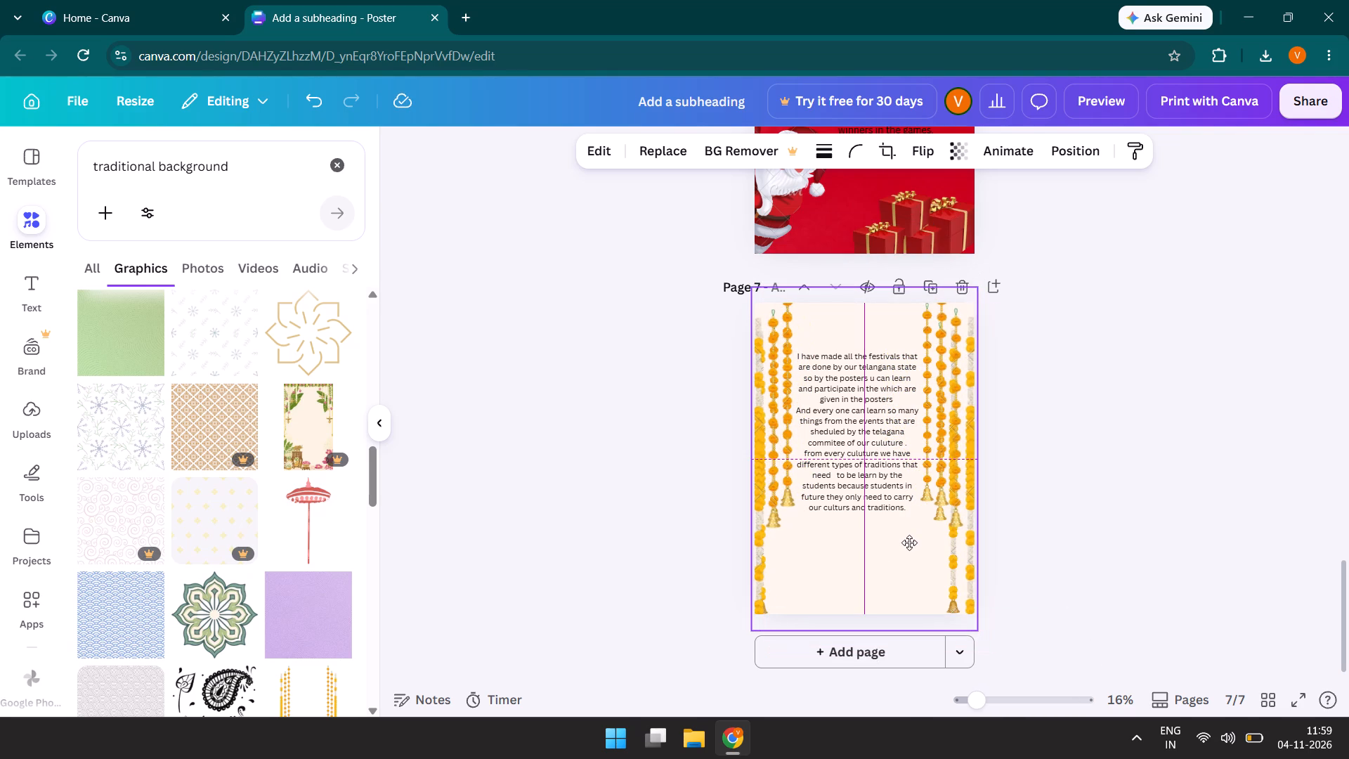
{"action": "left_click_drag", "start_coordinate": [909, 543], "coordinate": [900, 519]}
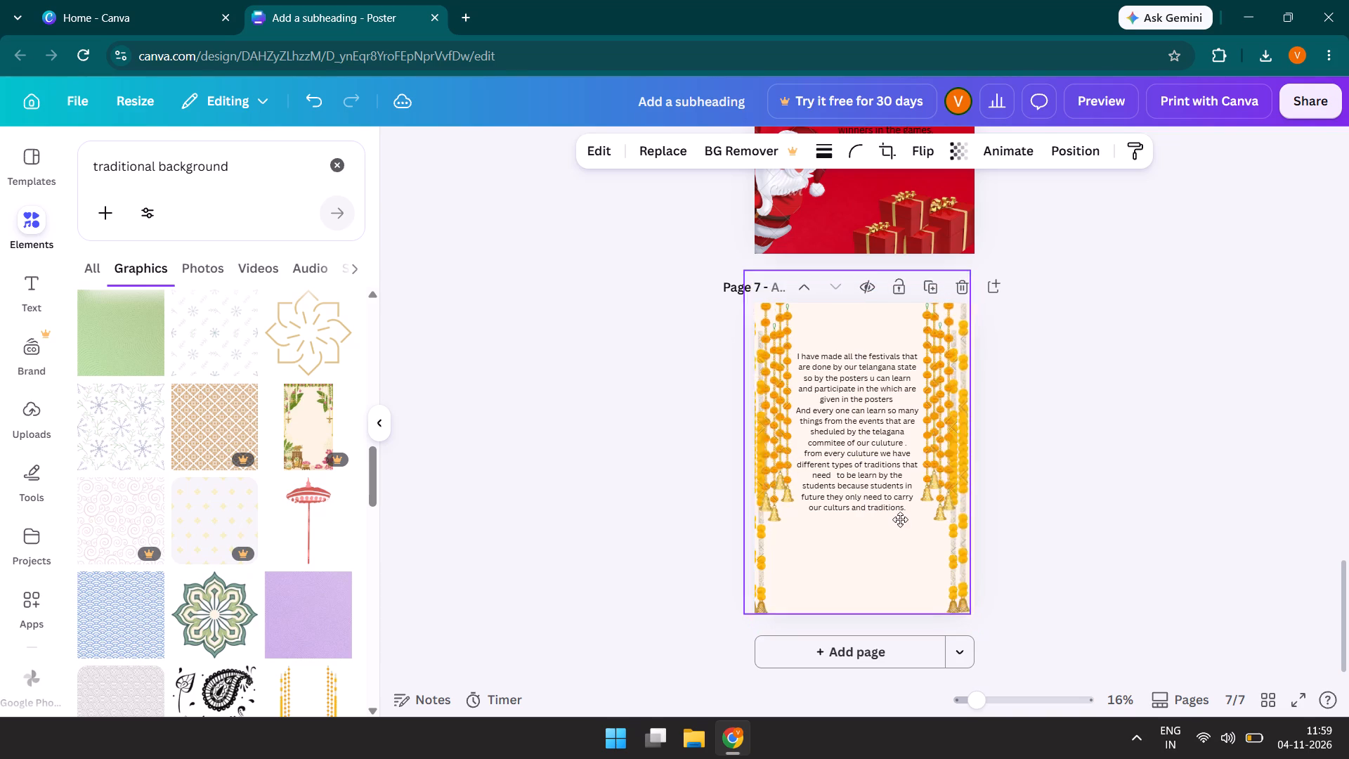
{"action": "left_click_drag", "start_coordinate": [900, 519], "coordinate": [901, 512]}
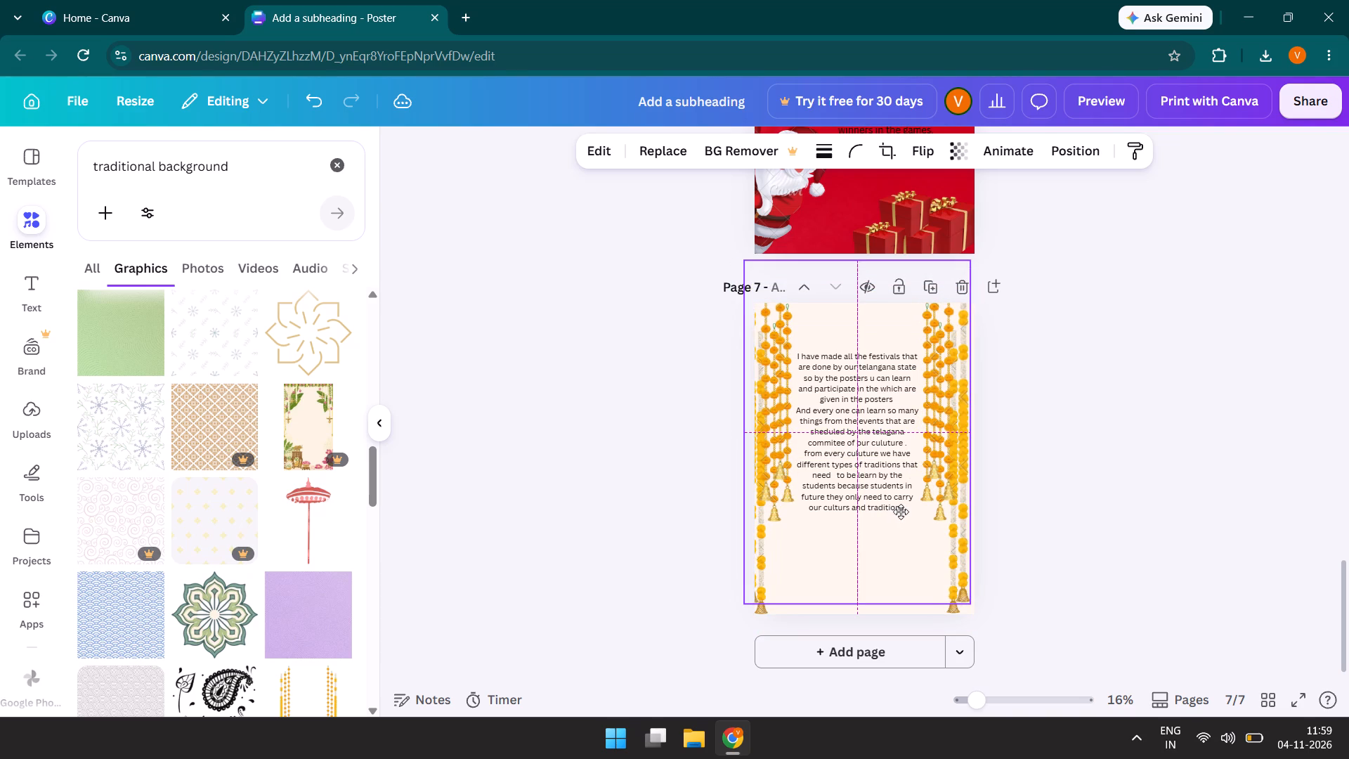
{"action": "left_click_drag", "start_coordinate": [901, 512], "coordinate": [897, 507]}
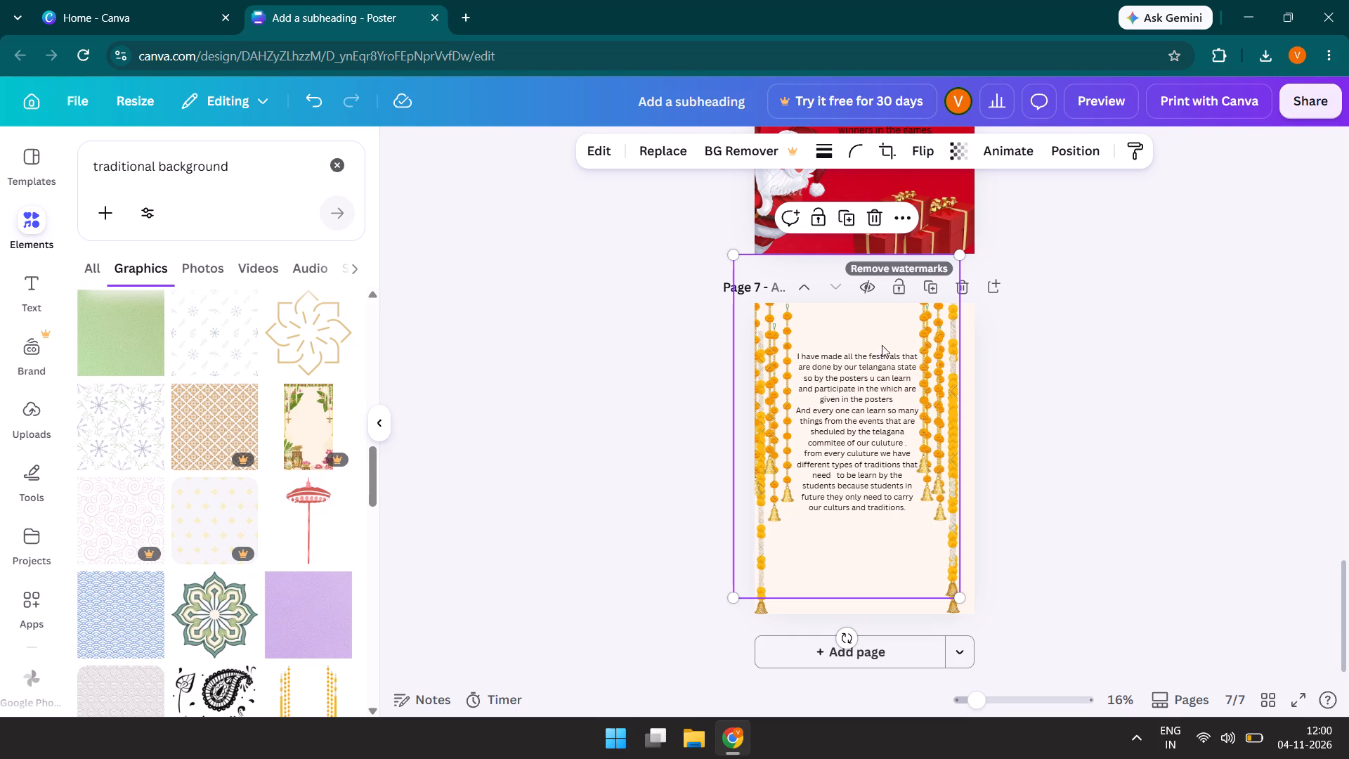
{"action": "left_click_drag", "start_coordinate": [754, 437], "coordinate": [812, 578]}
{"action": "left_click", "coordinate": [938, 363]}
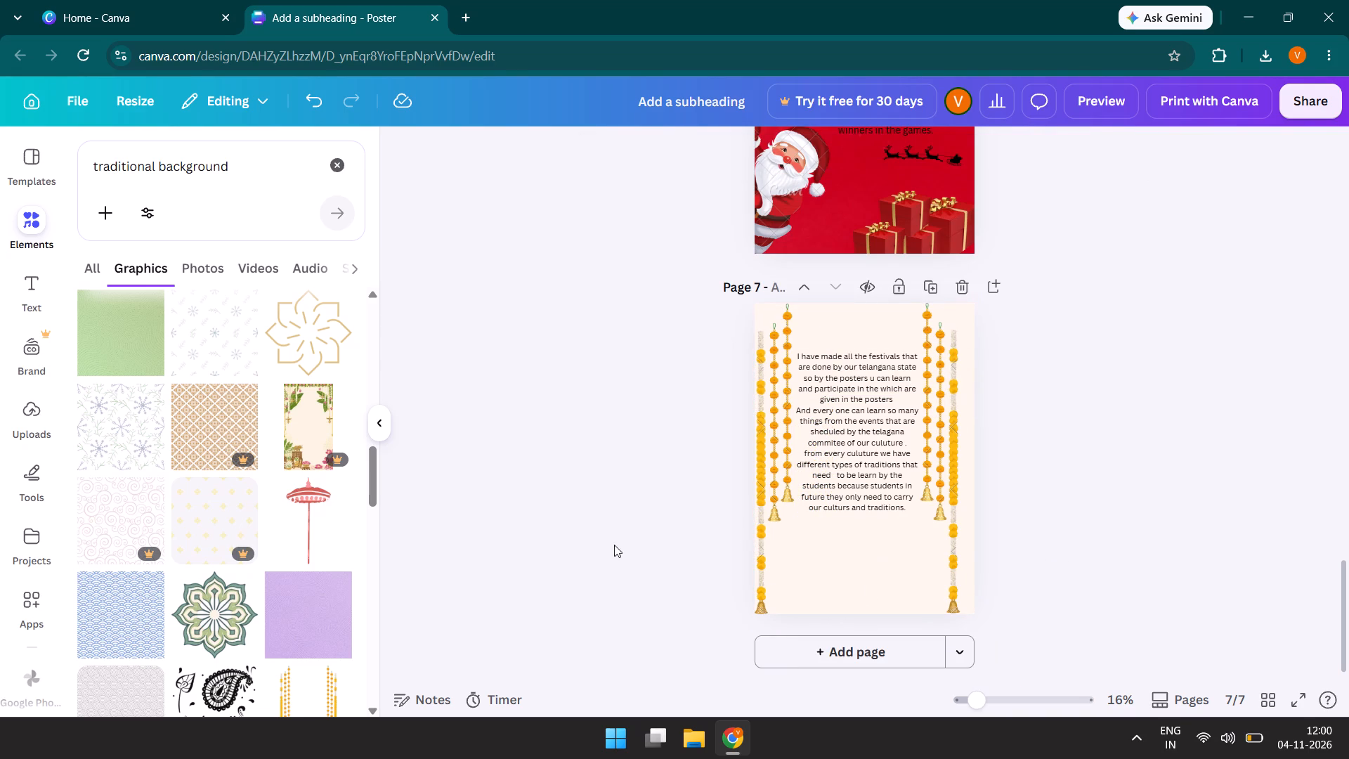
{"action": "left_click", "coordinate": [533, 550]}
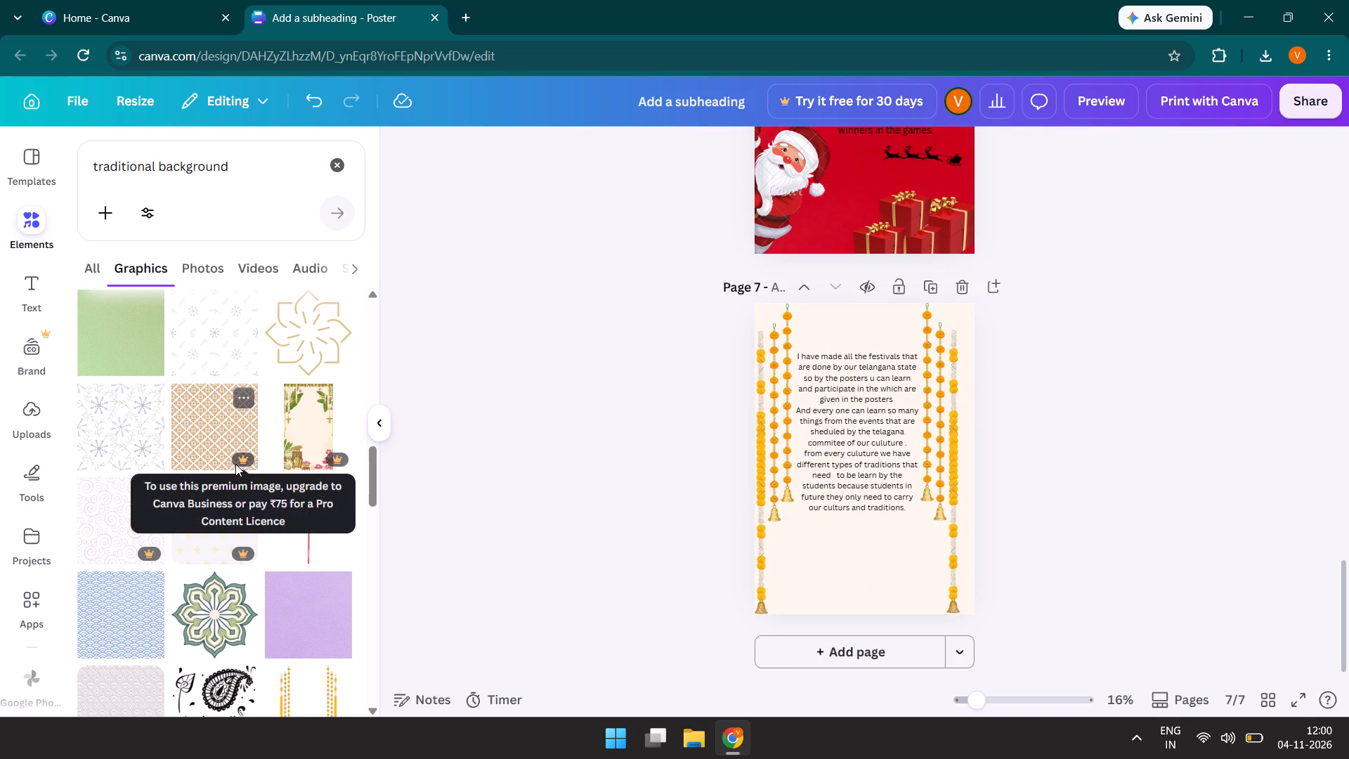
Search the graphics for "traditional pattern background", browse the designs, and clear the search.
{"action": "scroll", "coordinate": [235, 464], "scroll_direction": "up", "scroll_amount": 10}
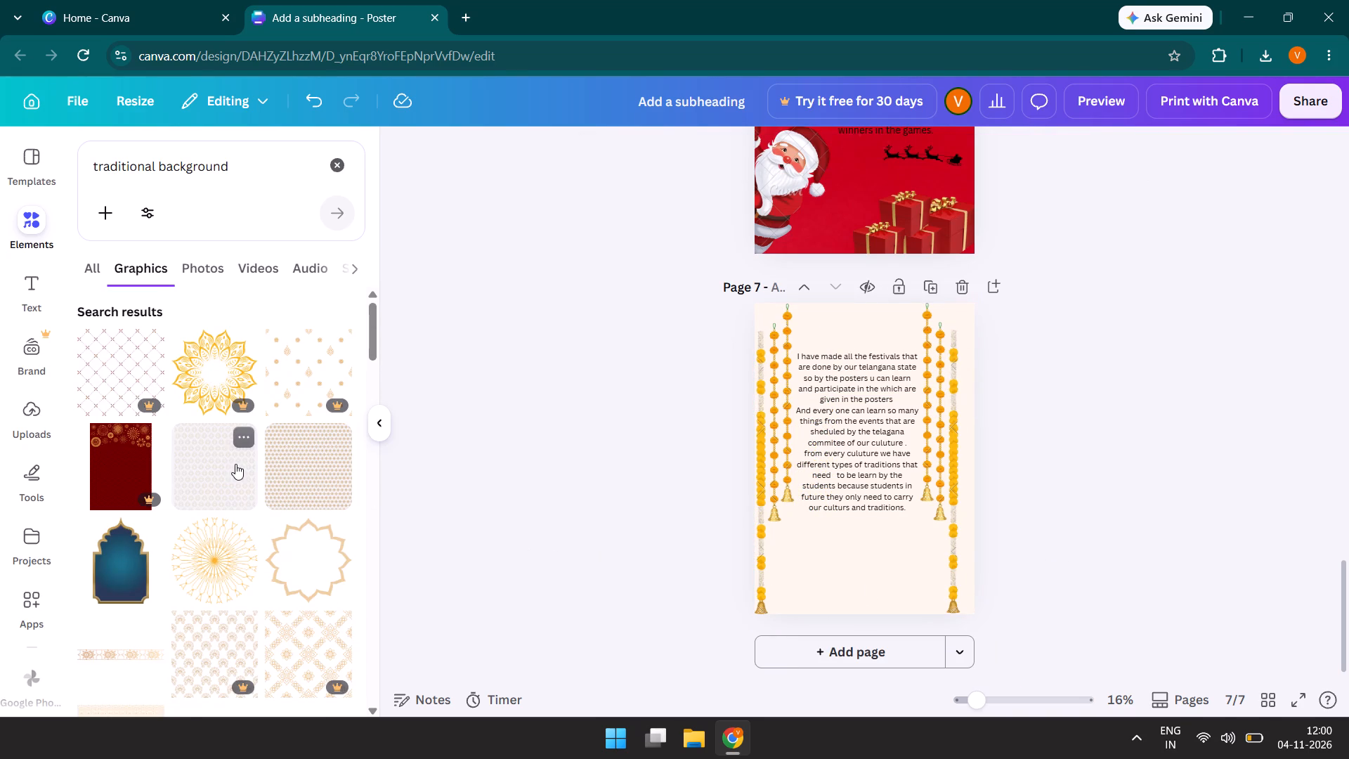
{"action": "triple_click", "coordinate": [241, 171]}
{"action": "left_click", "coordinate": [241, 171]}
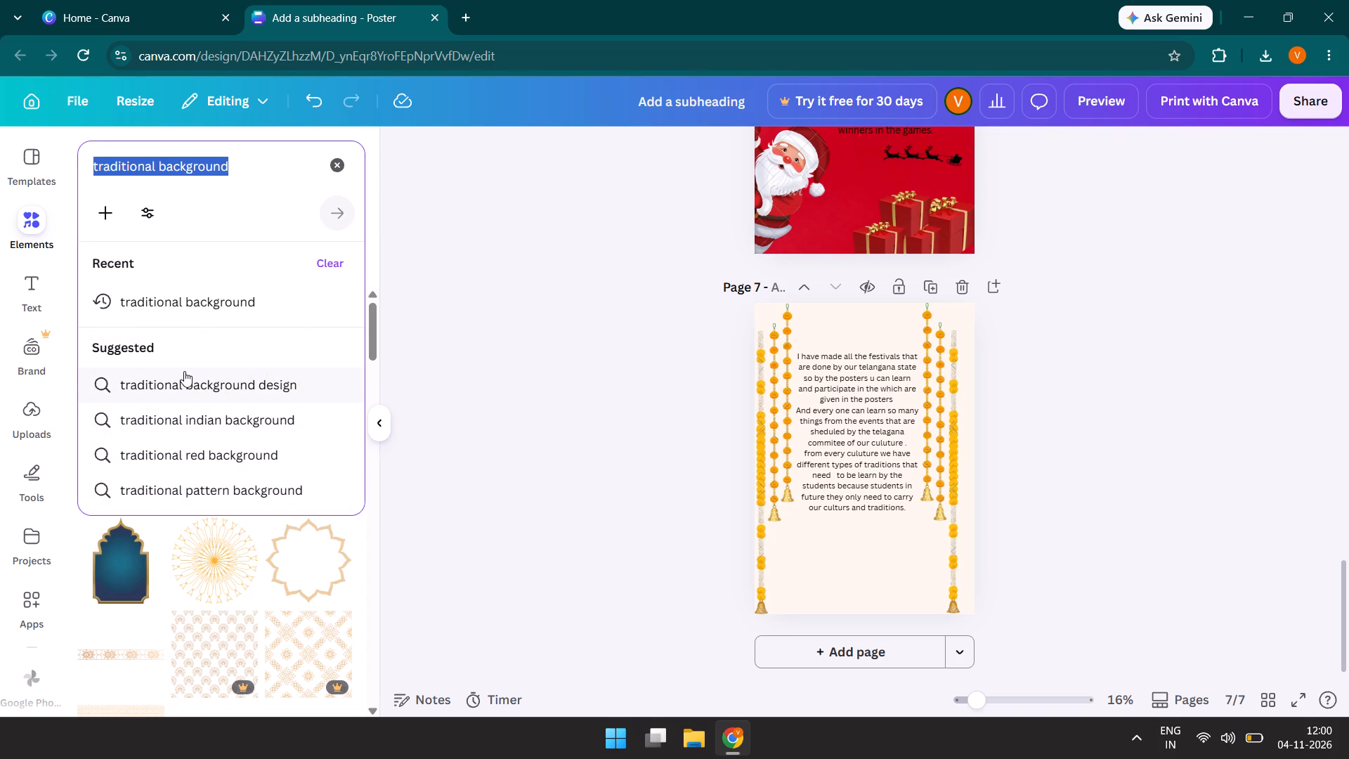
{"action": "left_click", "coordinate": [219, 480]}
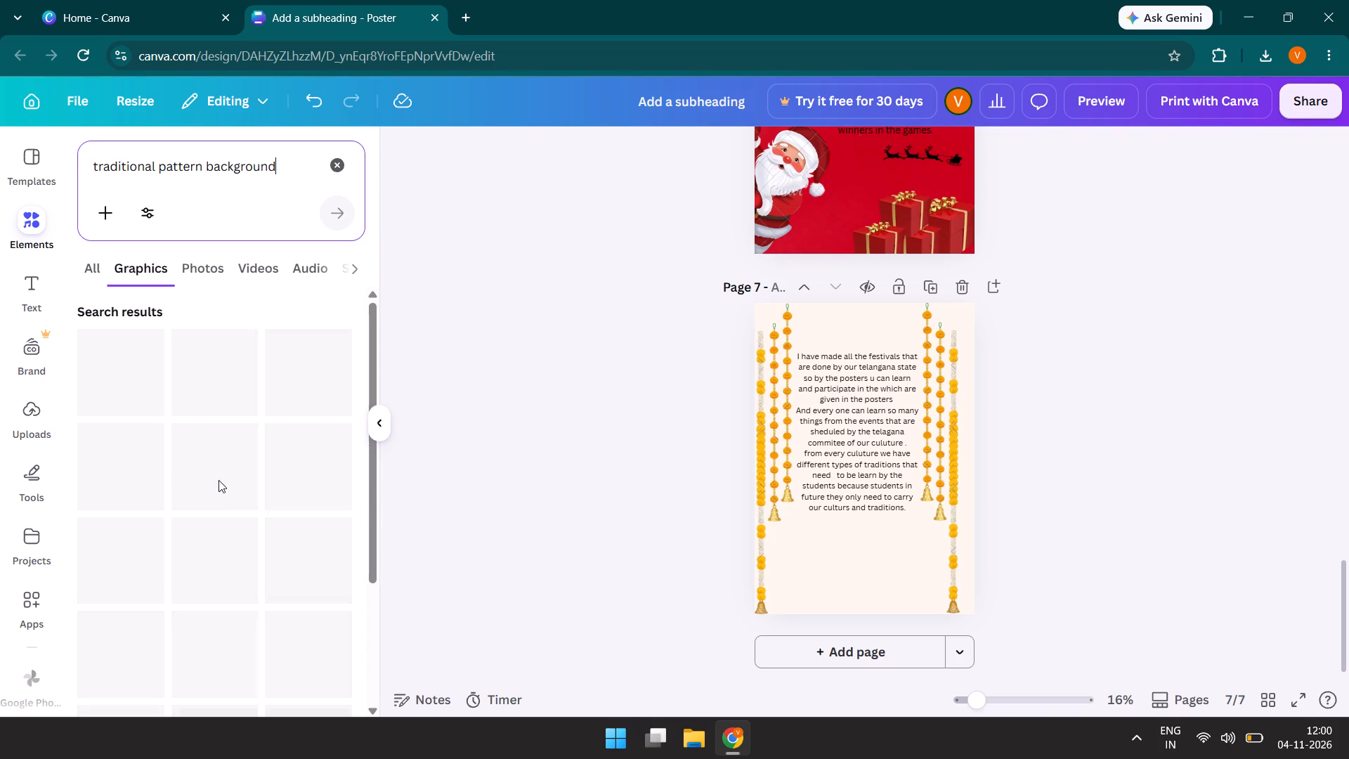
{"action": "left_click_drag", "start_coordinate": [219, 480], "coordinate": [254, 454]}
{"action": "scroll", "coordinate": [254, 454], "scroll_direction": "down", "scroll_amount": 3}
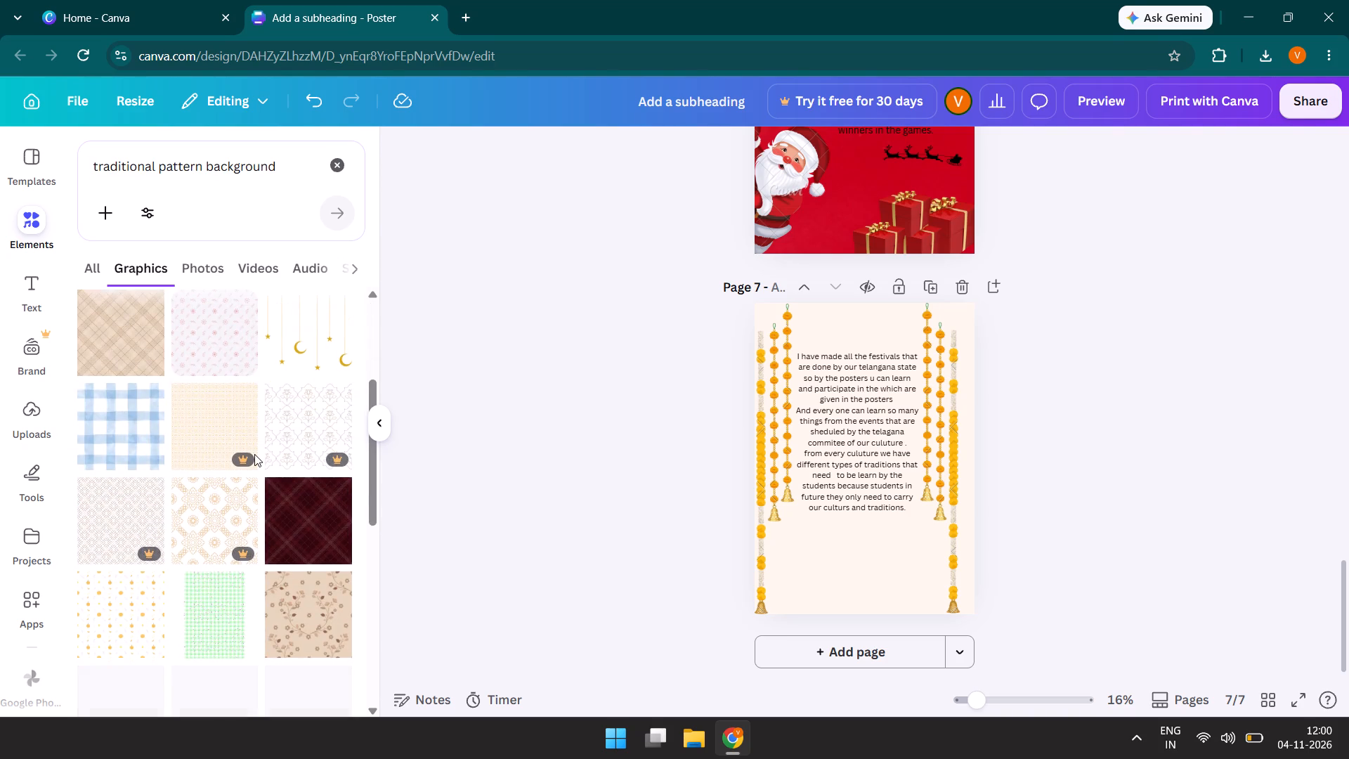
{"action": "scroll", "coordinate": [254, 454], "scroll_direction": "down", "scroll_amount": 4}
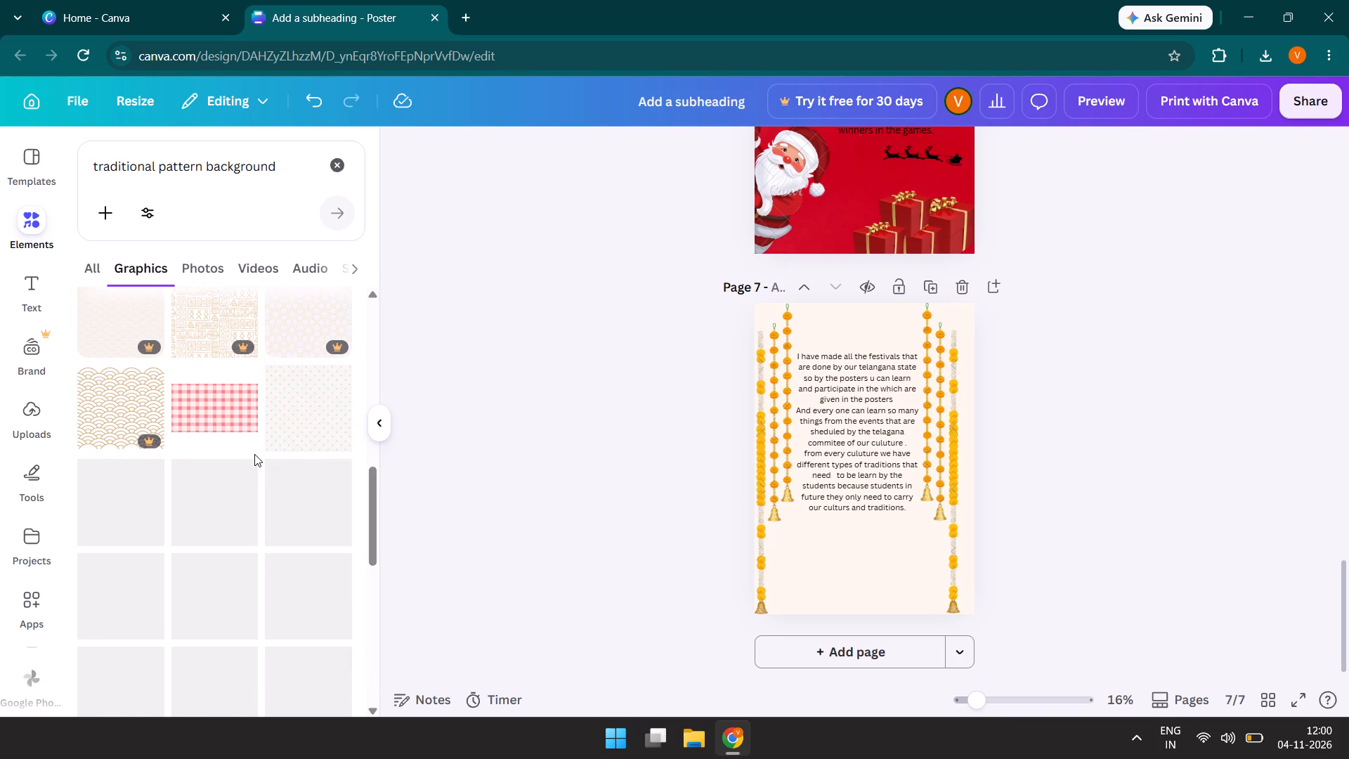
{"action": "left_click", "coordinate": [335, 168]}
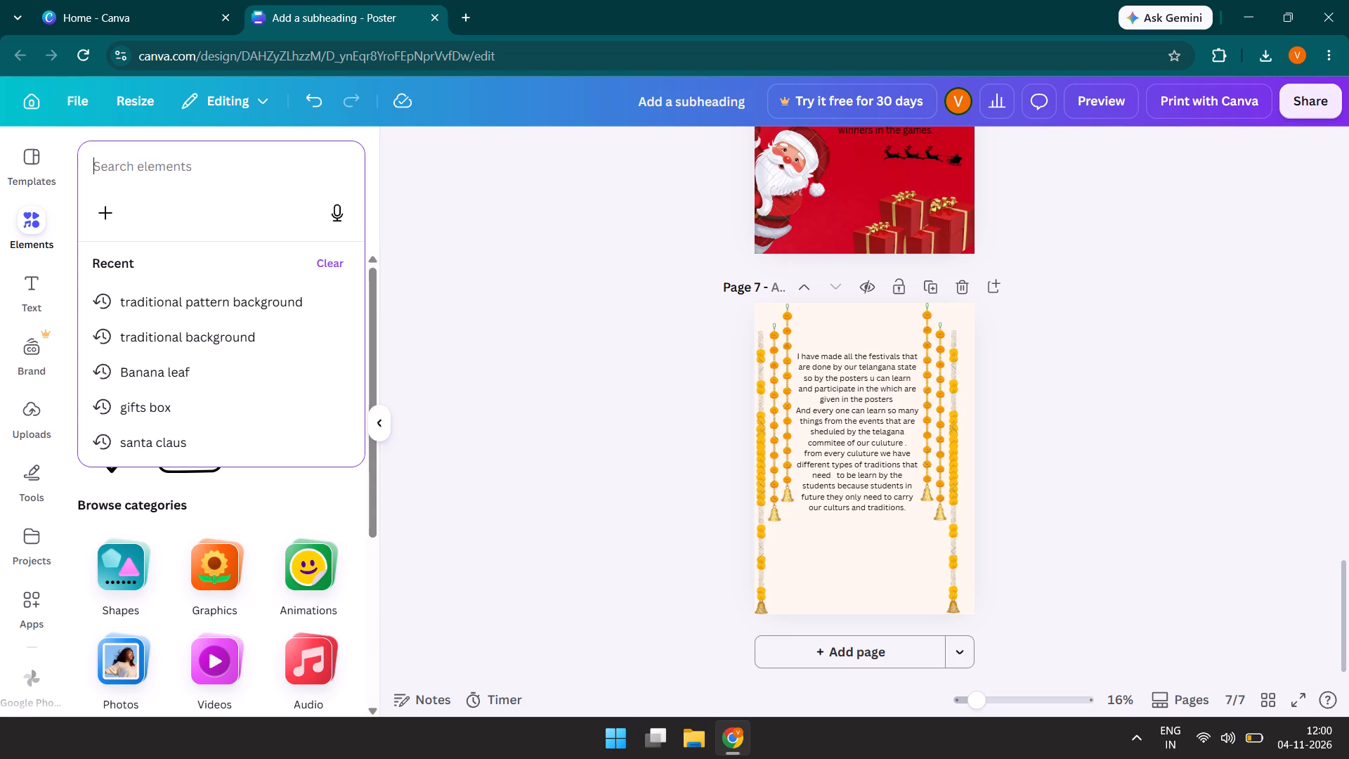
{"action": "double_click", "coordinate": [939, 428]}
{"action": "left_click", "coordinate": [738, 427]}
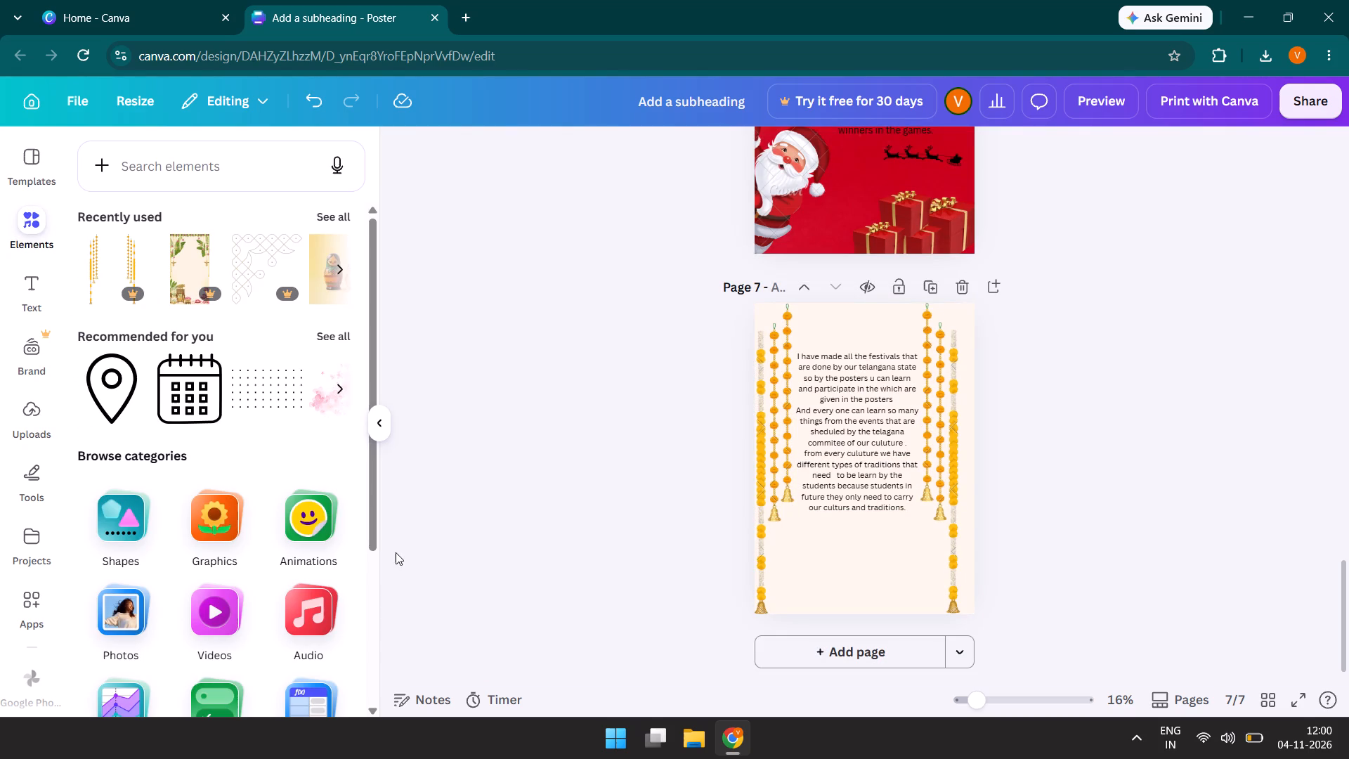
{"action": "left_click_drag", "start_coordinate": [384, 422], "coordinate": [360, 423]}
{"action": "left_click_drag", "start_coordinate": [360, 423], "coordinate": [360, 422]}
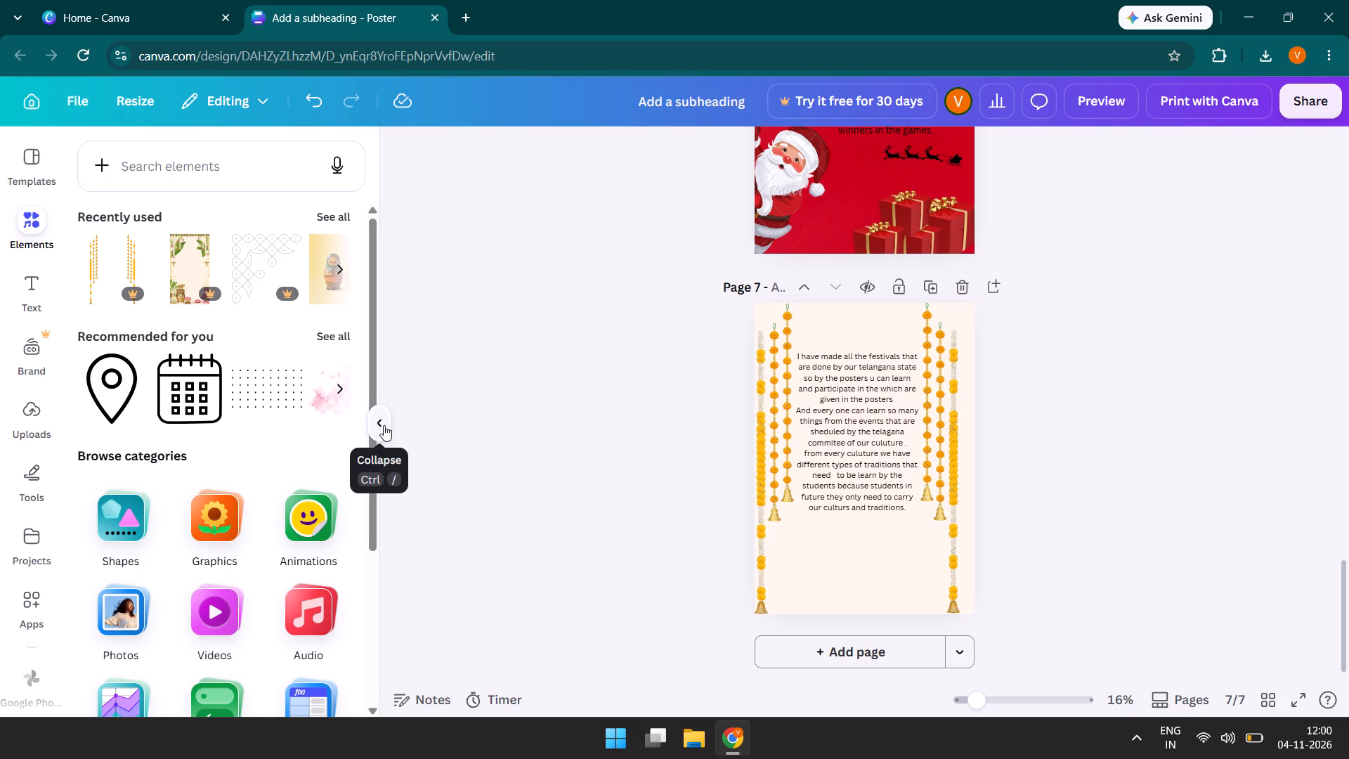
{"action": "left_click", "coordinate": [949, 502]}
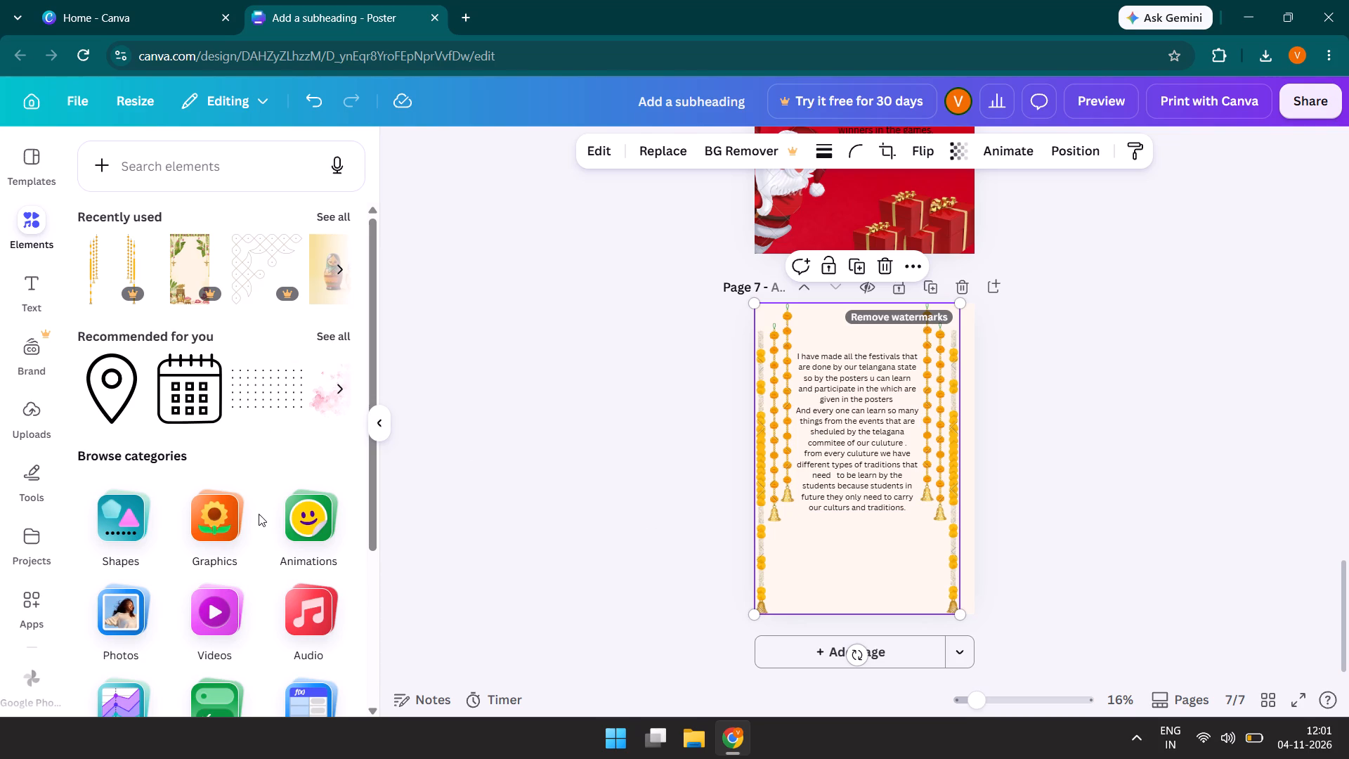
Enlarge the hanging marigold-garland graphic on page 7 so it spans nearly the full page width.
{"action": "scroll", "coordinate": [259, 514], "scroll_direction": "down", "scroll_amount": 5}
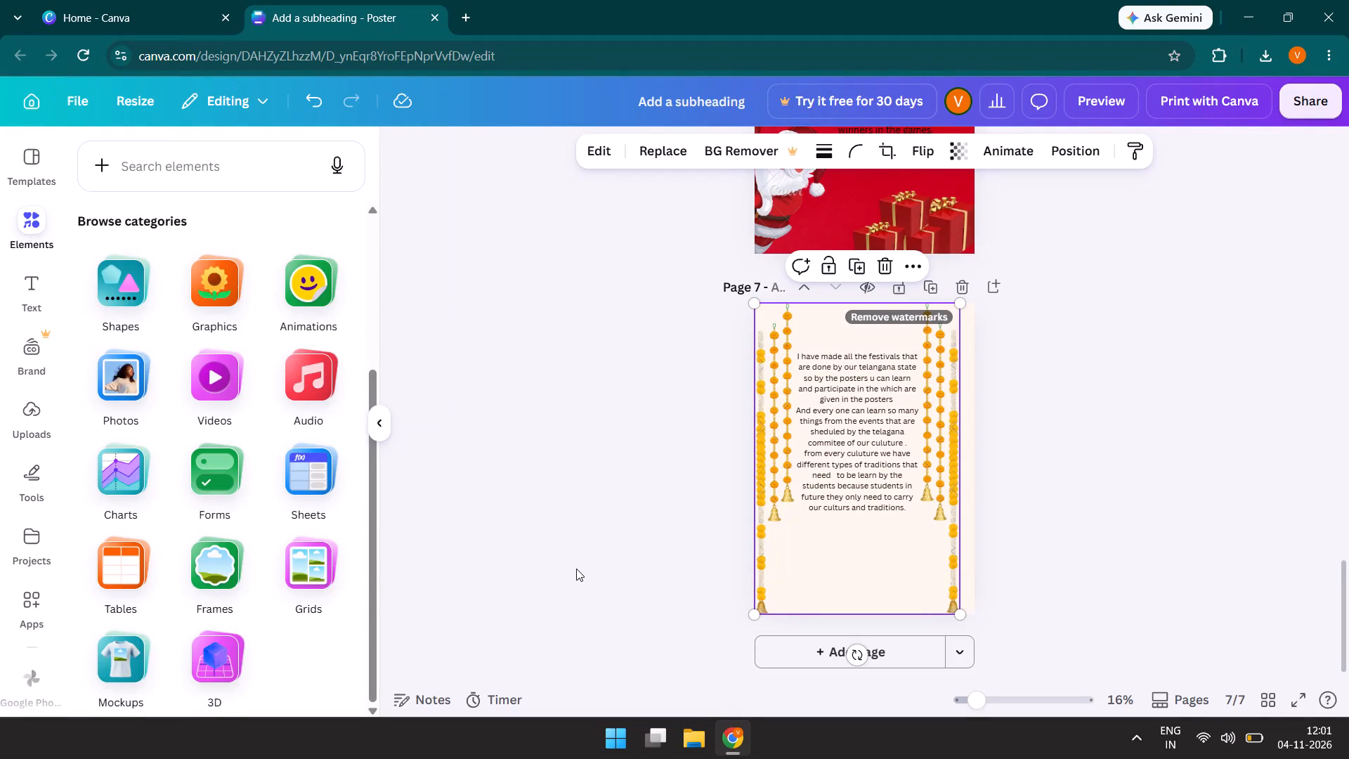
{"action": "left_click_drag", "start_coordinate": [960, 615], "coordinate": [984, 617]}
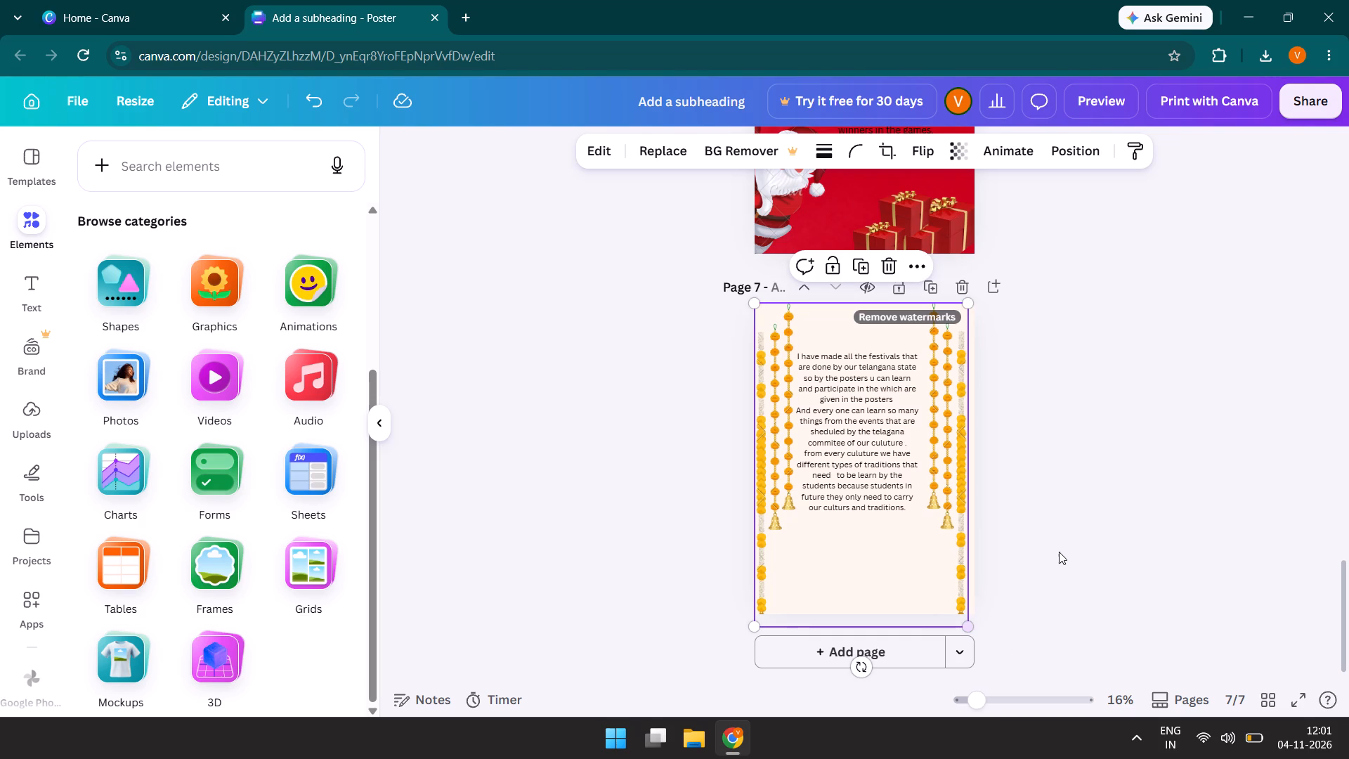
{"action": "left_click", "coordinate": [1059, 552]}
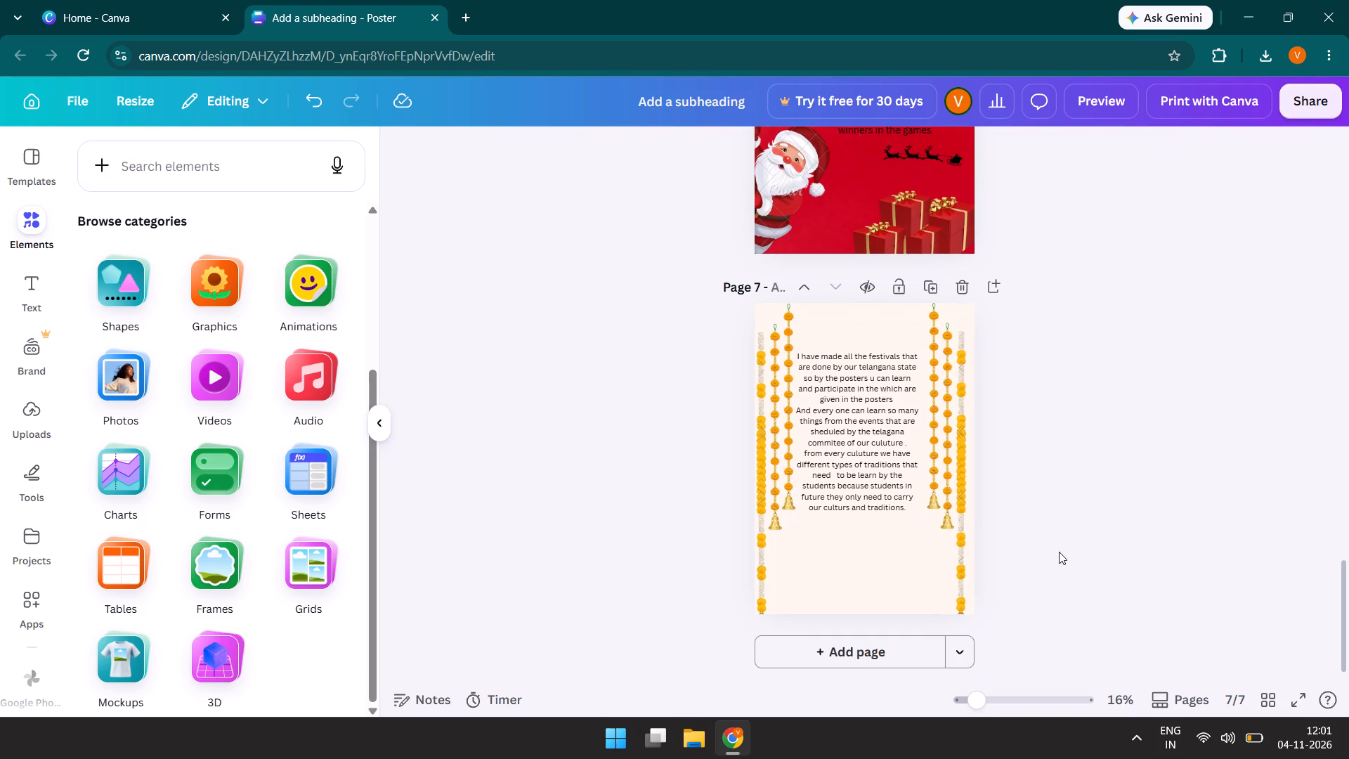
Add the recommended green-leaf garland graphic to page 7 and stretch it across the page's top edge at full width.
{"action": "scroll", "coordinate": [277, 481], "scroll_direction": "up", "scroll_amount": 4}
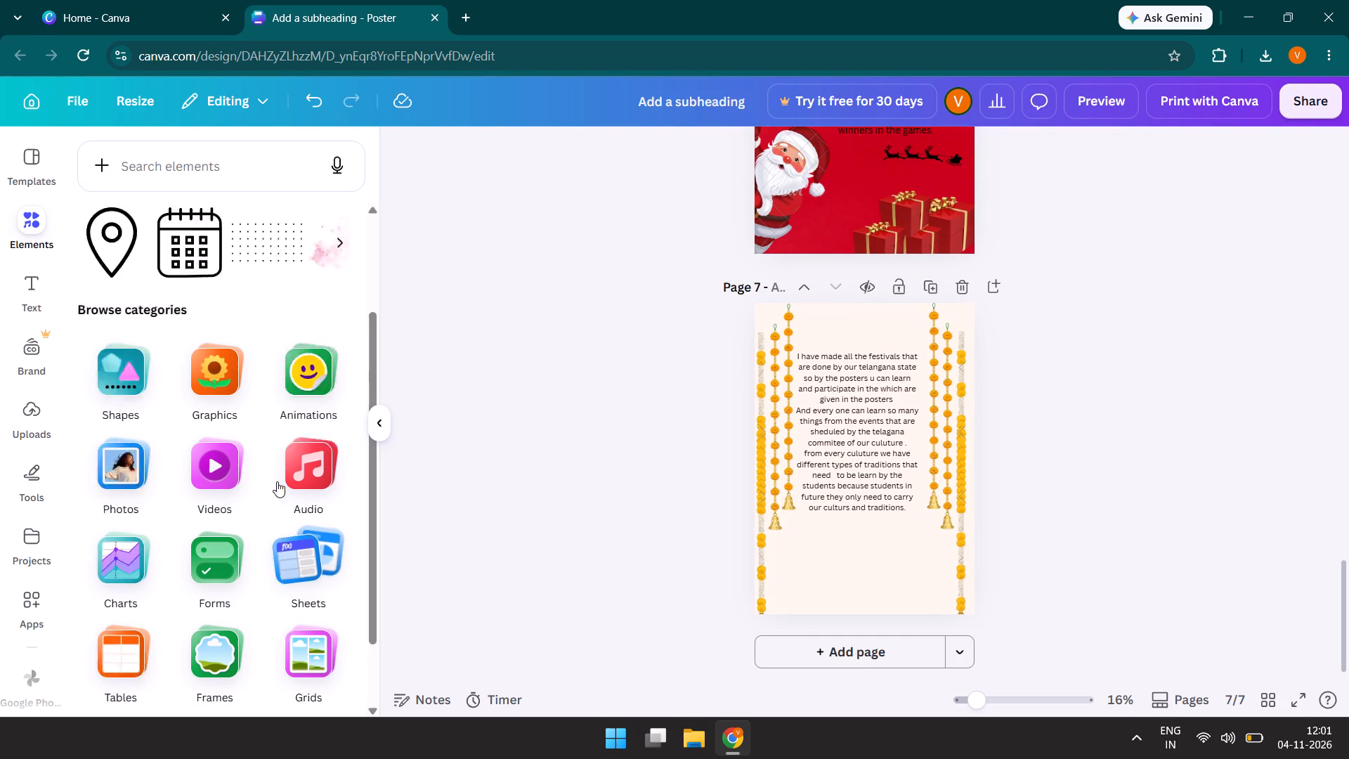
{"action": "scroll", "coordinate": [277, 481], "scroll_direction": "up", "scroll_amount": 3}
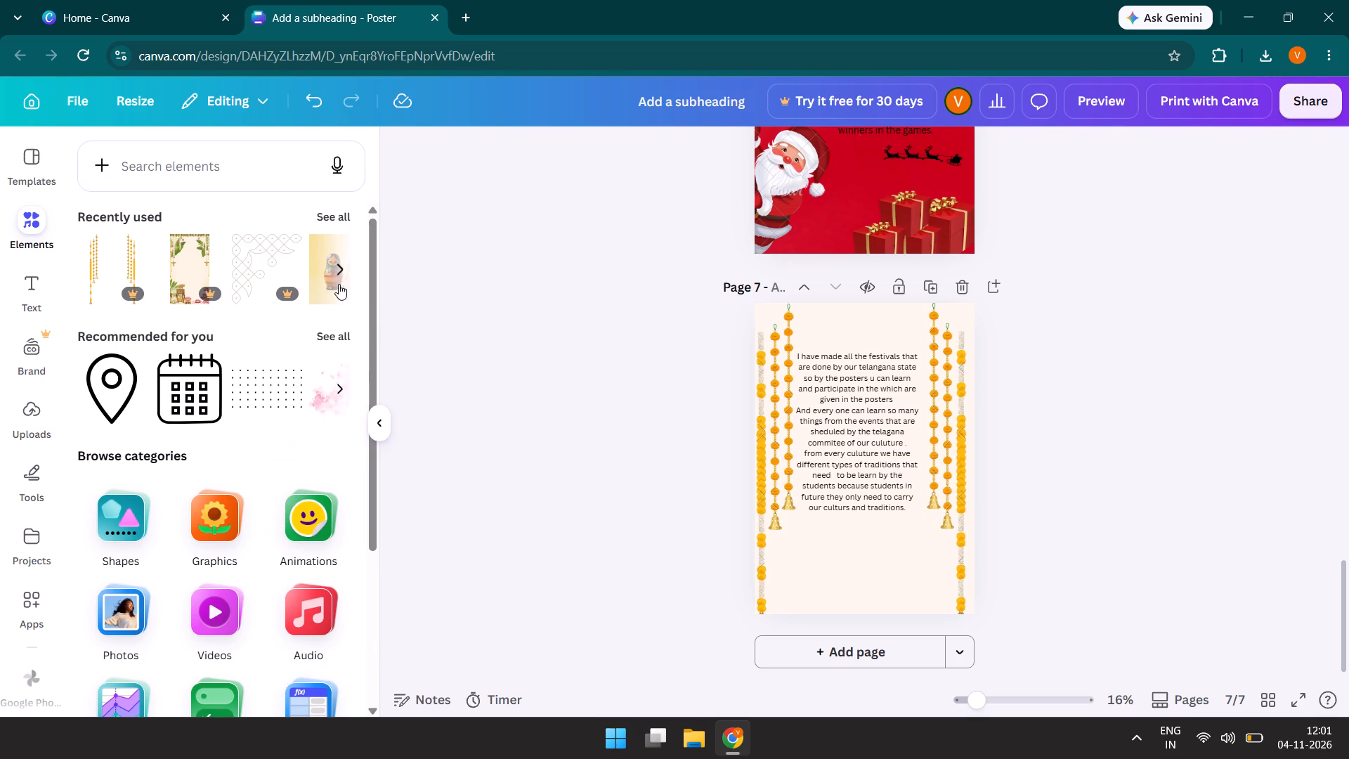
{"action": "left_click", "coordinate": [341, 384]}
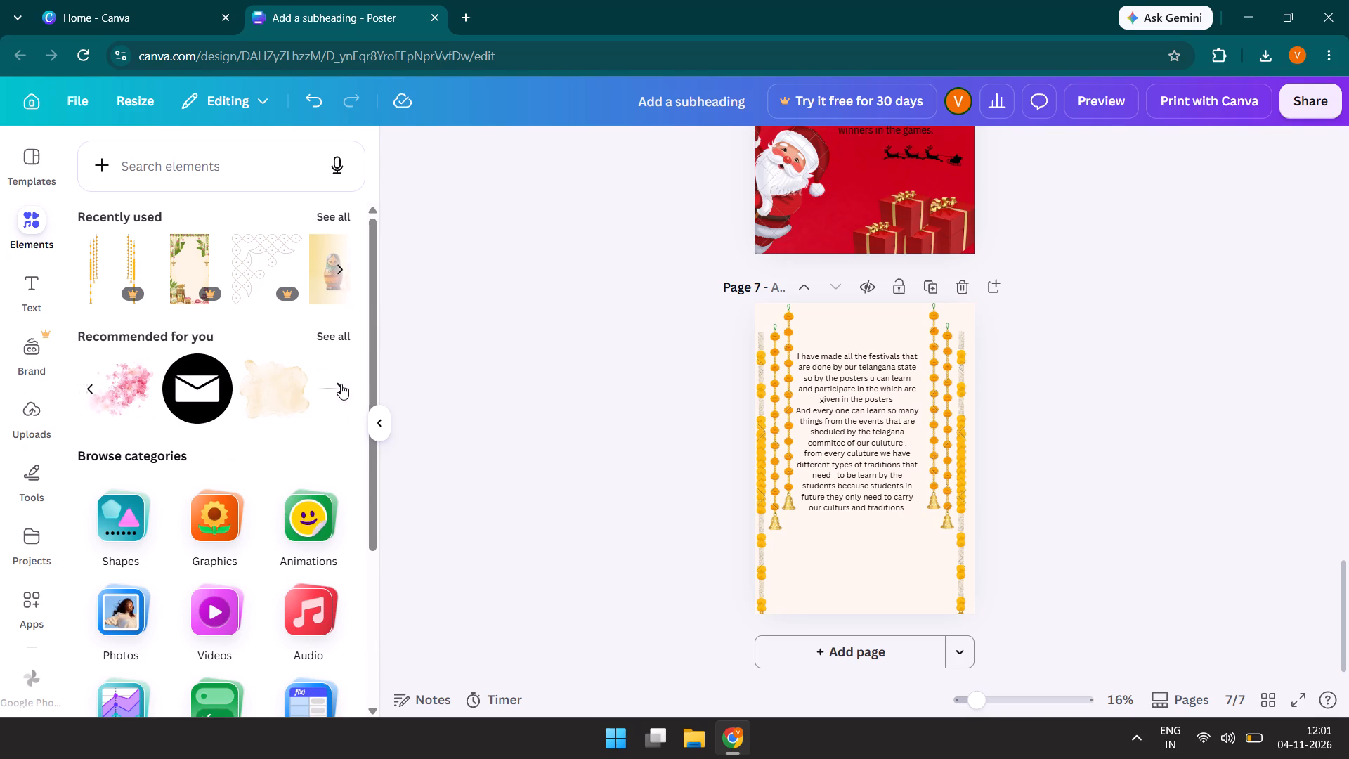
{"action": "left_click", "coordinate": [341, 384]}
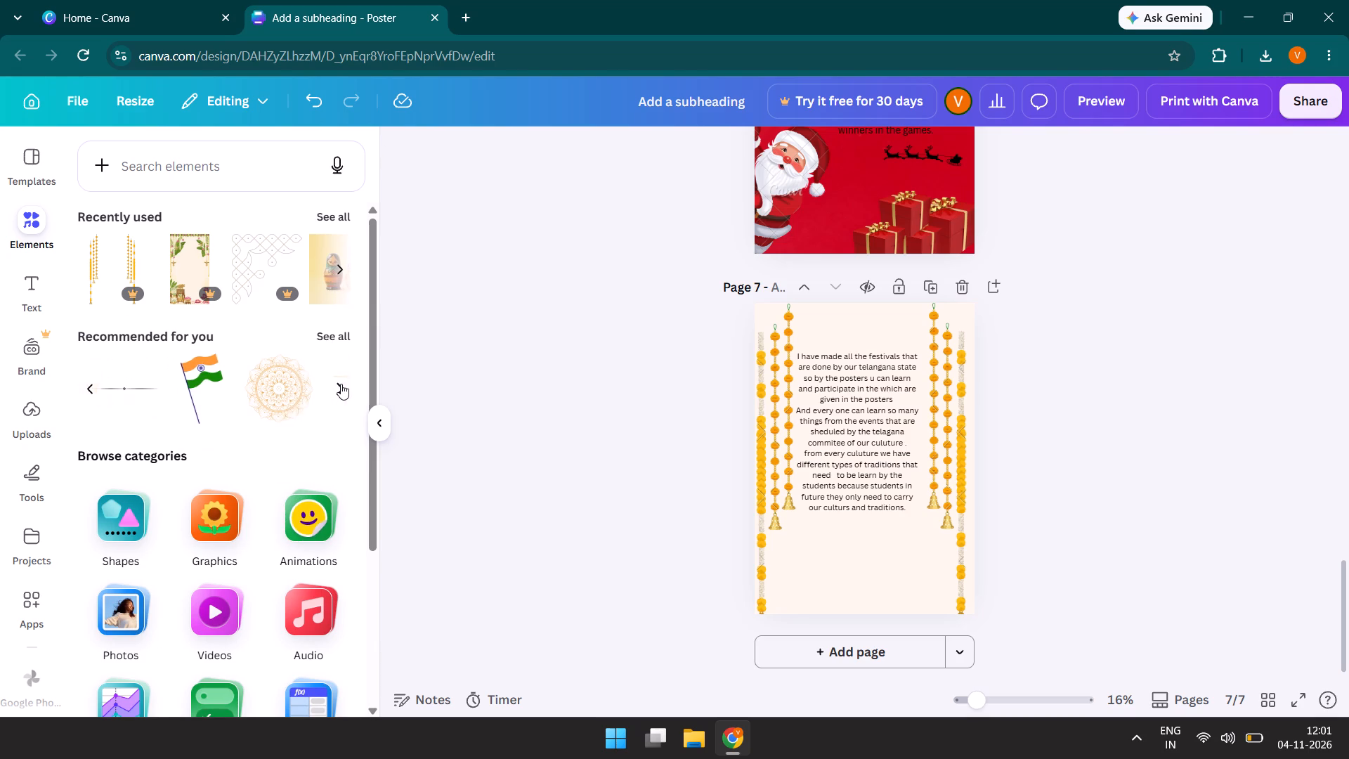
{"action": "left_click", "coordinate": [341, 384]}
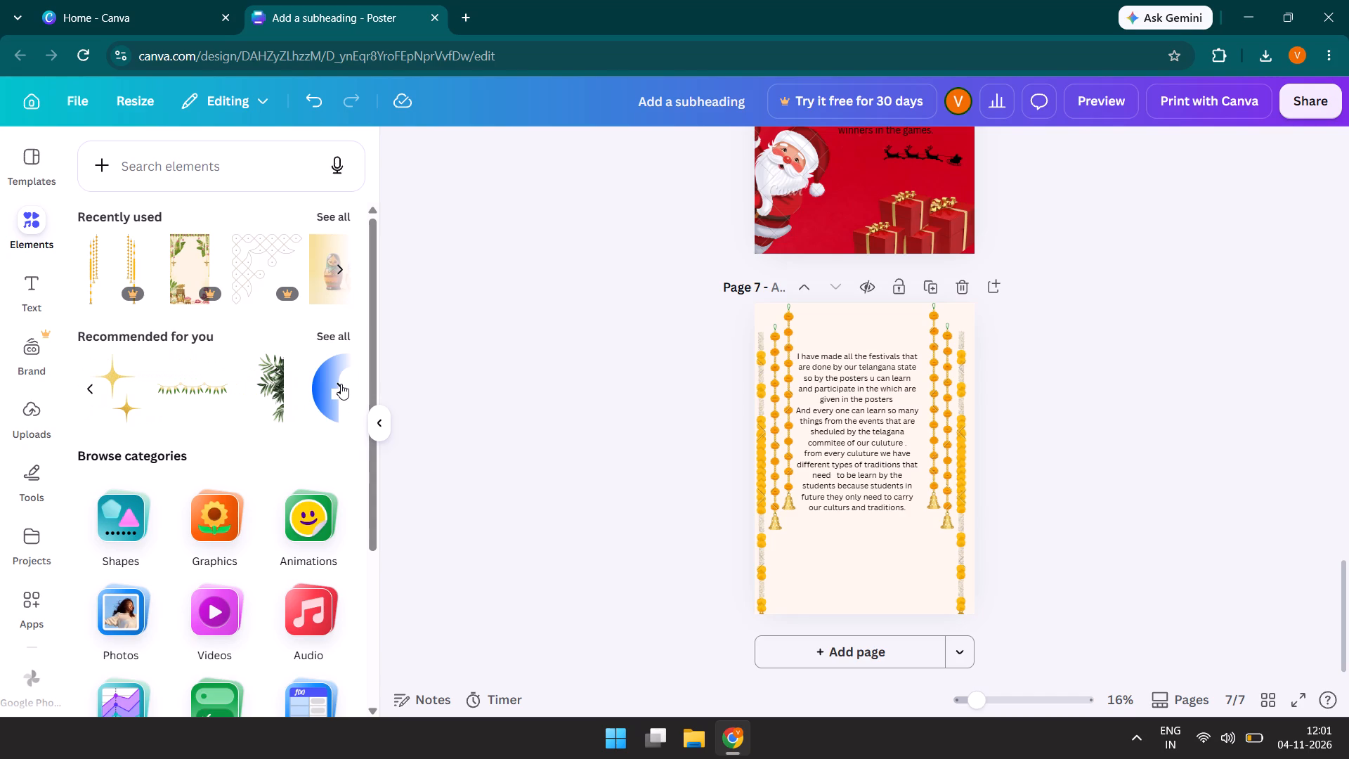
{"action": "left_click", "coordinate": [195, 386]}
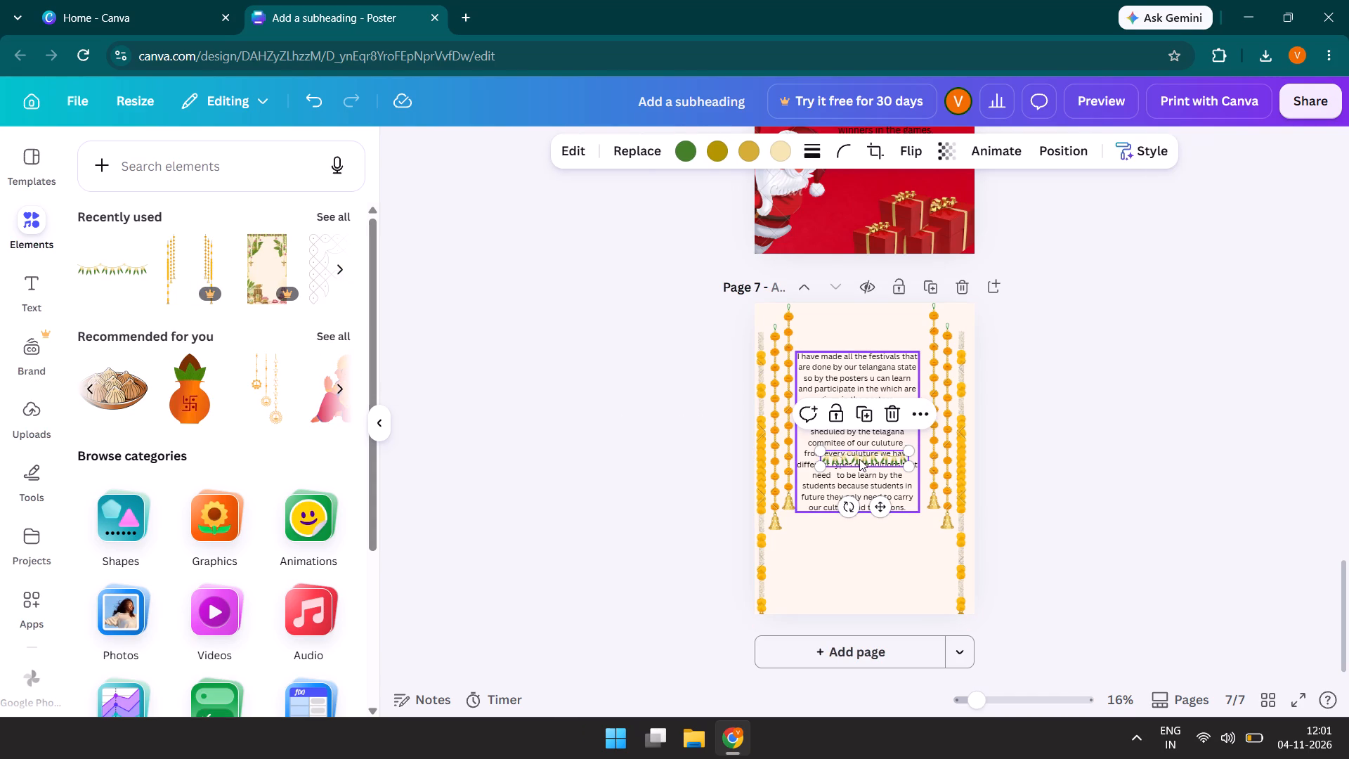
{"action": "left_click_drag", "start_coordinate": [859, 459], "coordinate": [856, 322]}
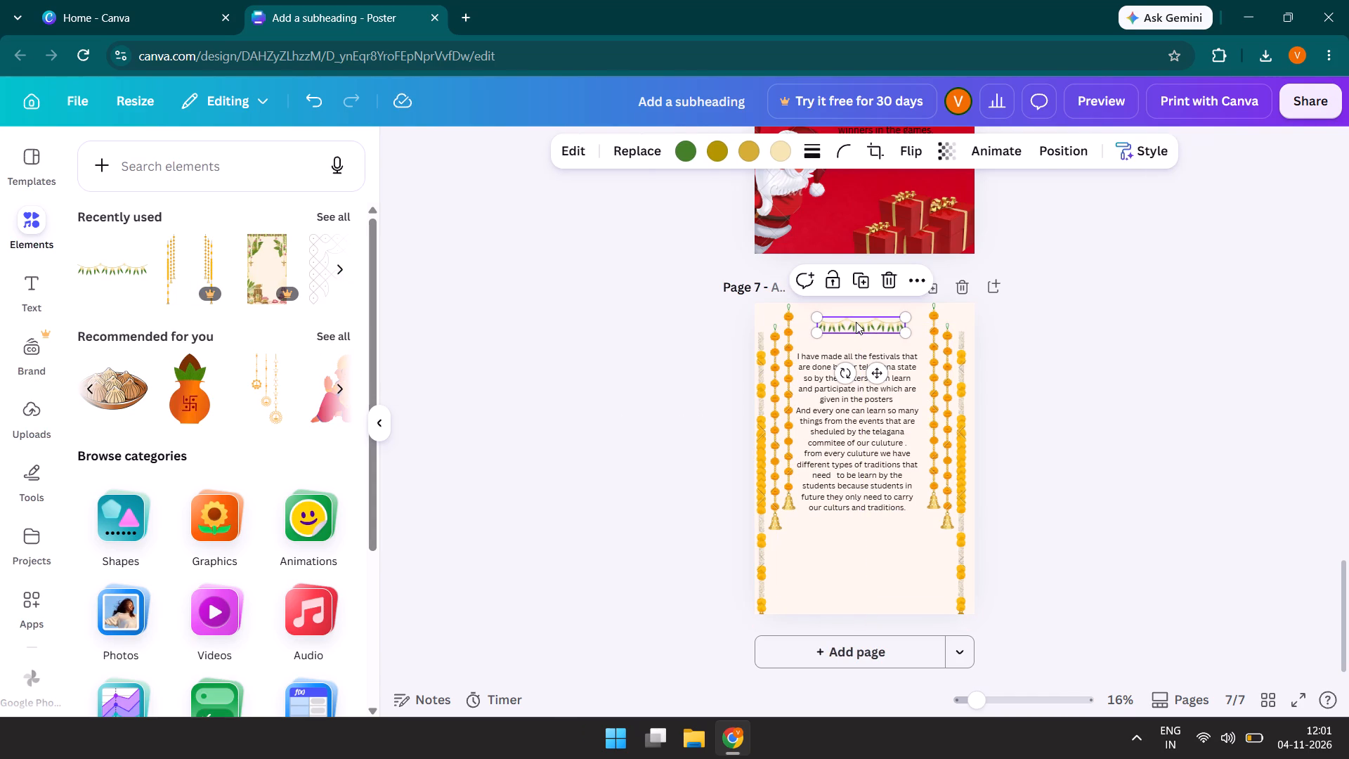
{"action": "left_click_drag", "start_coordinate": [821, 316], "coordinate": [769, 316]}
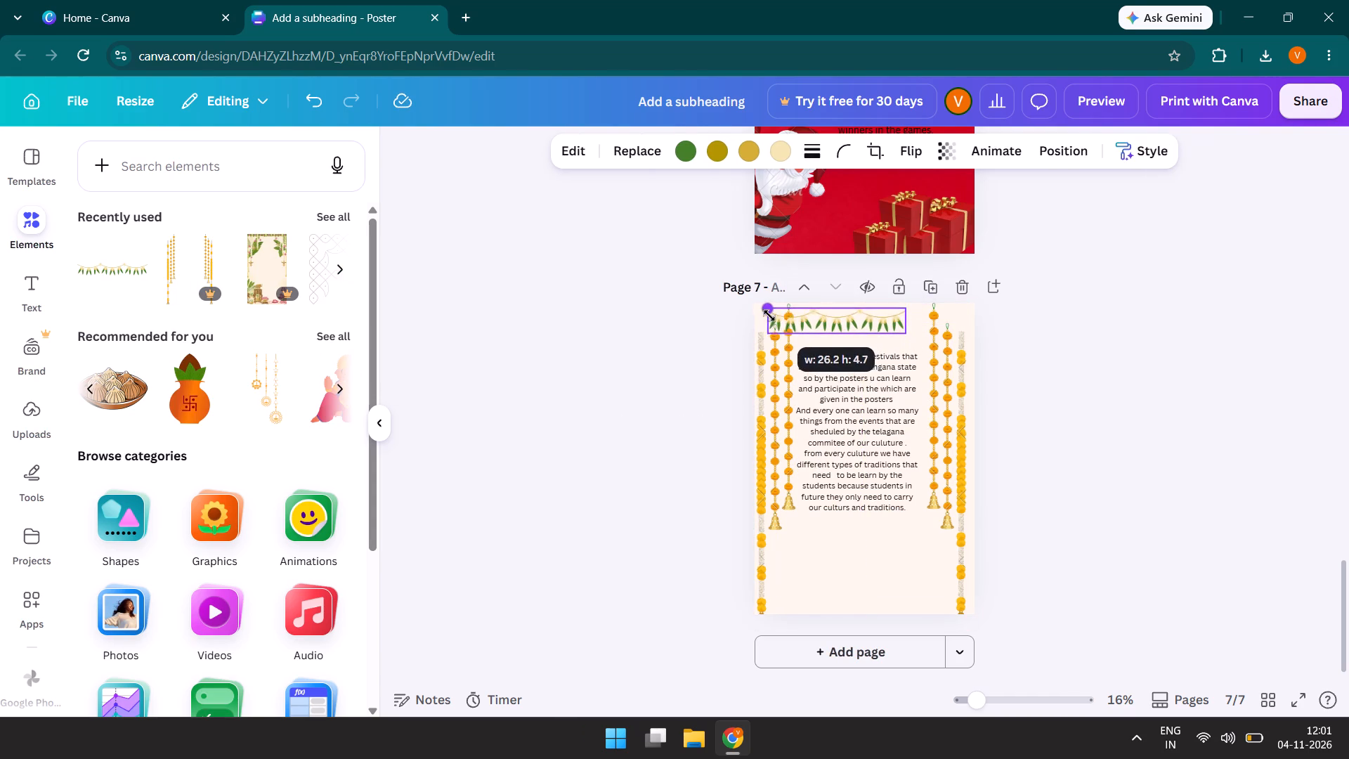
{"action": "left_click_drag", "start_coordinate": [769, 316], "coordinate": [753, 311]}
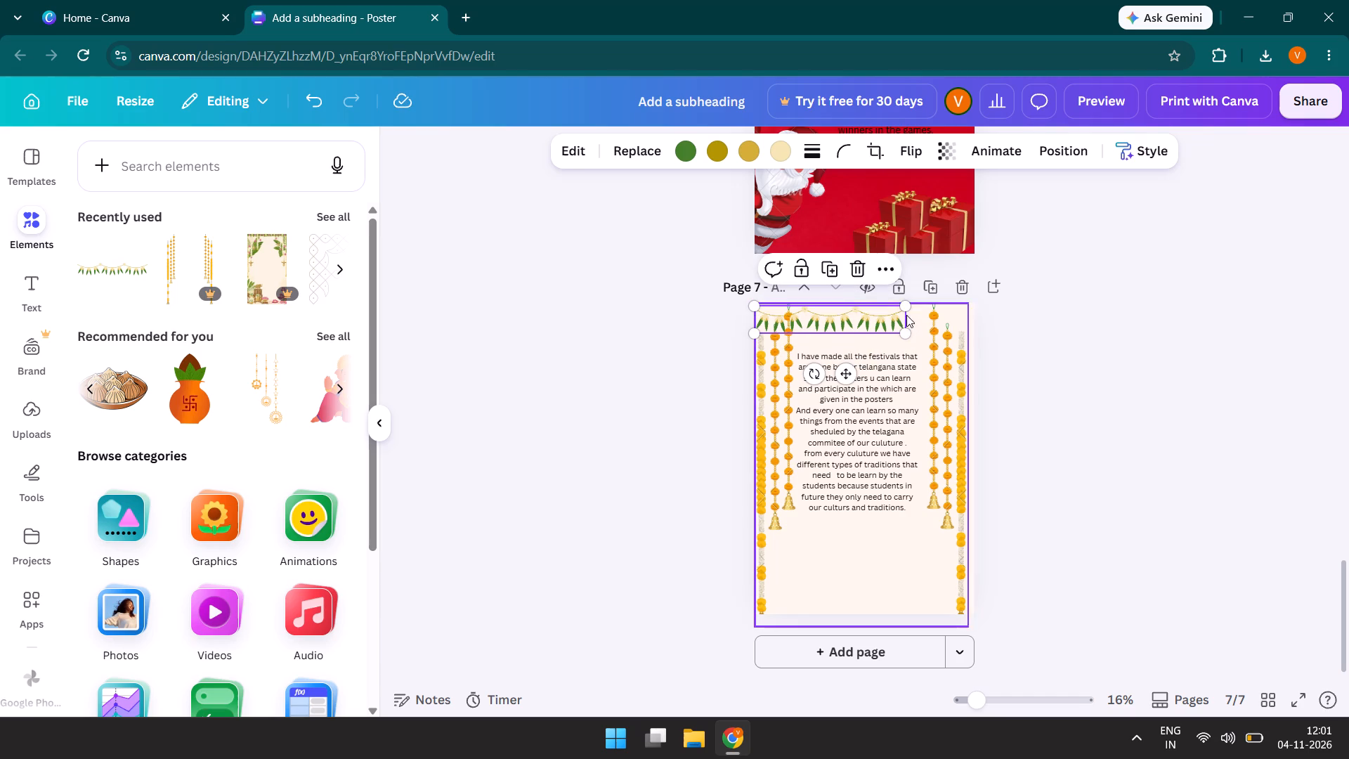
{"action": "left_click_drag", "start_coordinate": [905, 309], "coordinate": [972, 327]}
{"action": "left_click", "coordinate": [889, 316]}
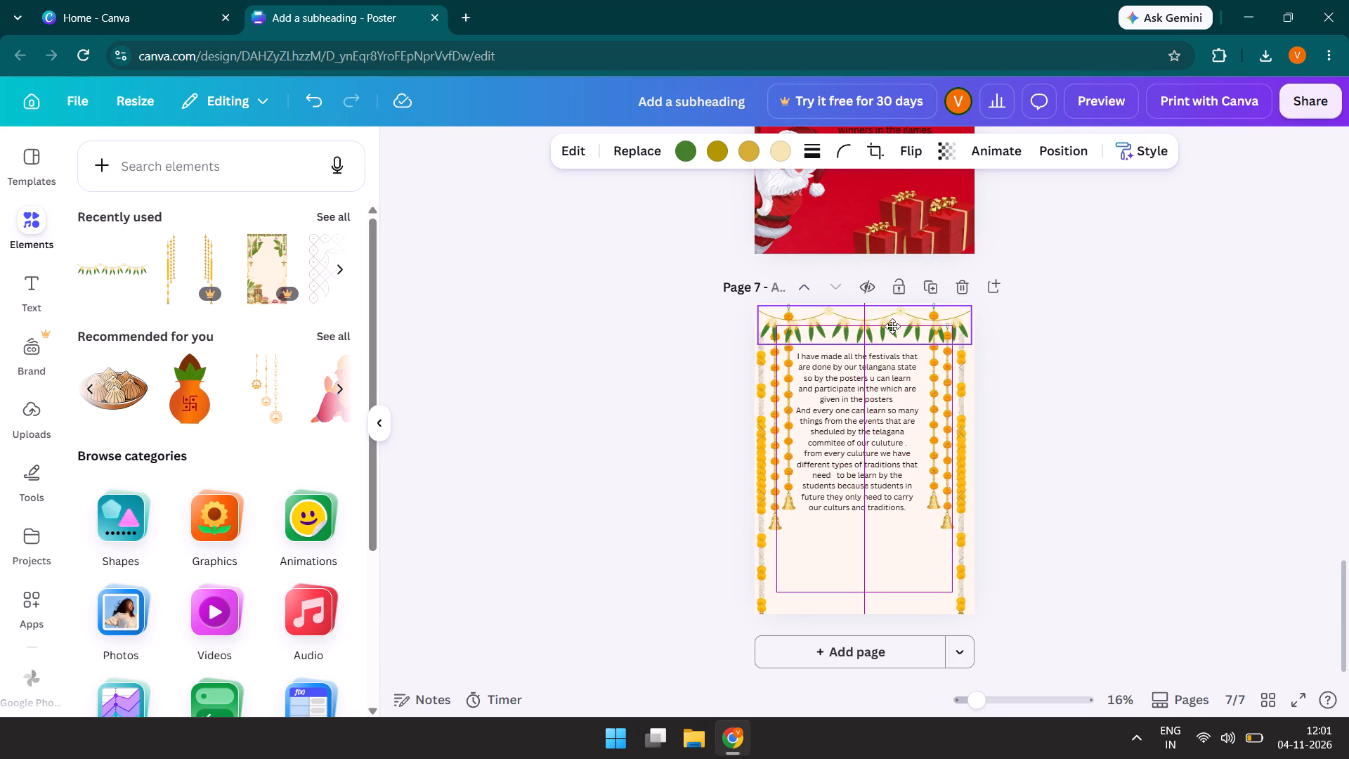
{"action": "left_click", "coordinate": [671, 364]}
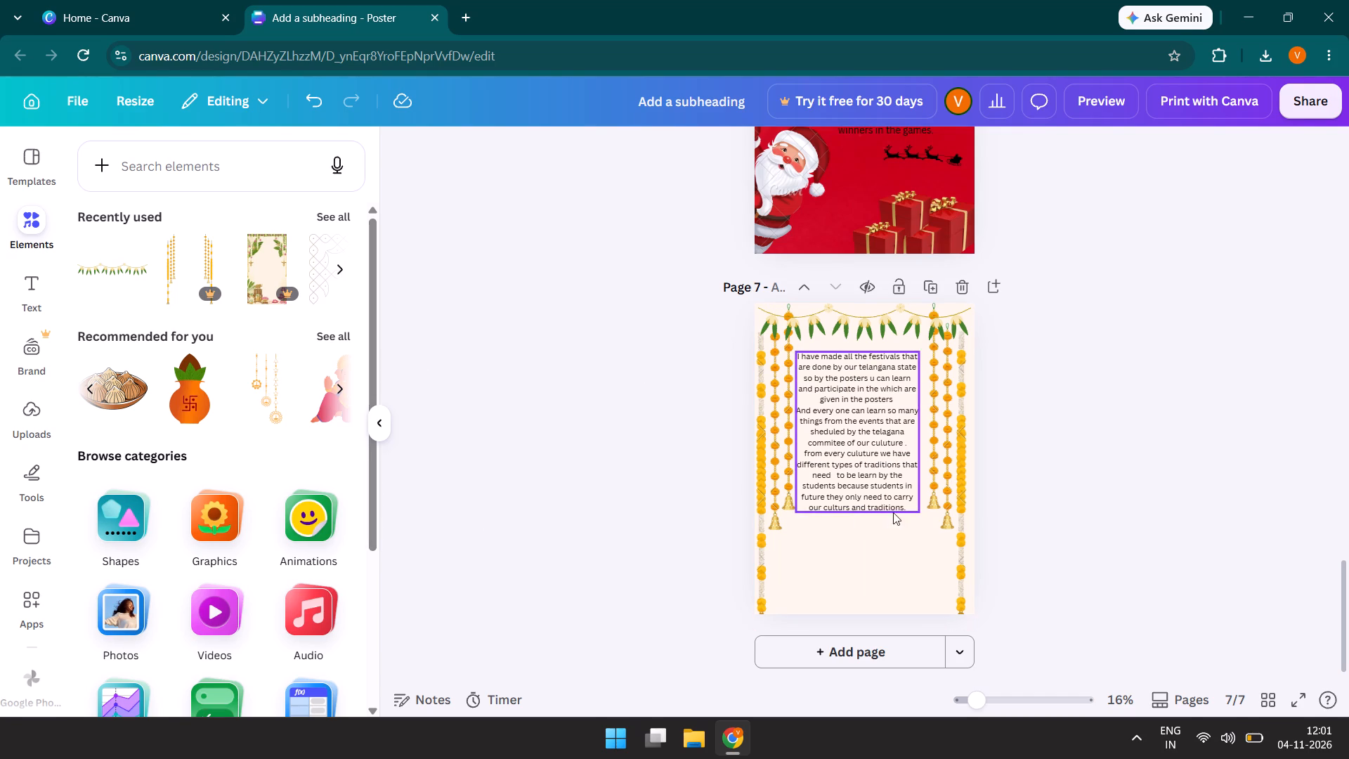
Move the closing paragraph on page 7 slightly down and toward the page's horizontal centre, between the garlands.
{"action": "left_click", "coordinate": [856, 479]}
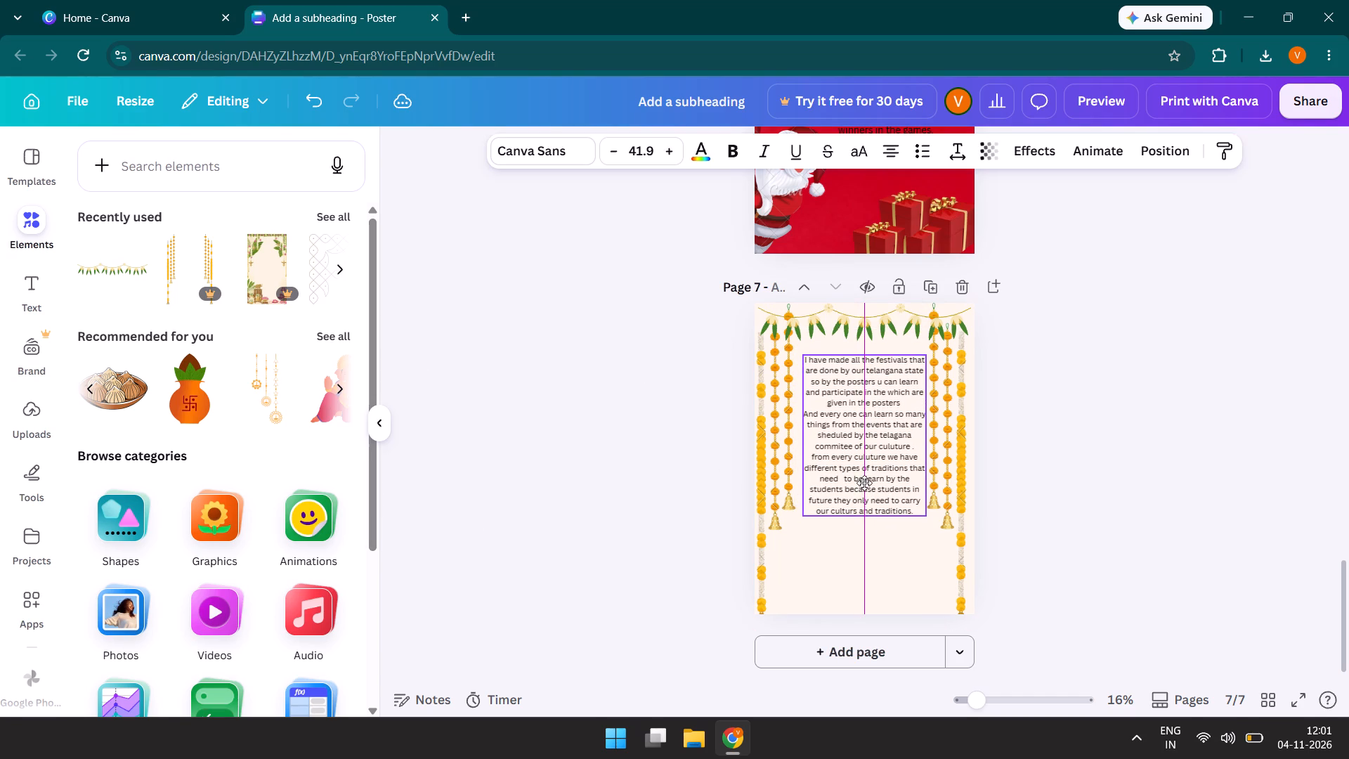
{"action": "left_click", "coordinate": [536, 557]}
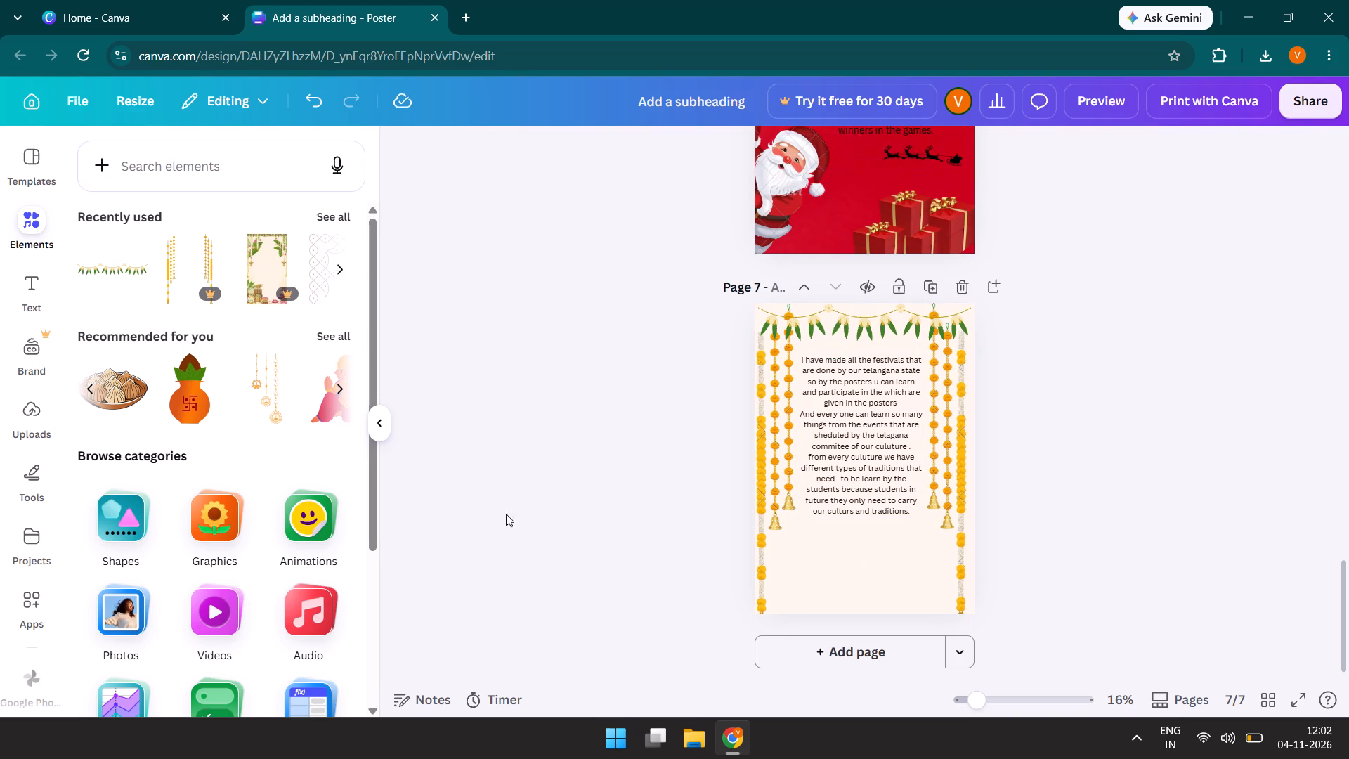
Add the bowl of dumpling sweets graphic to page 7, shrink it, and place it in the page's bottom-left corner.
{"action": "left_click", "coordinate": [124, 382]}
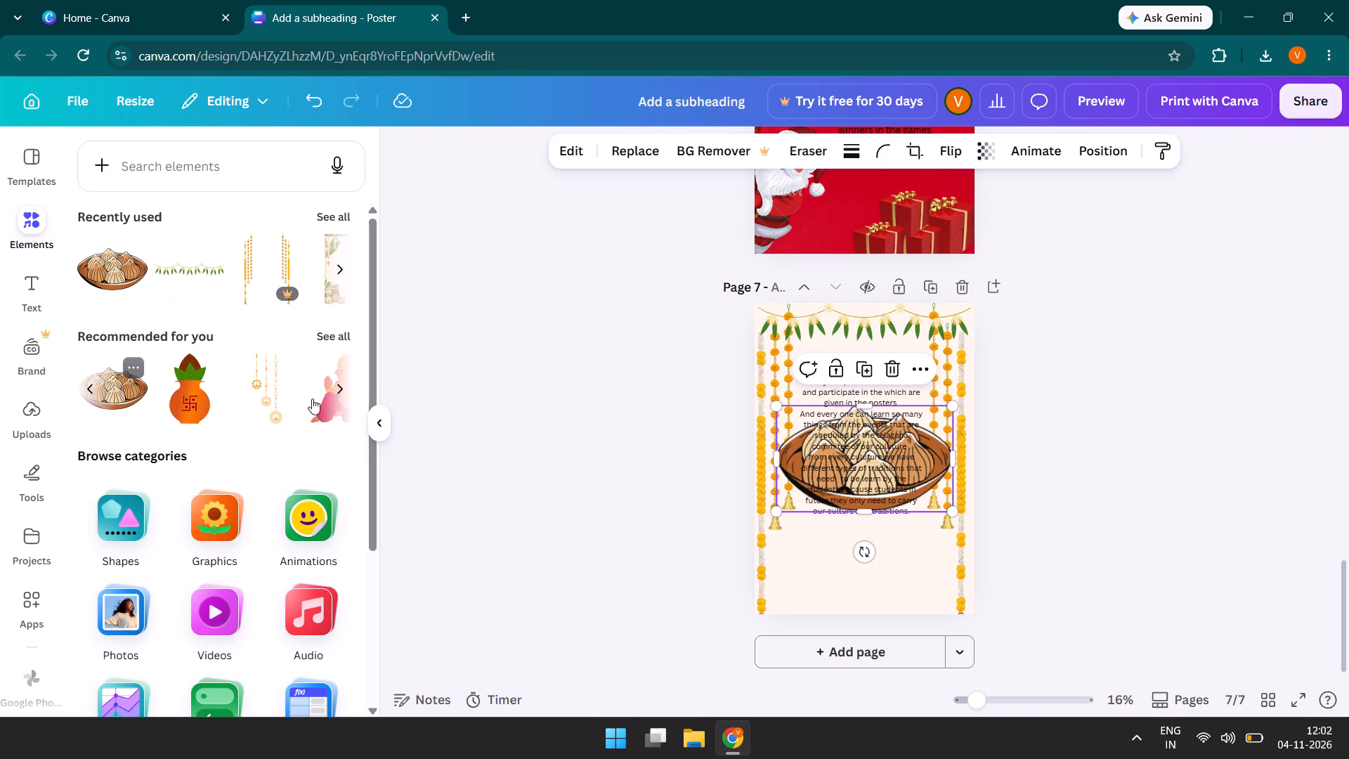
{"action": "left_click_drag", "start_coordinate": [775, 410], "coordinate": [836, 477]}
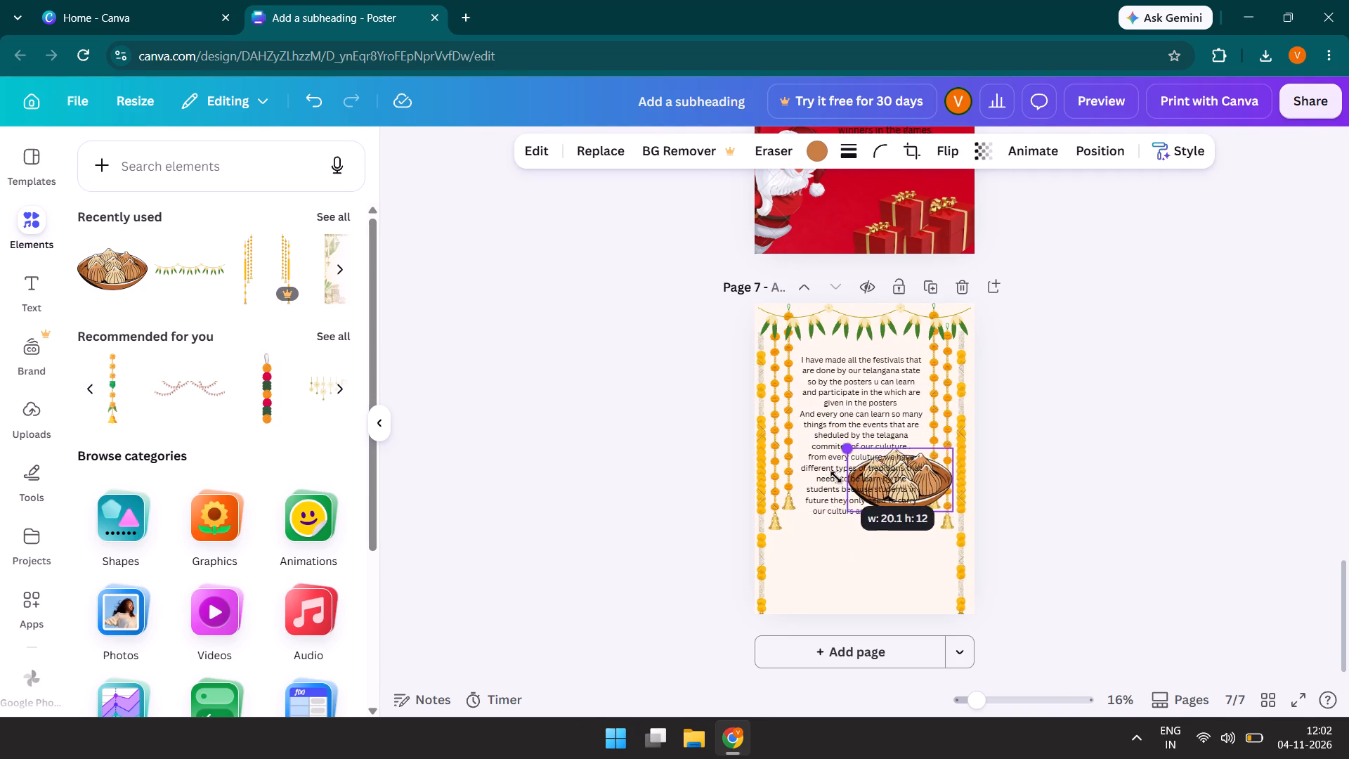
{"action": "left_click_drag", "start_coordinate": [836, 477], "coordinate": [837, 477]}
{"action": "left_click_drag", "start_coordinate": [944, 494], "coordinate": [866, 577]}
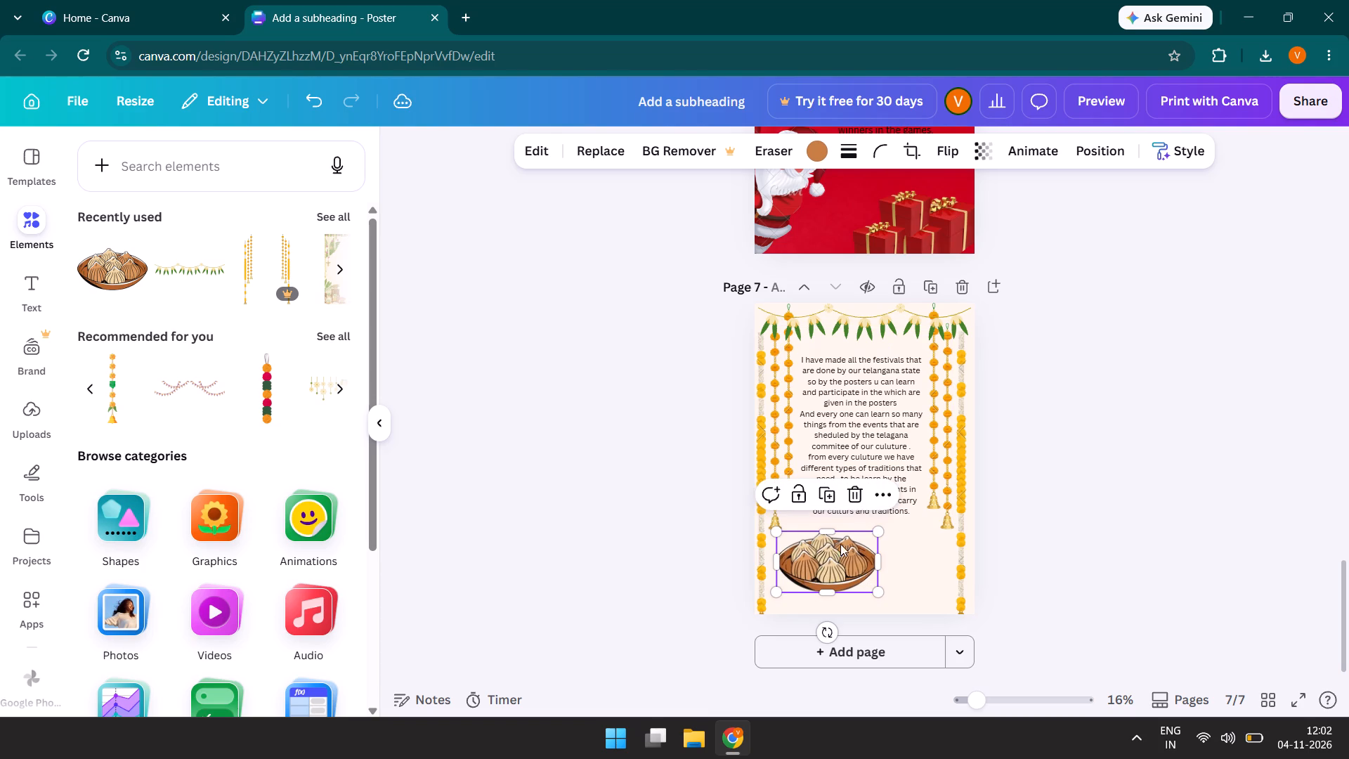
{"action": "left_click_drag", "start_coordinate": [781, 530], "coordinate": [796, 553]}
{"action": "left_click_drag", "start_coordinate": [819, 566], "coordinate": [789, 580]}
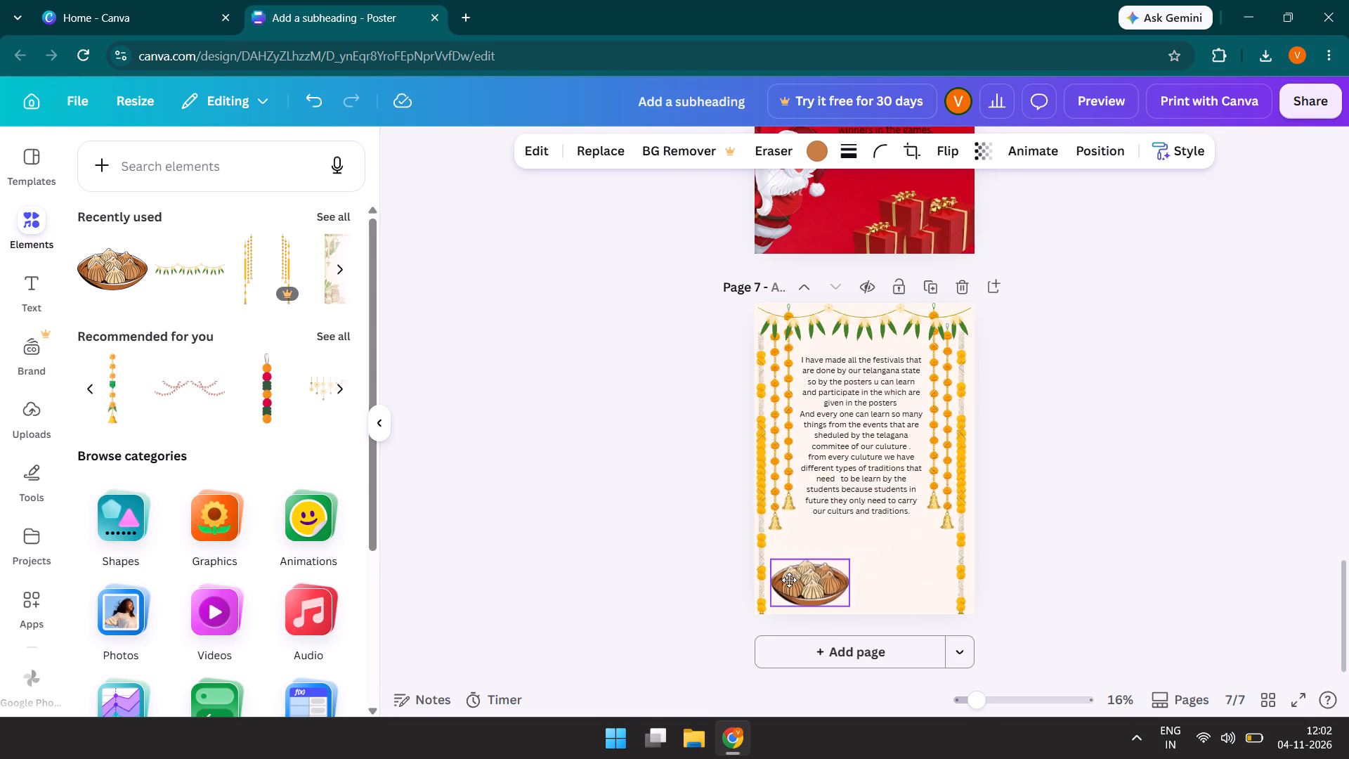
{"action": "left_click_drag", "start_coordinate": [789, 580], "coordinate": [789, 586]}
{"action": "left_click", "coordinate": [658, 540]}
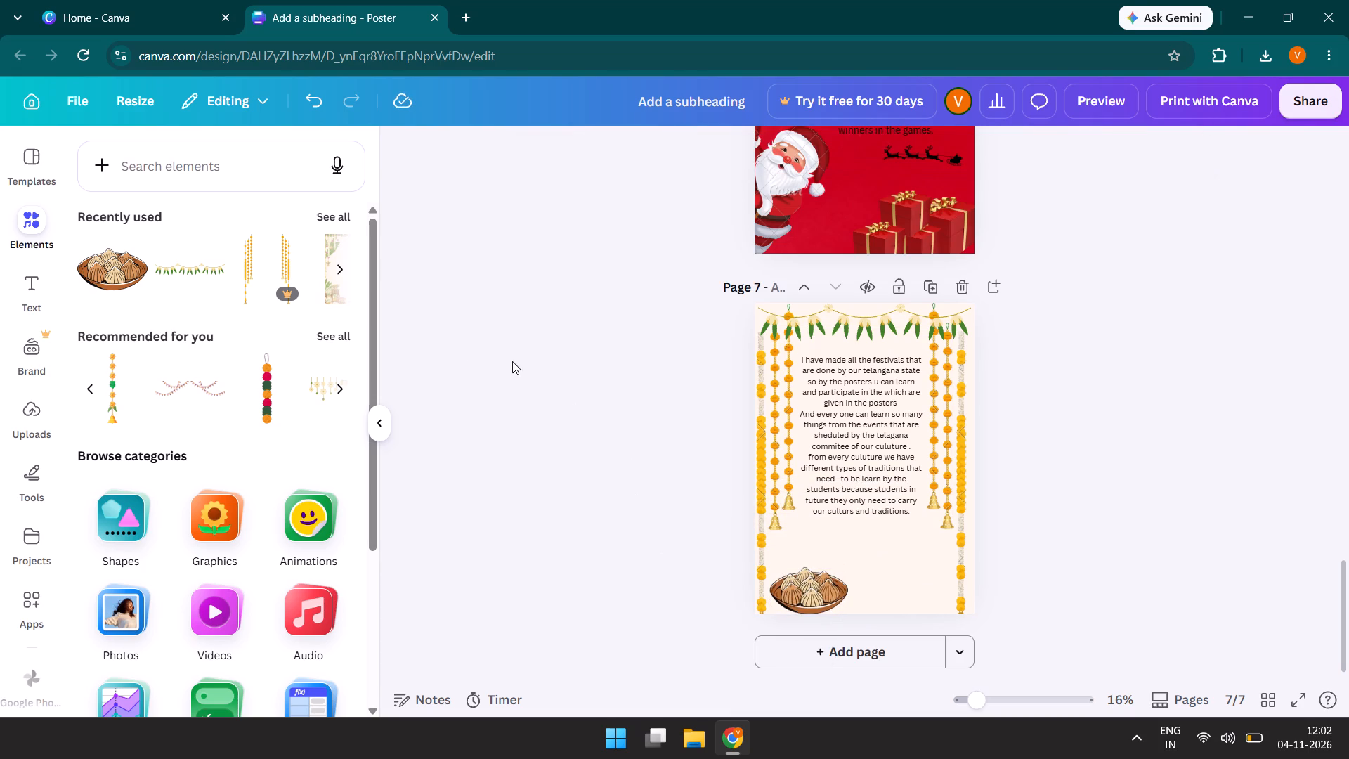
Search the graphics for "sweets" and add the red box of assorted sweets to page 7.
{"action": "left_click", "coordinate": [341, 384]}
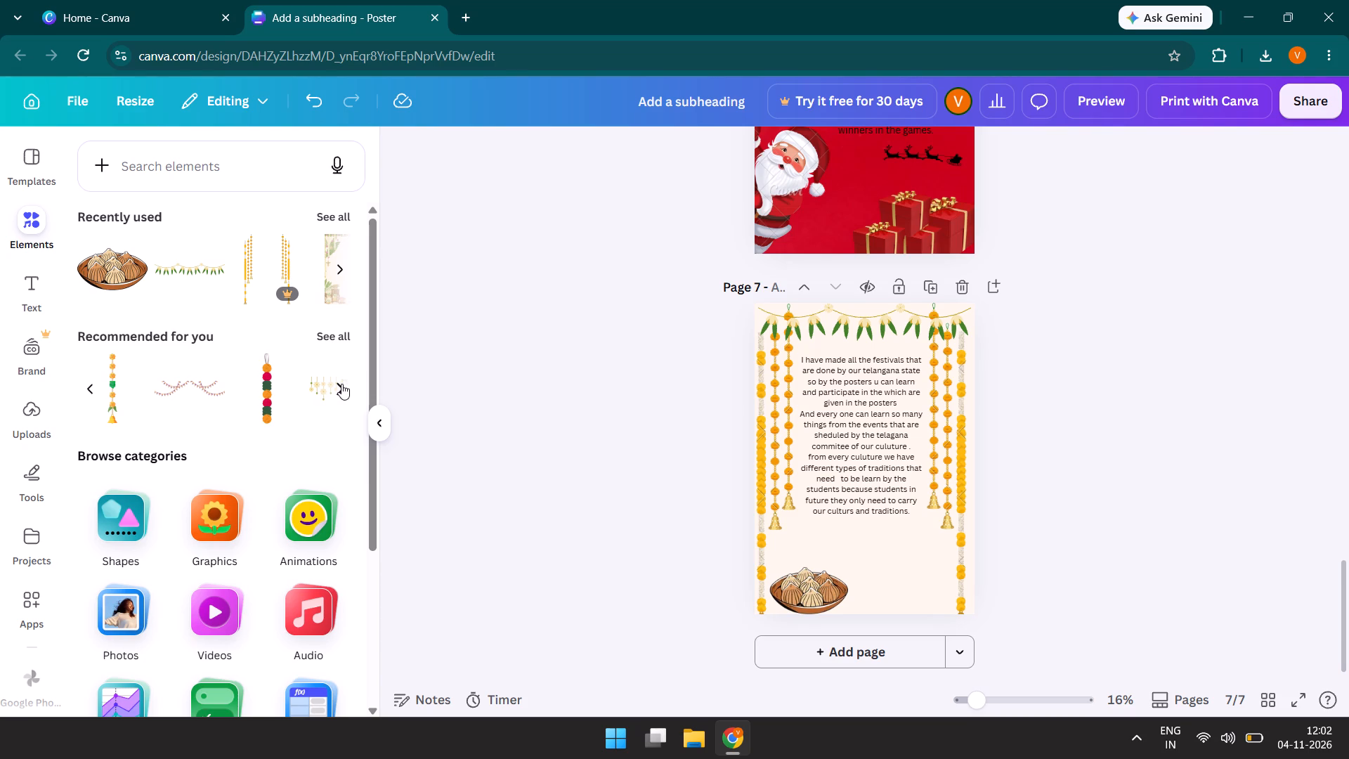
{"action": "left_click", "coordinate": [341, 384]}
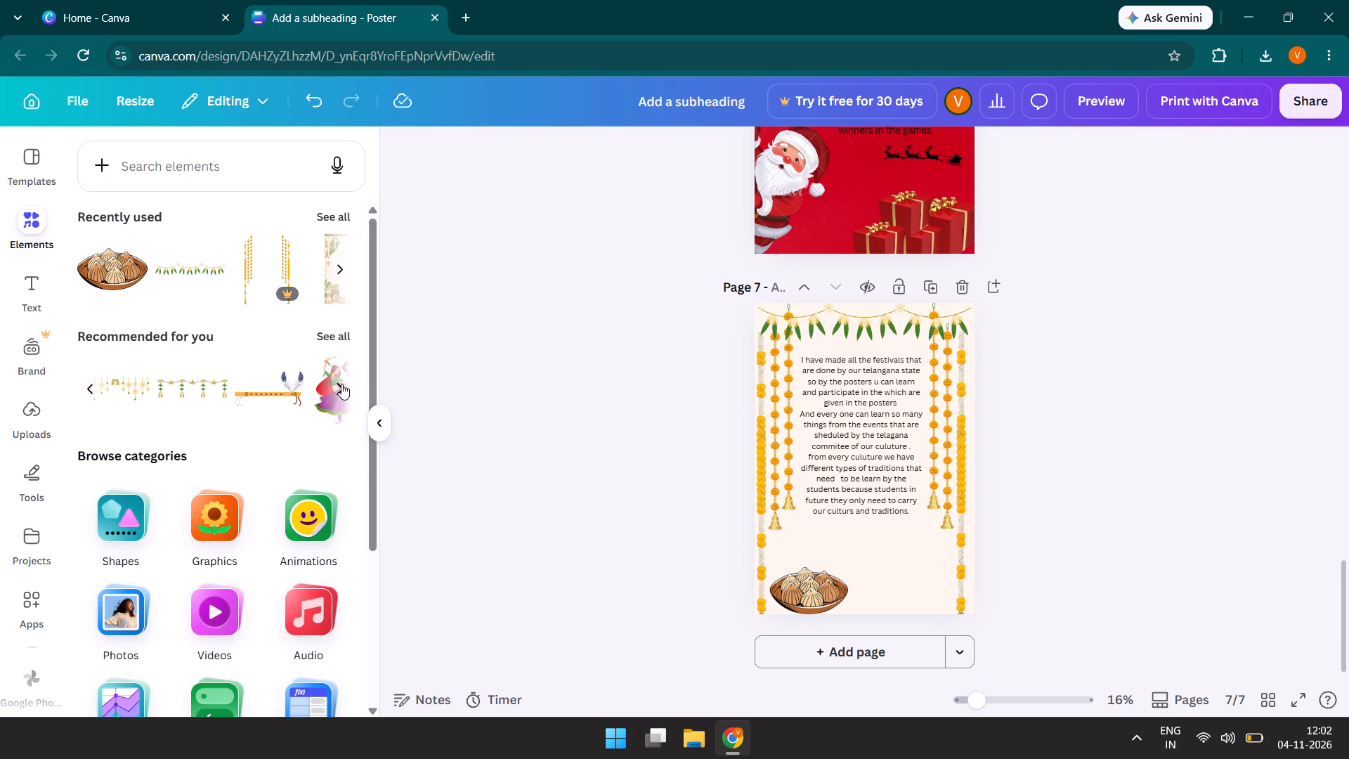
{"action": "left_click", "coordinate": [341, 384]}
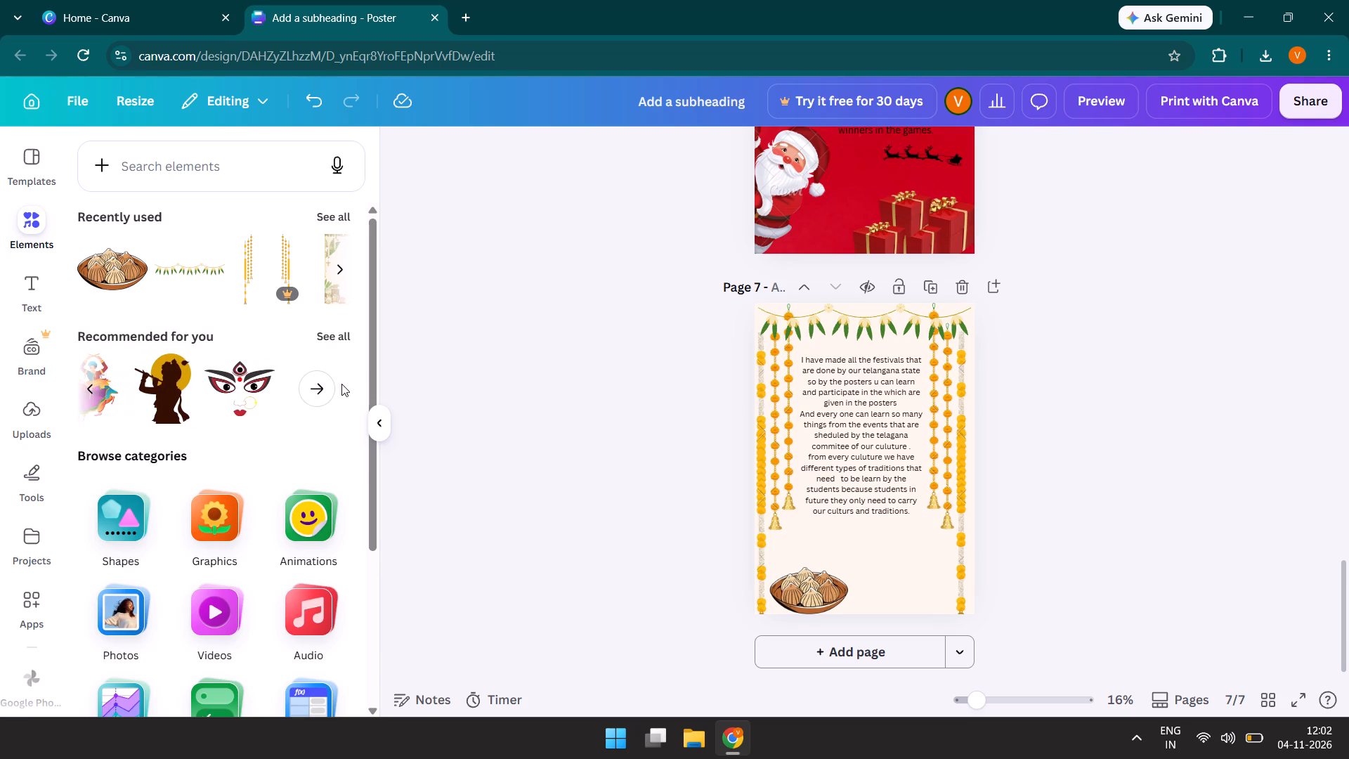
{"action": "left_click", "coordinate": [344, 214]}
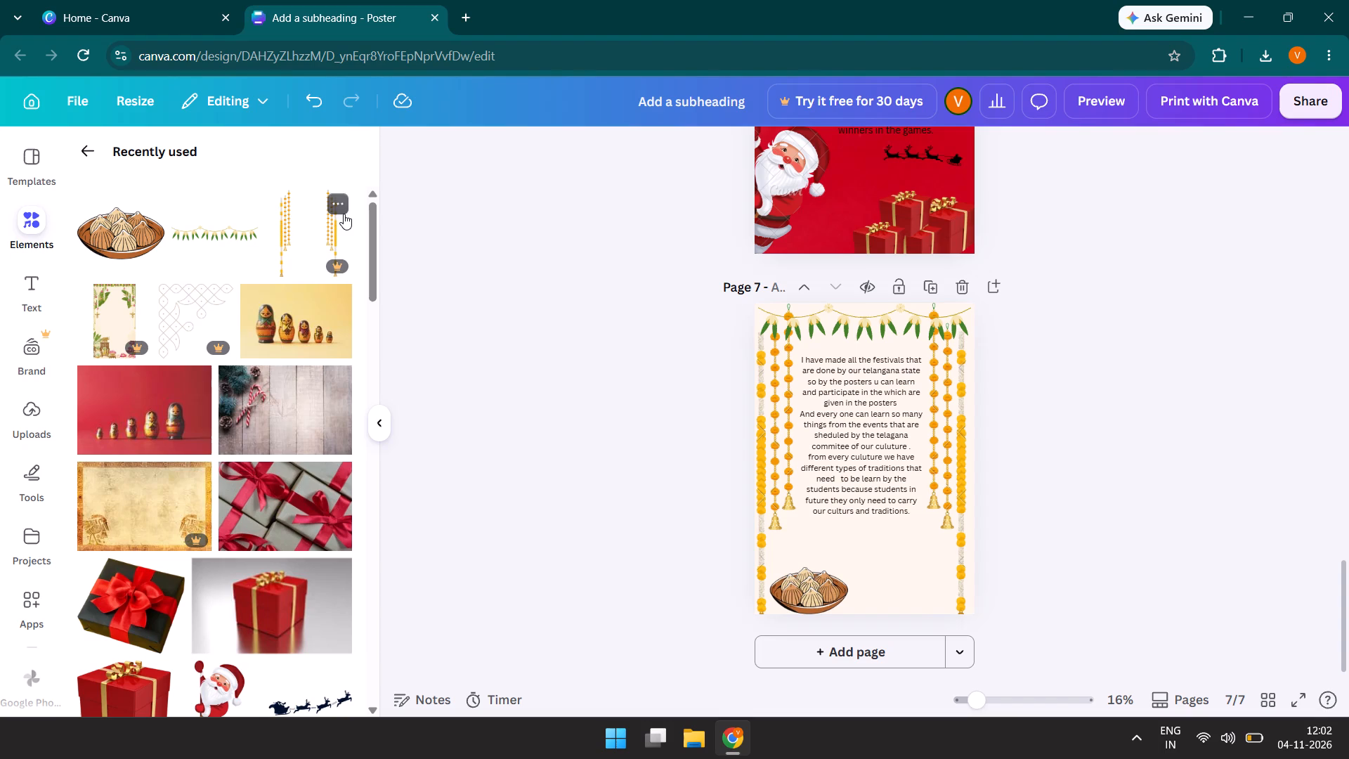
{"action": "left_click", "coordinate": [92, 143]}
{"action": "left_click", "coordinate": [141, 164]}
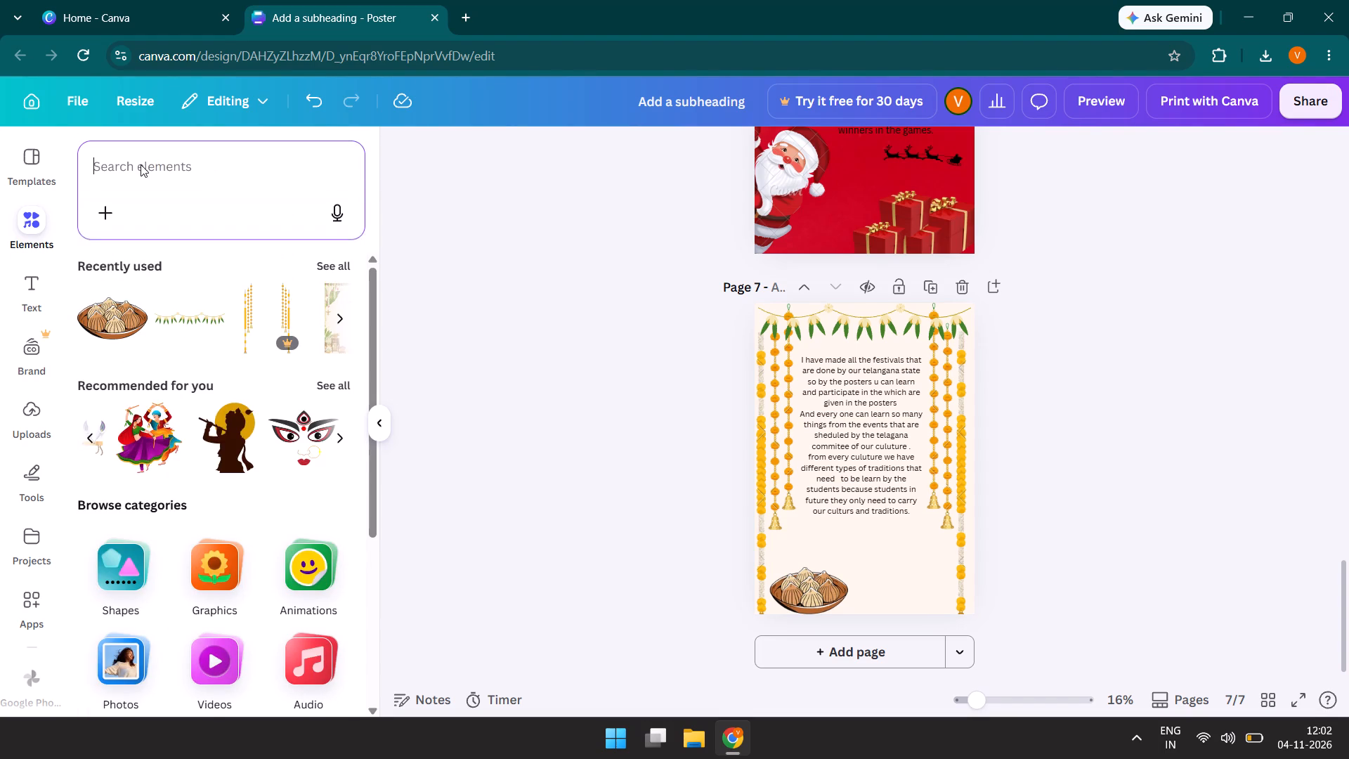
{"action": "type", "text": "sweets"}
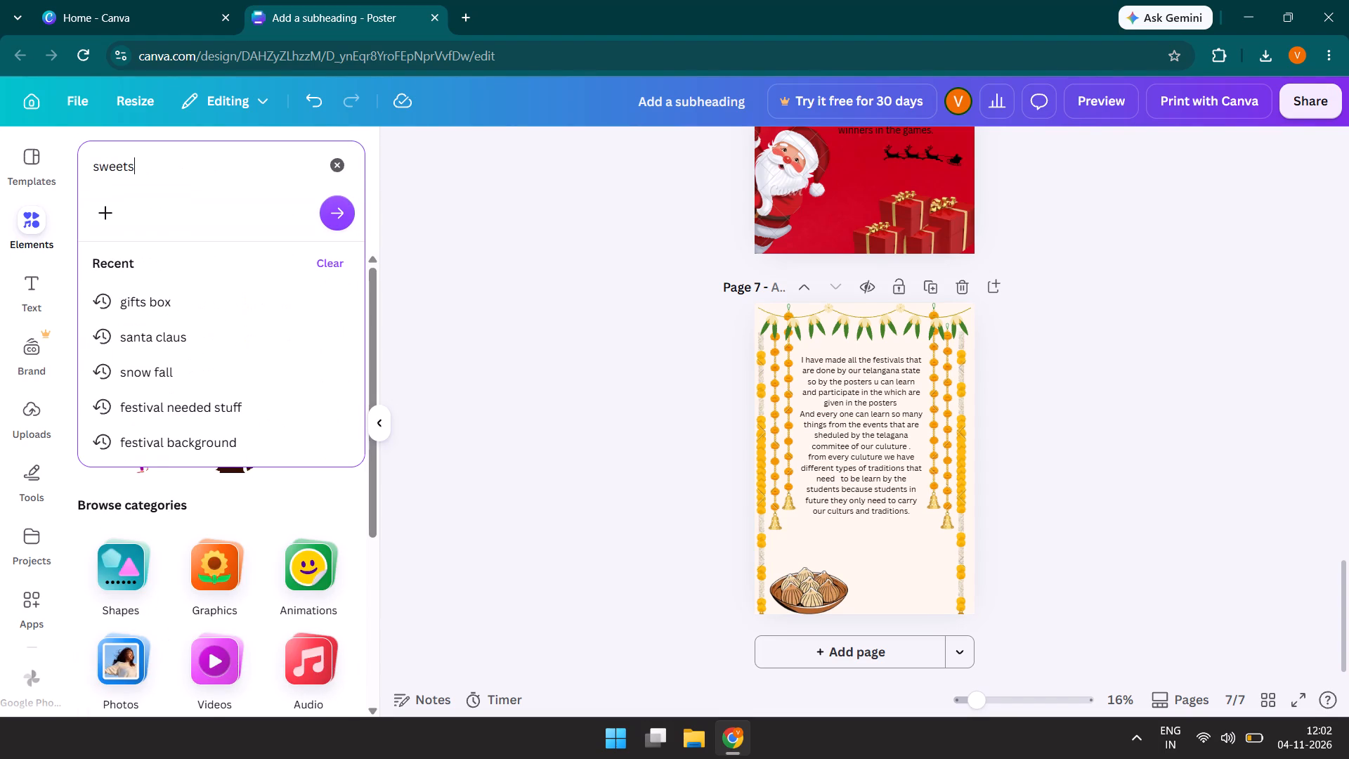
{"action": "key", "text": "Return"}
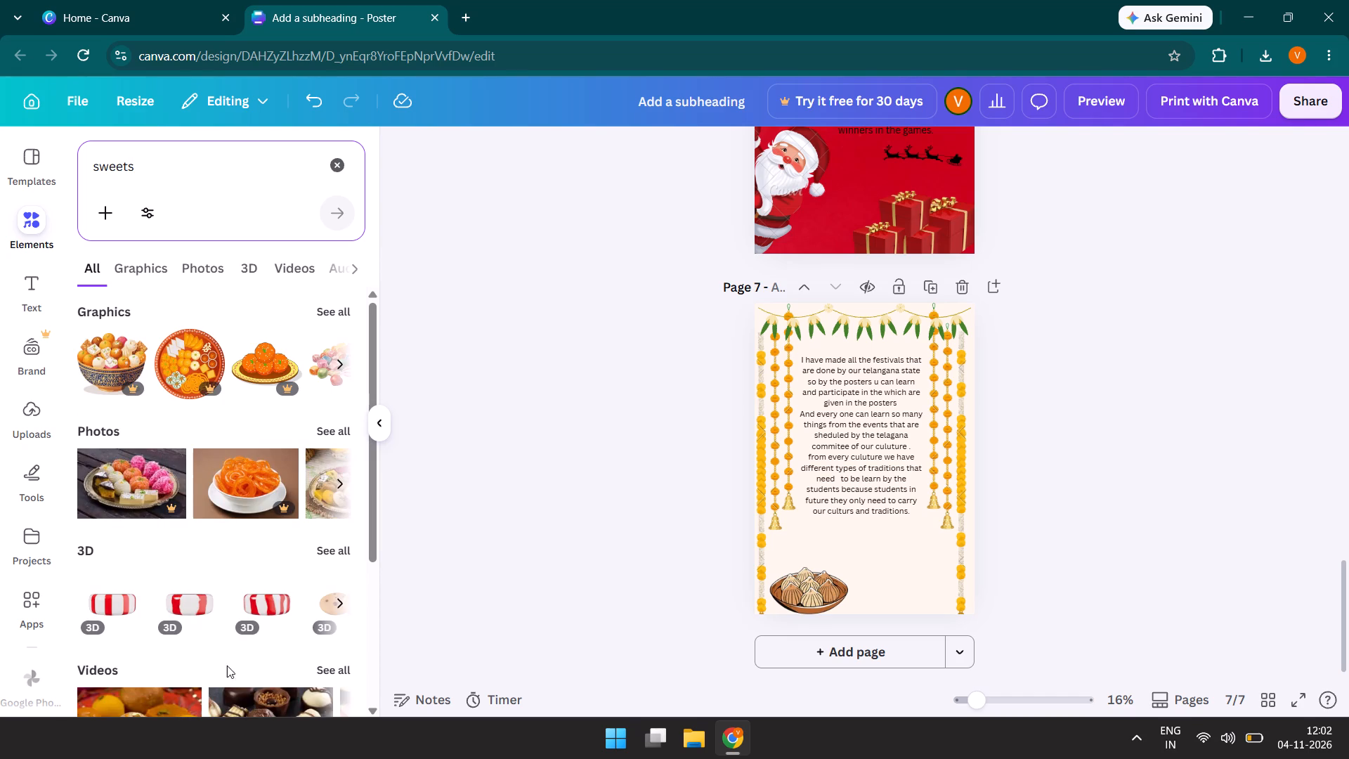
{"action": "scroll", "coordinate": [227, 652], "scroll_direction": "down", "scroll_amount": 4}
{"action": "scroll", "coordinate": [187, 604], "scroll_direction": "up", "scroll_amount": 6}
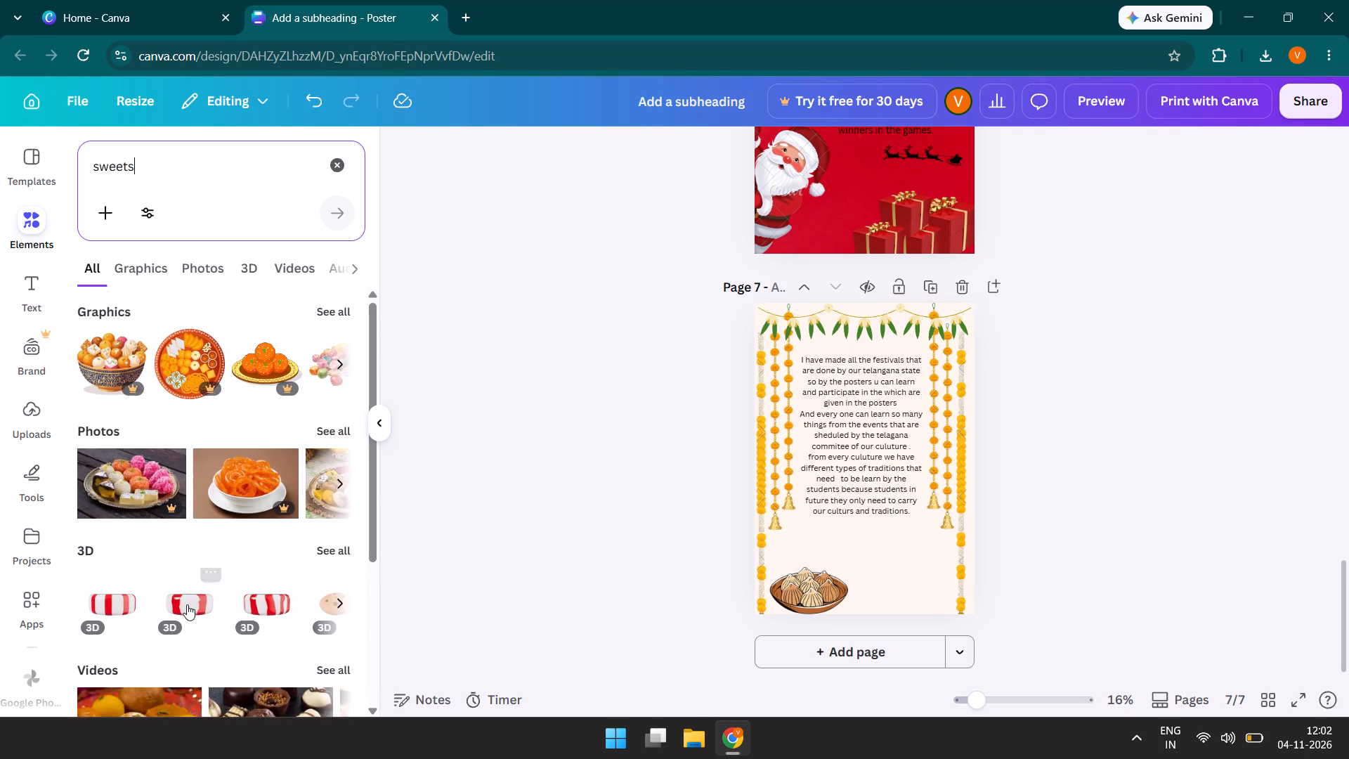
{"action": "left_click", "coordinate": [335, 305]}
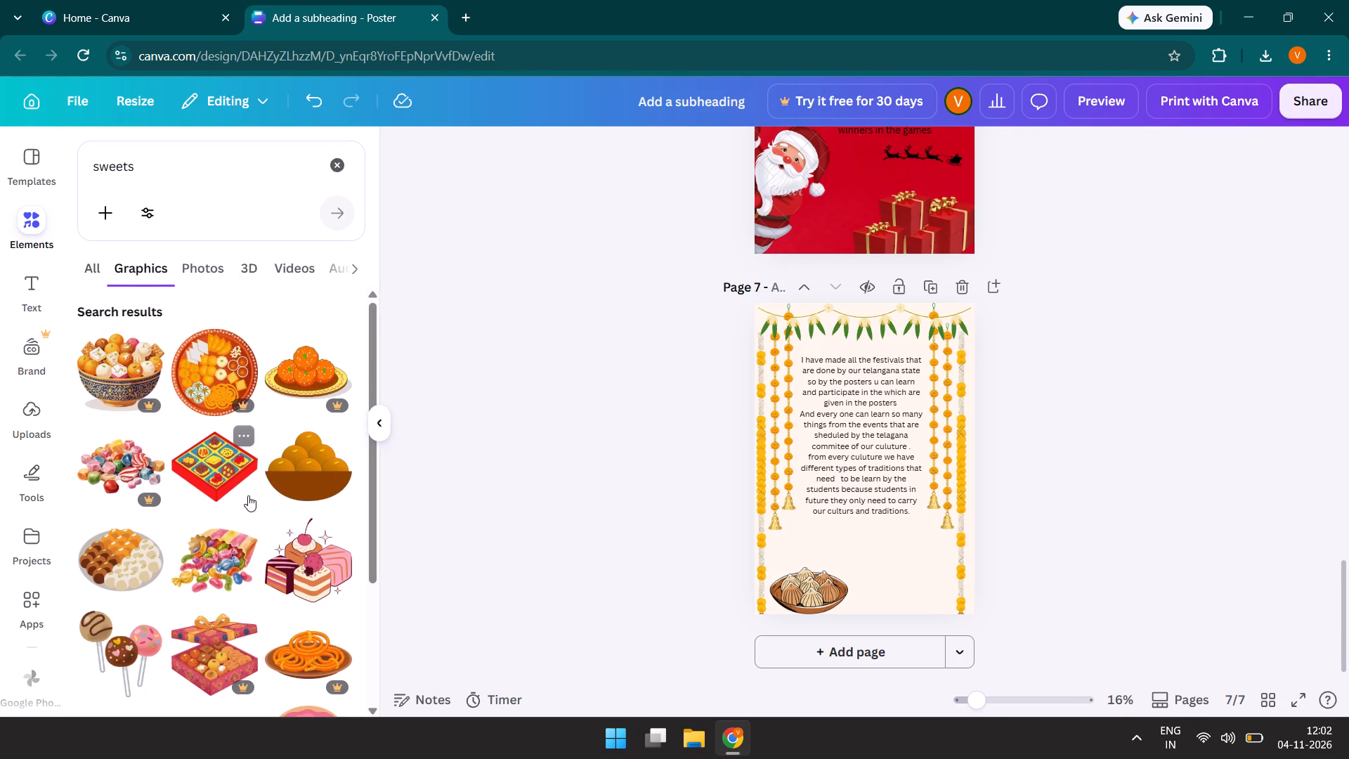
{"action": "left_click", "coordinate": [224, 479]}
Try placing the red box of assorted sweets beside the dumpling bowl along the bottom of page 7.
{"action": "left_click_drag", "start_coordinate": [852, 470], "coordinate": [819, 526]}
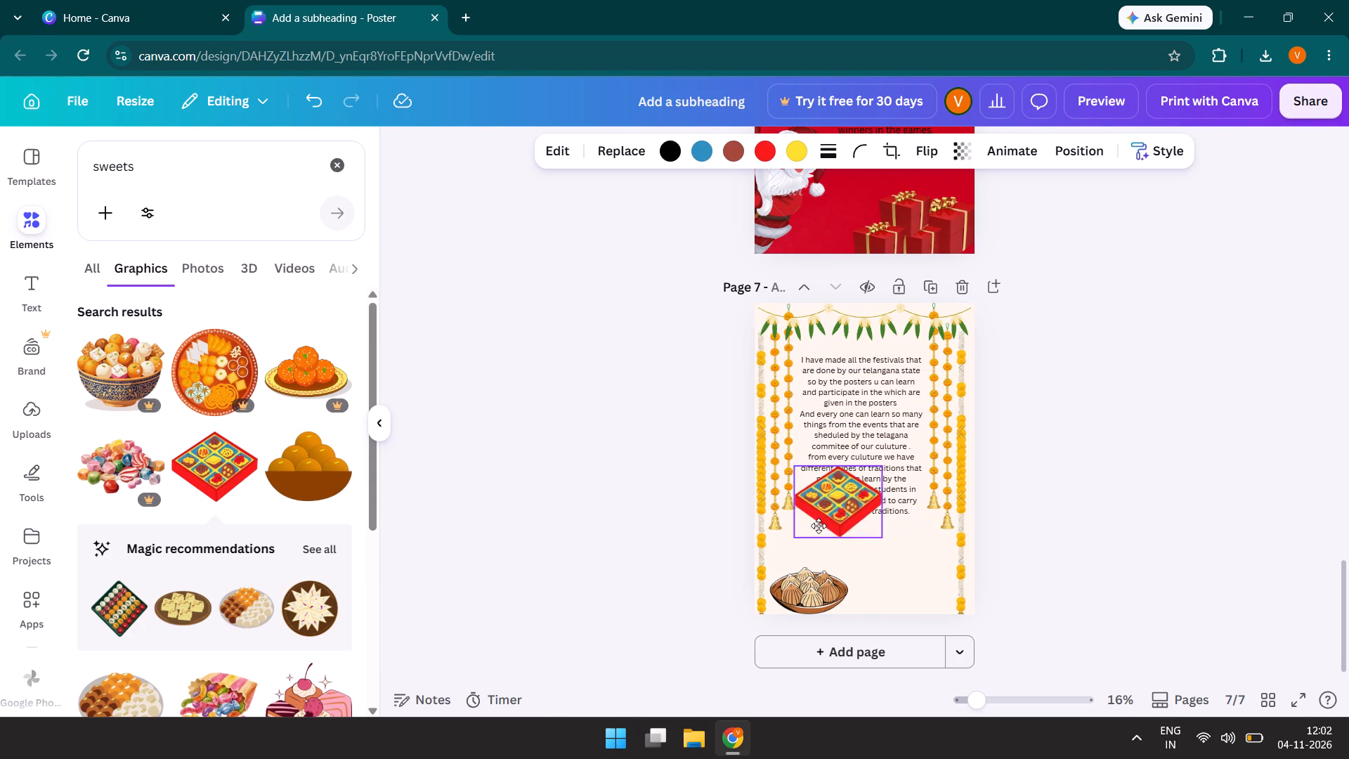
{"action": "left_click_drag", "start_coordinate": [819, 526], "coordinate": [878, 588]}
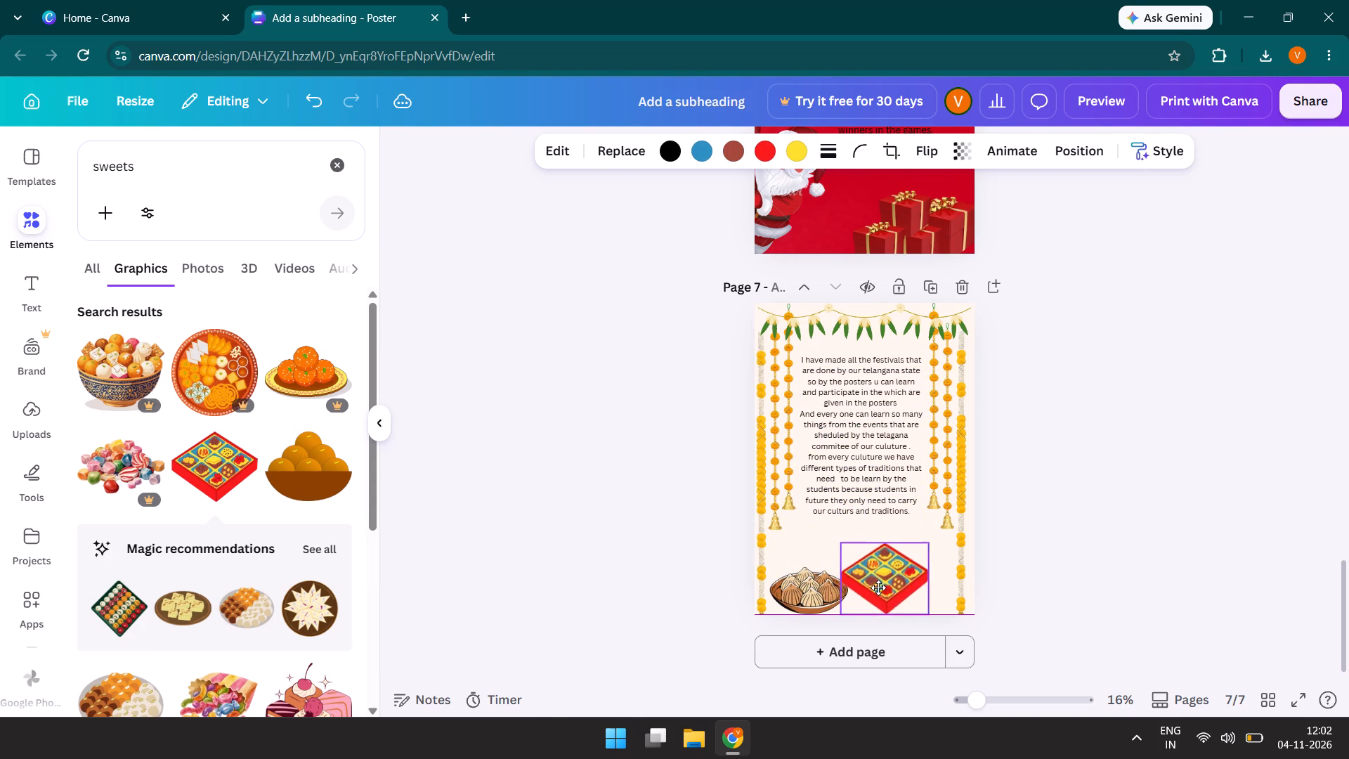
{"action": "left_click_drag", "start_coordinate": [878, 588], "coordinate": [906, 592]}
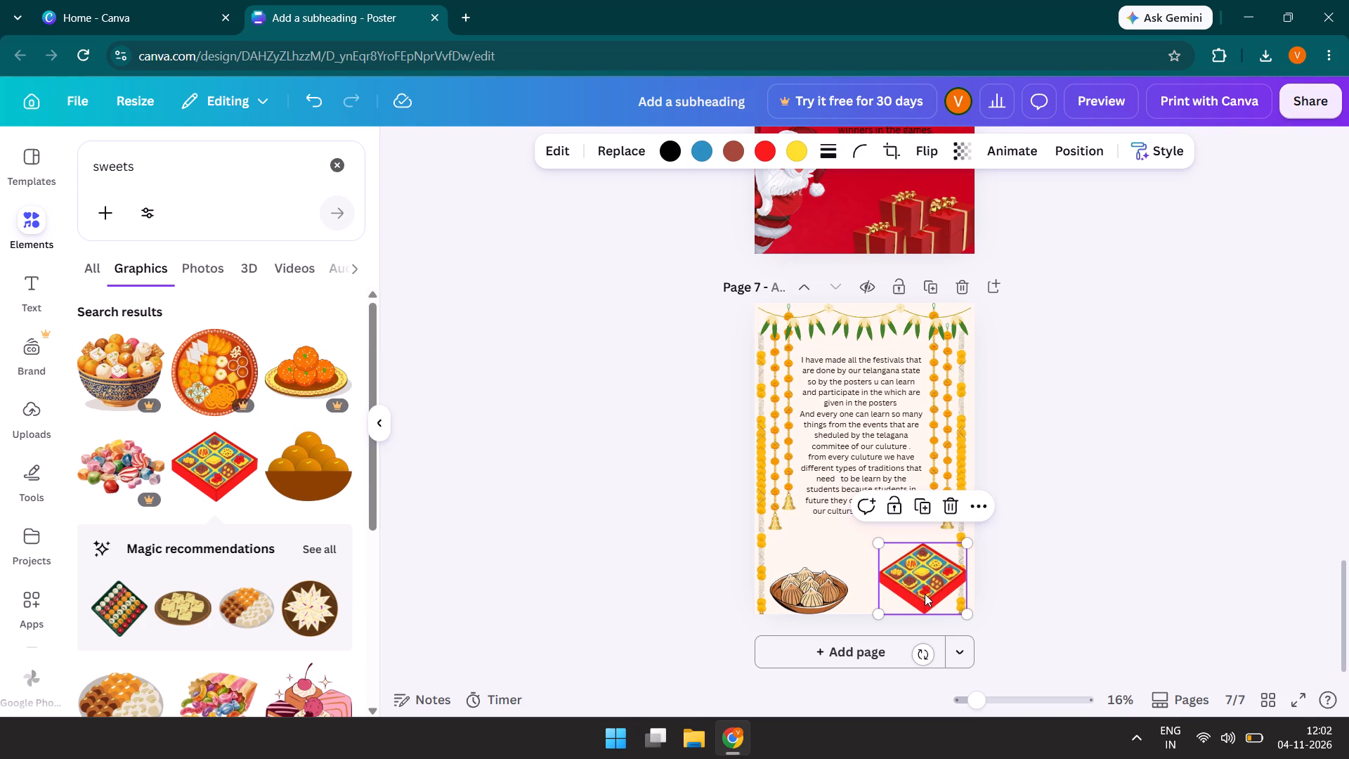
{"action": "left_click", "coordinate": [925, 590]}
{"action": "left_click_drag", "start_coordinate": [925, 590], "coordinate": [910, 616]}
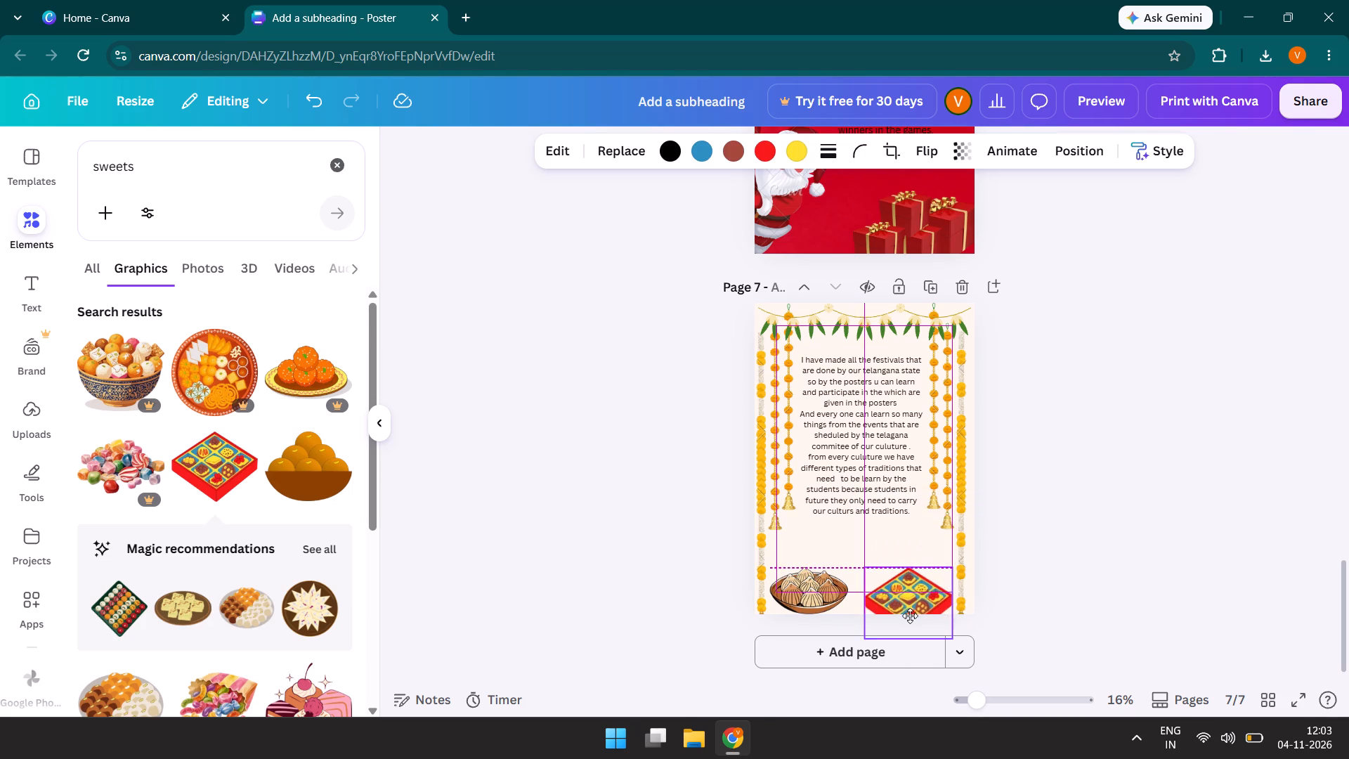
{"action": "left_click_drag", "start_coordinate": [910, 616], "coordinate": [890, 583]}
Delete the bowl of dumpling sweets from page 7.
{"action": "left_click", "coordinate": [820, 588]}
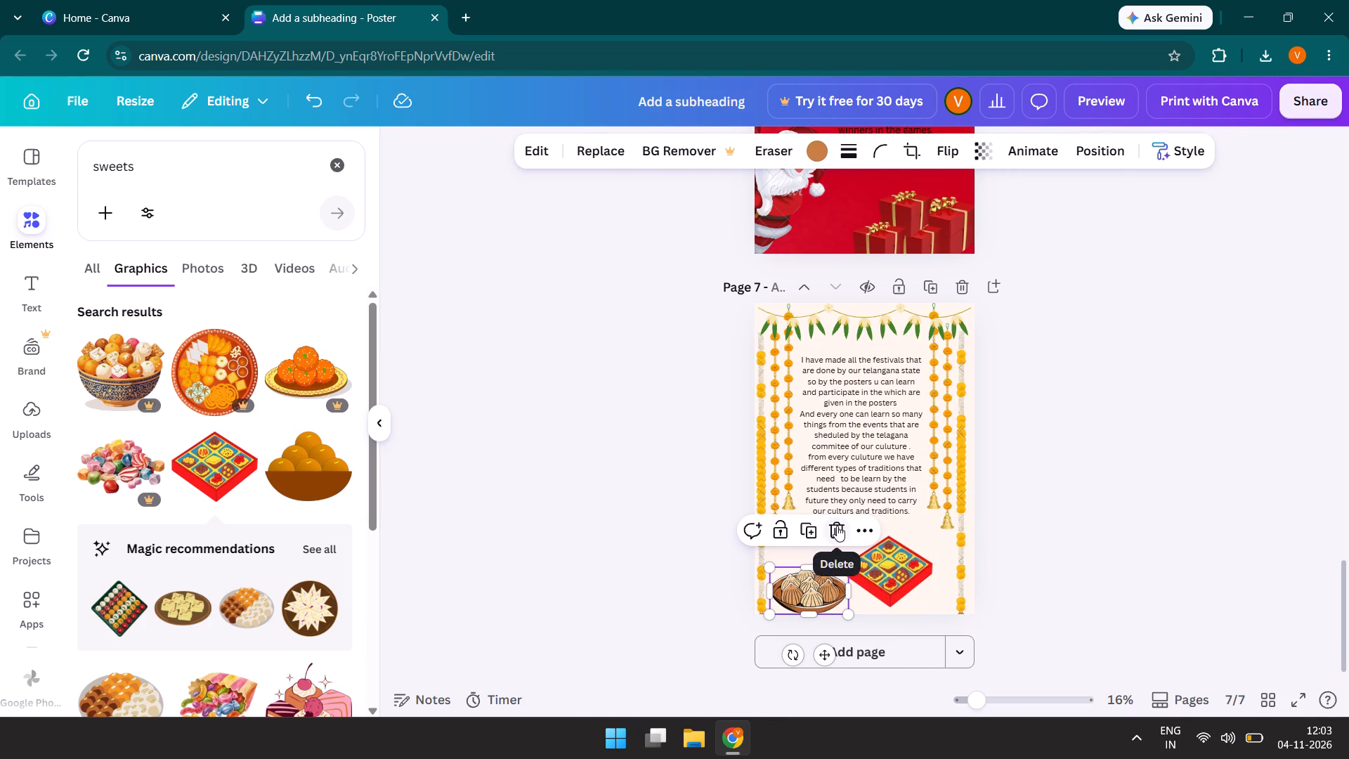
{"action": "left_click", "coordinate": [837, 526]}
Move the red box of assorted sweets into the bottom-left corner of page 7 and deselect it.
{"action": "left_click_drag", "start_coordinate": [893, 560], "coordinate": [819, 571]}
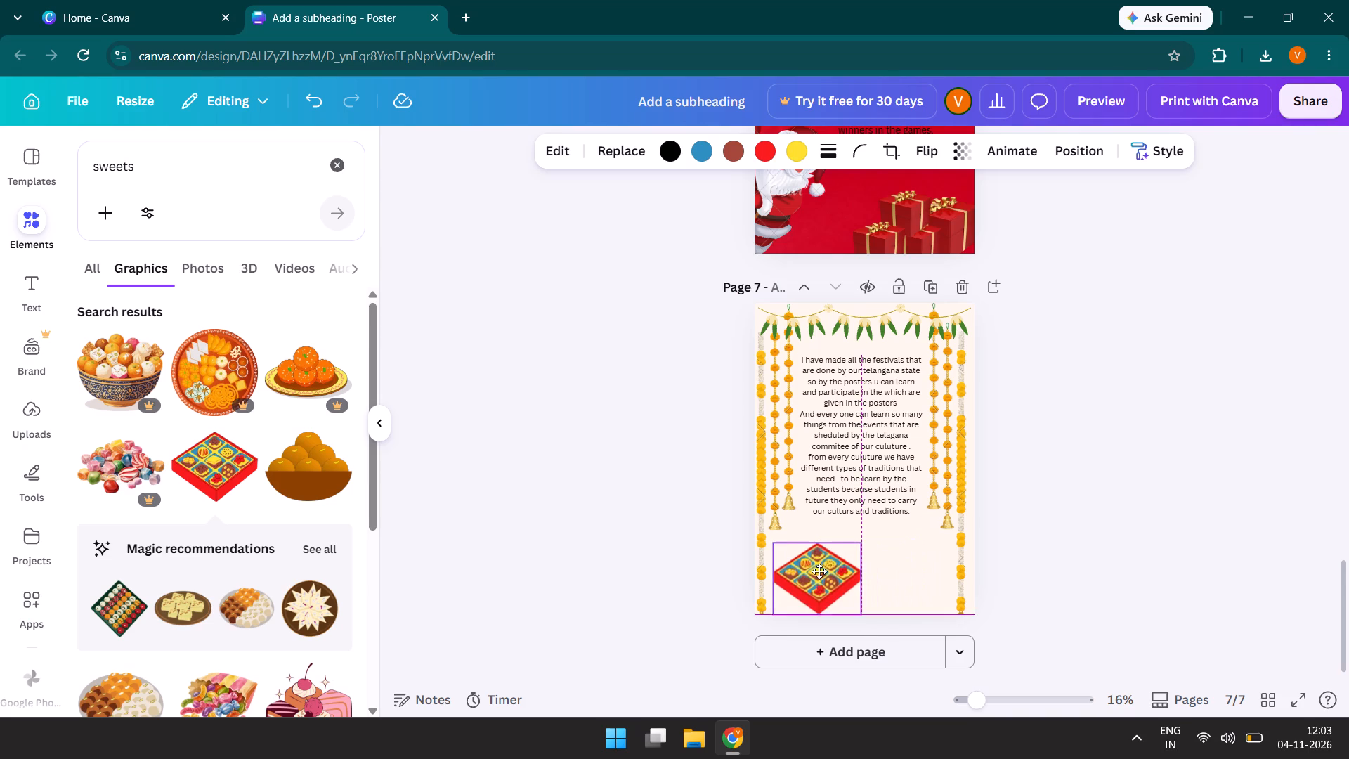
{"action": "left_click_drag", "start_coordinate": [819, 571], "coordinate": [811, 573]}
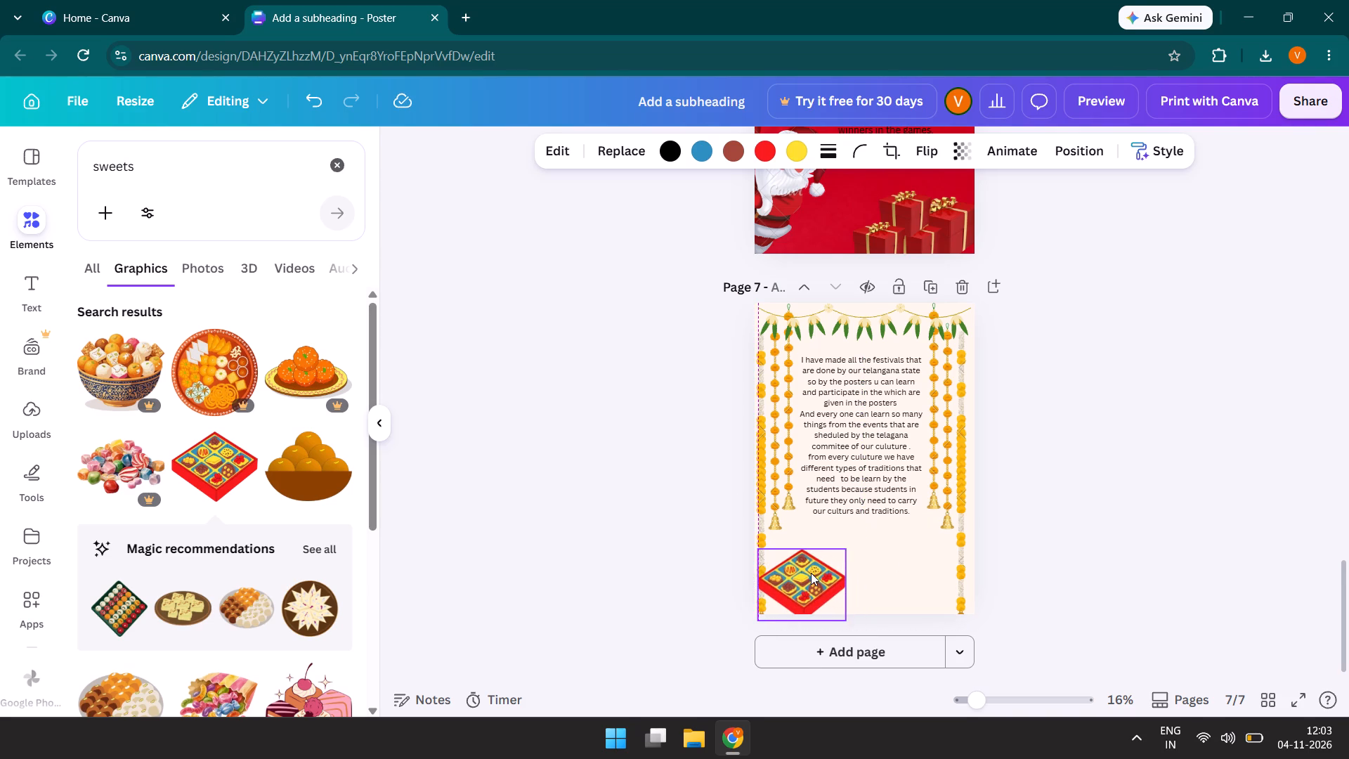
{"action": "left_click", "coordinate": [602, 552]}
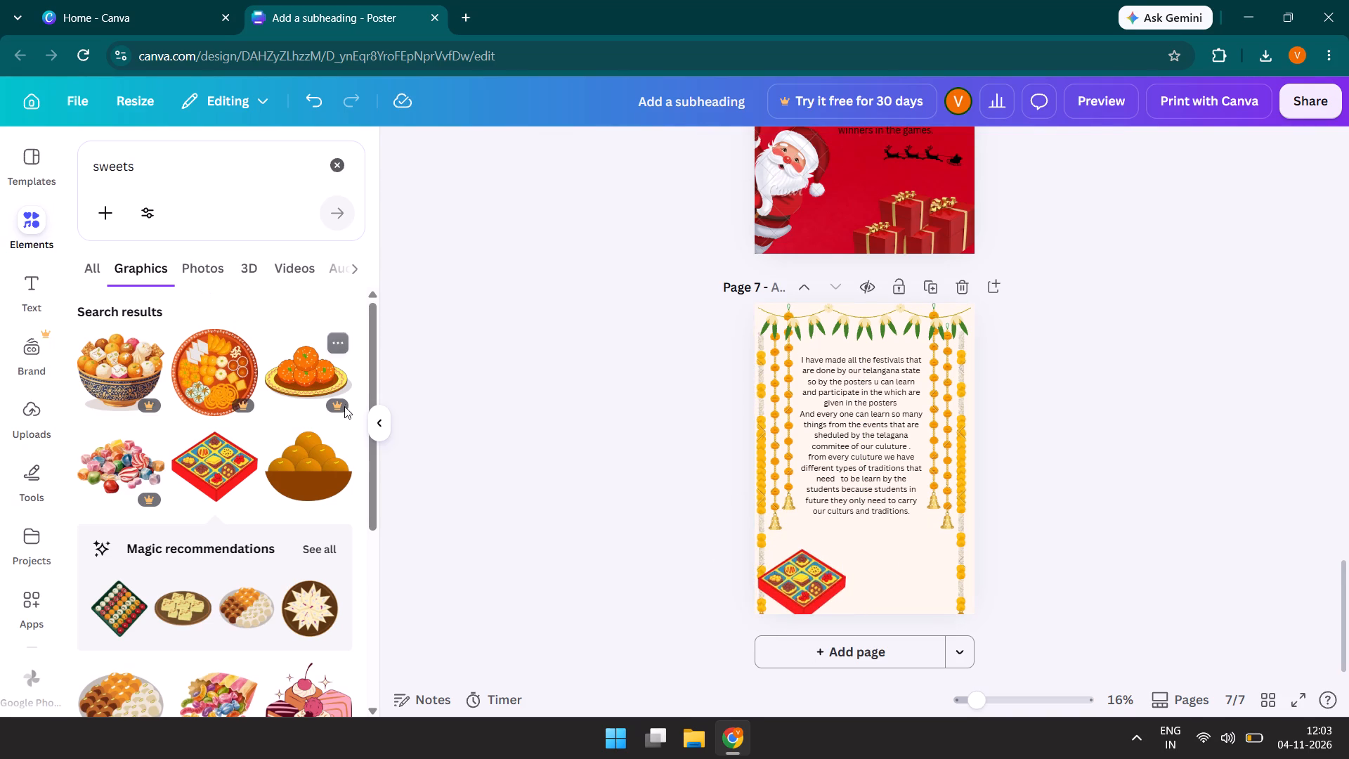
Browse the "sweets" graphics results for another sweets illustration to go with the red box on page 7.
{"action": "left_click", "coordinate": [356, 267]}
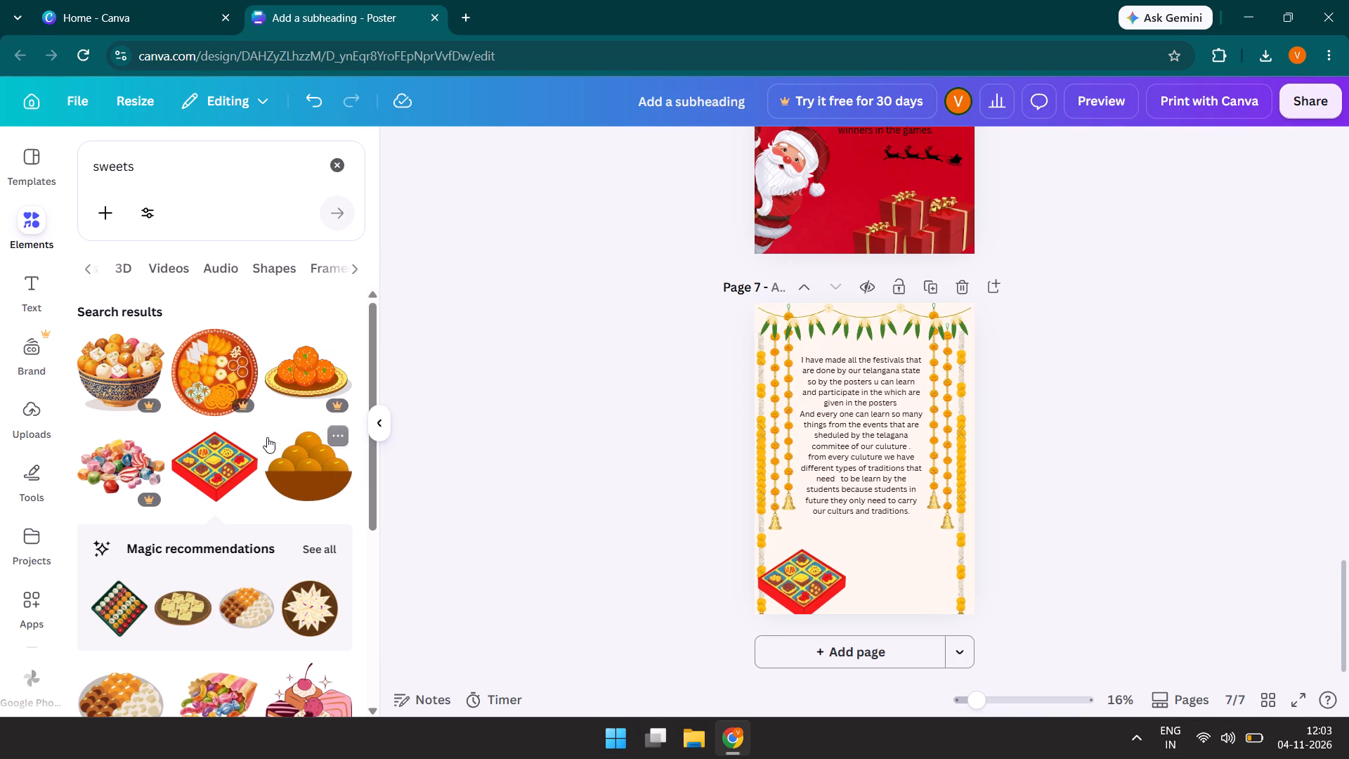
{"action": "scroll", "coordinate": [267, 437], "scroll_direction": "down", "scroll_amount": 5}
{"action": "scroll", "coordinate": [267, 437], "scroll_direction": "up", "scroll_amount": 3}
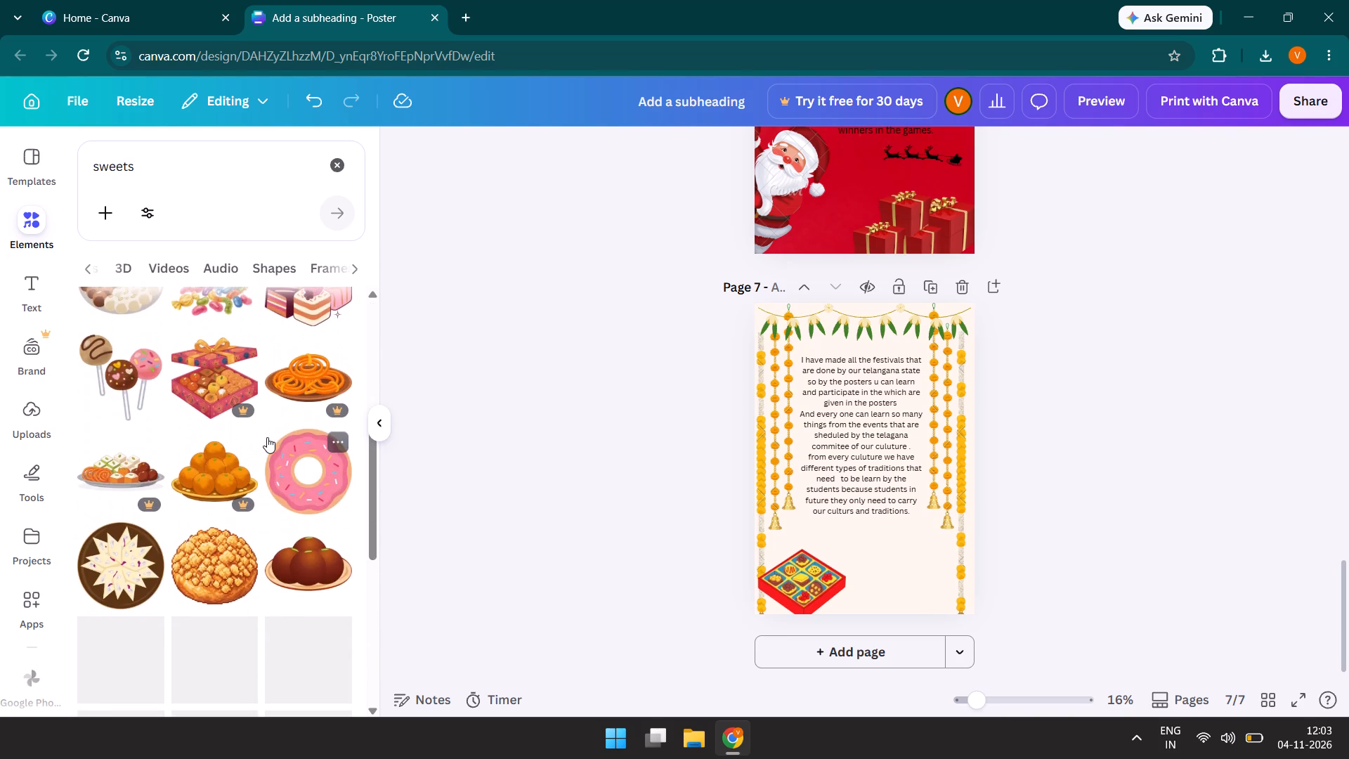
{"action": "scroll", "coordinate": [267, 437], "scroll_direction": "down", "scroll_amount": 1}
{"action": "scroll", "coordinate": [267, 437], "scroll_direction": "up", "scroll_amount": 3}
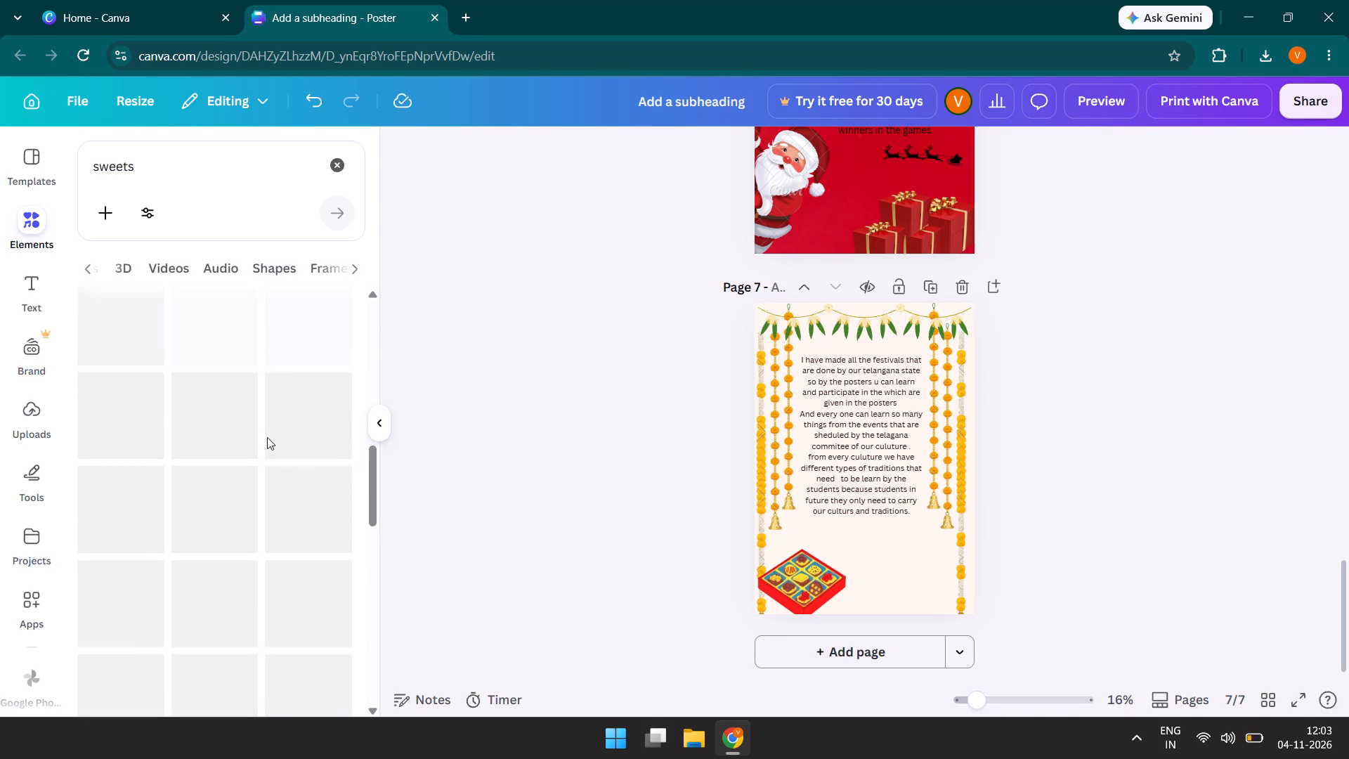
{"action": "scroll", "coordinate": [267, 437], "scroll_direction": "up", "scroll_amount": 3}
{"action": "scroll", "coordinate": [267, 437], "scroll_direction": "down", "scroll_amount": 3}
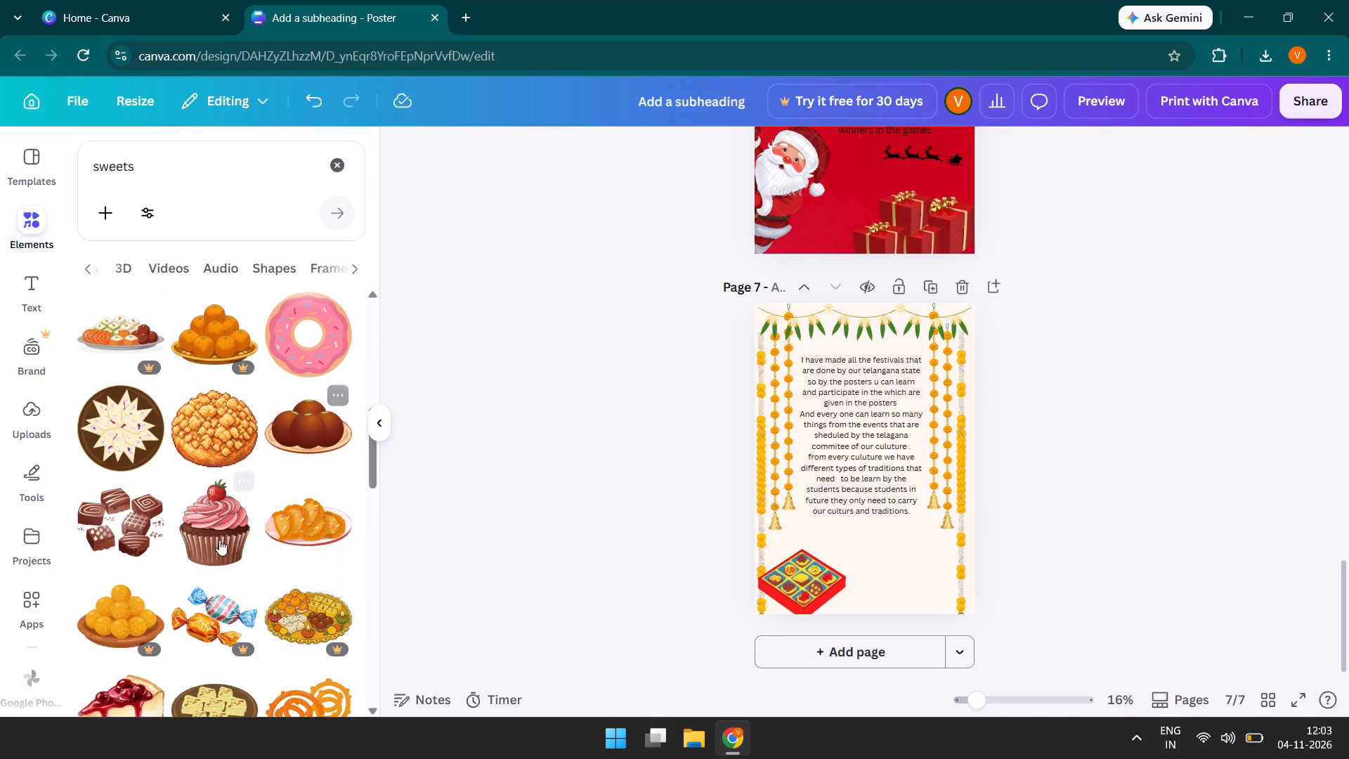
{"action": "scroll", "coordinate": [214, 536], "scroll_direction": "down", "scroll_amount": 5}
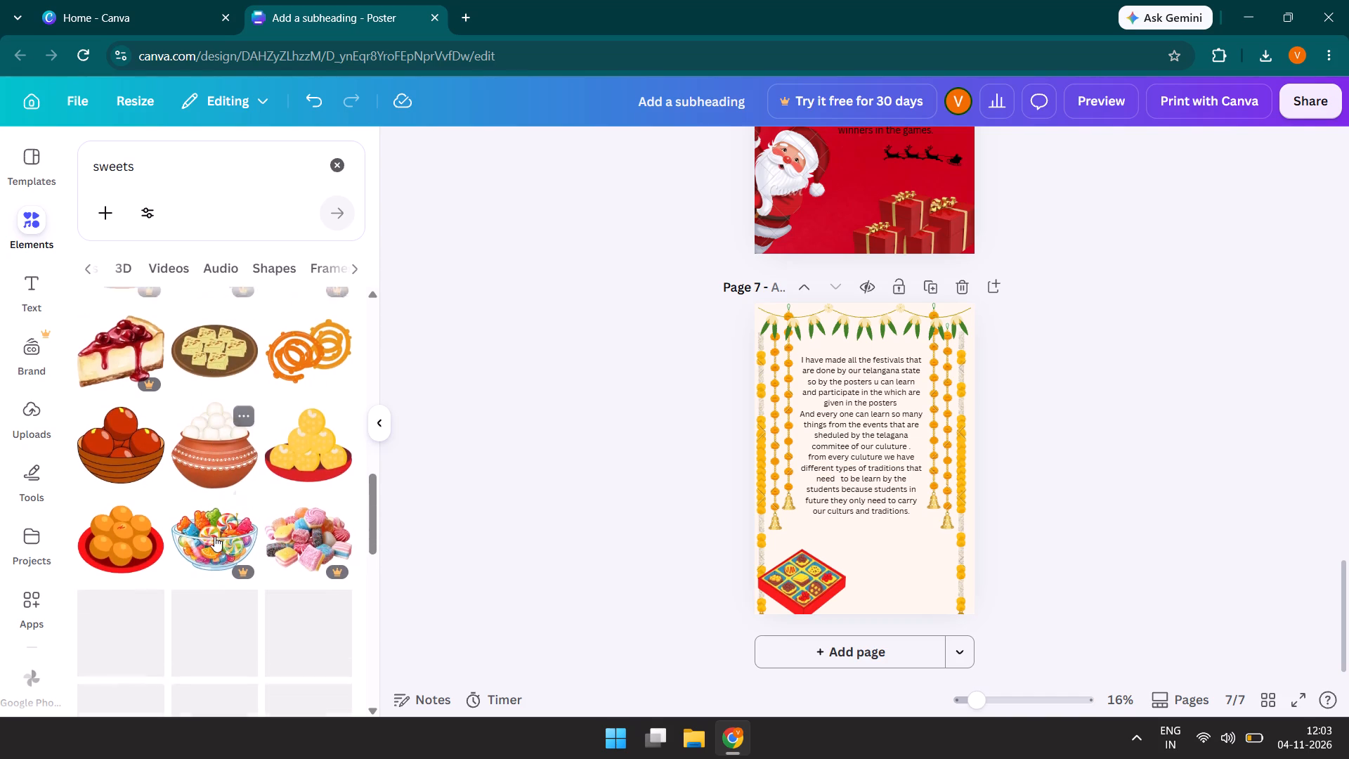
{"action": "scroll", "coordinate": [214, 536], "scroll_direction": "down", "scroll_amount": 3}
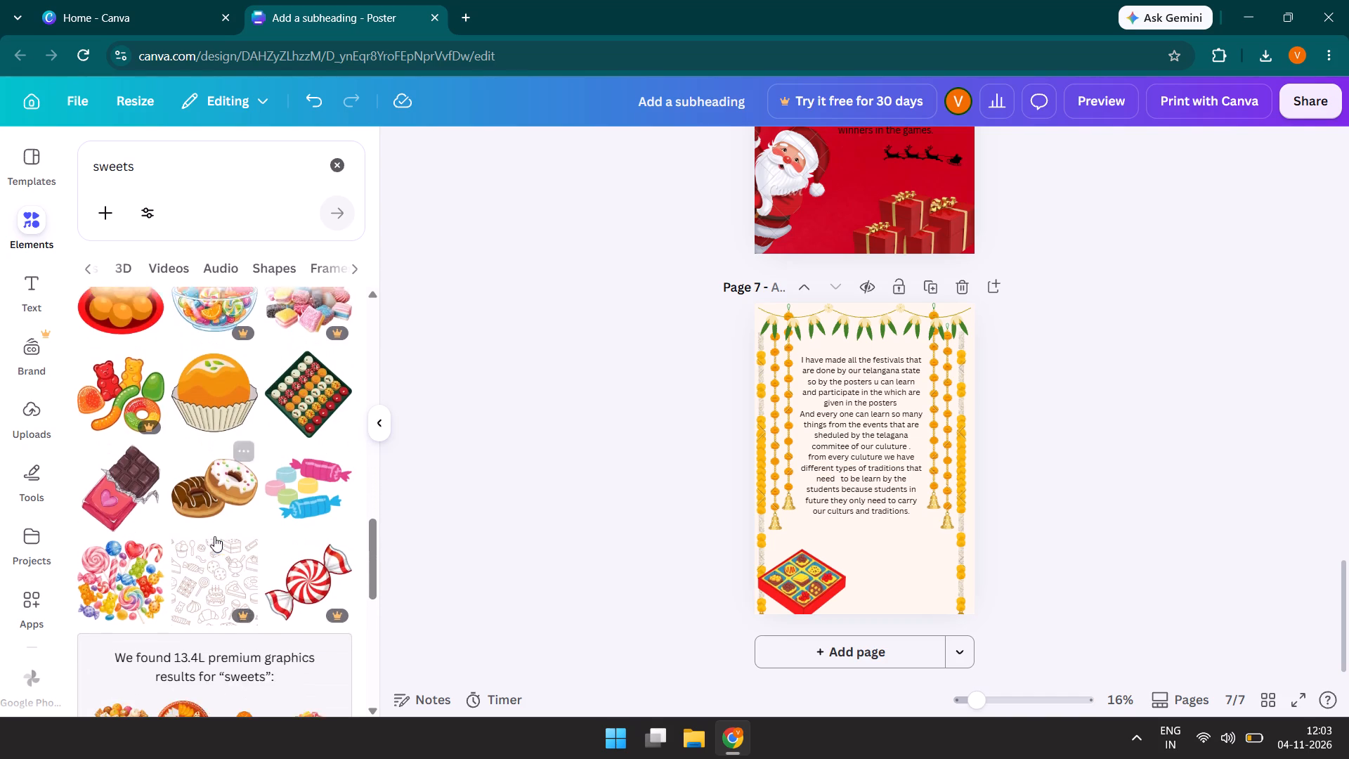
{"action": "scroll", "coordinate": [214, 536], "scroll_direction": "down", "scroll_amount": 5}
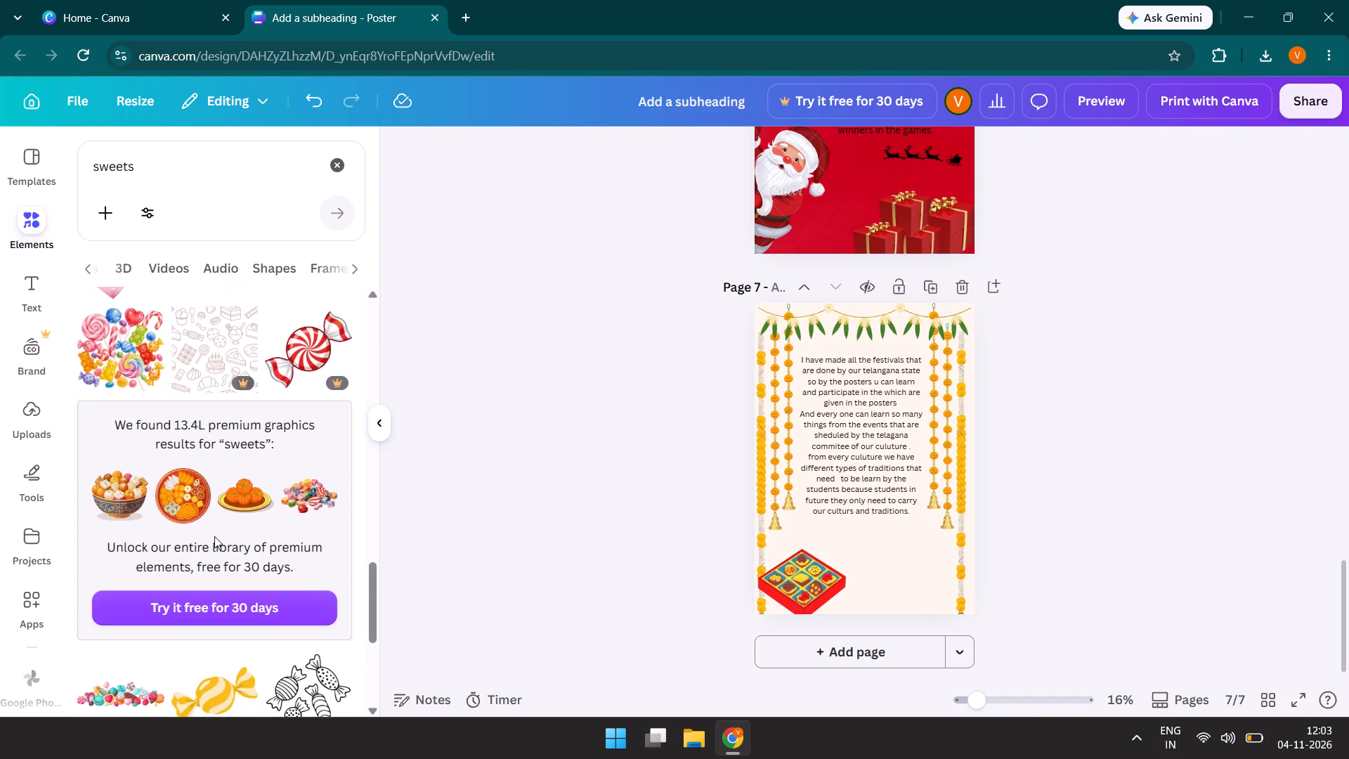
{"action": "scroll", "coordinate": [214, 536], "scroll_direction": "down", "scroll_amount": 5}
{"action": "scroll", "coordinate": [214, 536], "scroll_direction": "up", "scroll_amount": 7}
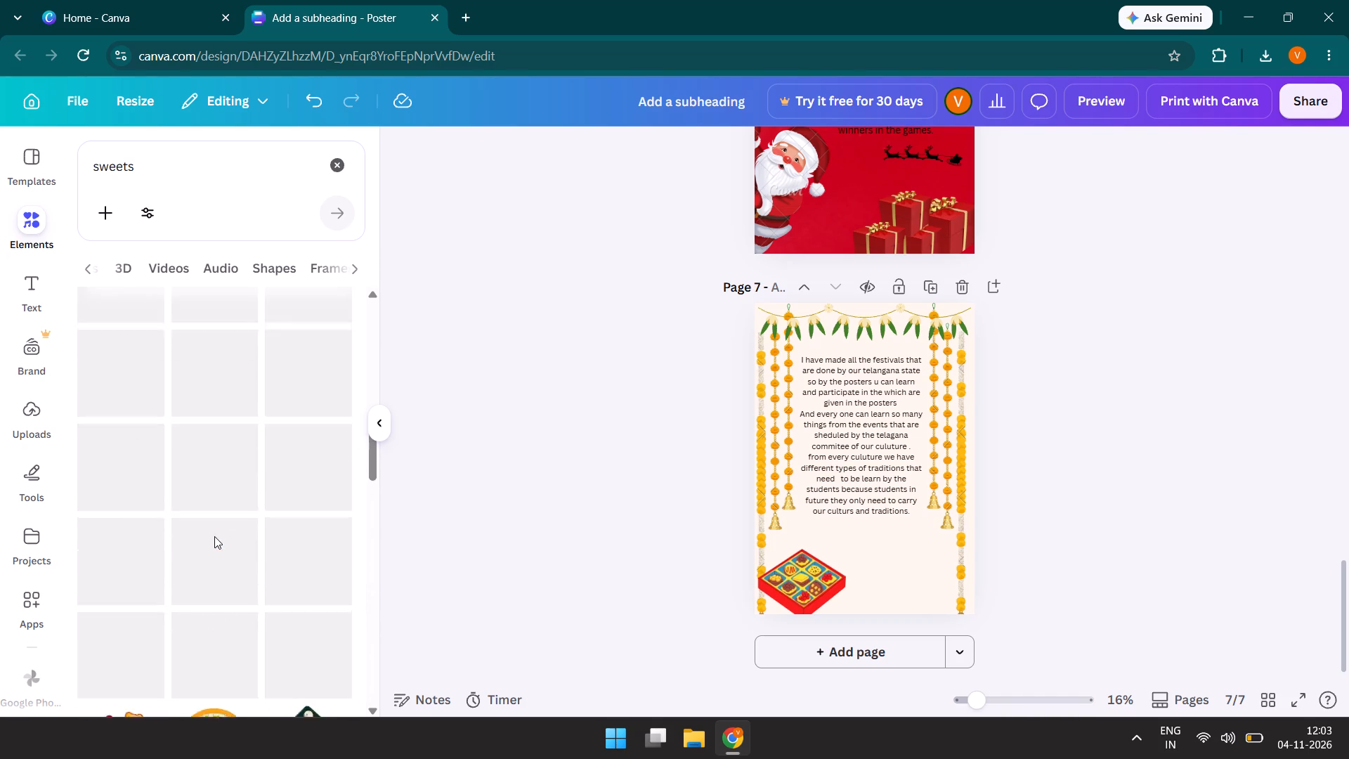
{"action": "left_click", "coordinate": [418, 575]}
{"action": "scroll", "coordinate": [216, 532], "scroll_direction": "up", "scroll_amount": 6}
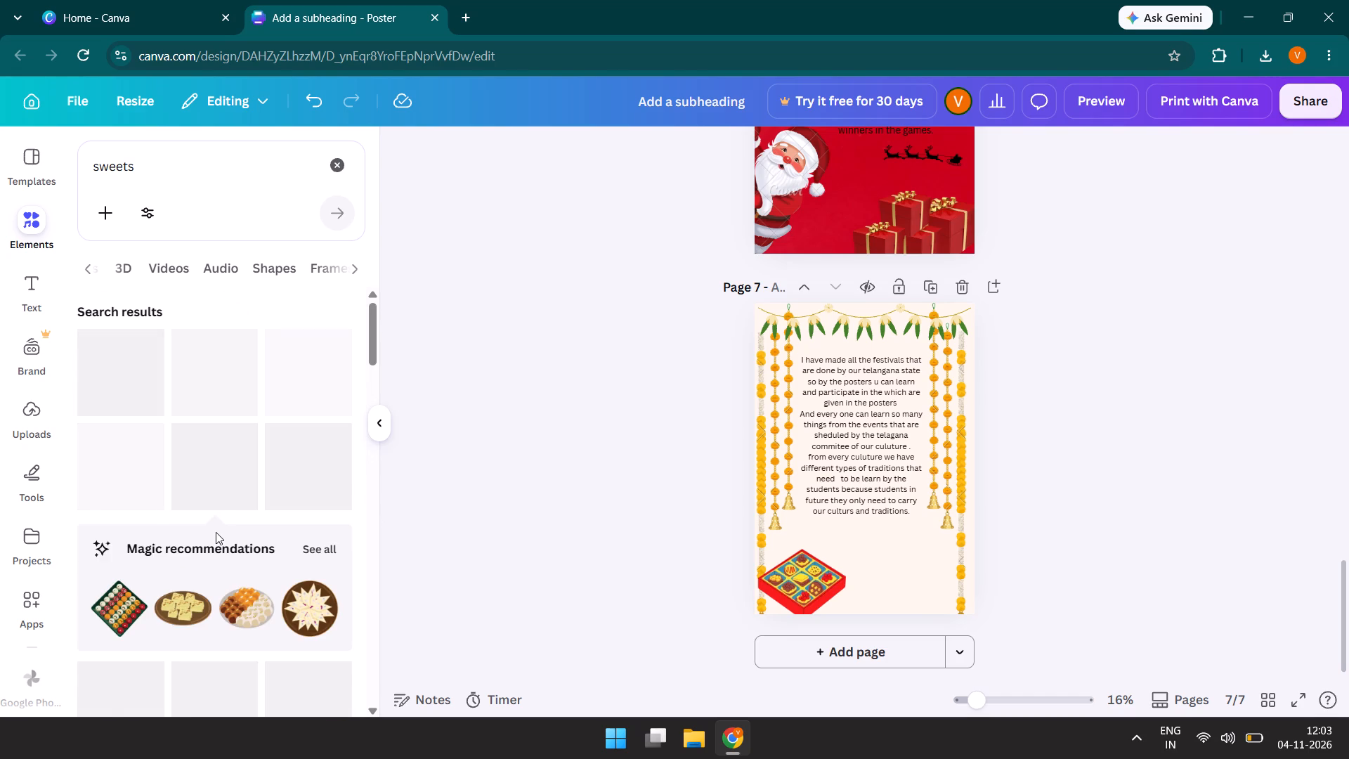
{"action": "scroll", "coordinate": [281, 389], "scroll_direction": "up", "scroll_amount": 7}
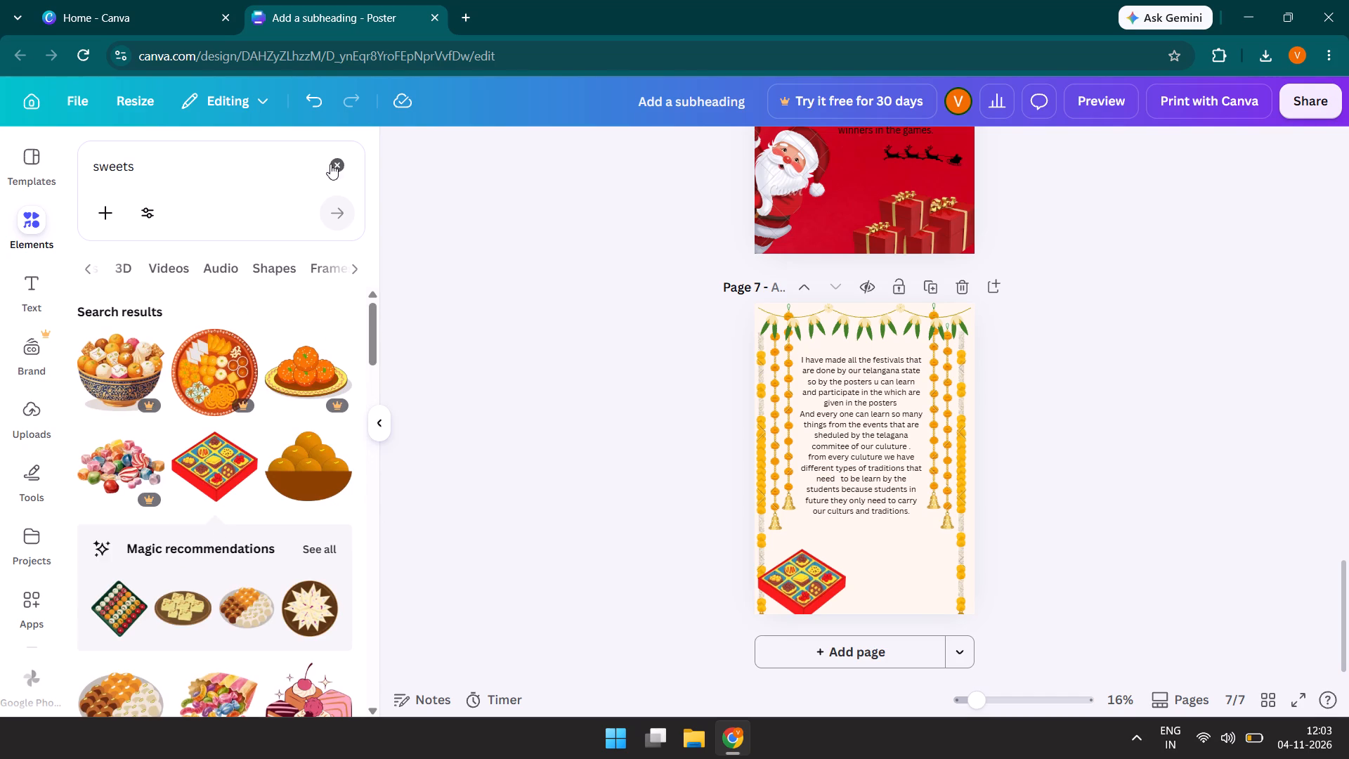
Clear the "sweets" search and look over the recently used and recommended elements.
{"action": "left_click", "coordinate": [335, 167]}
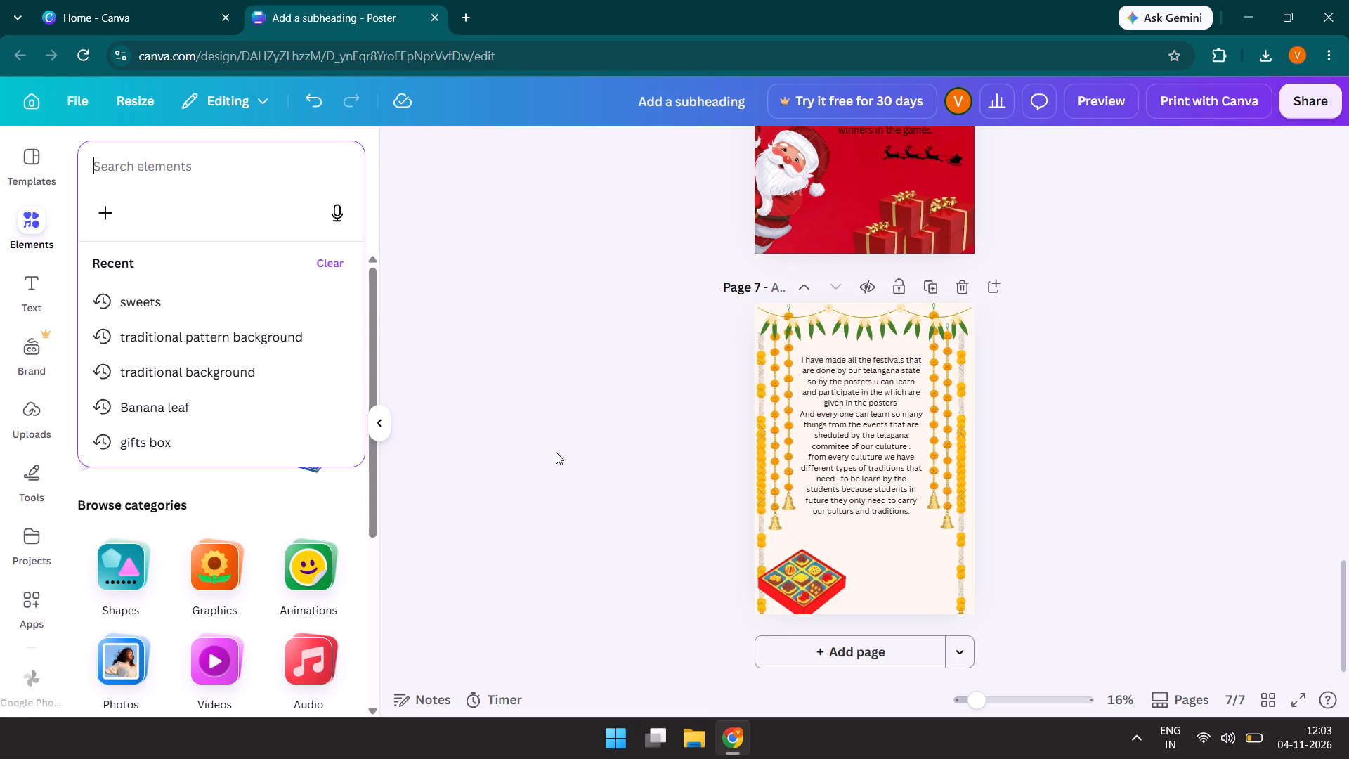
{"action": "left_click", "coordinate": [636, 460]}
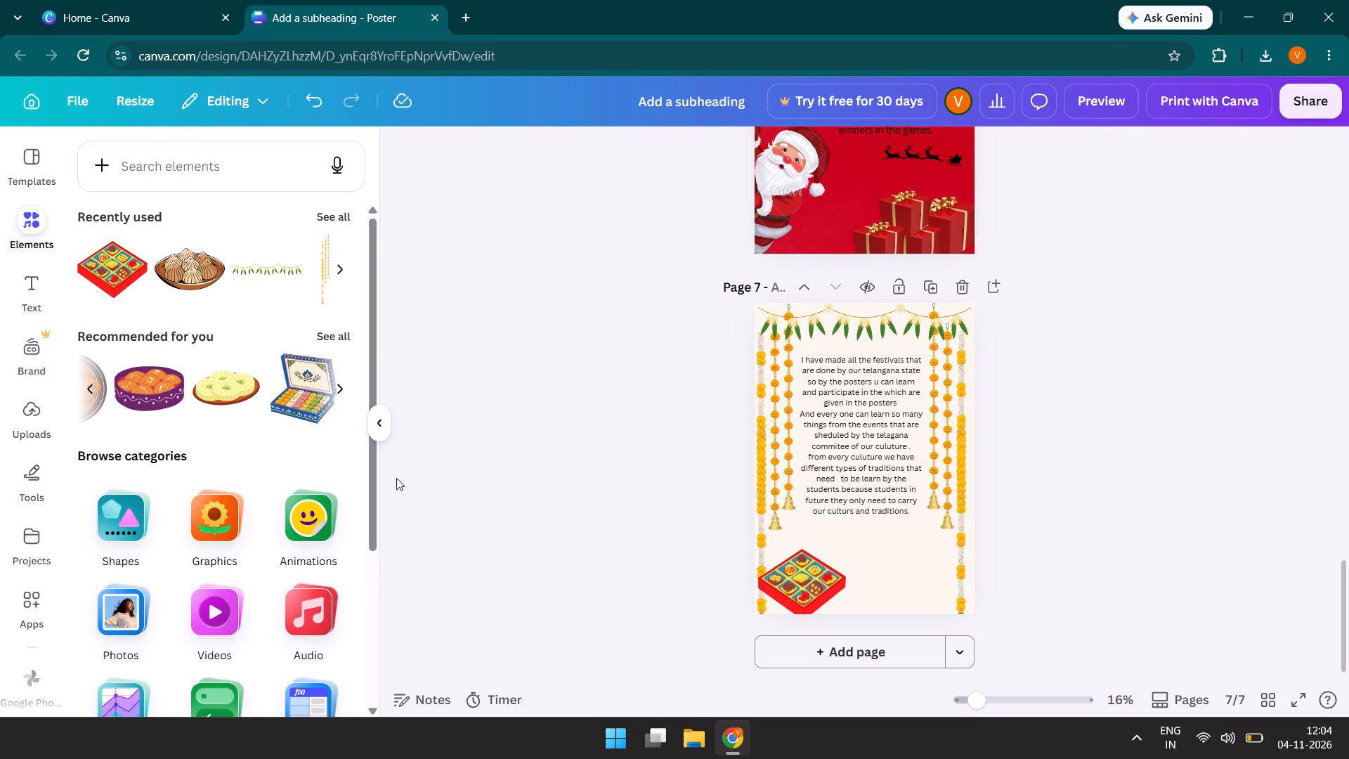
{"action": "left_click_drag", "start_coordinate": [377, 479], "coordinate": [421, 486]}
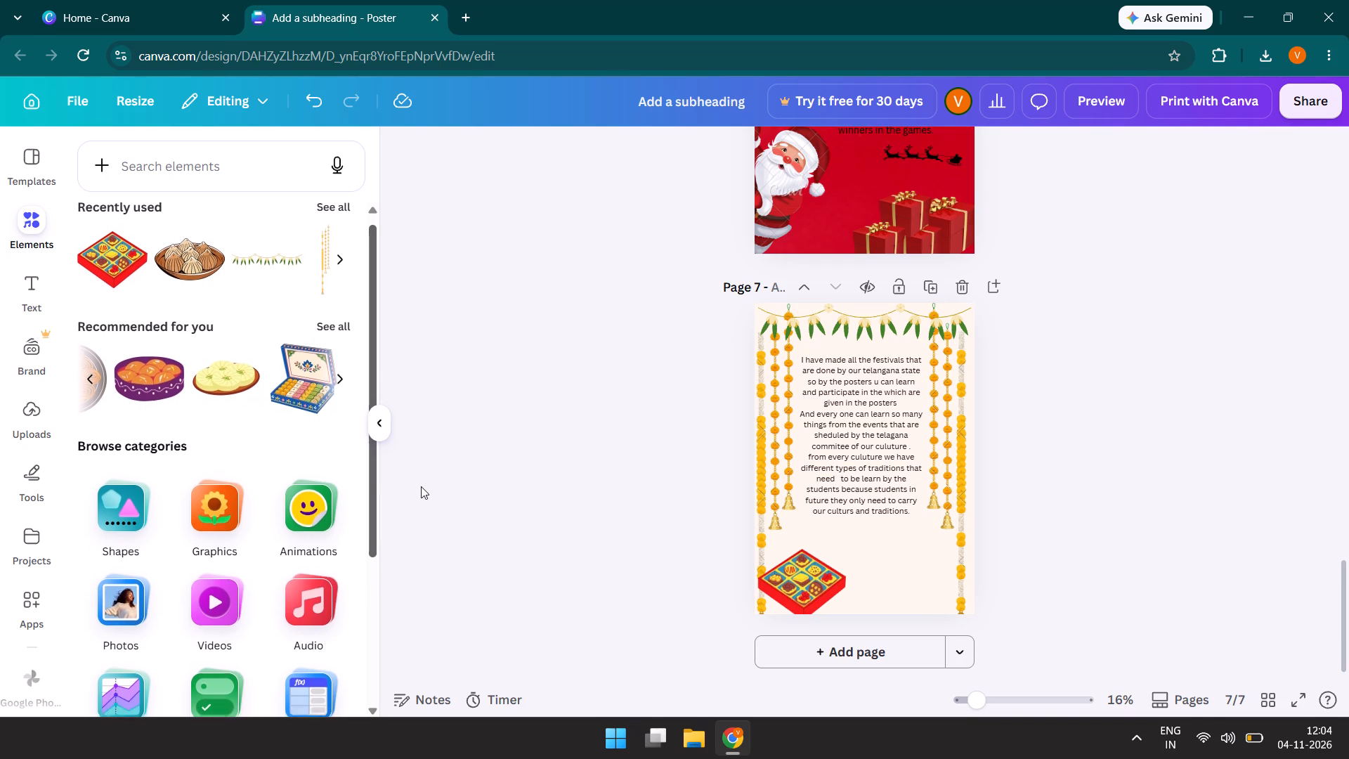
{"action": "left_click_drag", "start_coordinate": [421, 486], "coordinate": [438, 292]}
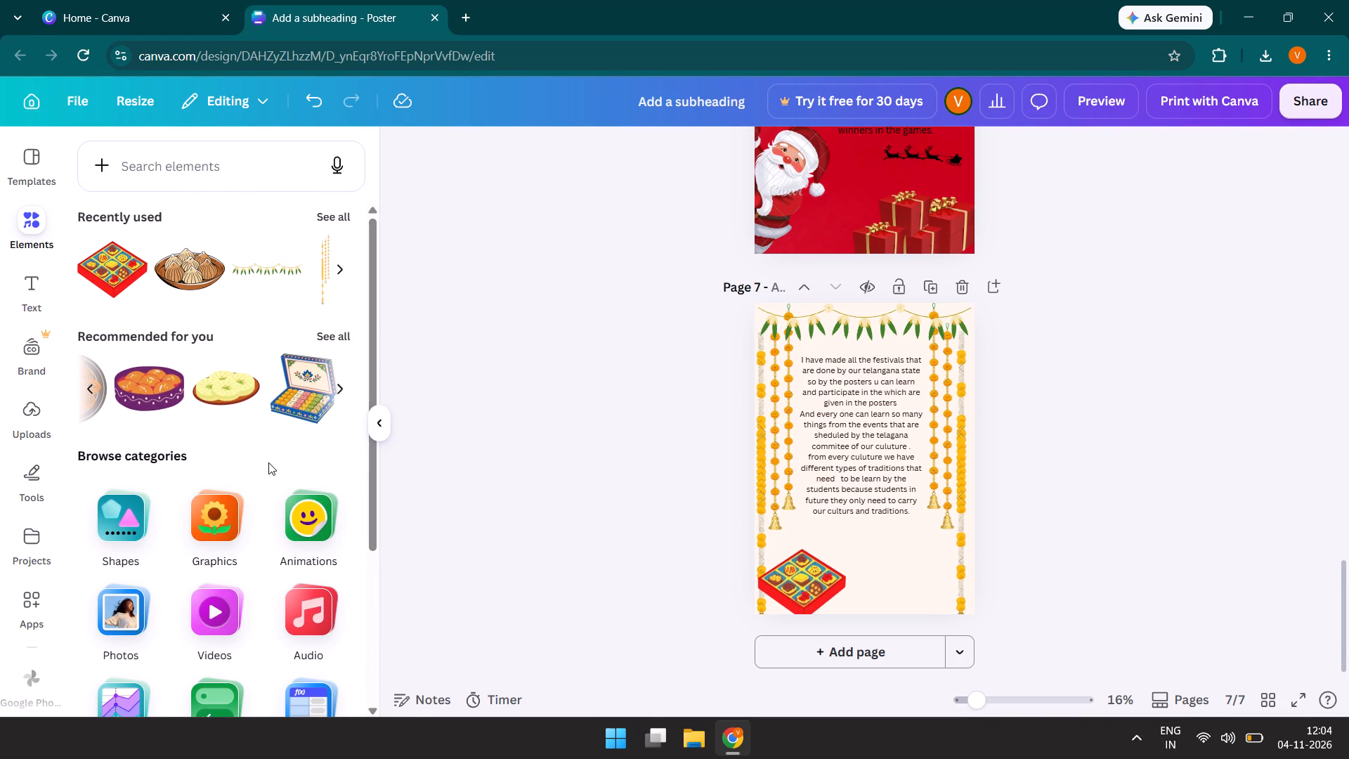
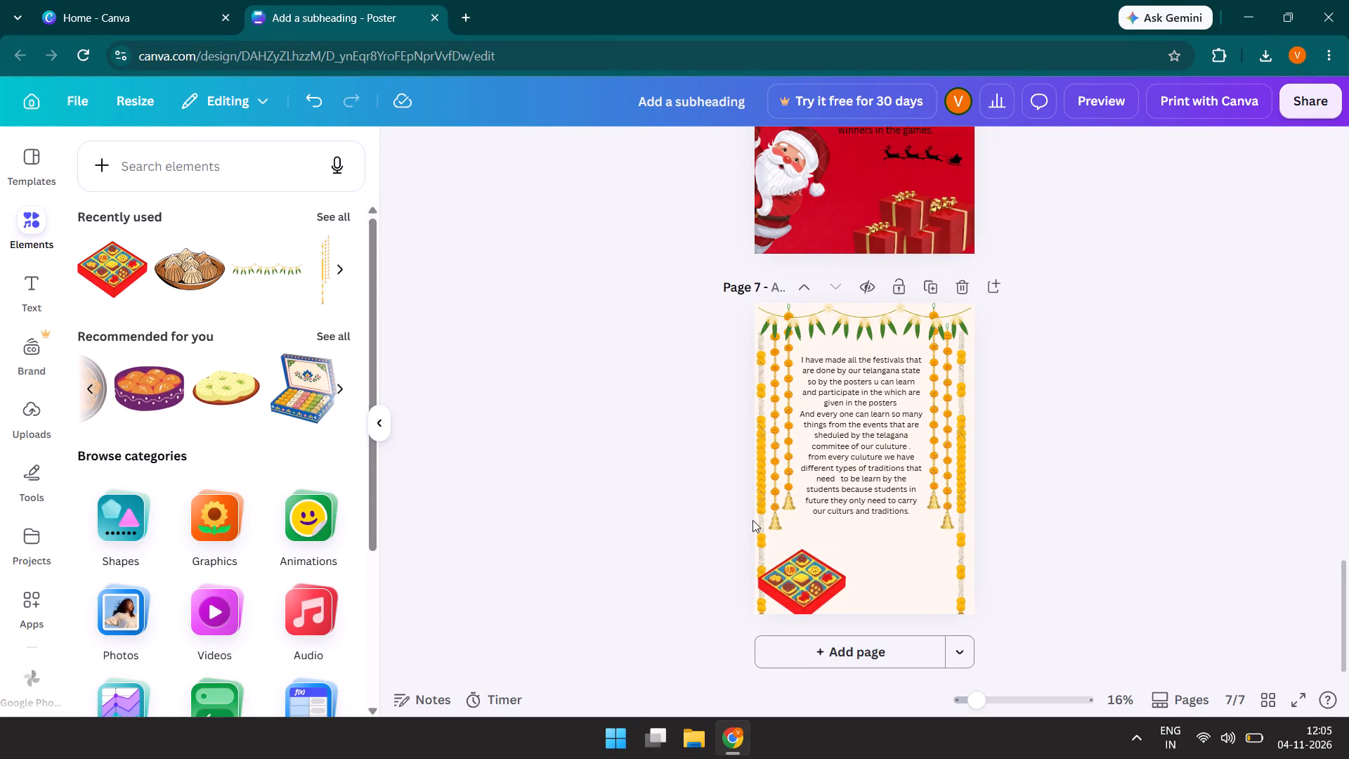
Close the "Add a subheading" poster design, leaving the Canva home page open.
{"action": "left_click", "coordinate": [625, 441]}
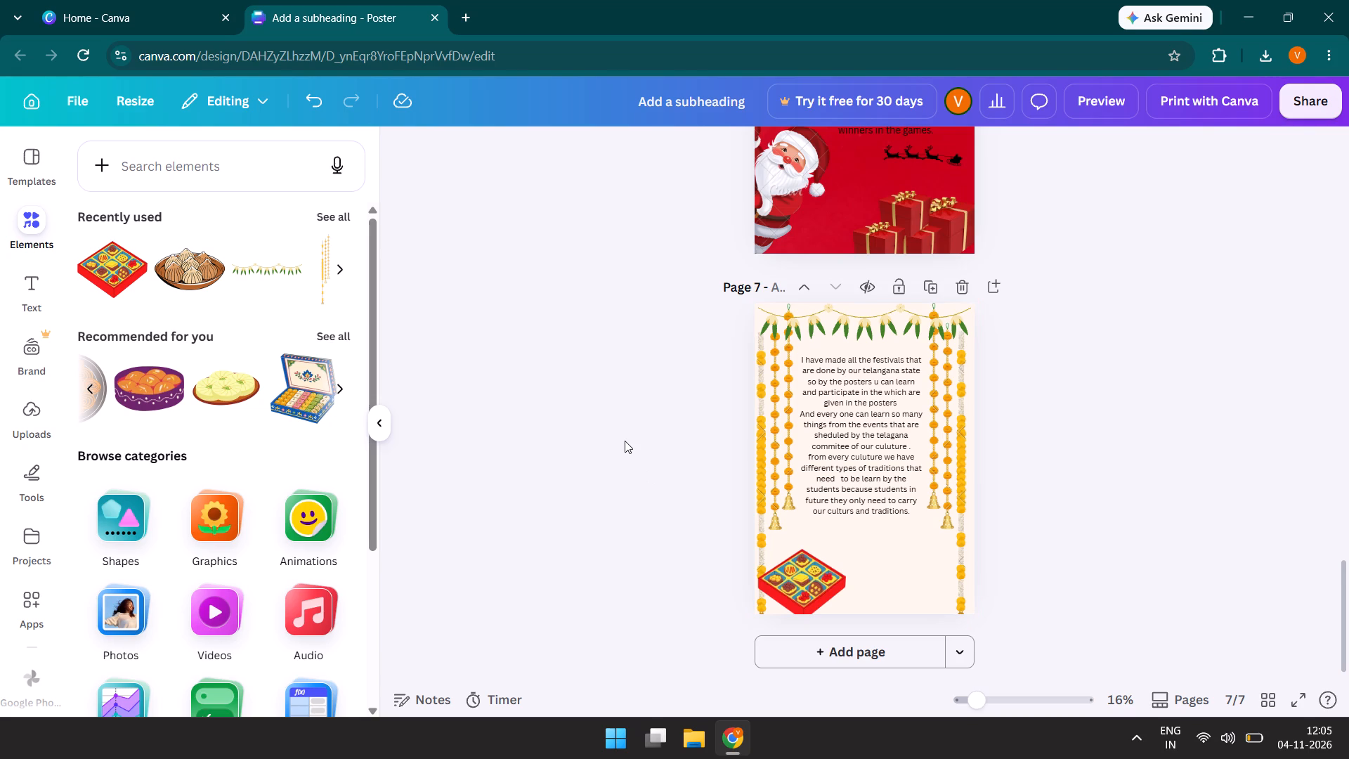
{"action": "scroll", "coordinate": [728, 485], "scroll_direction": "down", "scroll_amount": 5}
{"action": "left_click", "coordinate": [434, 10]}
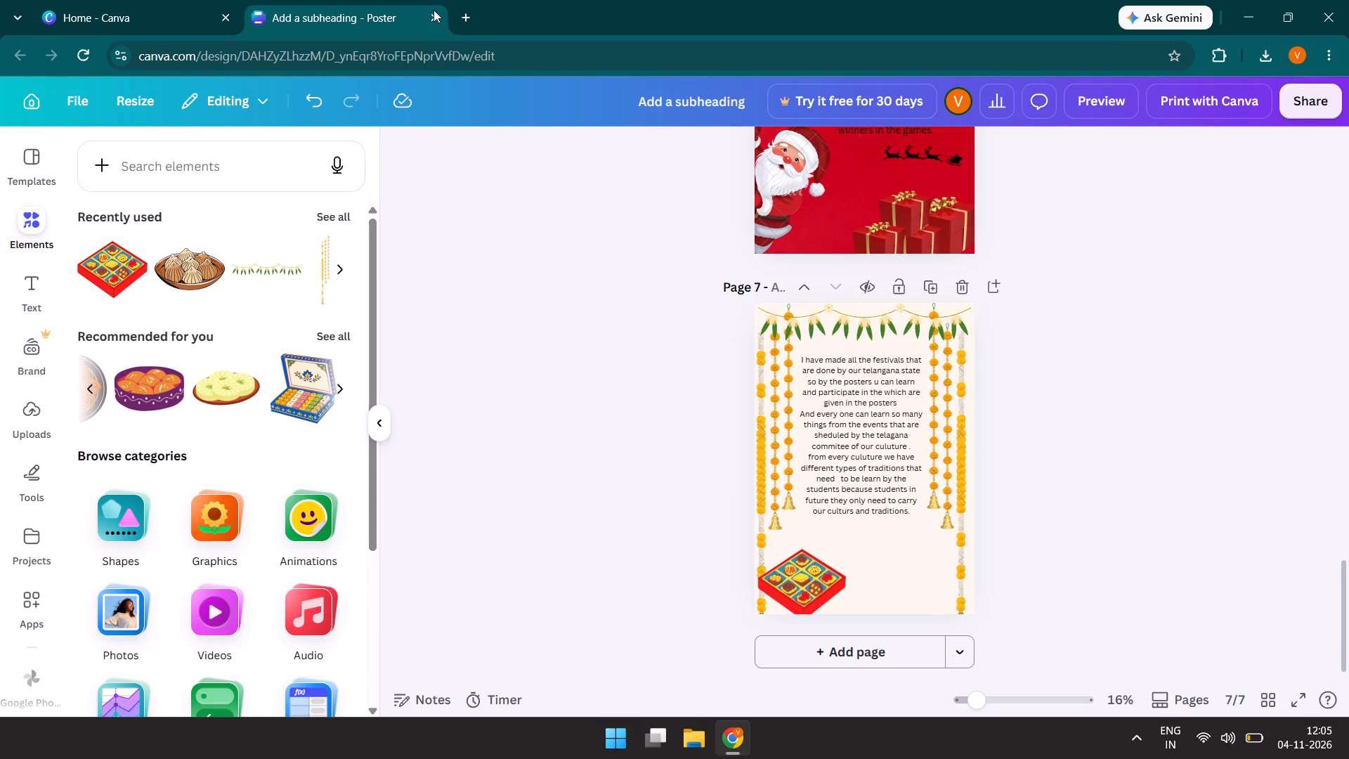
{"action": "left_click", "coordinate": [435, 14]}
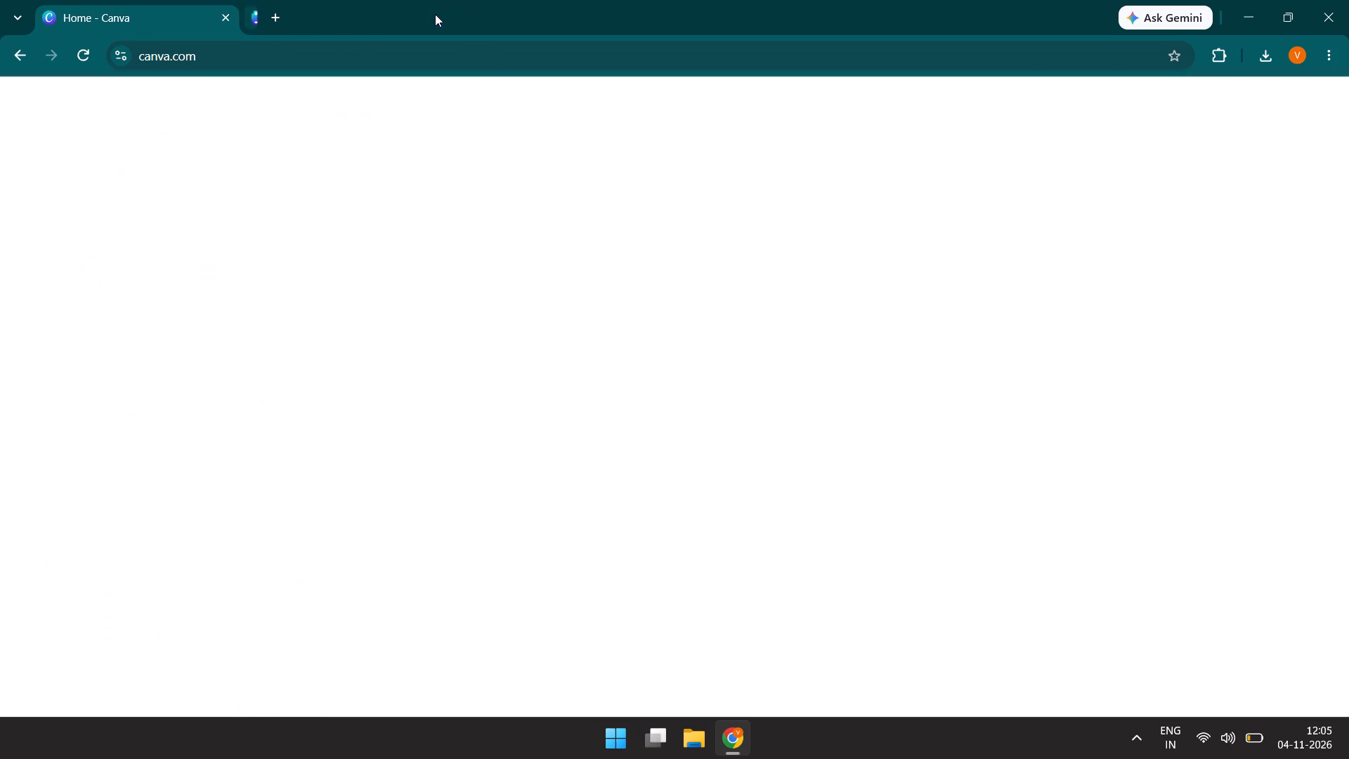
Refresh the Canva home page and reopen the "Add a subheading" poster to check its saved pages through page 7.
{"action": "left_click", "coordinate": [223, 10]}
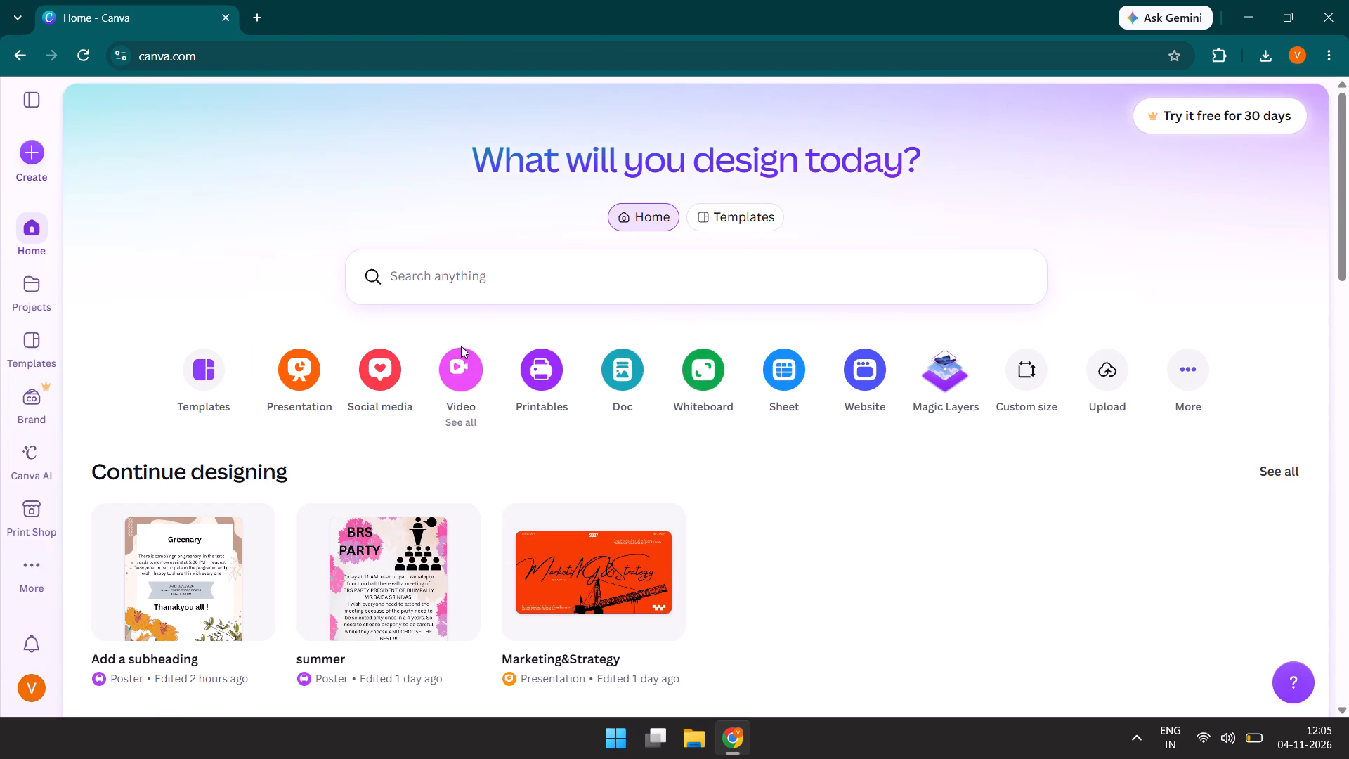
{"action": "left_click", "coordinate": [93, 51]}
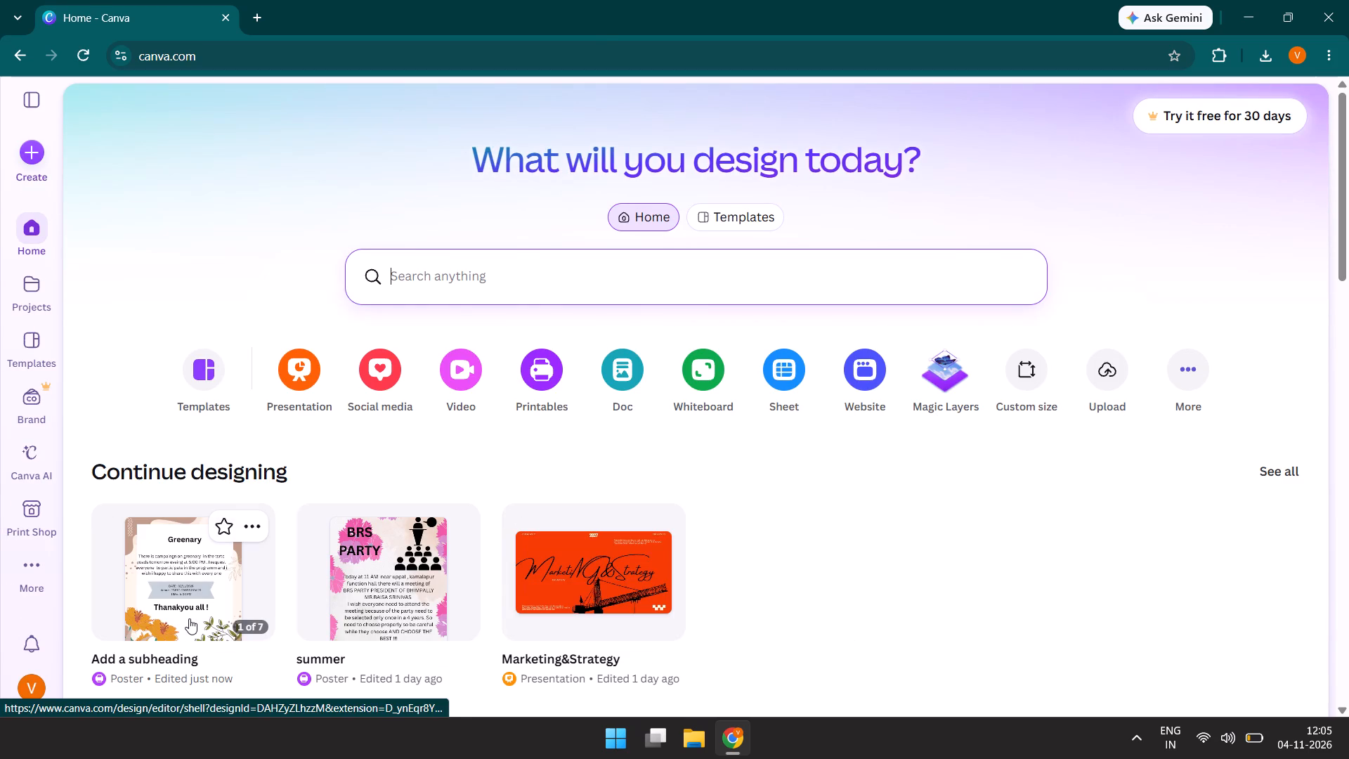
{"action": "double_click", "coordinate": [189, 618]}
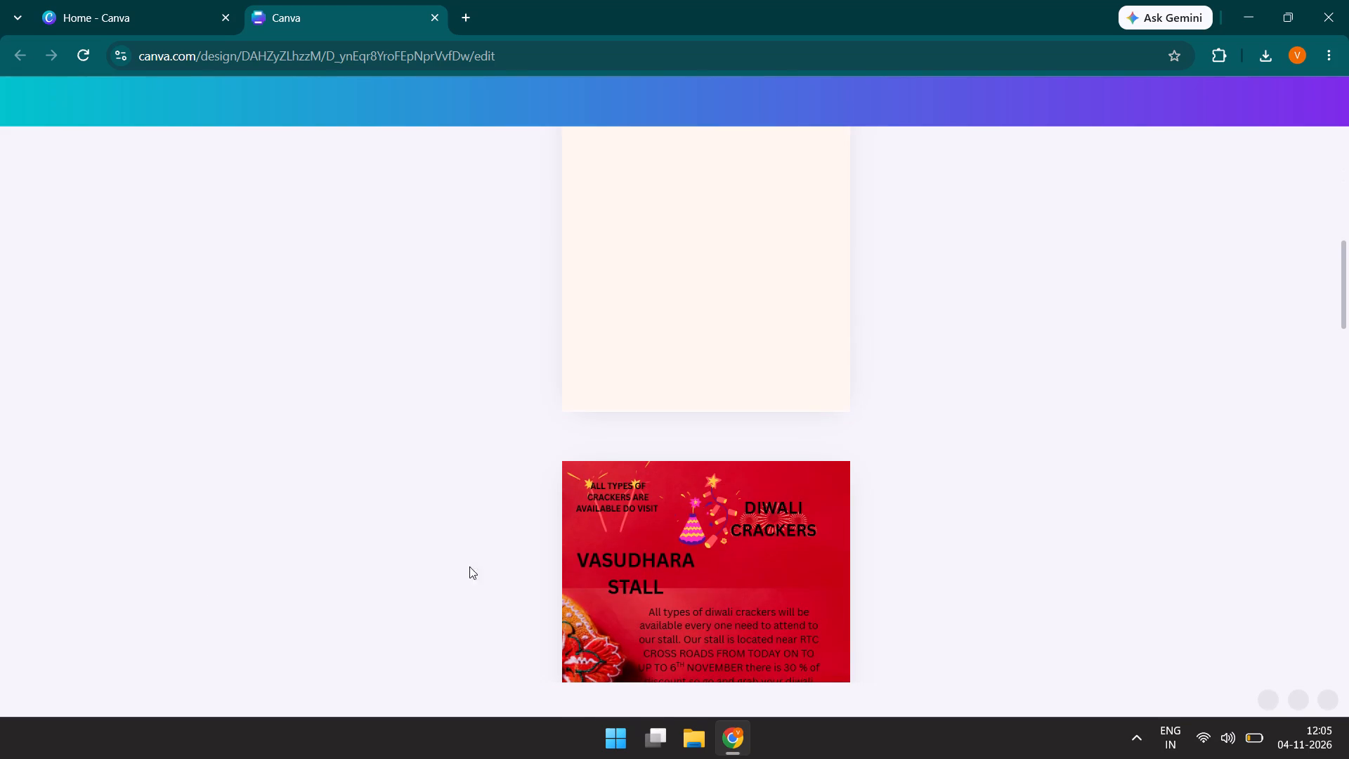
{"action": "scroll", "coordinate": [705, 562], "scroll_direction": "down", "scroll_amount": 16}
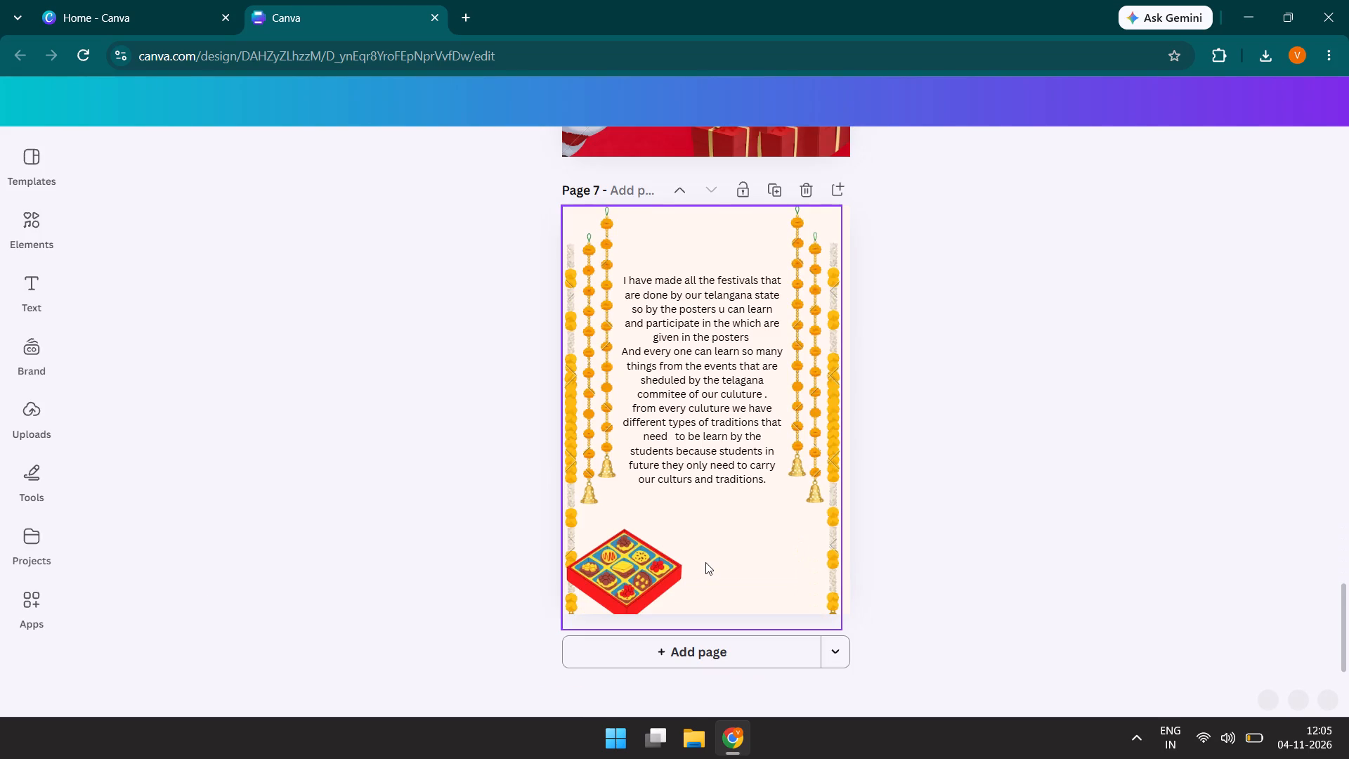
{"action": "scroll", "coordinate": [705, 562], "scroll_direction": "down", "scroll_amount": 9}
{"action": "scroll", "coordinate": [705, 562], "scroll_direction": "up", "scroll_amount": 5}
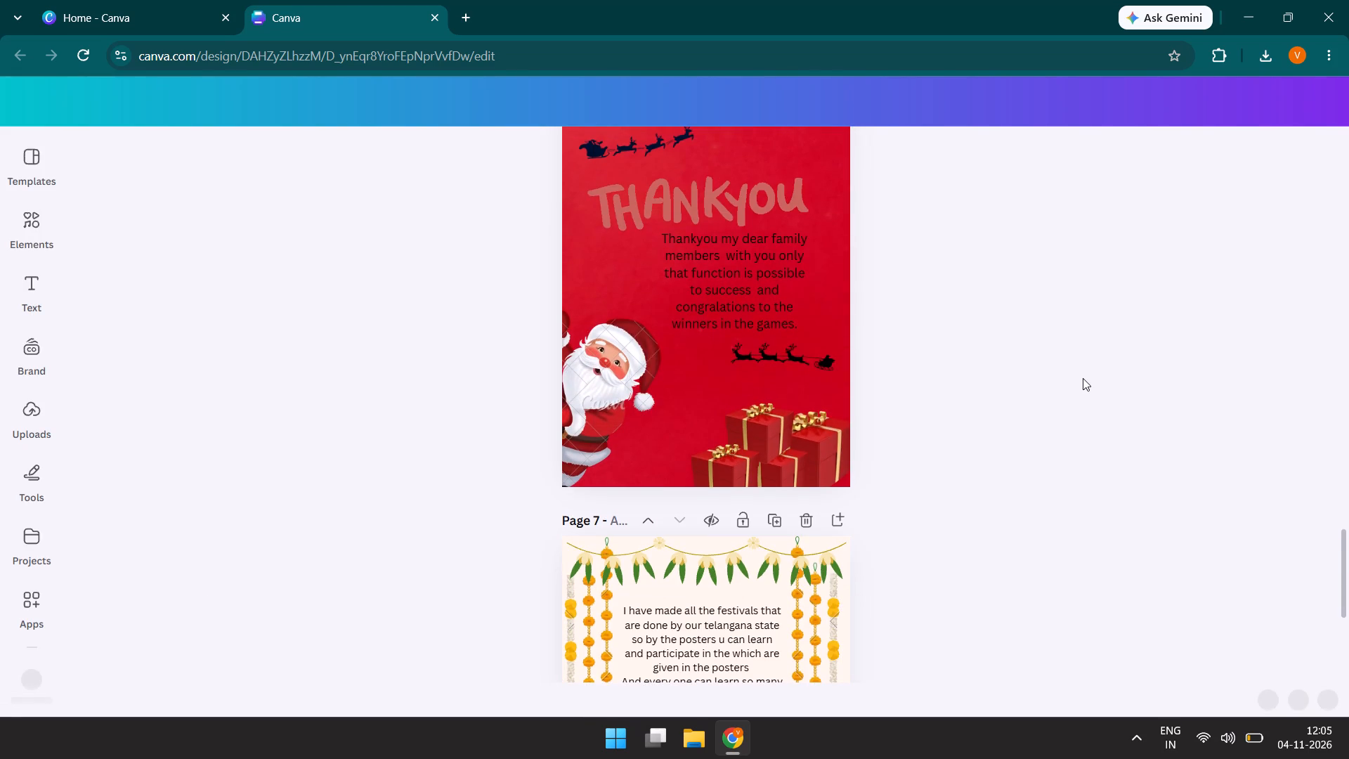
Close the reopened poster and the Canva home page to exit the browser.
{"action": "left_click", "coordinate": [433, 15]}
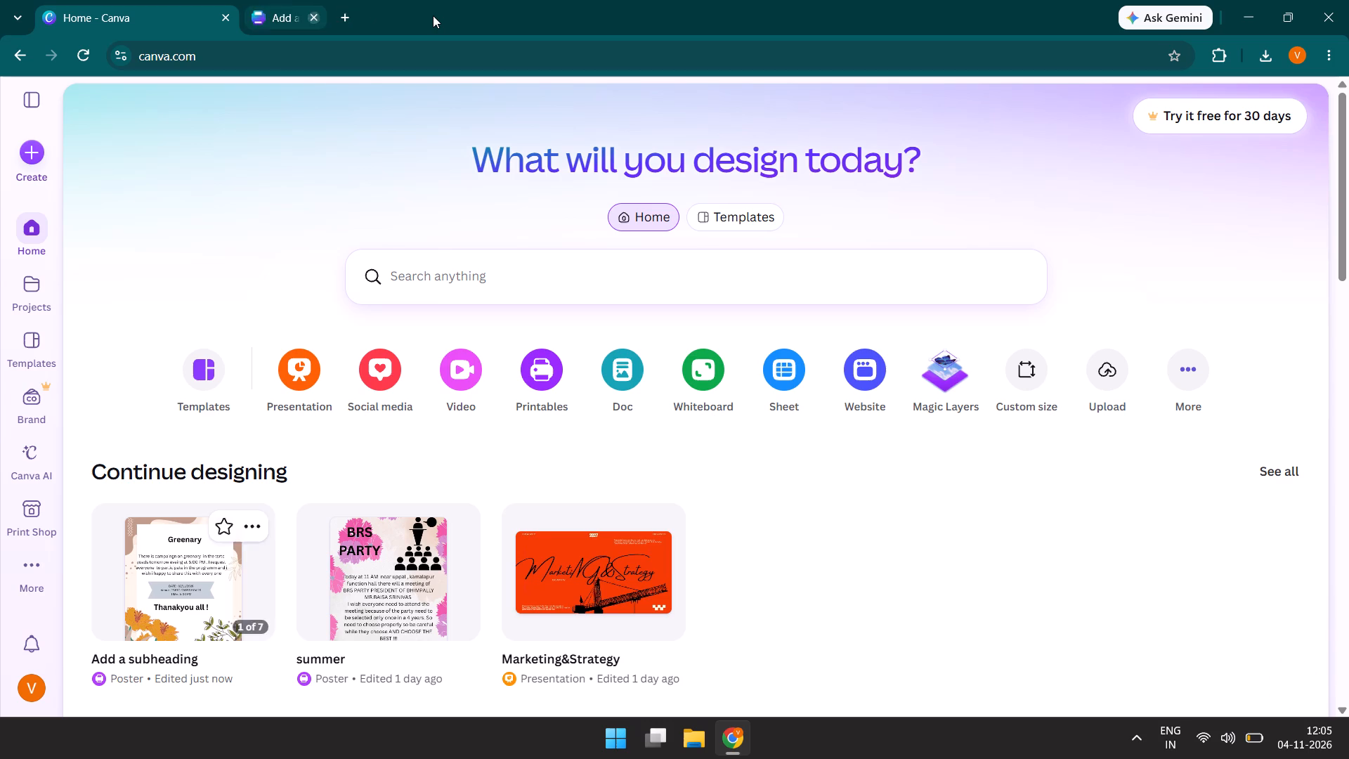
{"action": "left_click", "coordinate": [223, 6]}
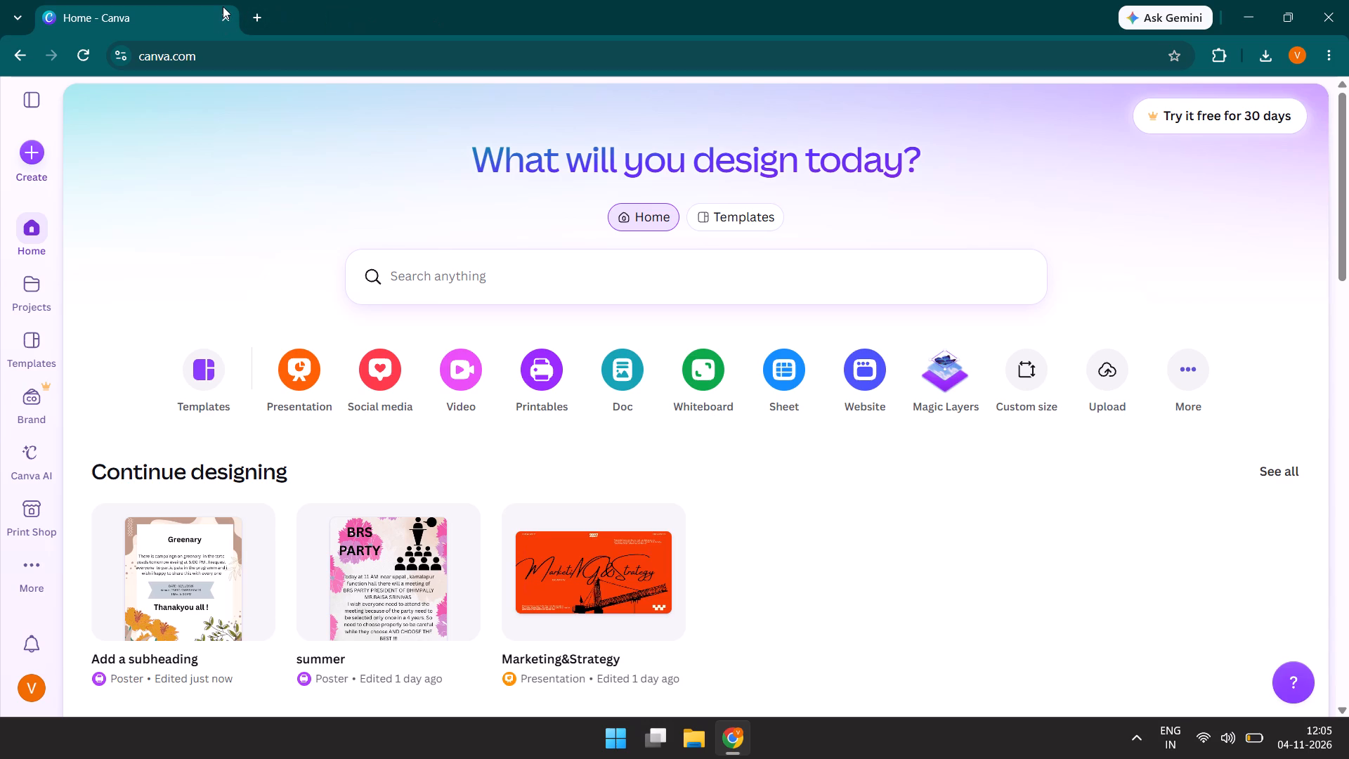
{"action": "left_click", "coordinate": [232, 15]}
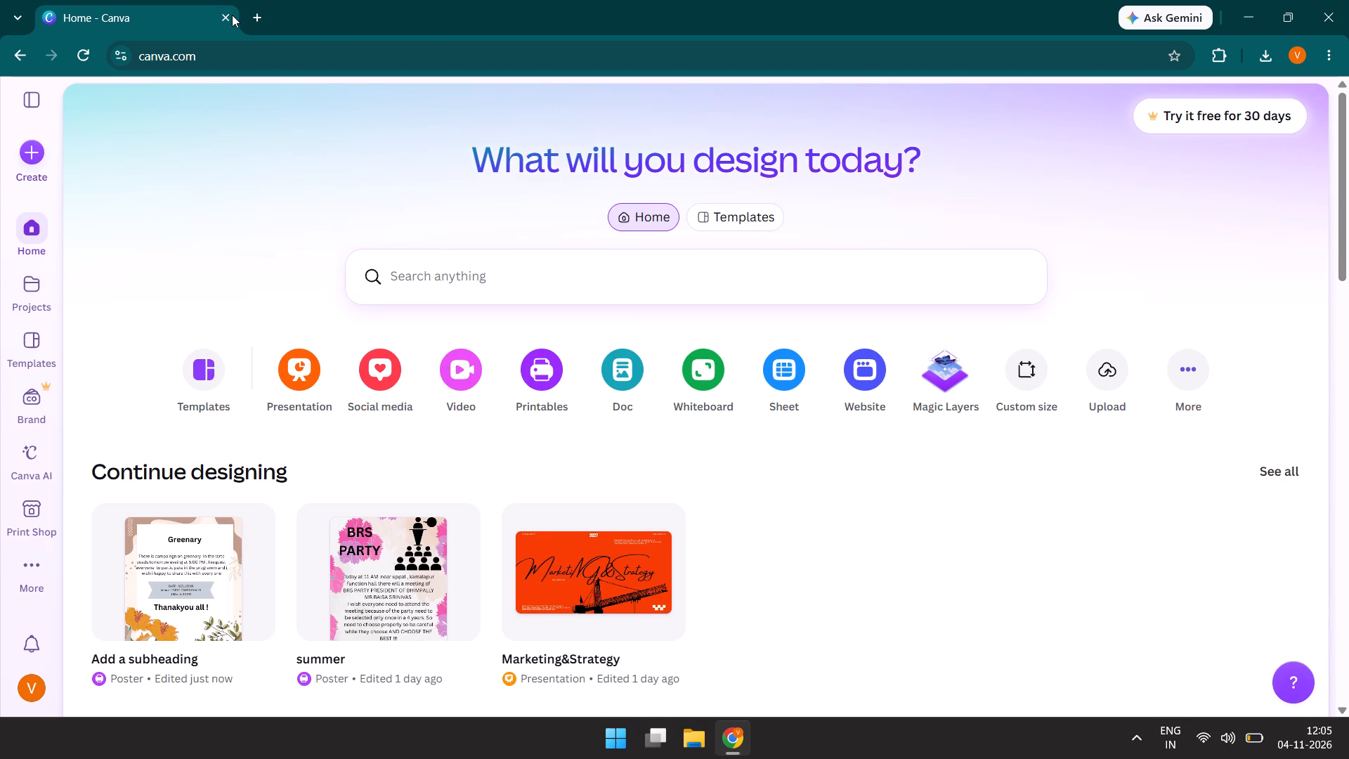
{"action": "left_click", "coordinate": [226, 15]}
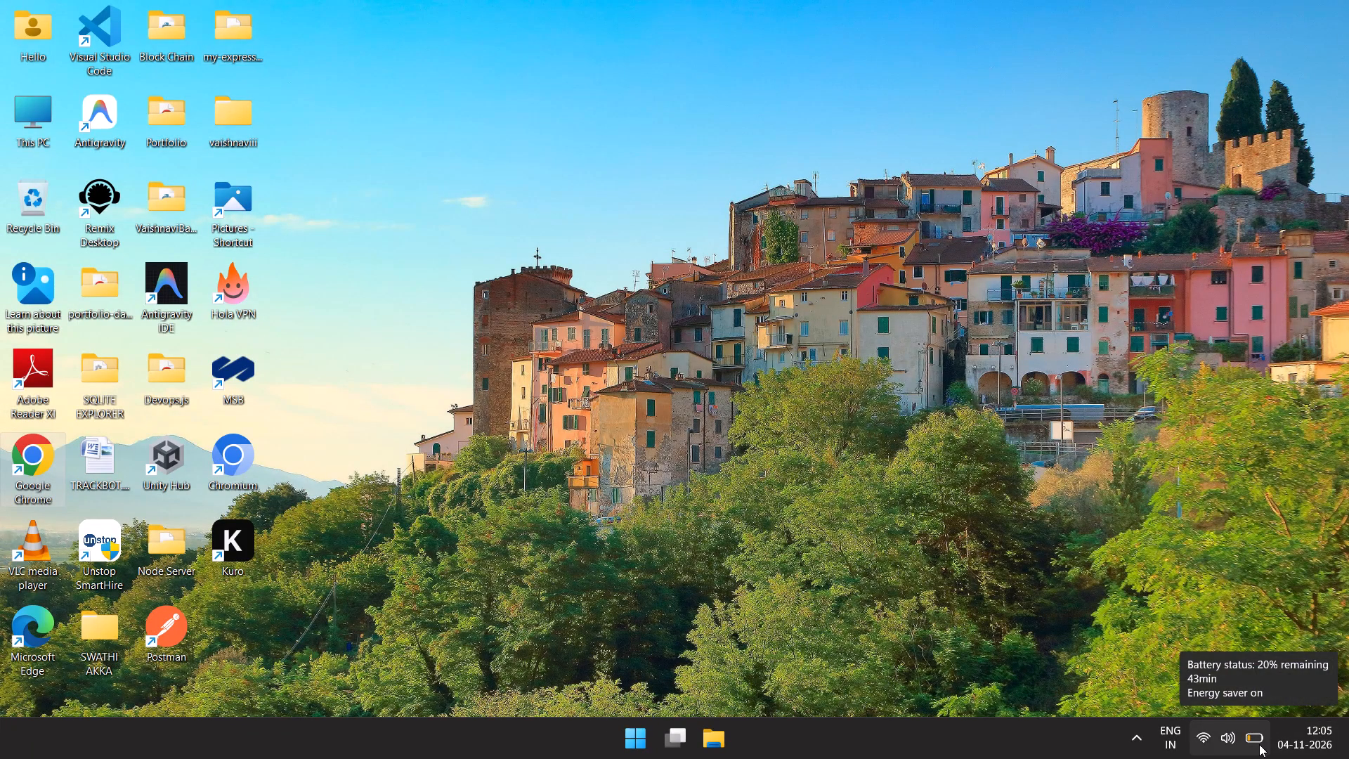
Launch the Kuro app from the desktop.
{"action": "left_click", "coordinate": [1028, 583]}
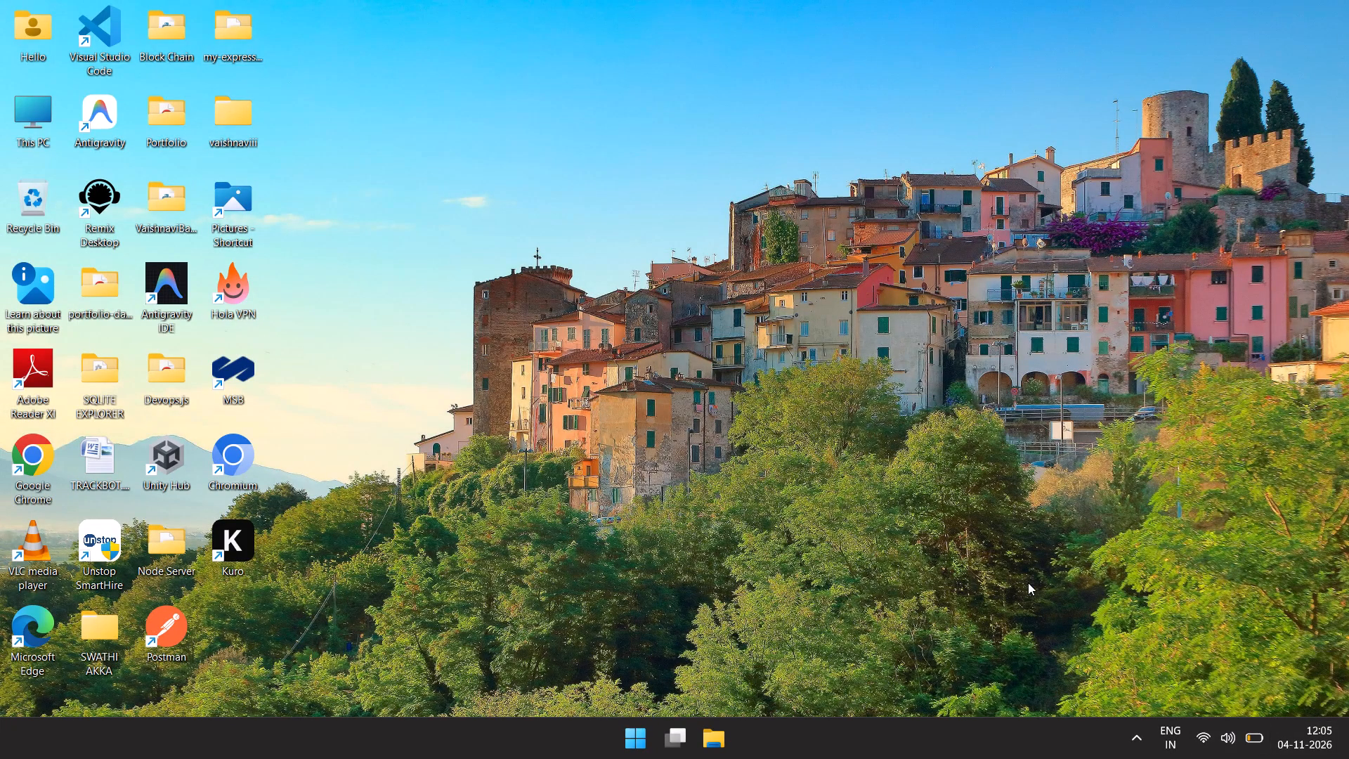
{"action": "double_click", "coordinate": [222, 535]}
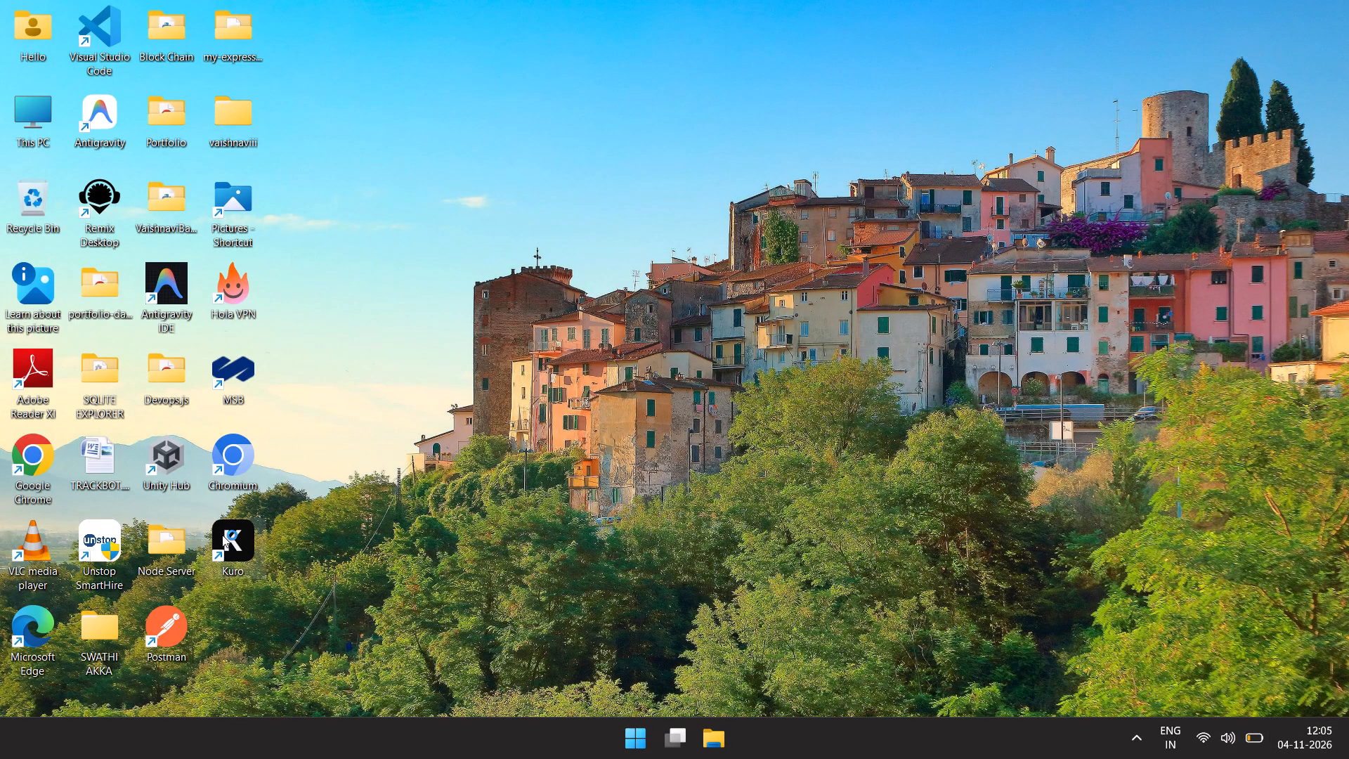